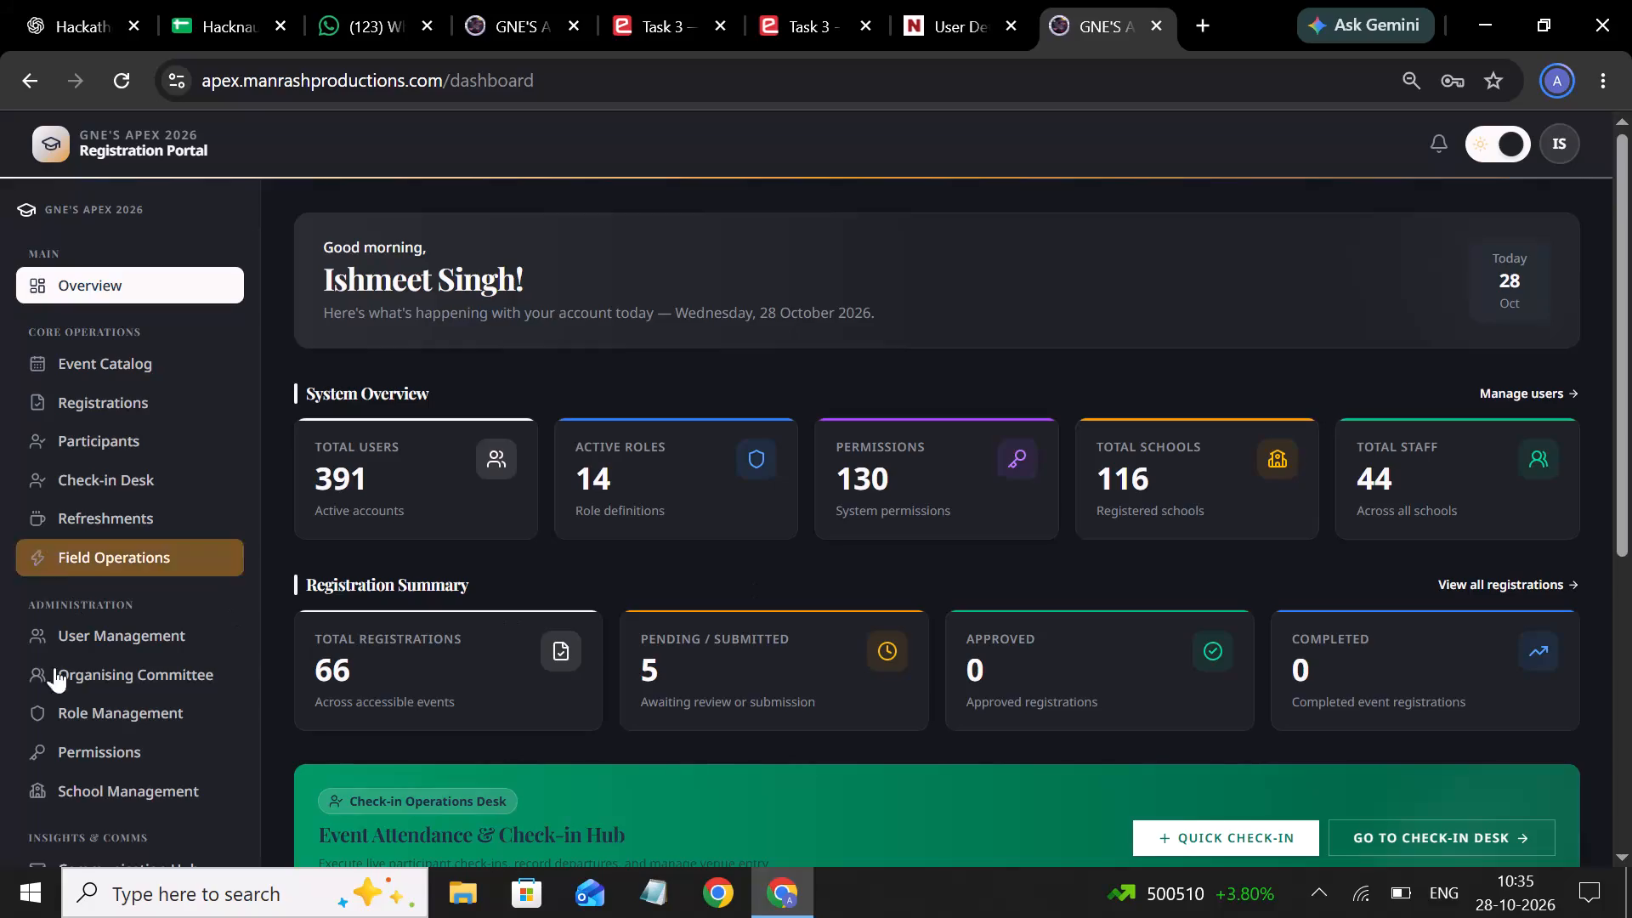
# Open the Teacher Directory & Linking view within User Management.
pyautogui.moveTo(137, 614); pyautogui.dragTo(178, 653)
pyautogui.click(178, 653)
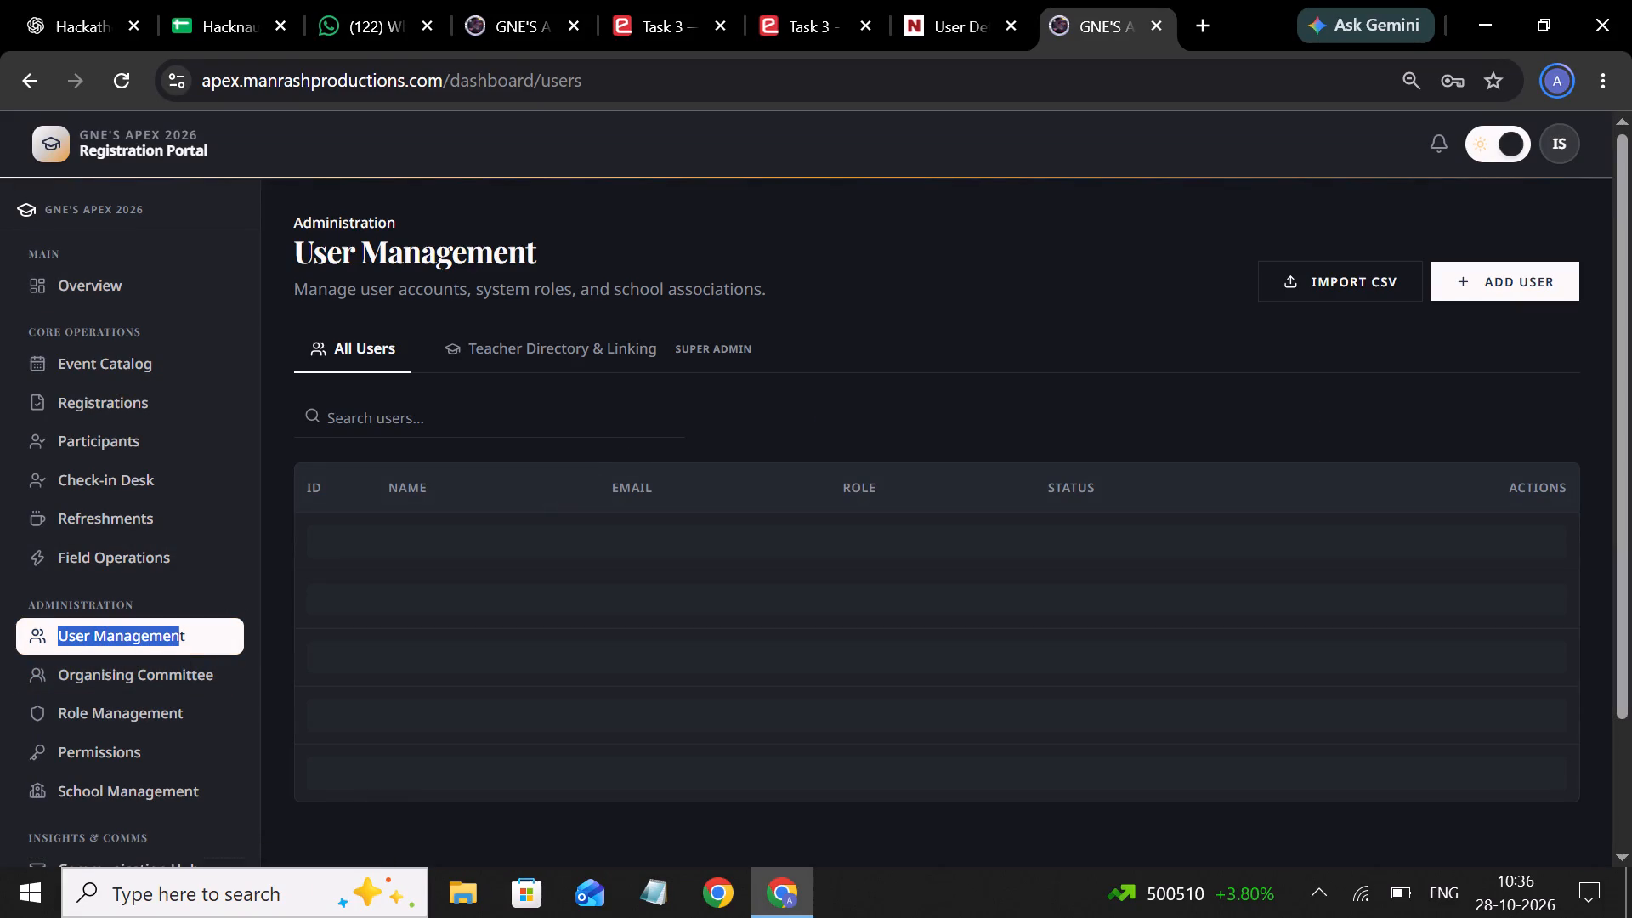
pyautogui.click(577, 349)
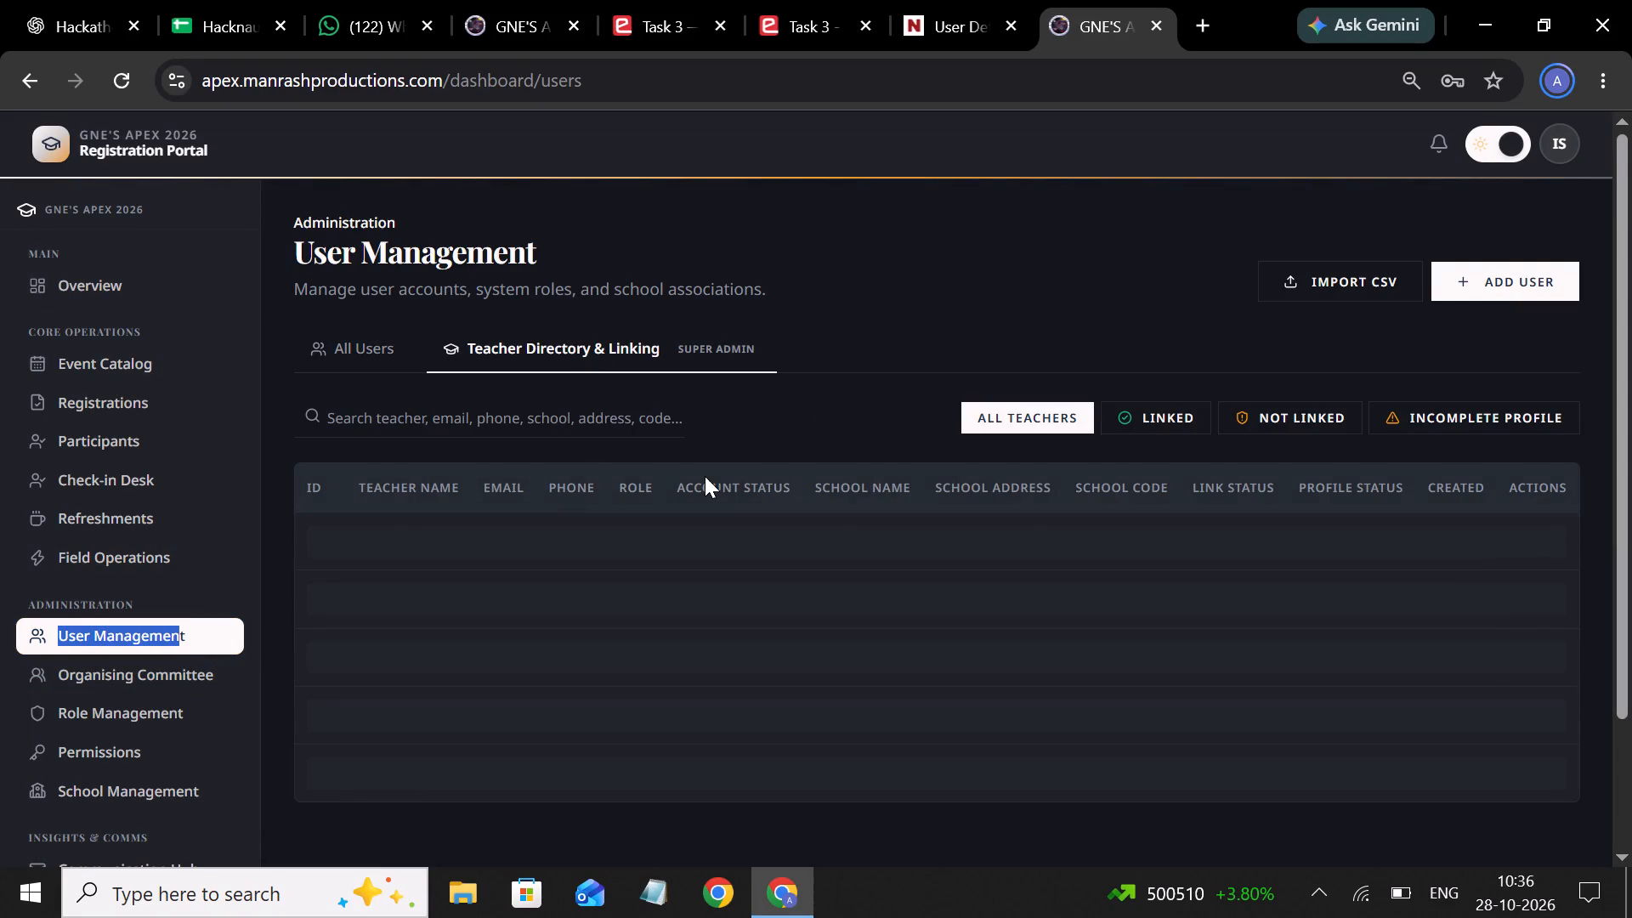
# Look through the first two pages of teacher records, examining their accounts and linked schools.
pyautogui.scroll(-2, 705, 476)
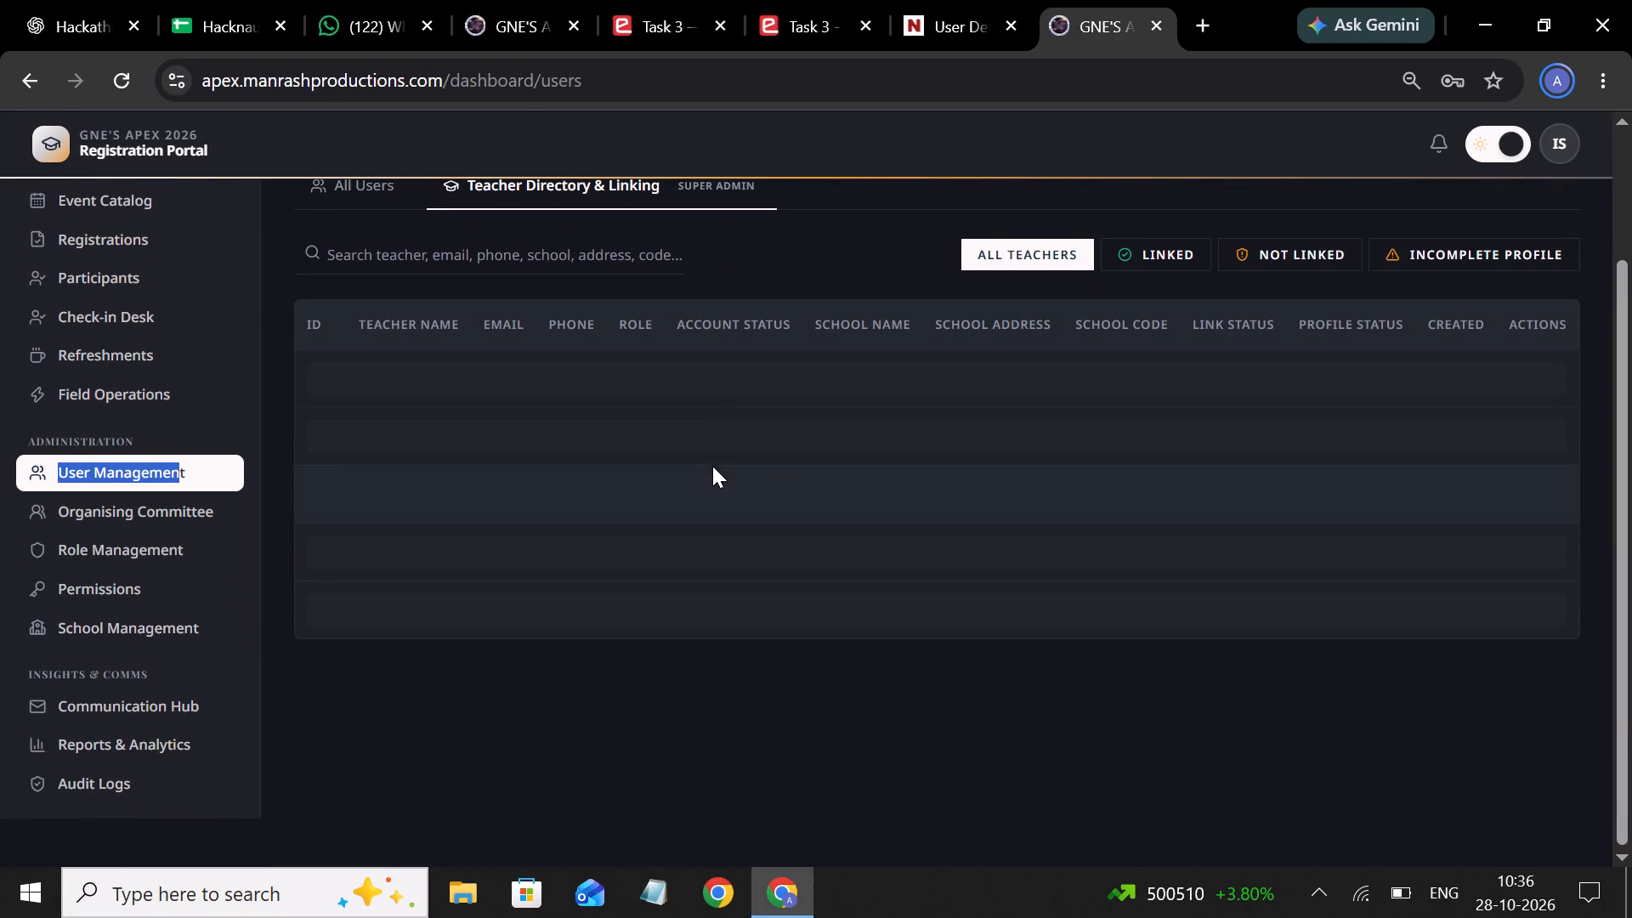
pyautogui.scroll(-2, 712, 466)
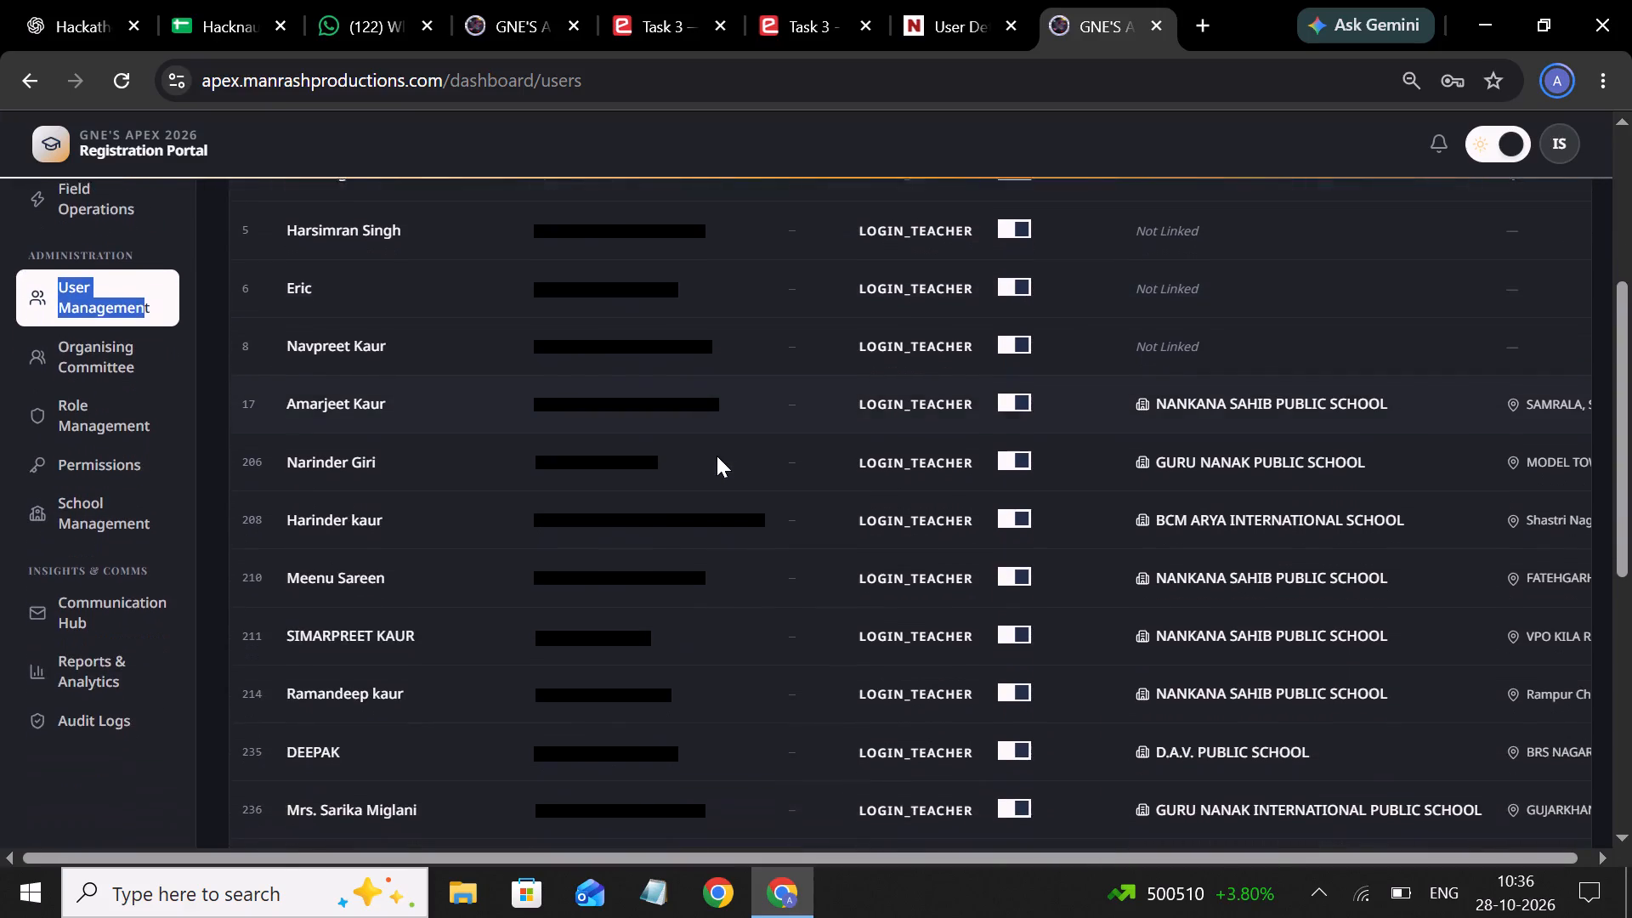
pyautogui.scroll(-3, 717, 456)
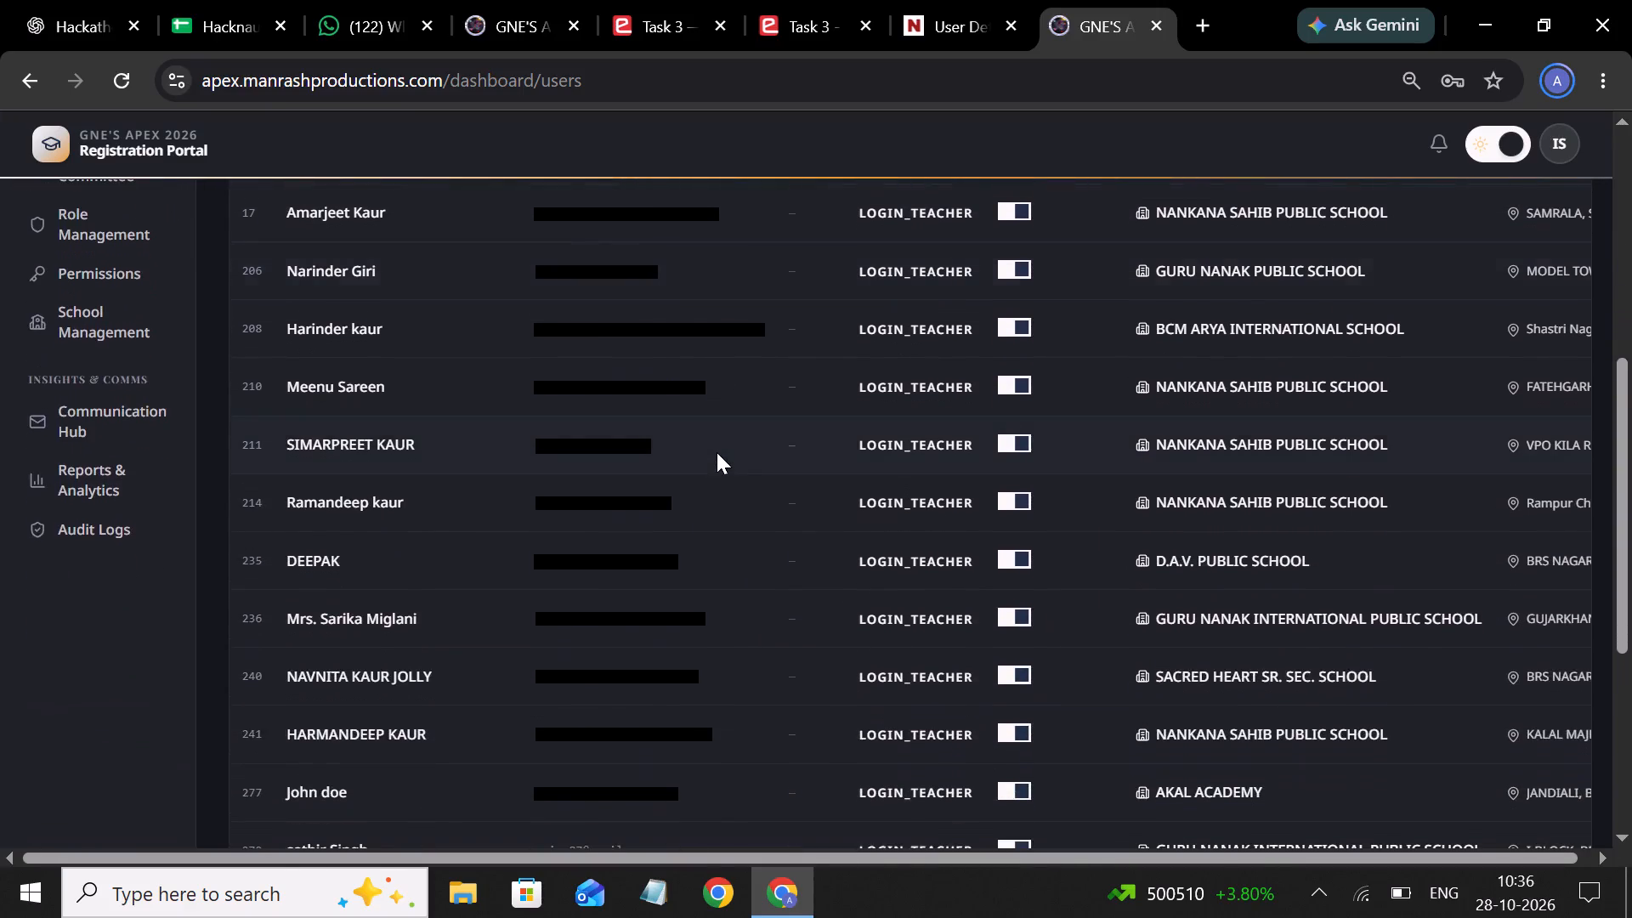
pyautogui.scroll(-5, 717, 452)
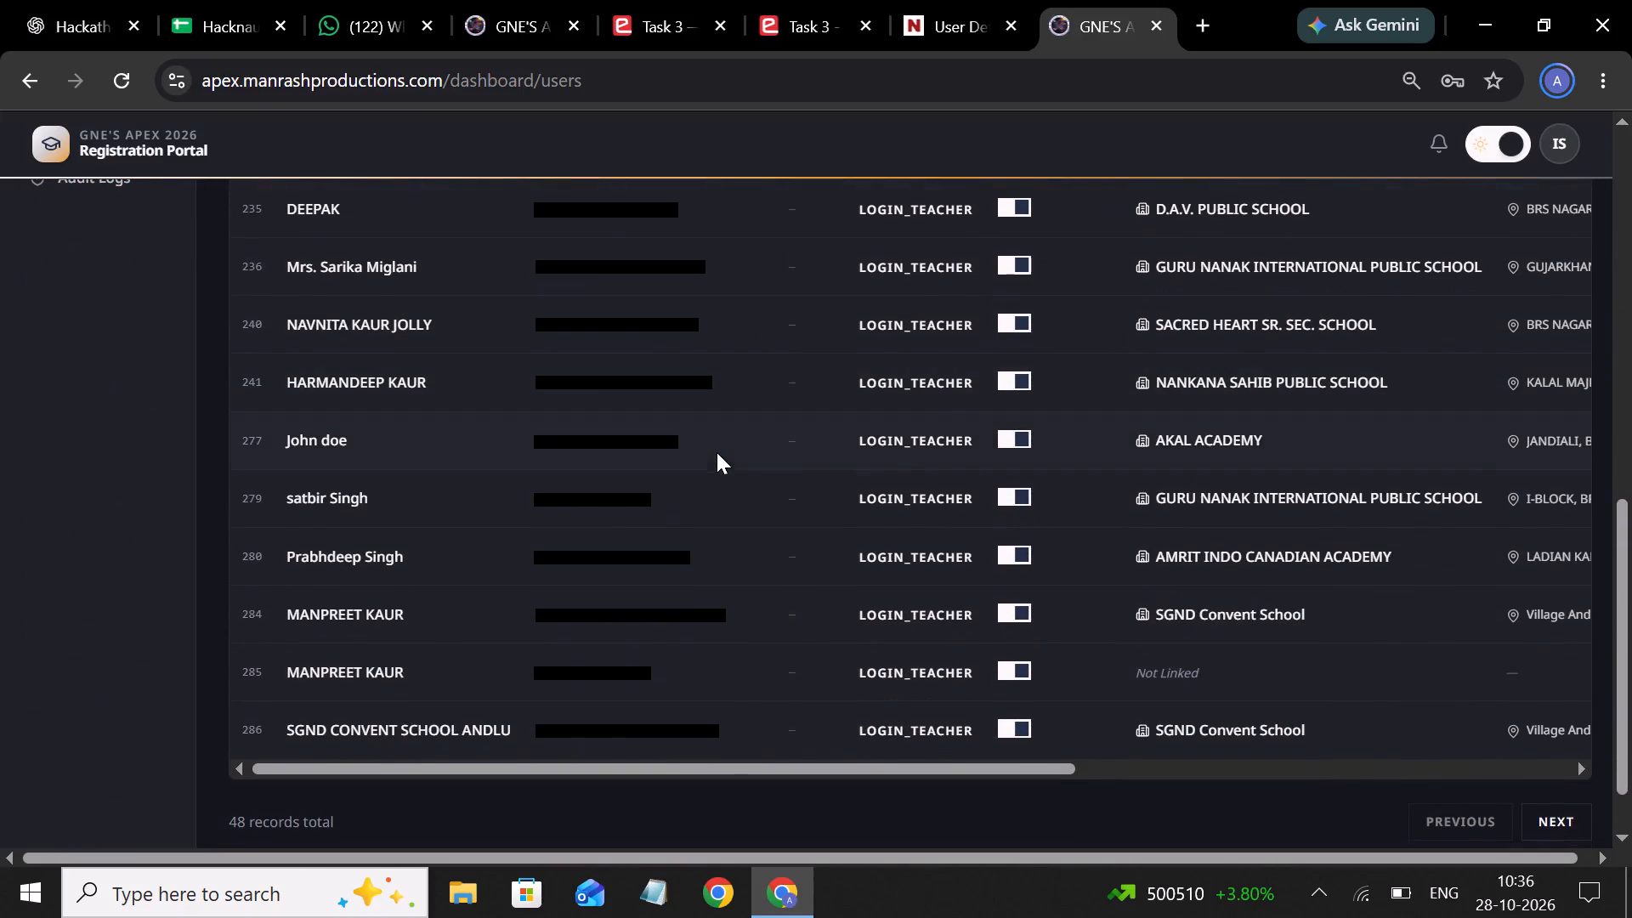
pyautogui.click(1556, 822)
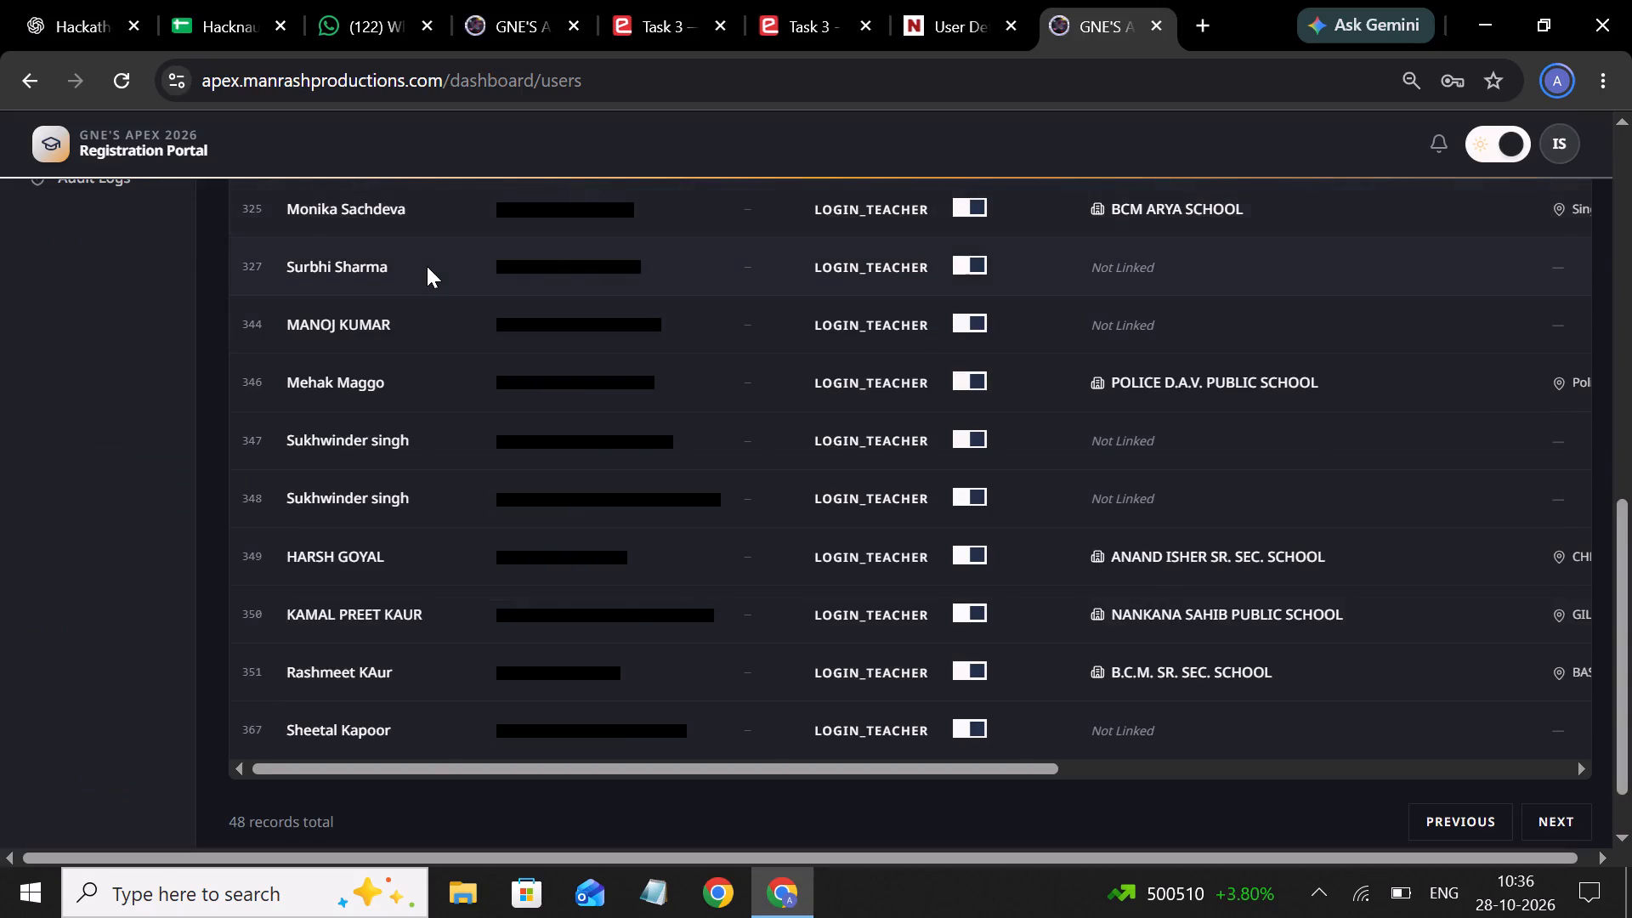
pyautogui.scroll(4, 427, 266)
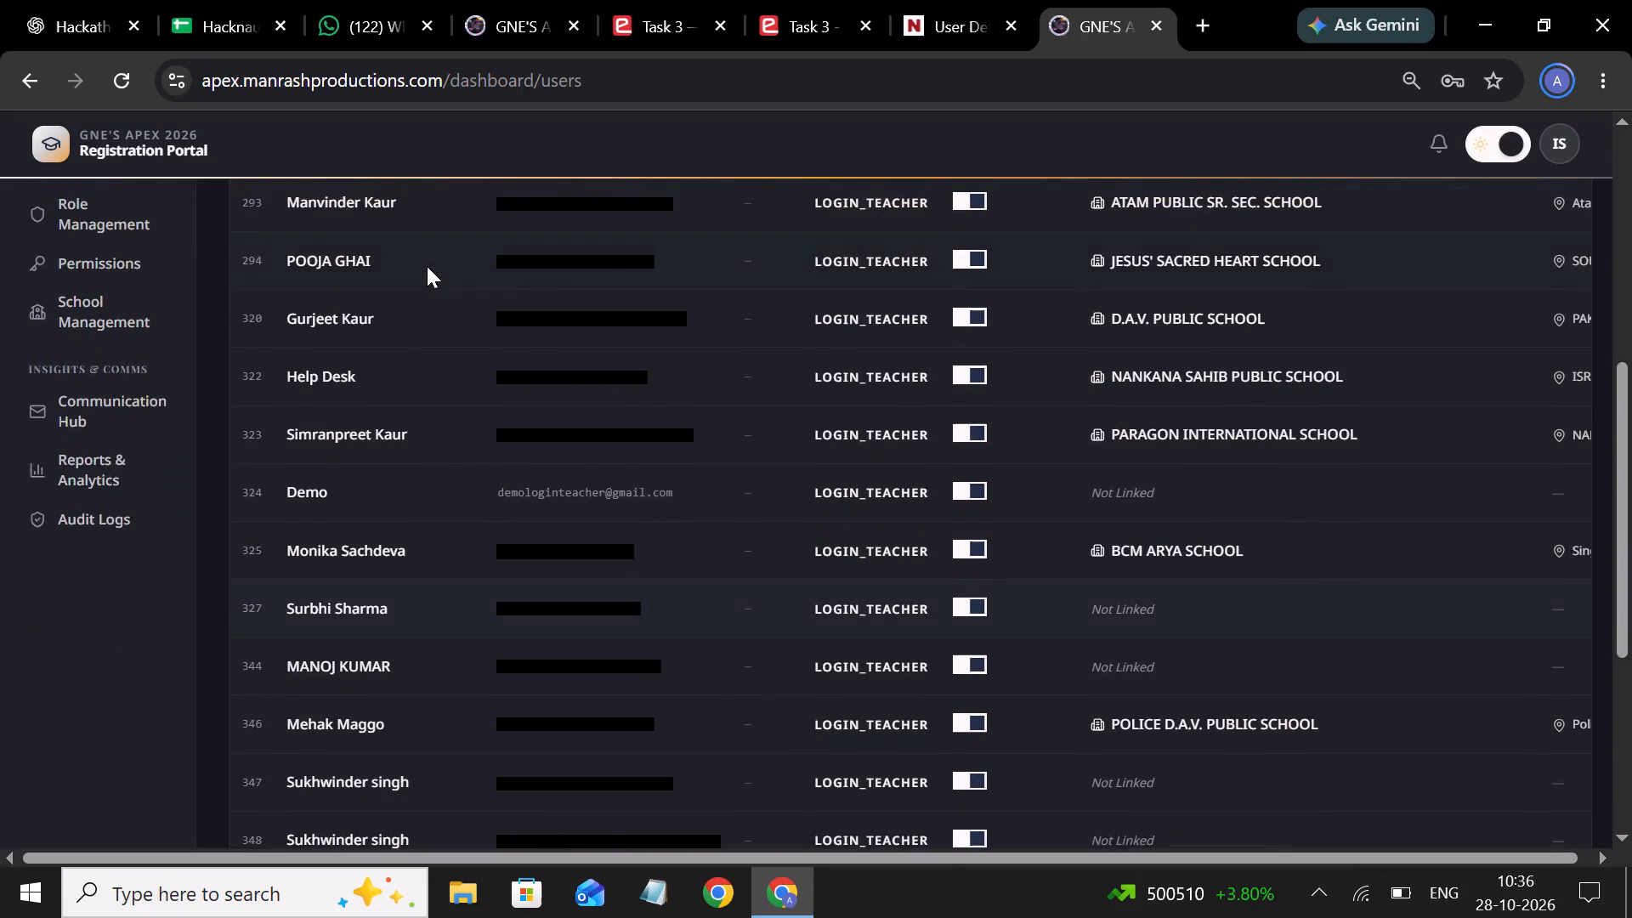
pyautogui.scroll(5, 427, 266)
pyautogui.click(410, 416)
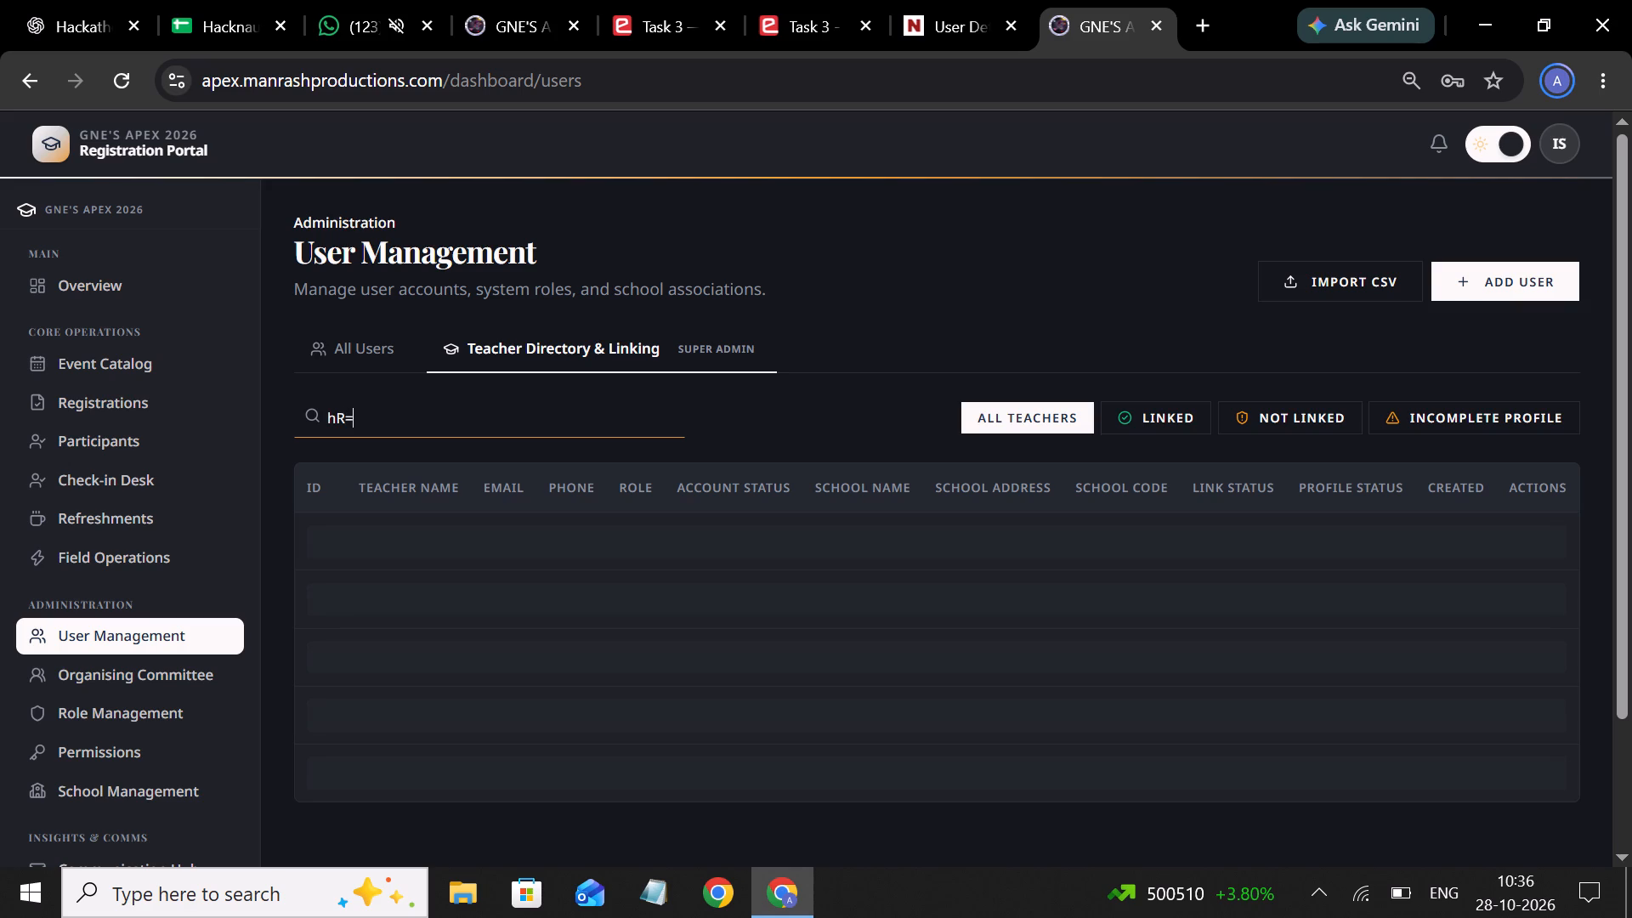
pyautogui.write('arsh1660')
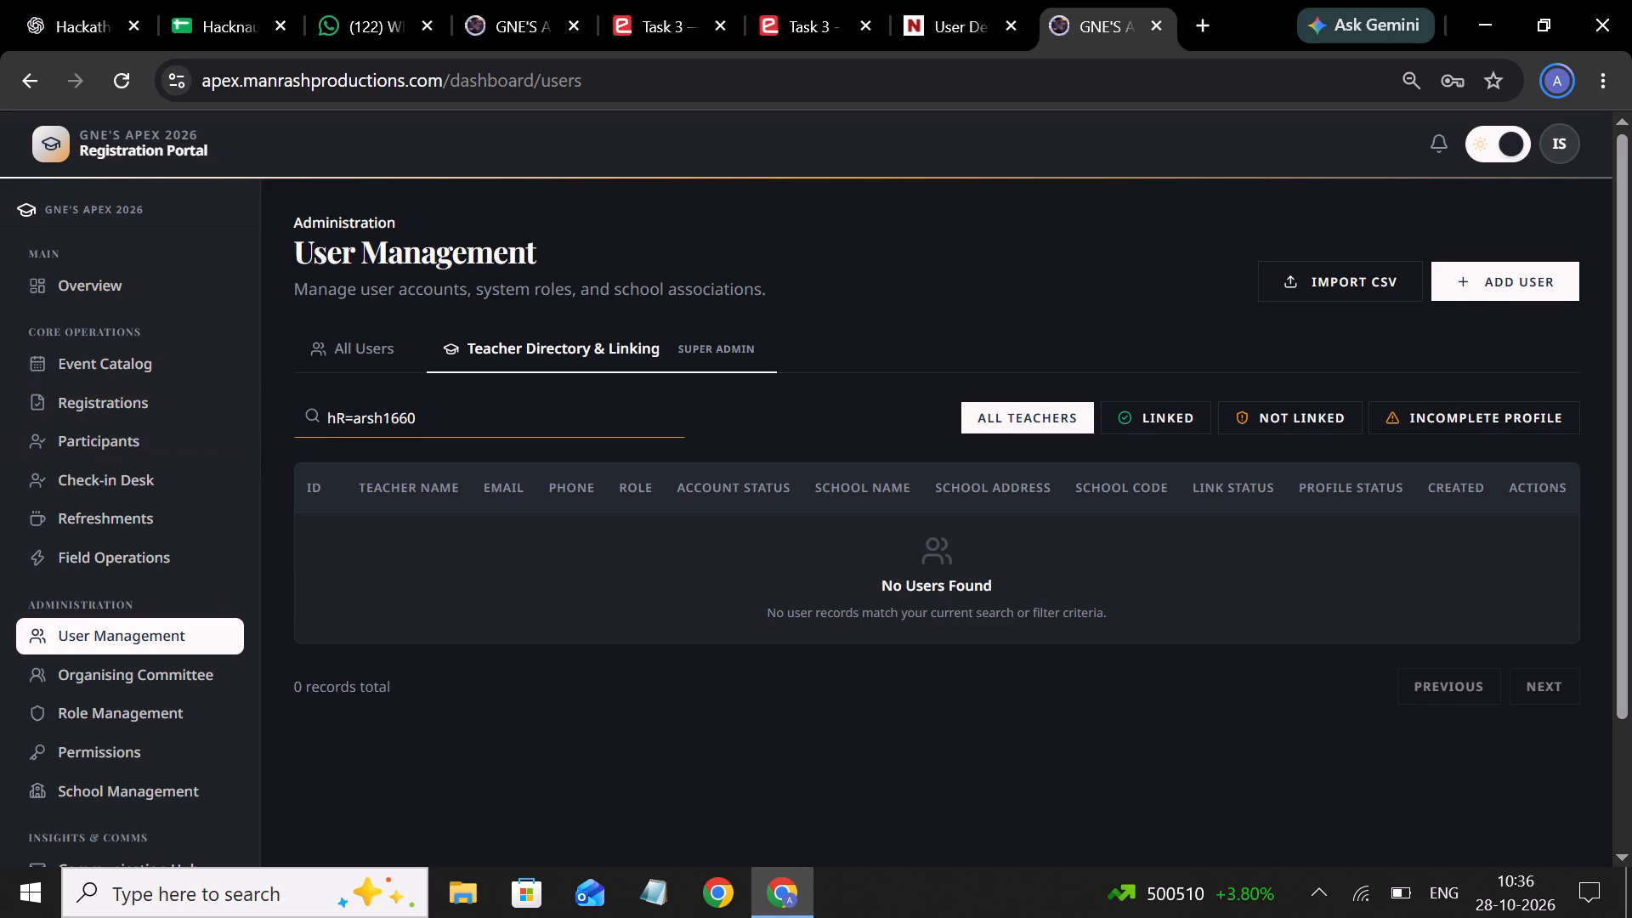
pyautogui.click(354, 423)
pyautogui.press('BackSpace')
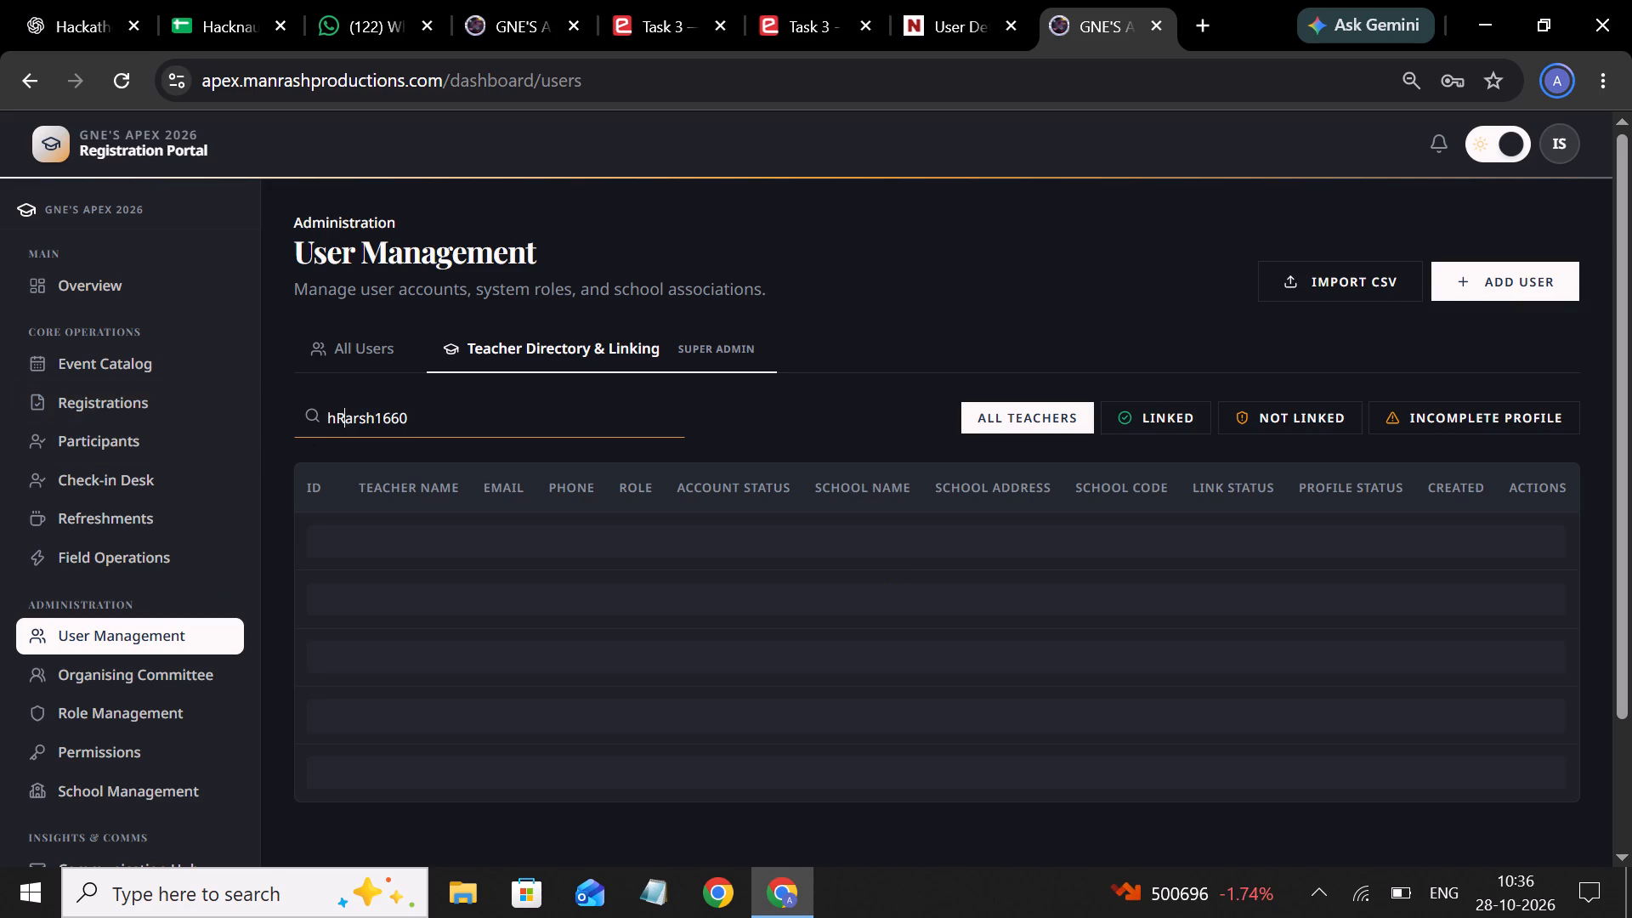
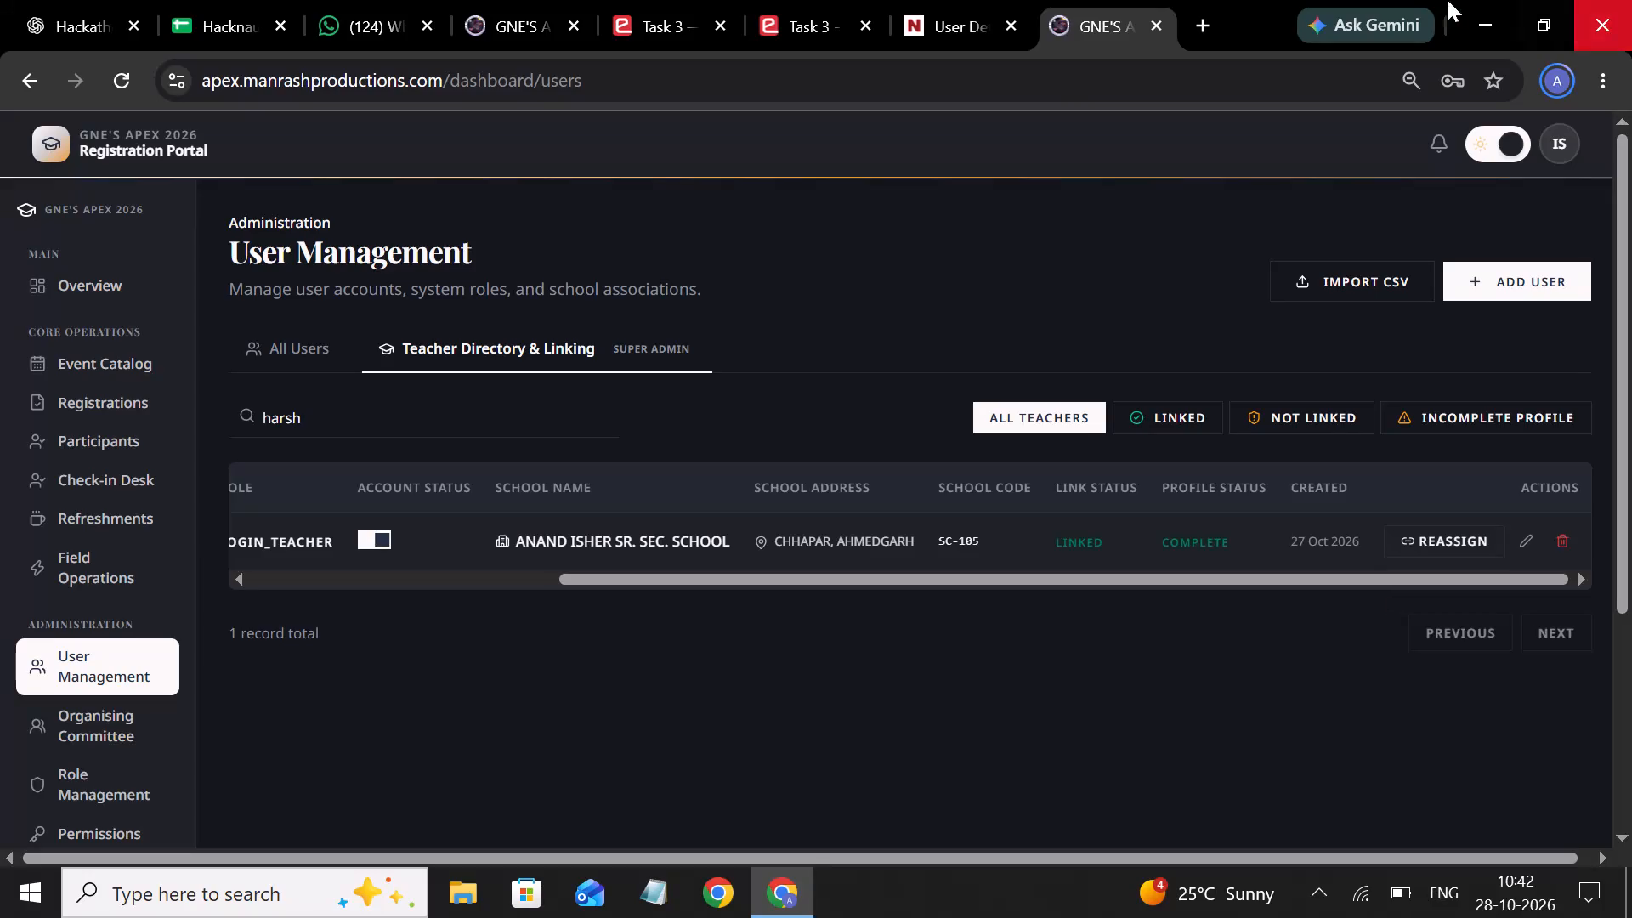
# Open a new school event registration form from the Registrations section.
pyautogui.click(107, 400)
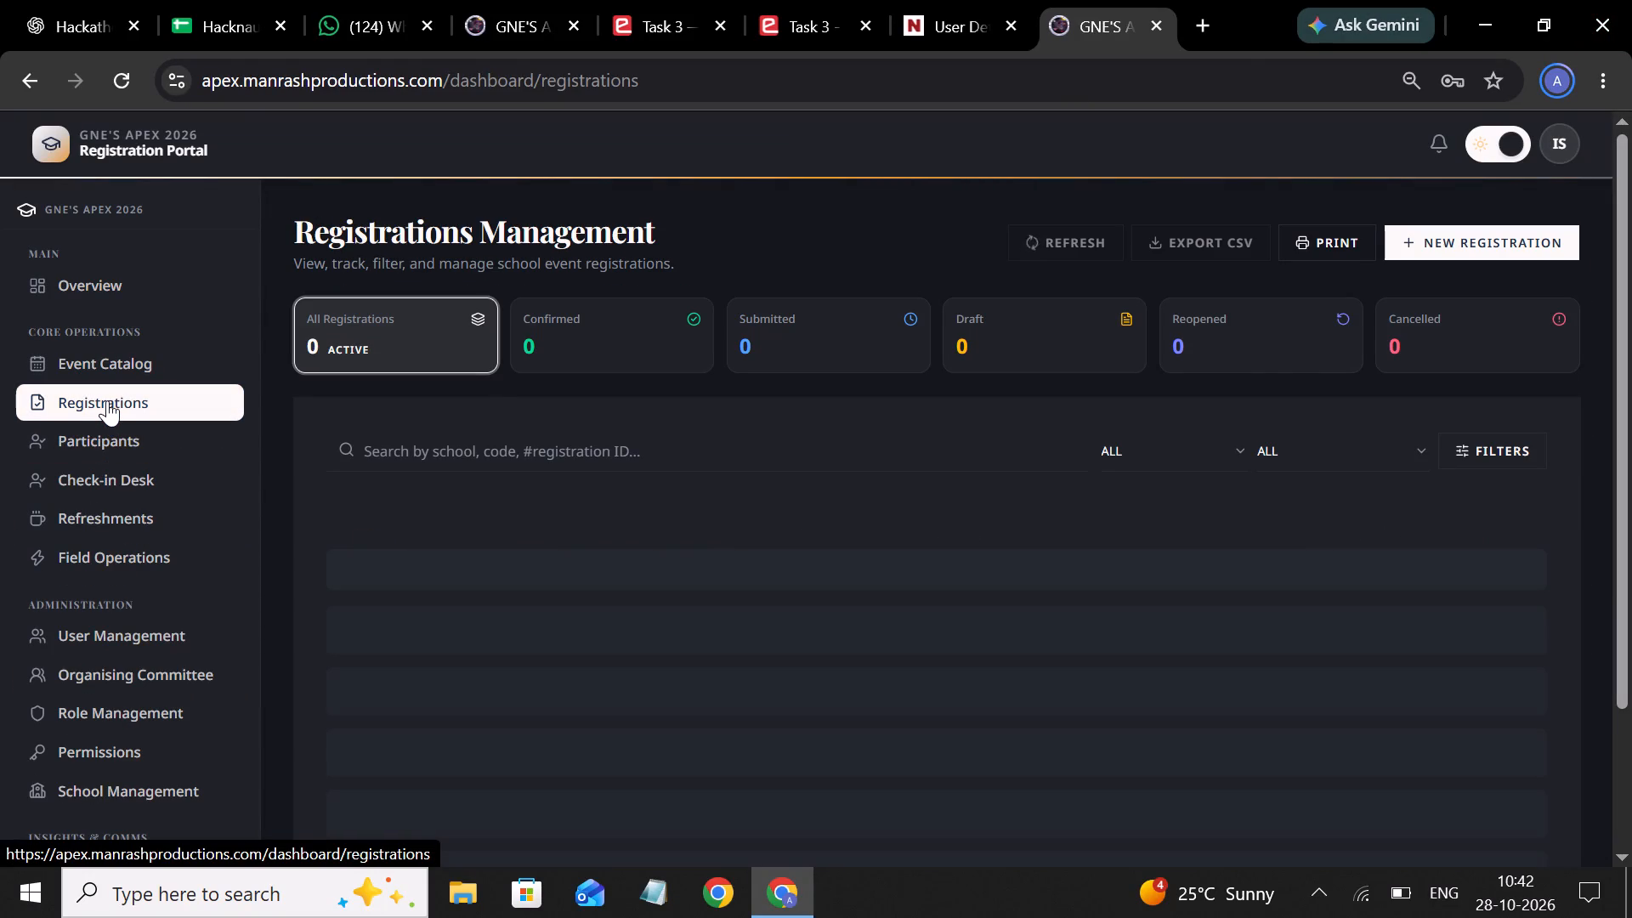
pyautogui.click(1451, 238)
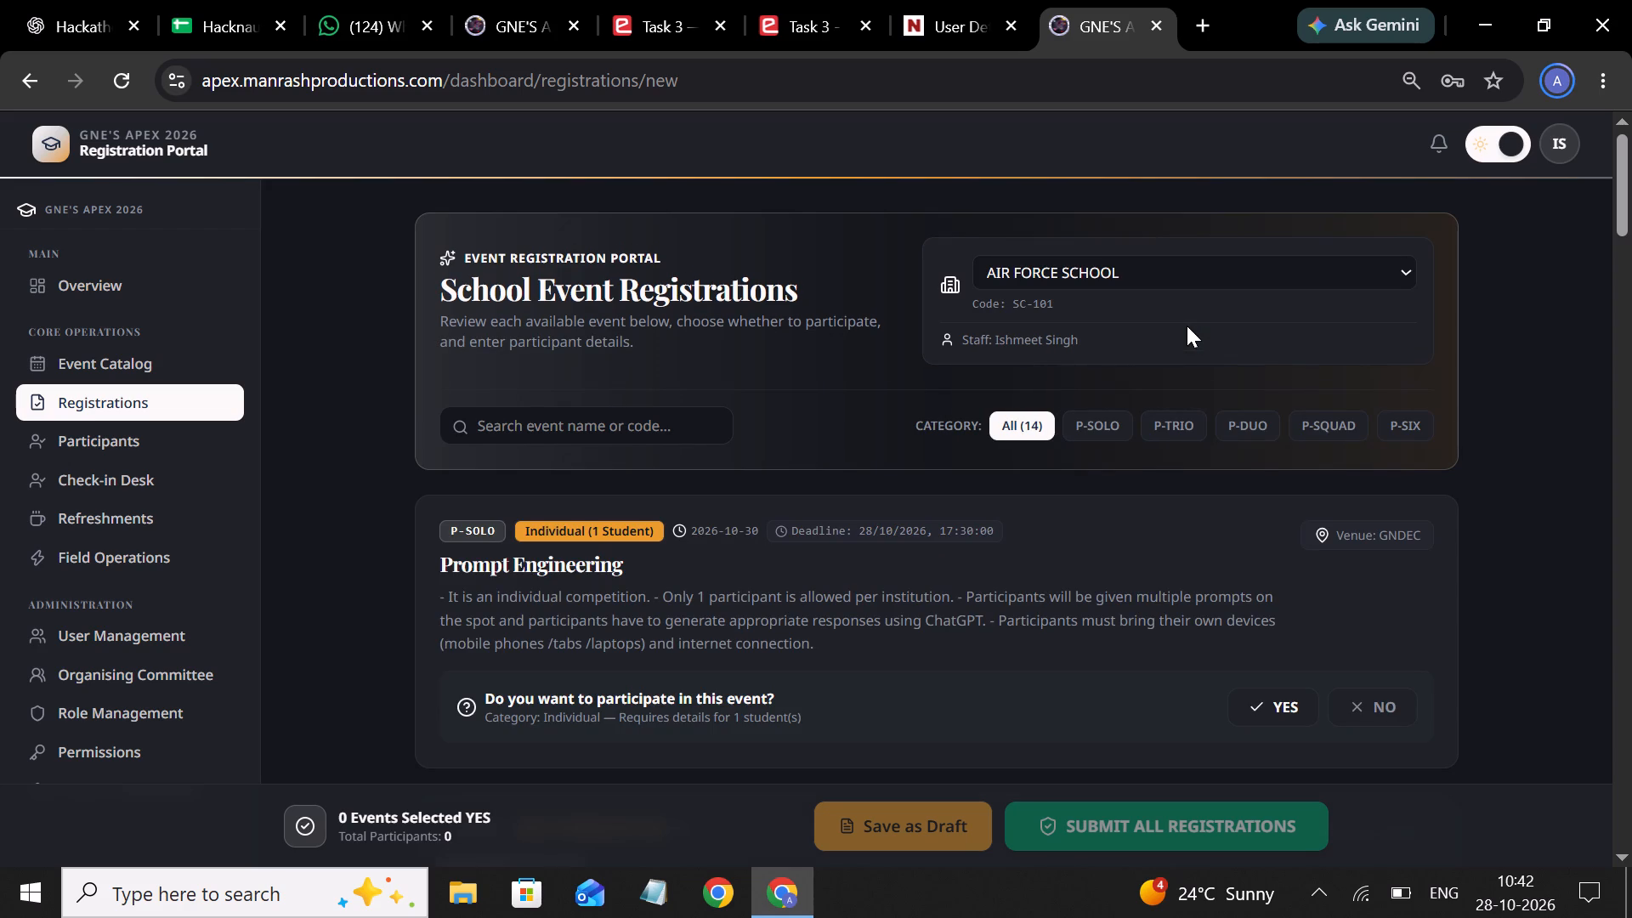
# Close the current portal tab and reopen apex.manrashproductions.com in a new browser tab.
pyautogui.click(1148, 24)
pyautogui.click(1201, 23)
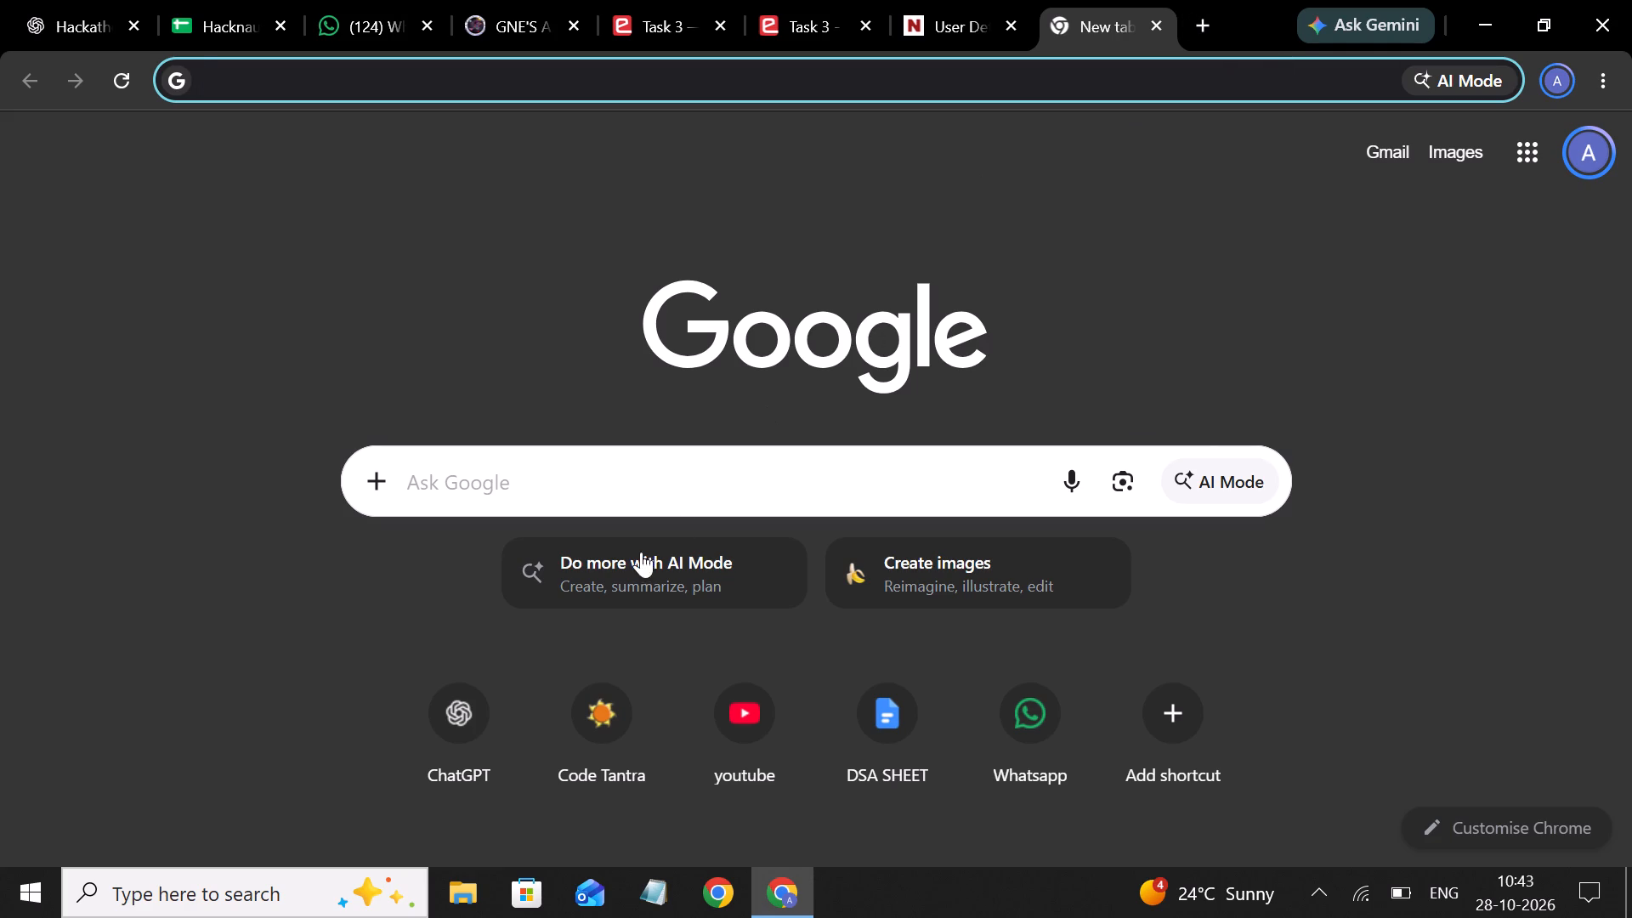
pyautogui.click(631, 496)
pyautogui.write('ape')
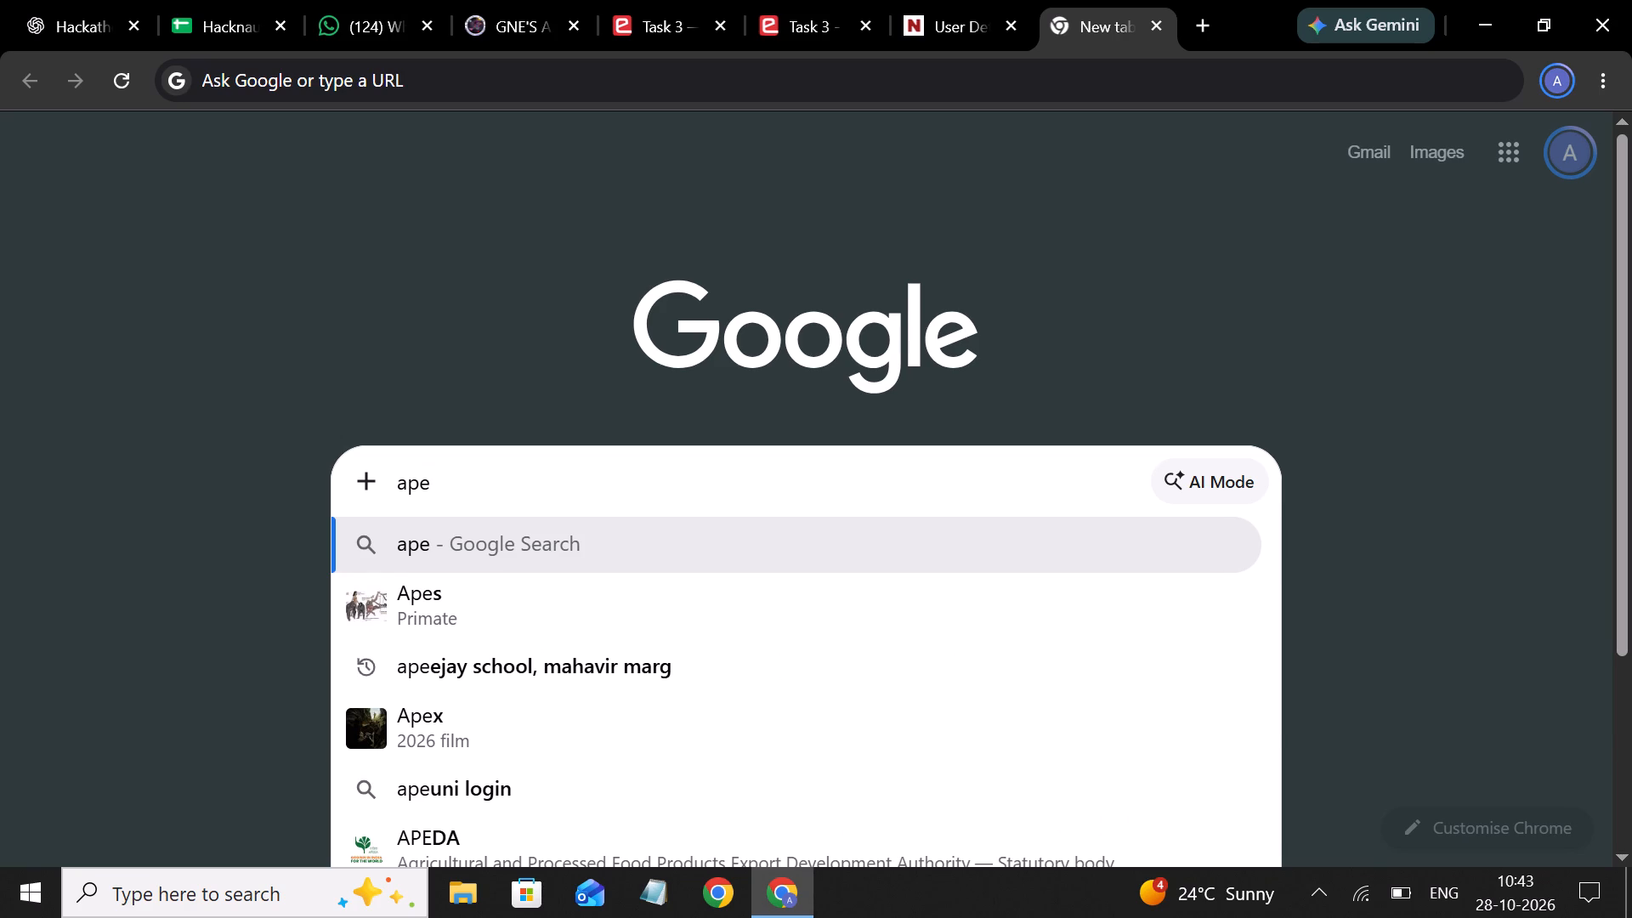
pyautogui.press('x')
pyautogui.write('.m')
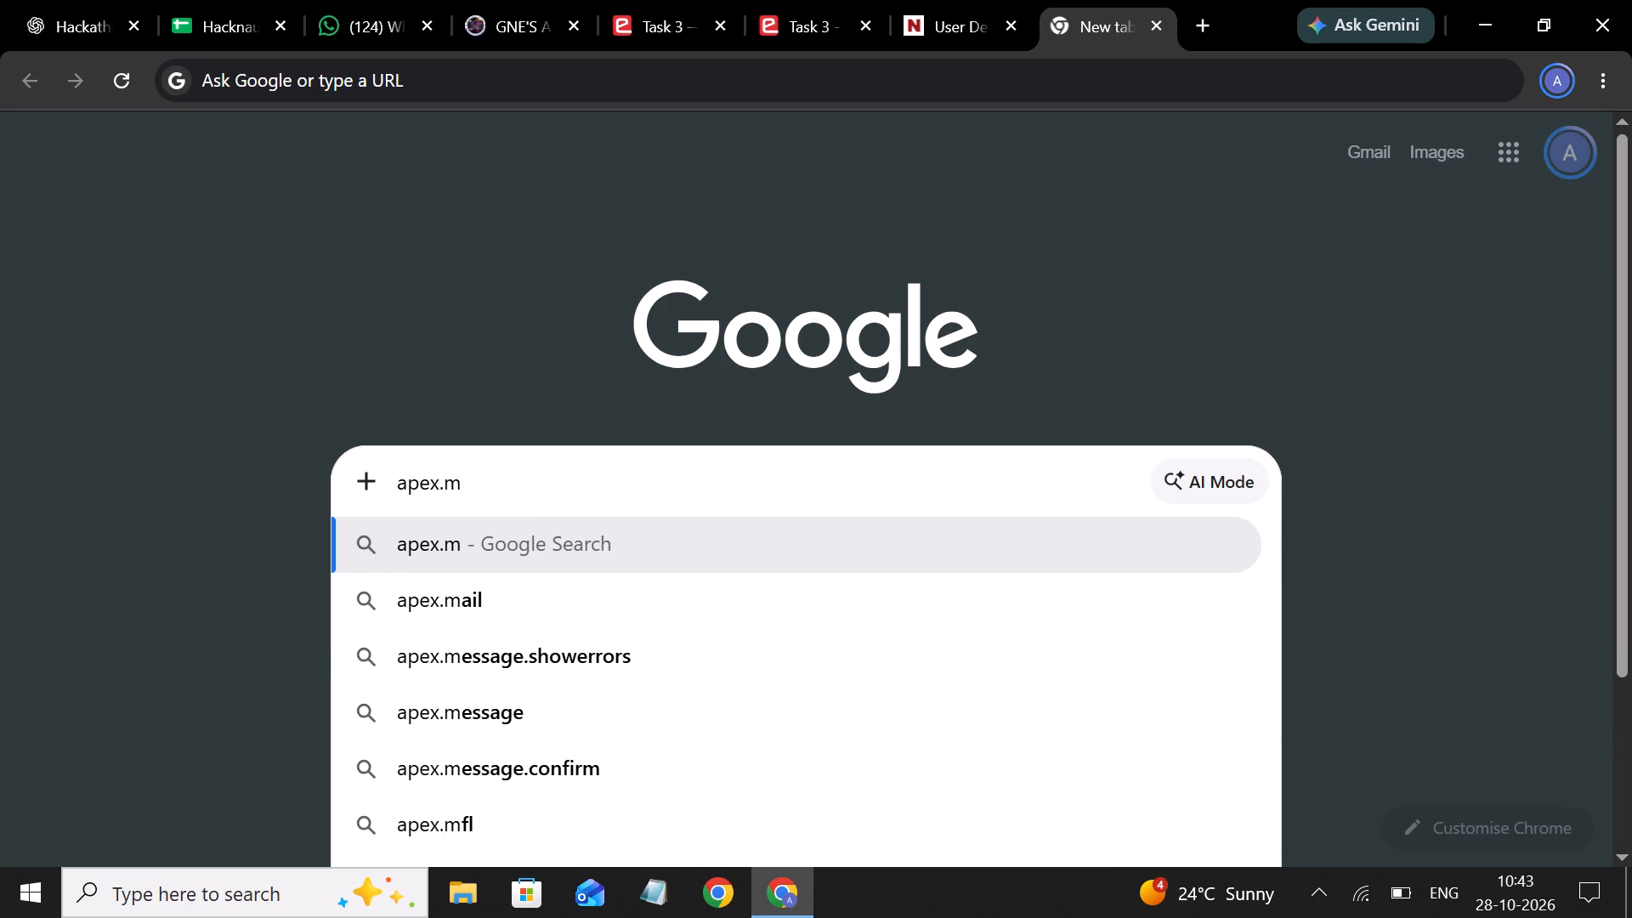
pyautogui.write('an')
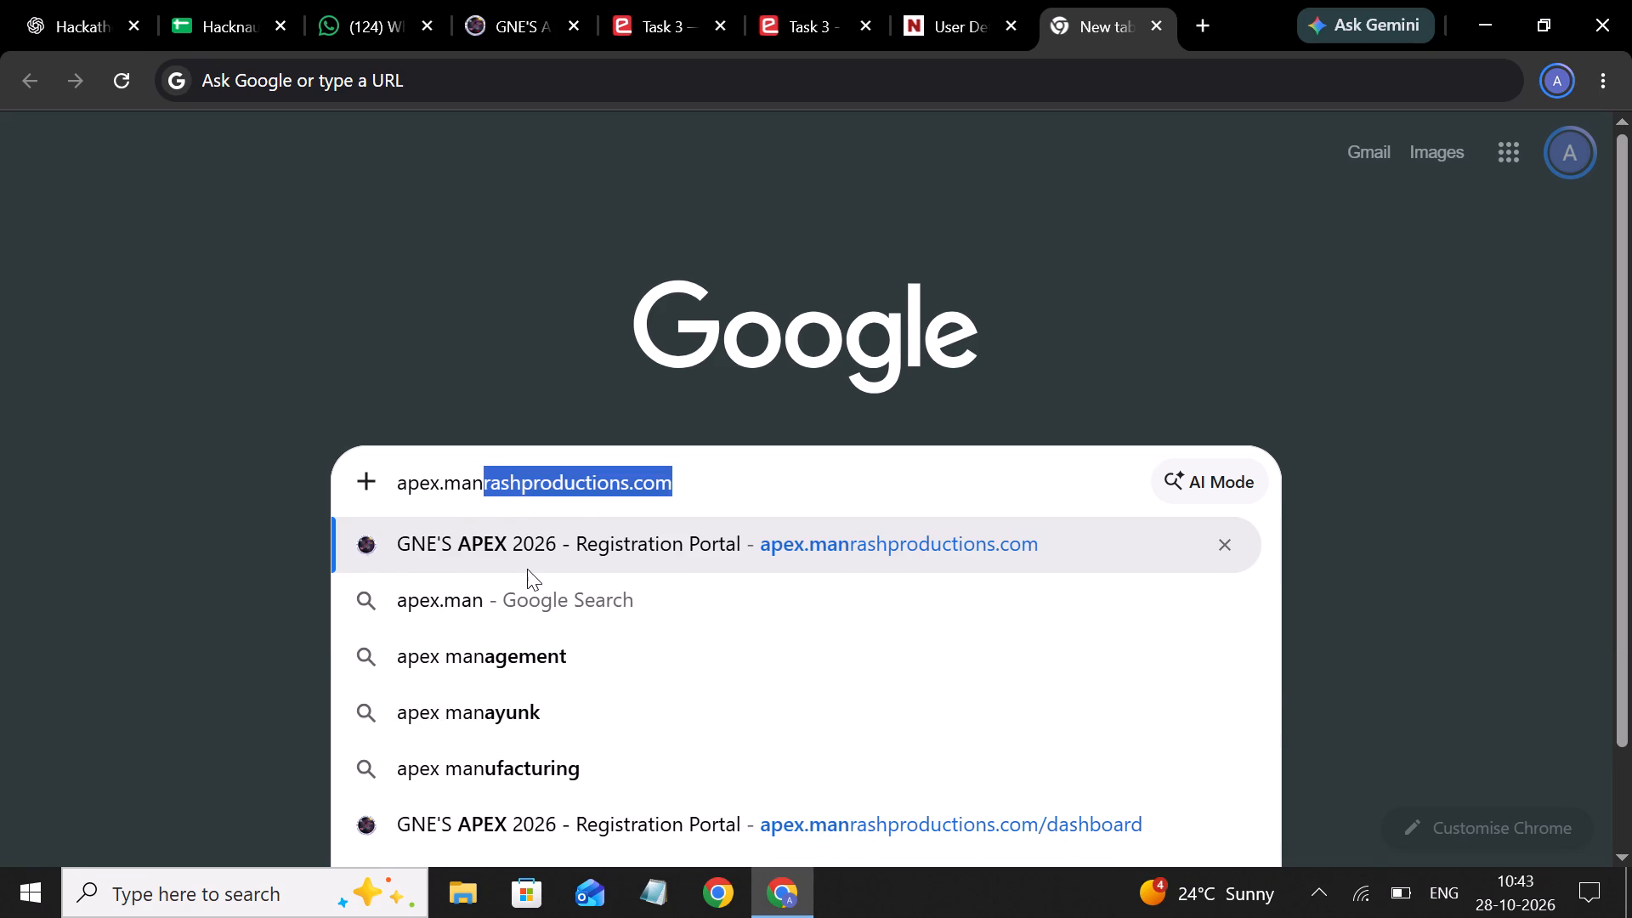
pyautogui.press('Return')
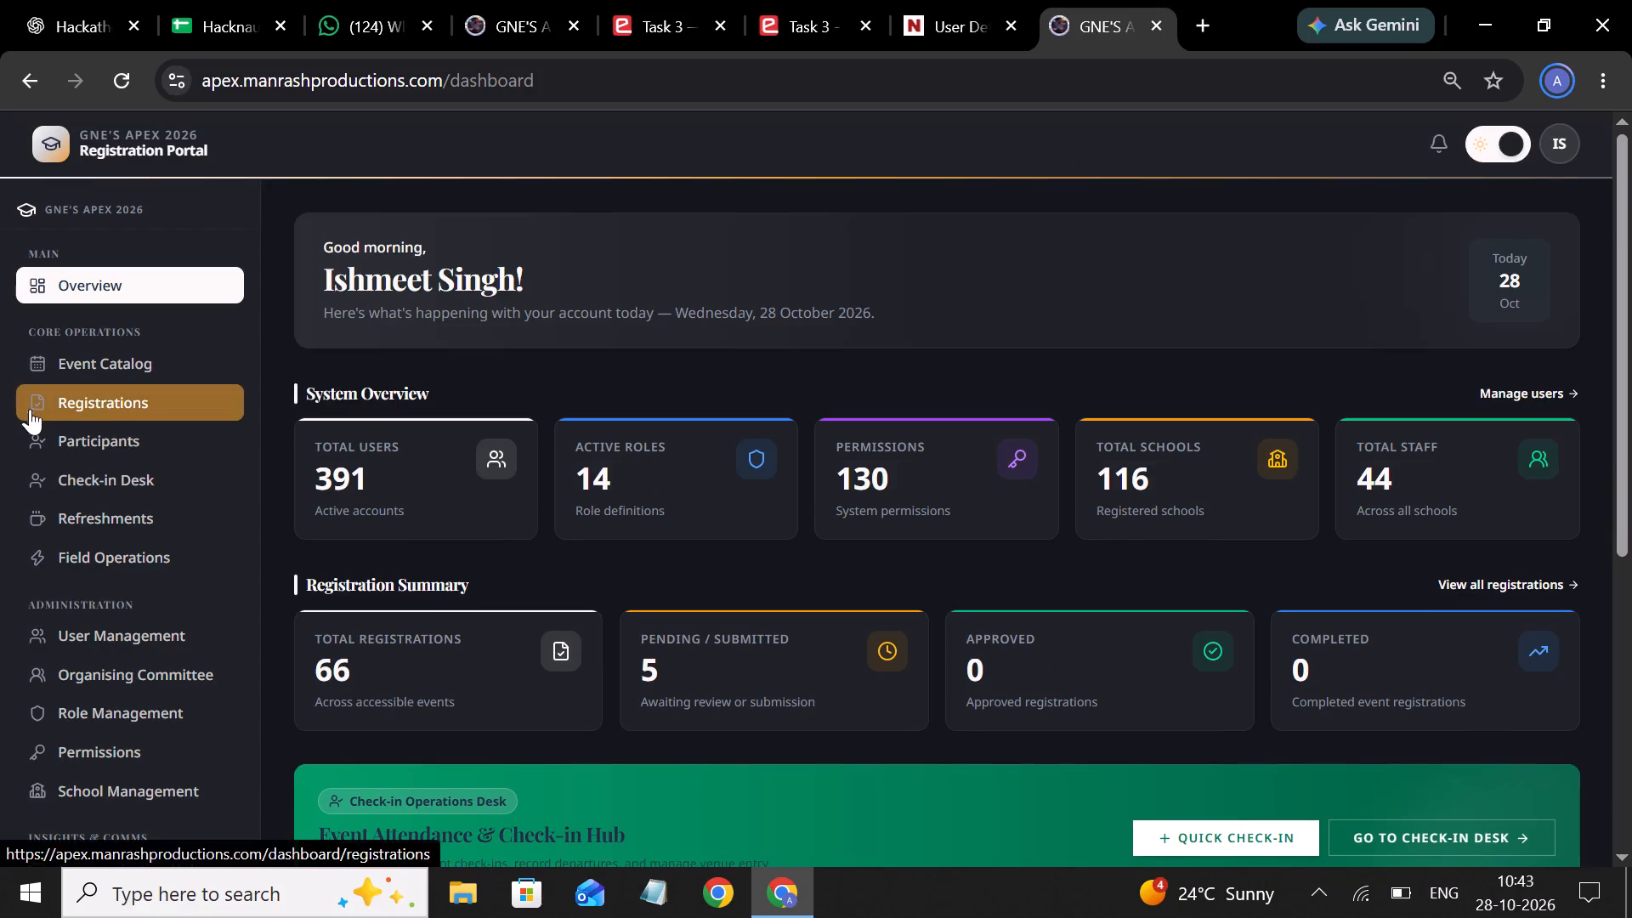
# Open the Registrations Management page.
pyautogui.click(66, 405)
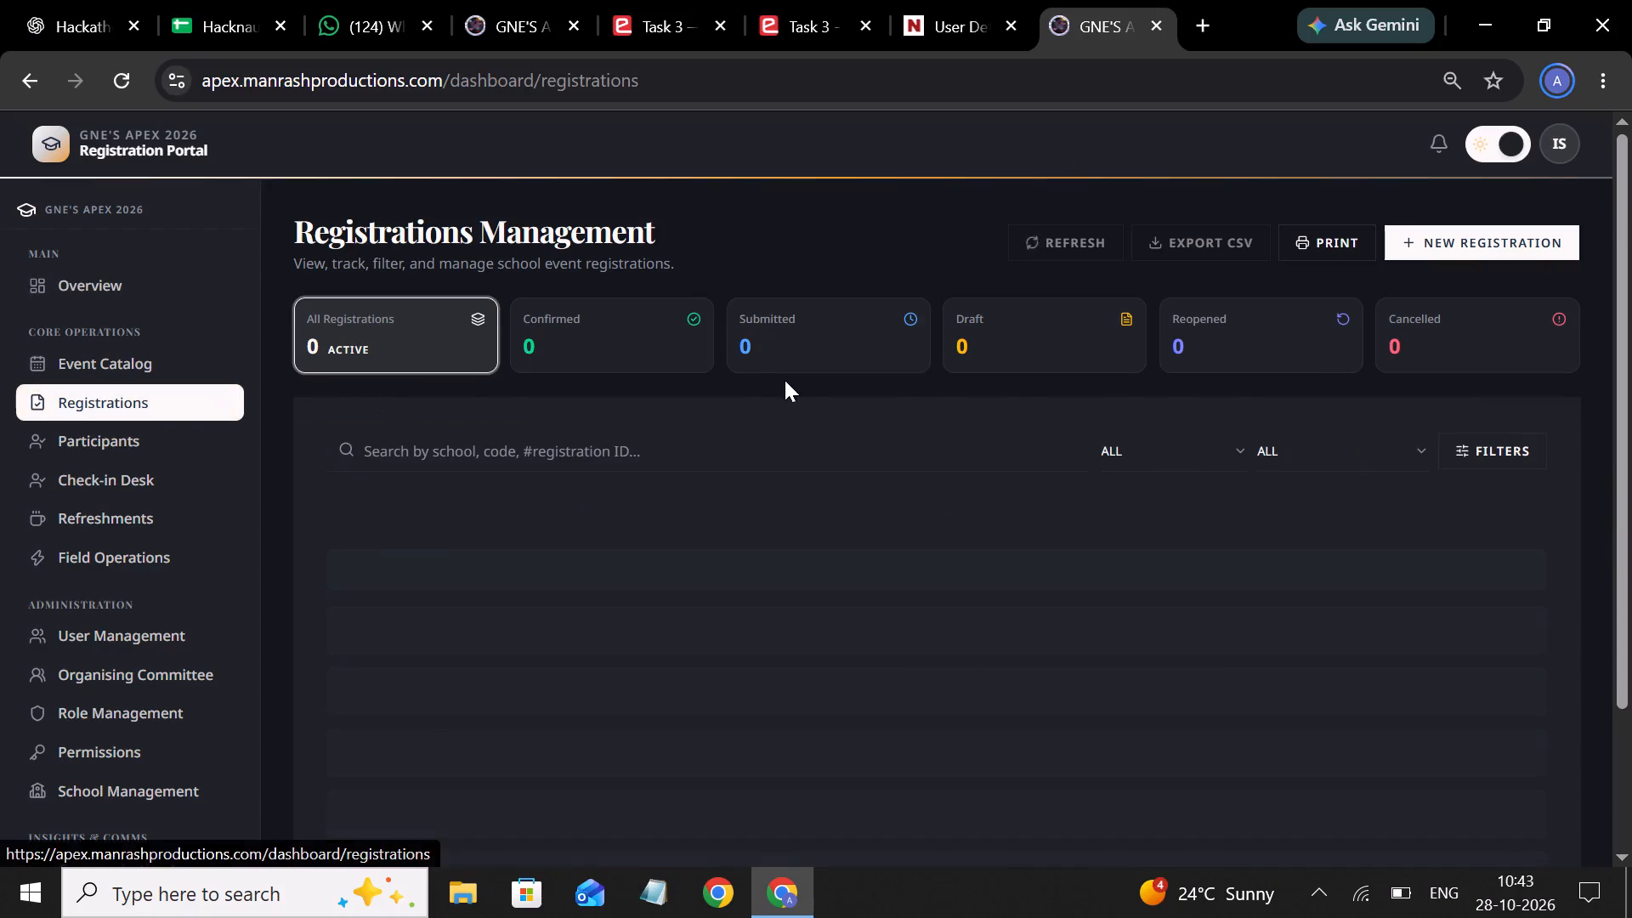
# Log out of the super admin account in the registration portal.
pyautogui.click(1561, 132)
pyautogui.click(1425, 334)
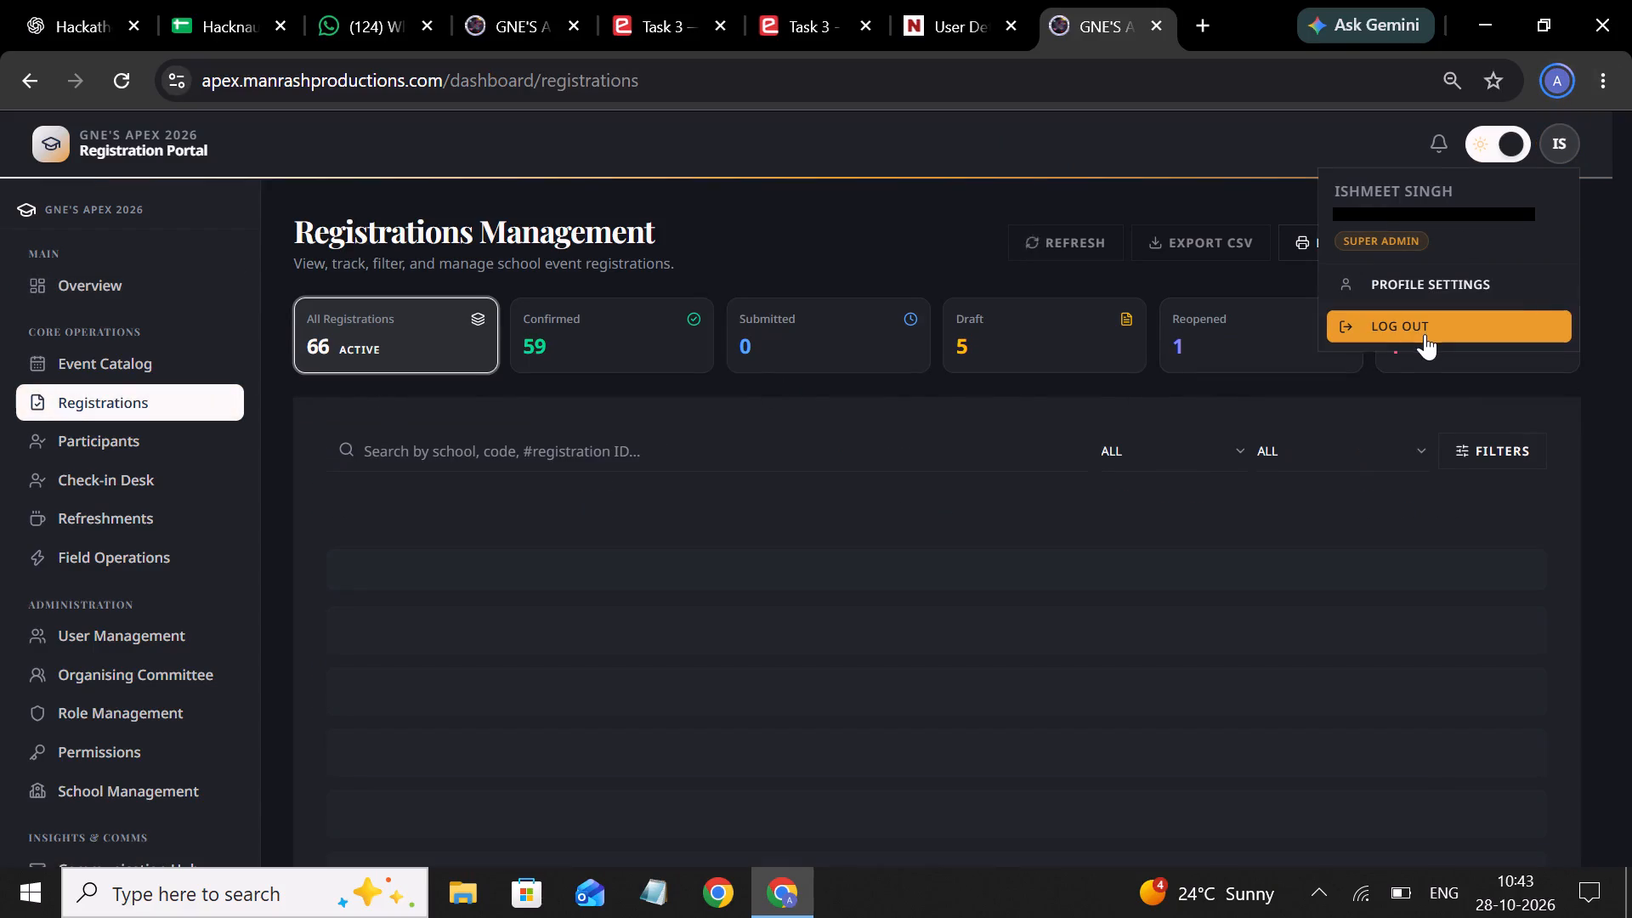
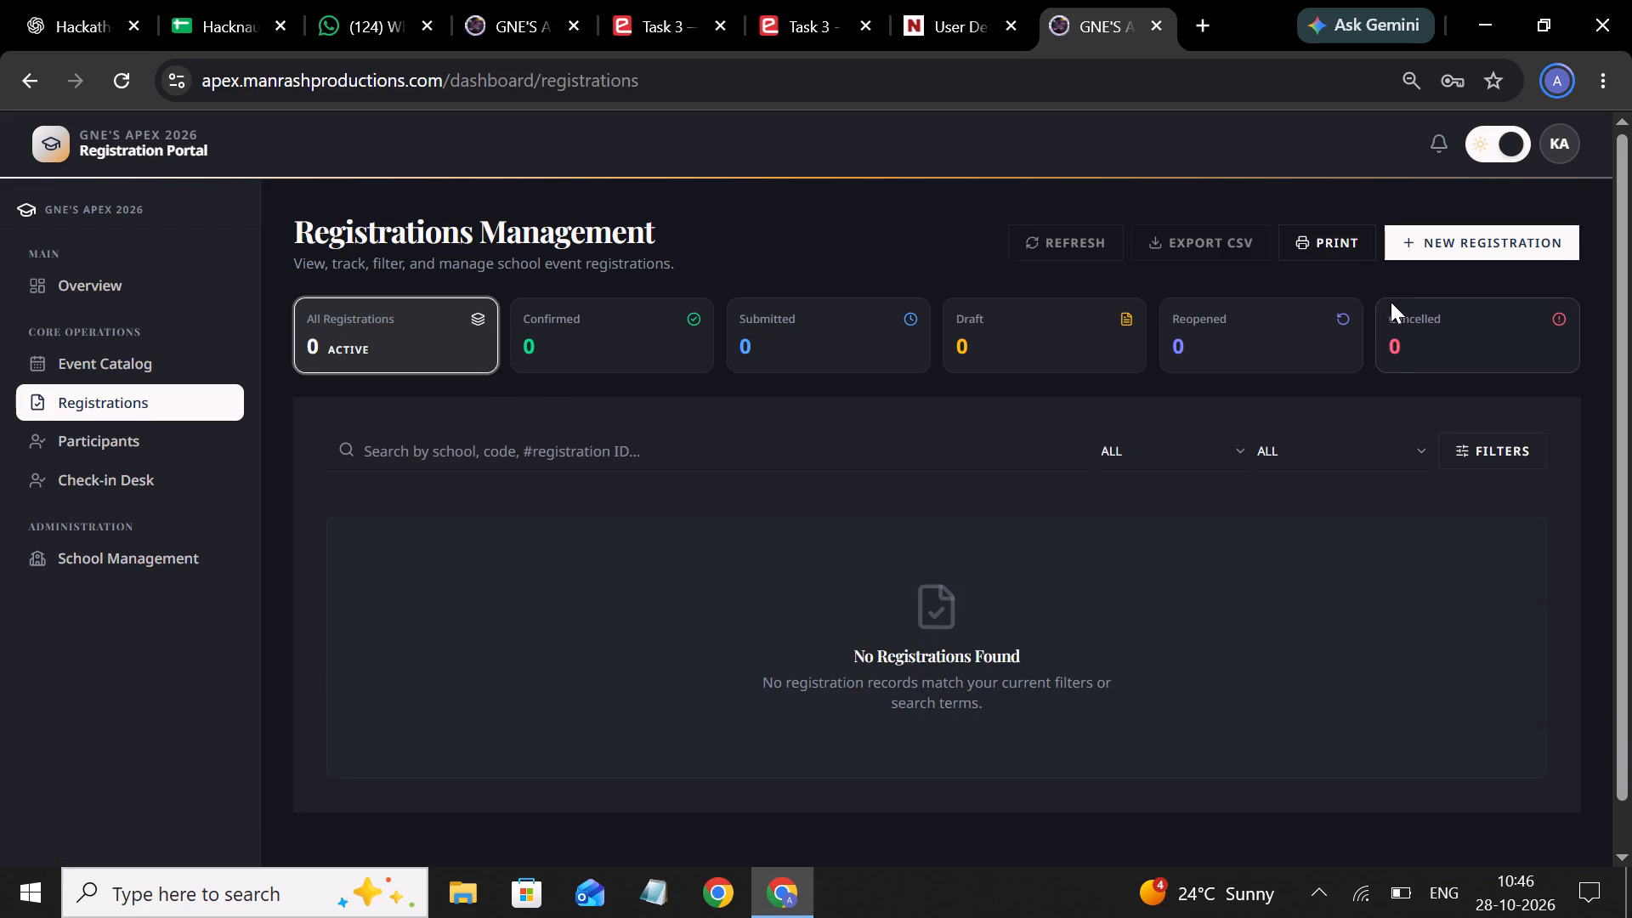
# Start a new event registration and opt in to the Prompt Engineering event.
pyautogui.click(1520, 246)
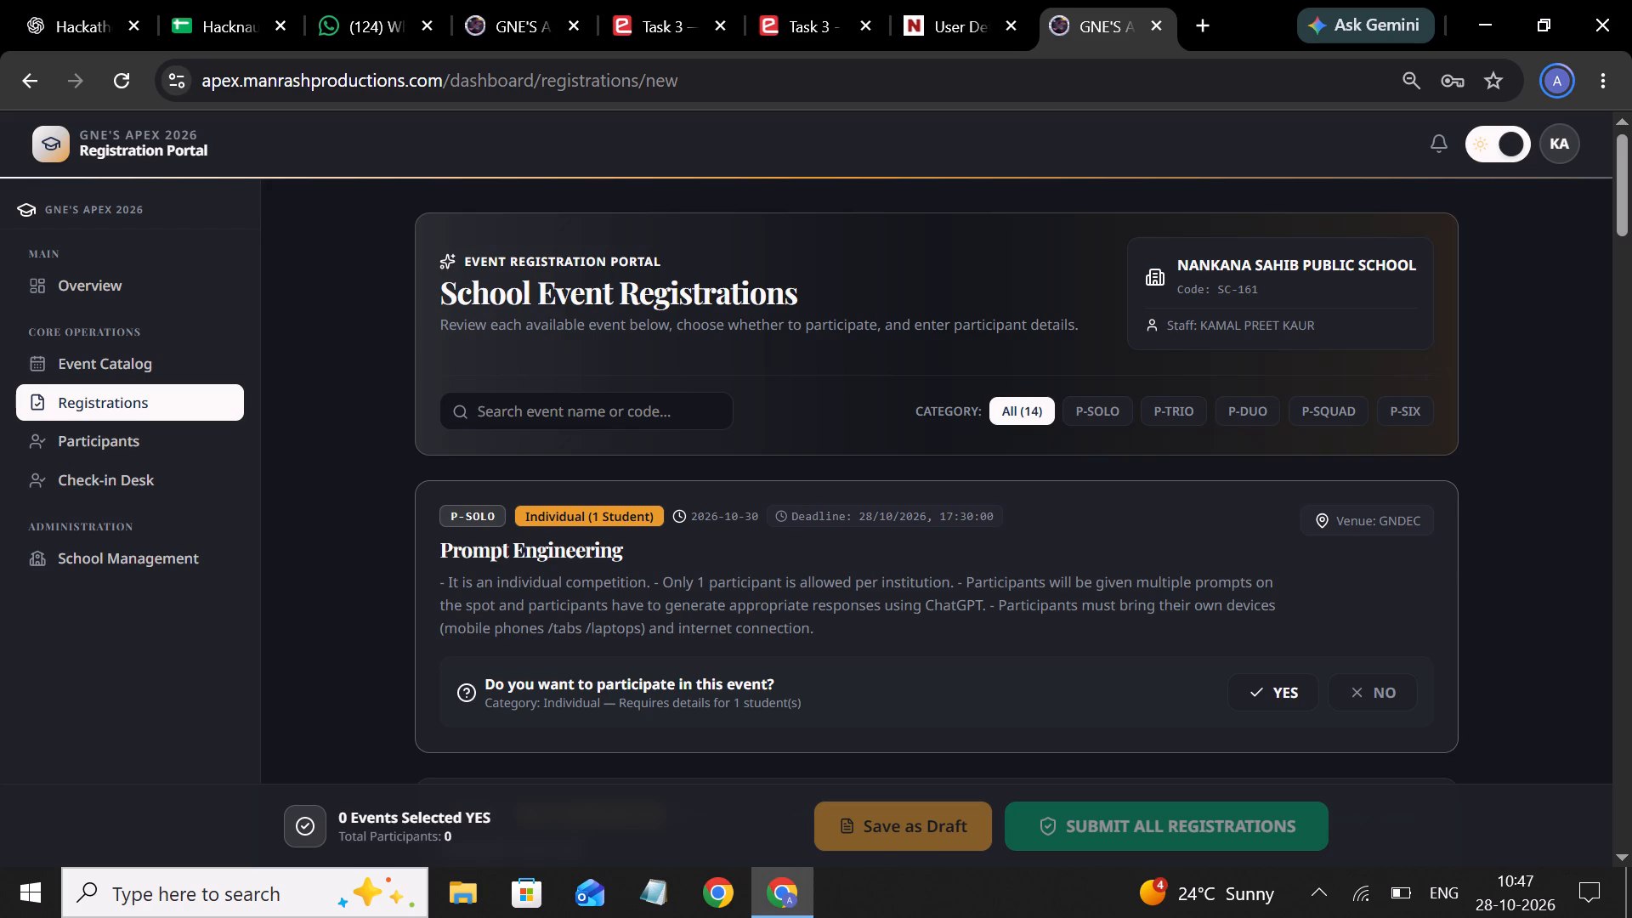
pyautogui.scroll(-1, 886, 649)
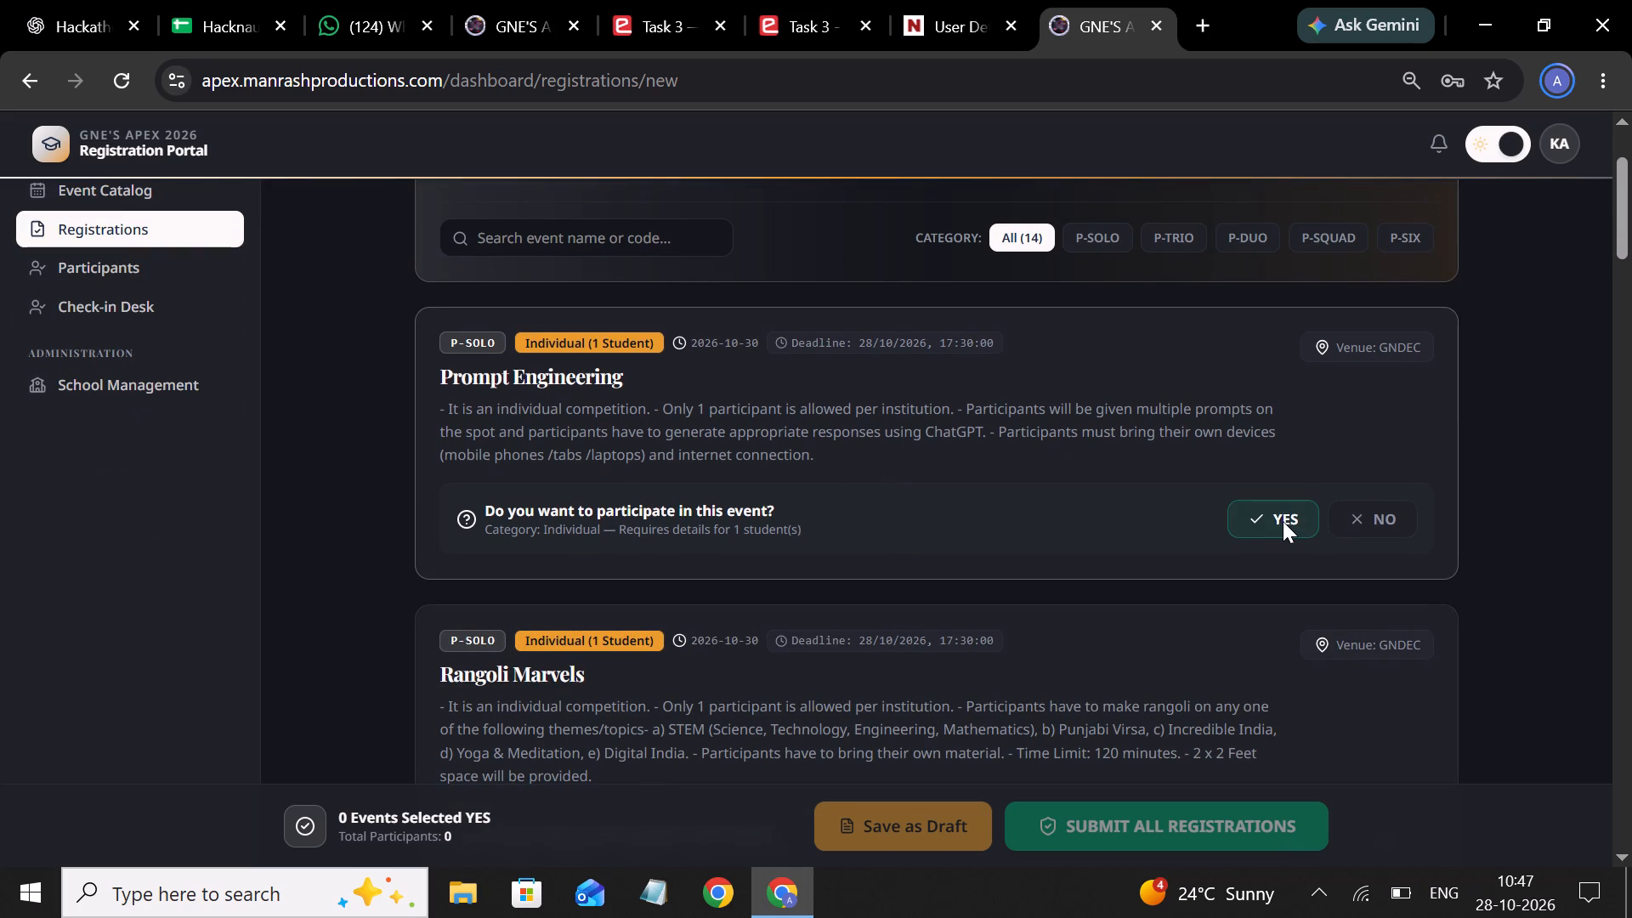
pyautogui.click(1278, 520)
# Enter the participant's full name in the Prompt Engineering participant details.
pyautogui.scroll(-1, 564, 630)
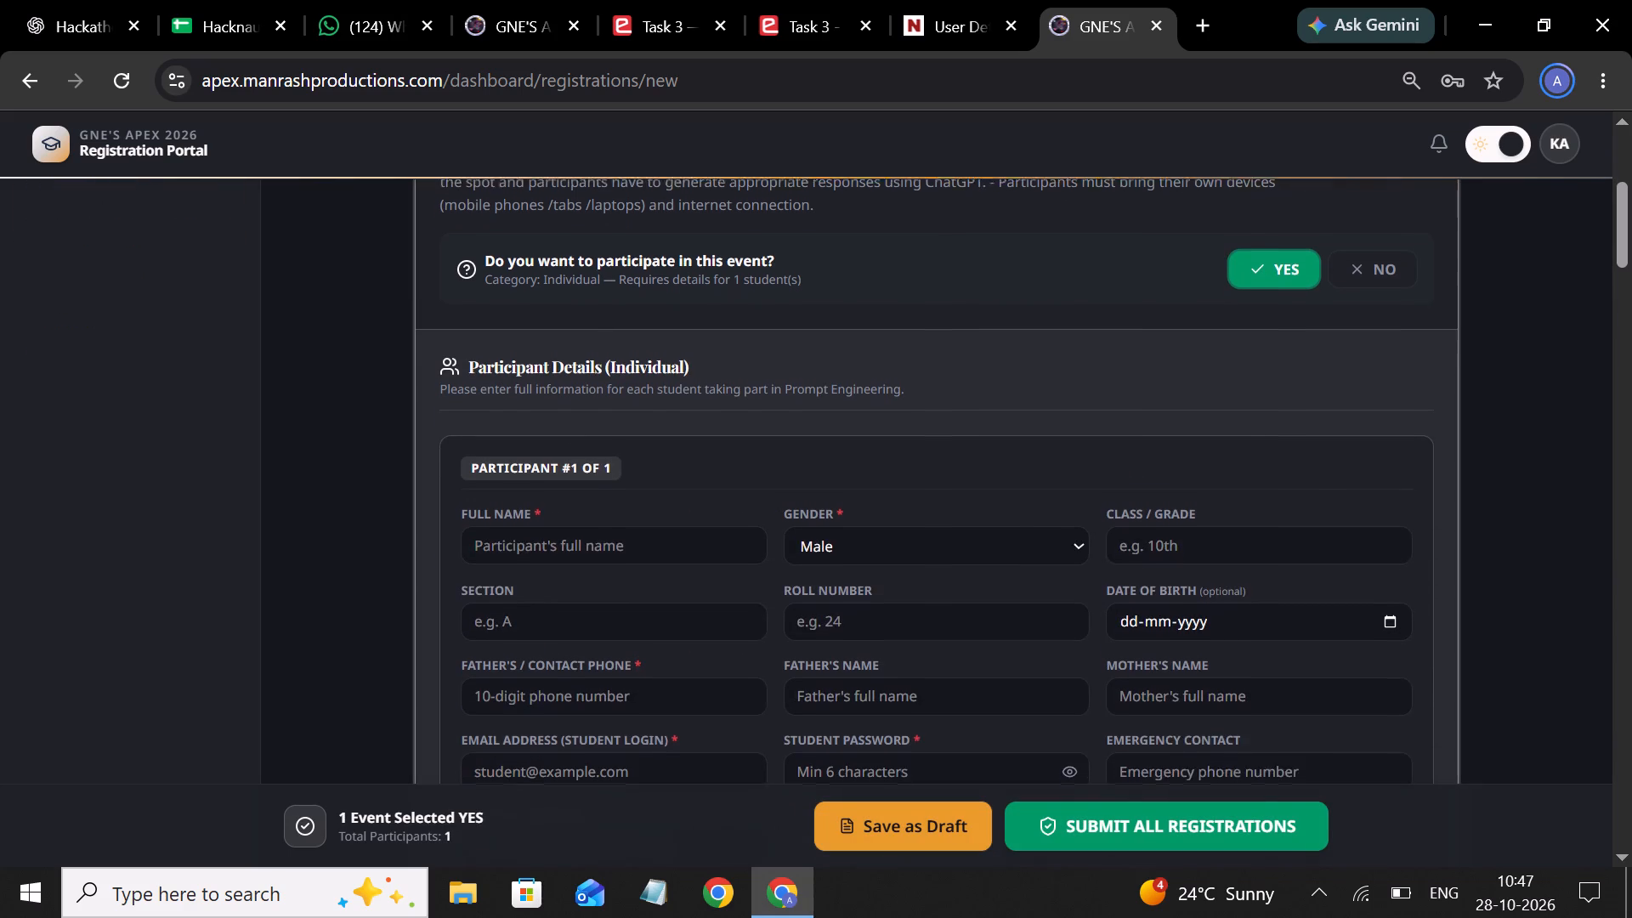
pyautogui.scroll(-1, 564, 630)
pyautogui.click(532, 496)
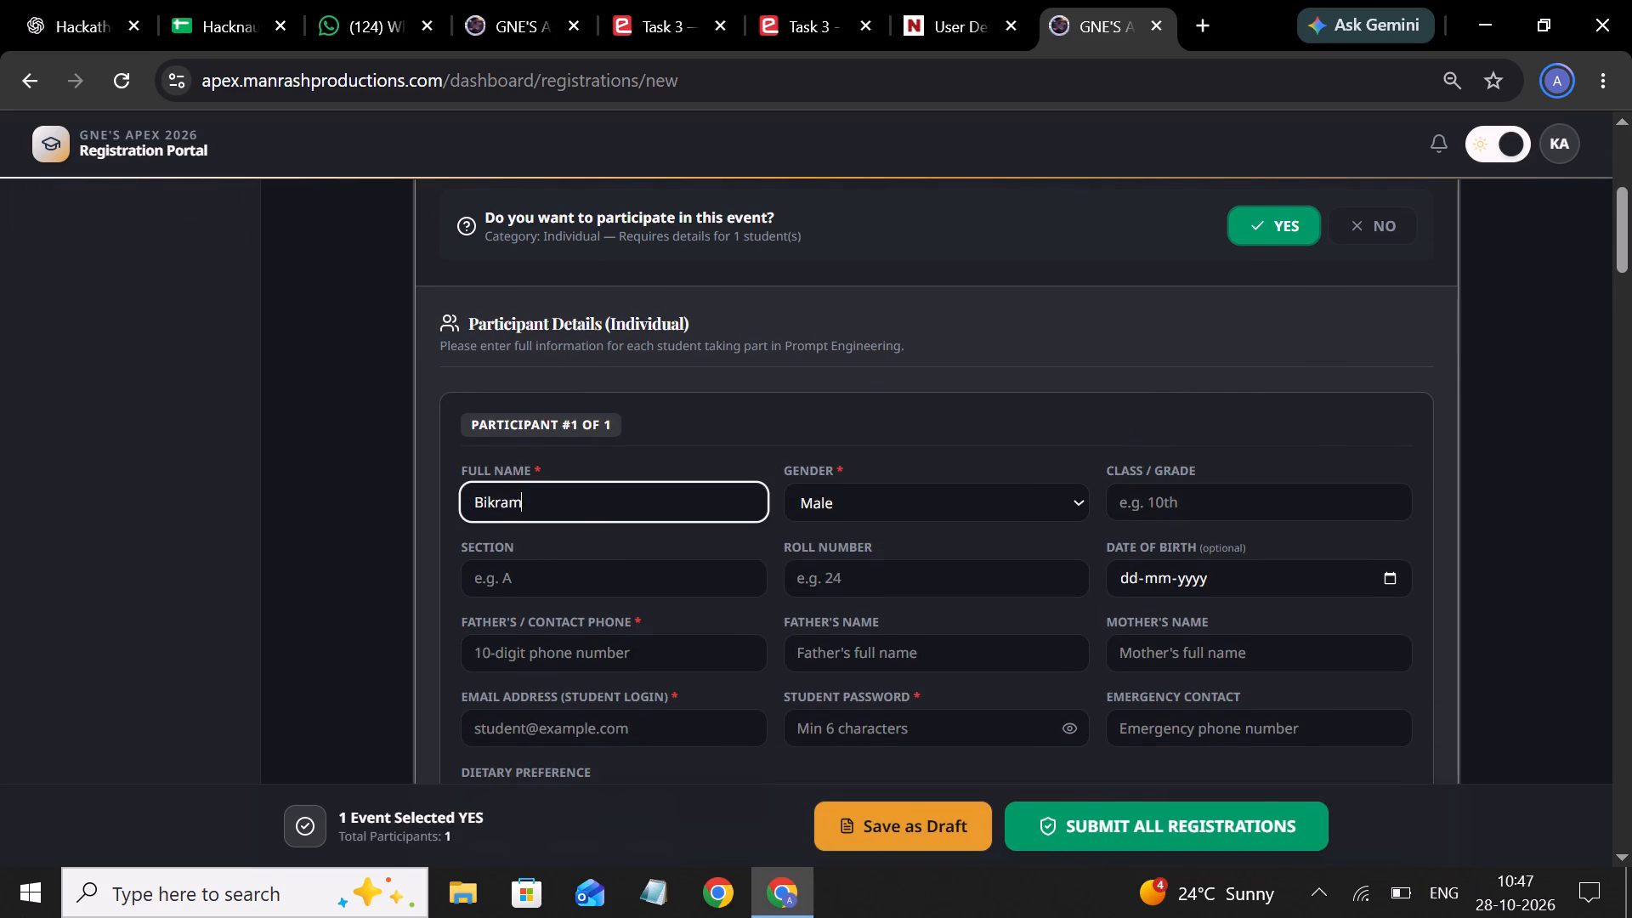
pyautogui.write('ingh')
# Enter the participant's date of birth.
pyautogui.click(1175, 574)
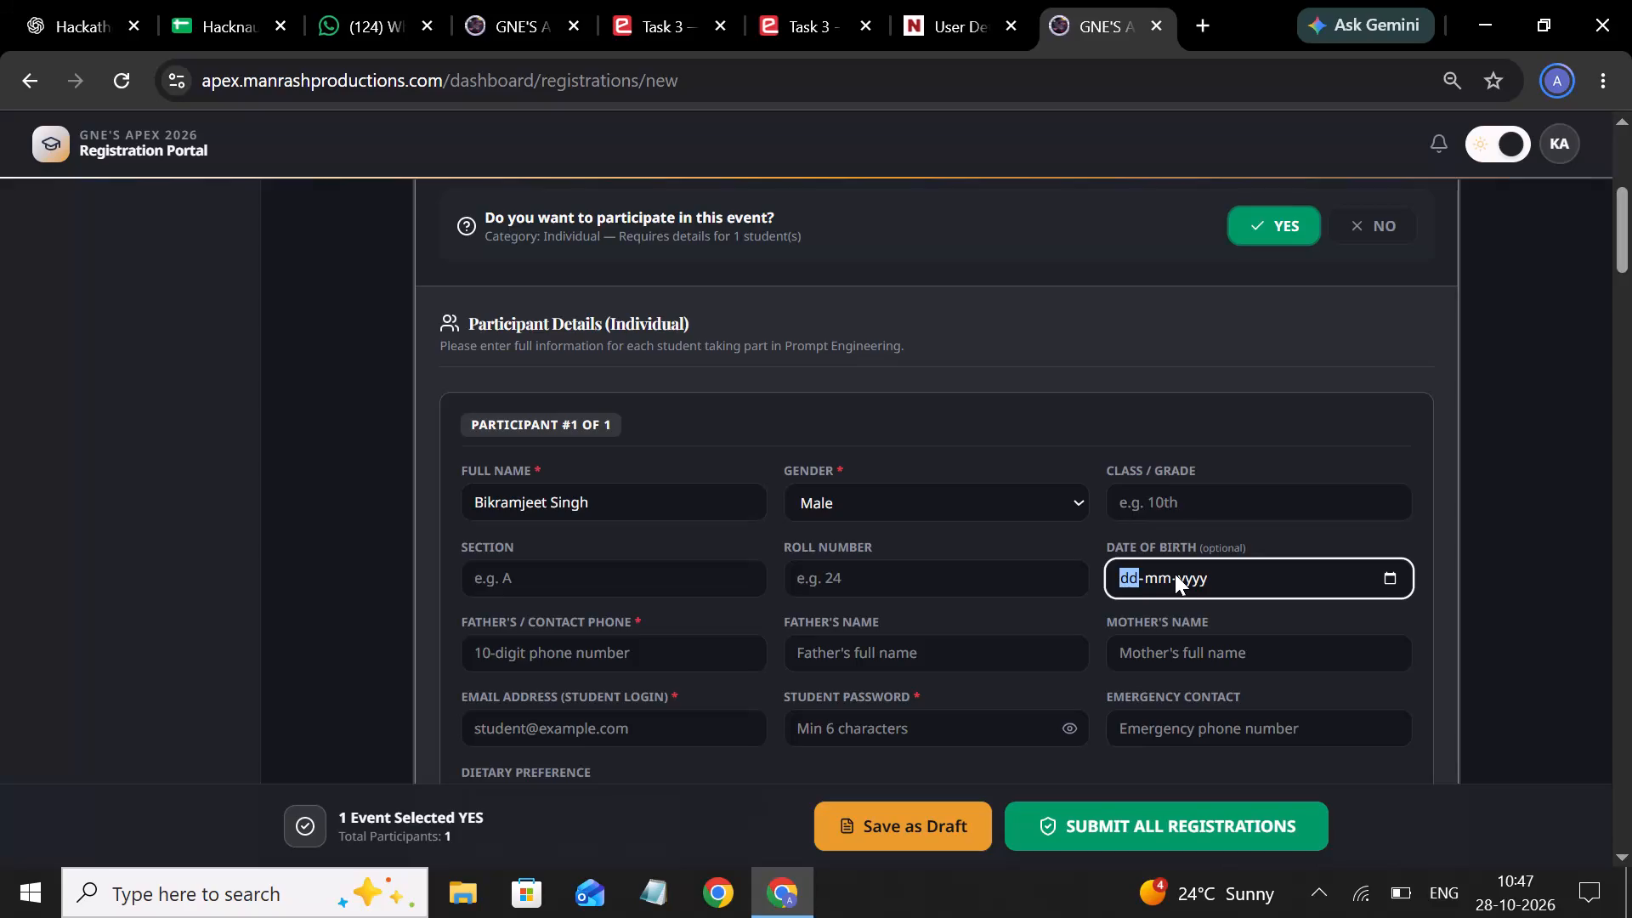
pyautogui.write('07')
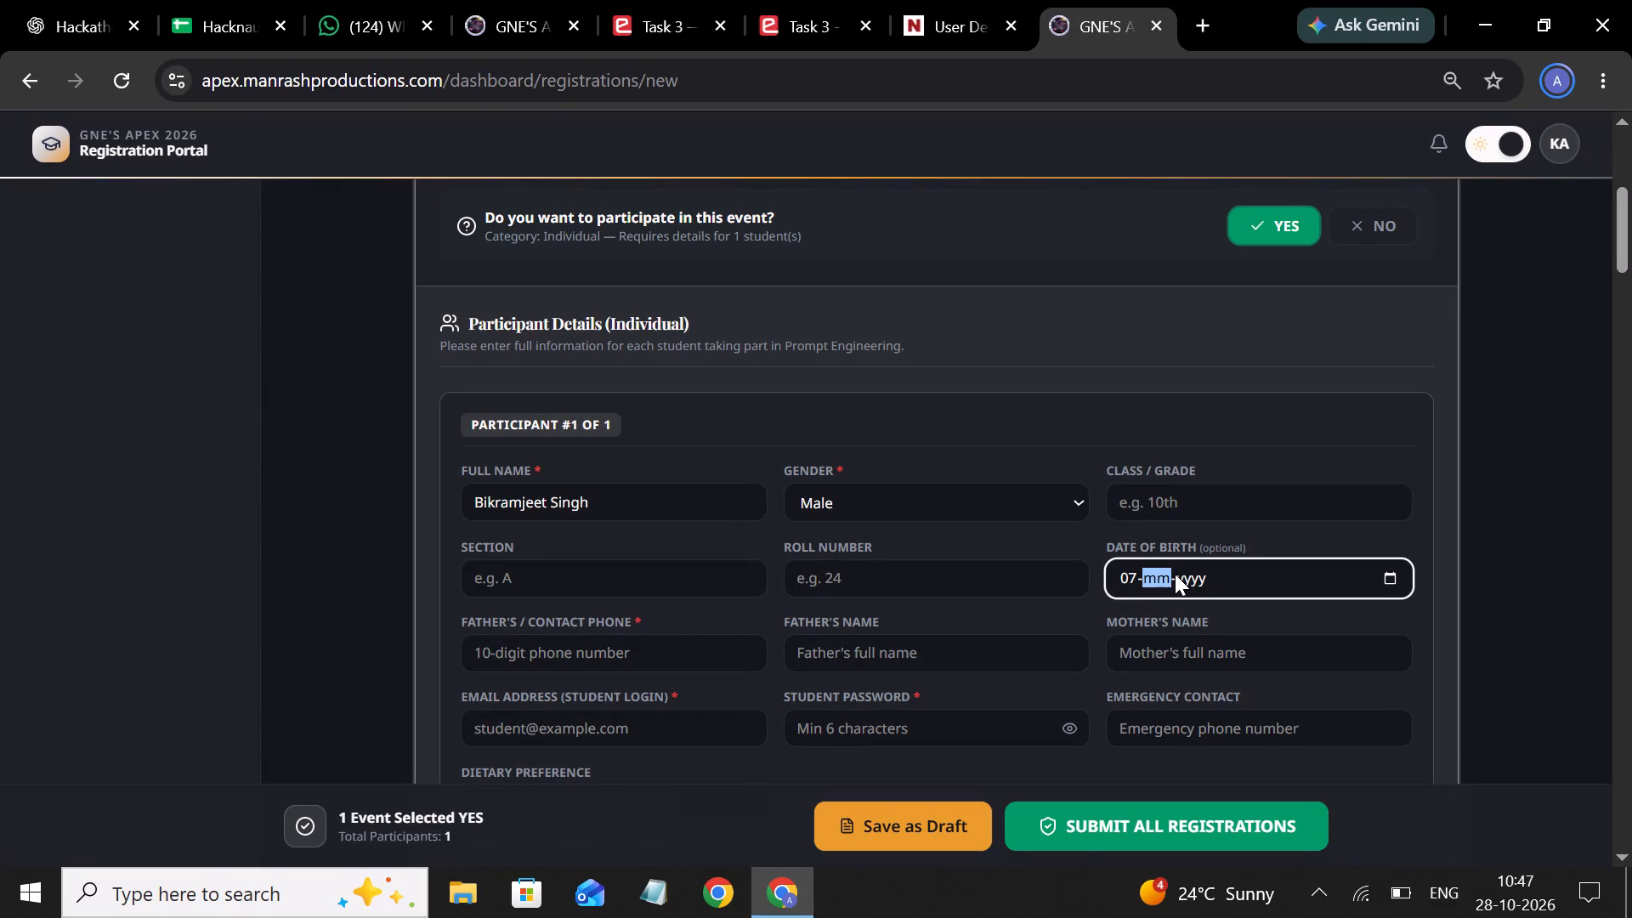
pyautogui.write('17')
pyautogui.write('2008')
# Fill in the names of the participant's father and mother.
pyautogui.click(820, 647)
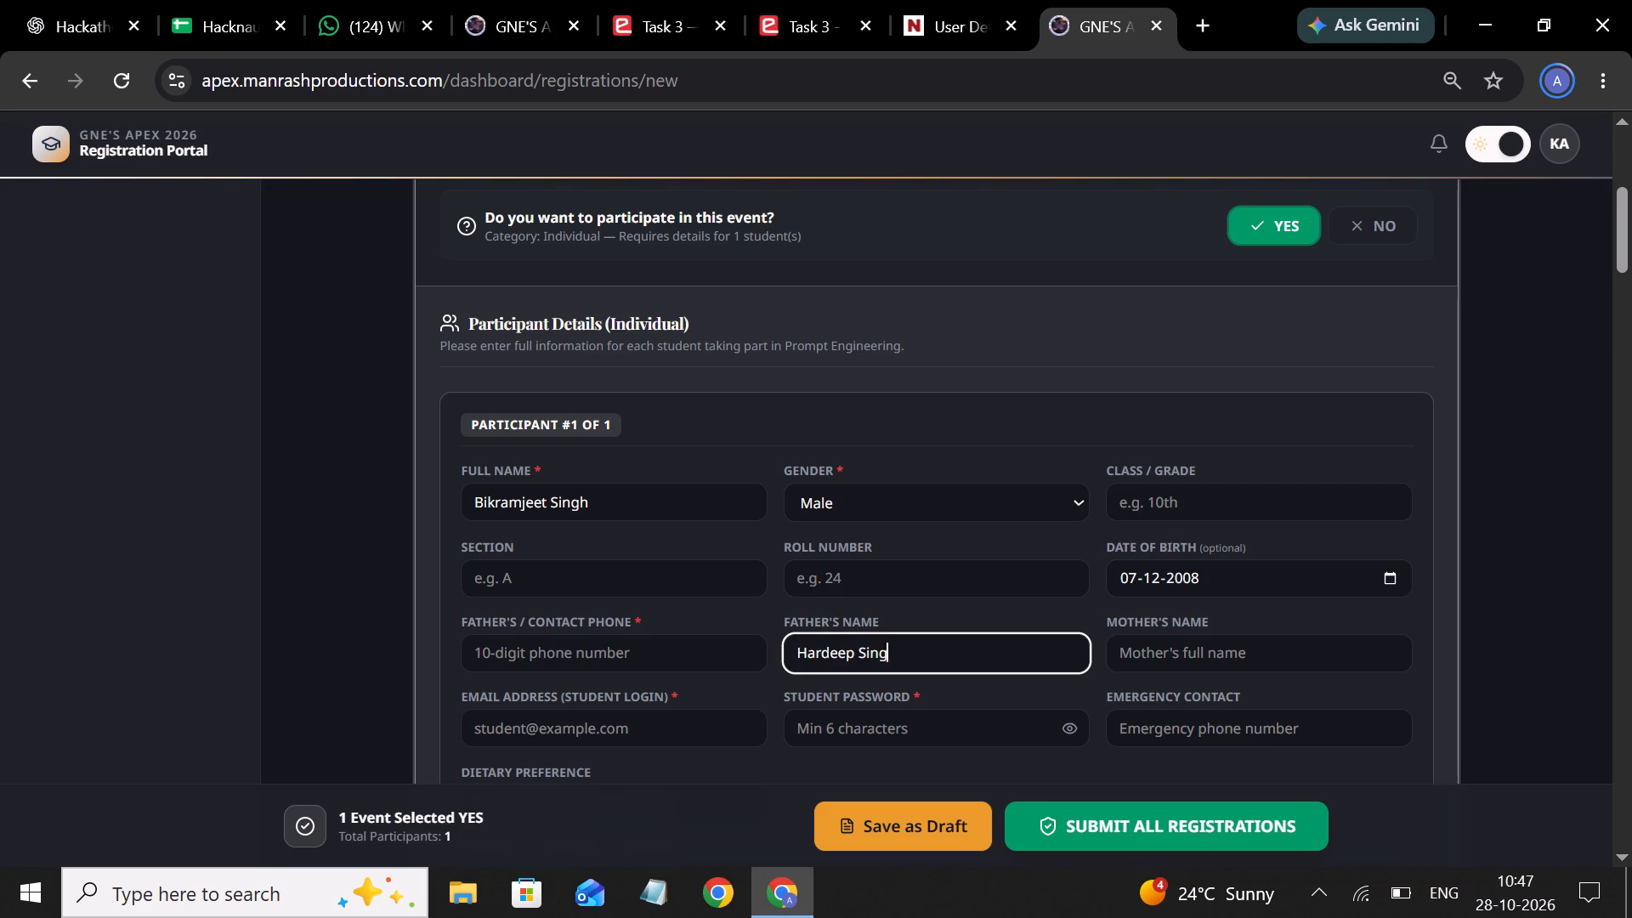
pyautogui.click(1172, 658)
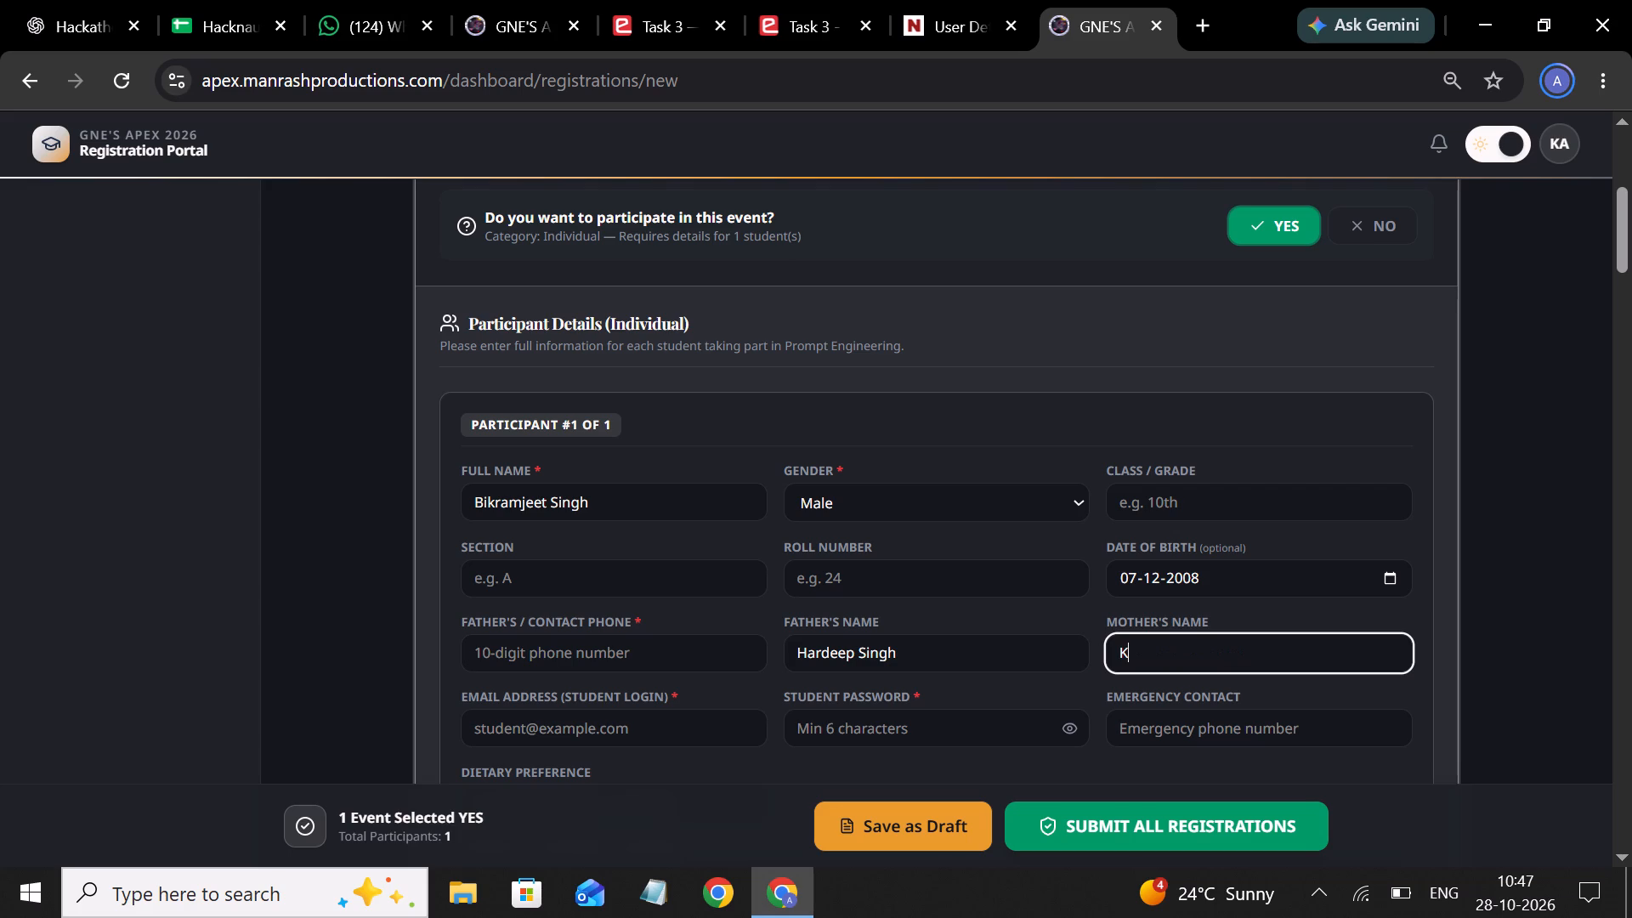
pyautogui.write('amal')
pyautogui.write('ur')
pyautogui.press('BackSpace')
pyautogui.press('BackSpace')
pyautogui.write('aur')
# Clear the participant's date of birth and enter the corrected date.
pyautogui.click(1224, 569)
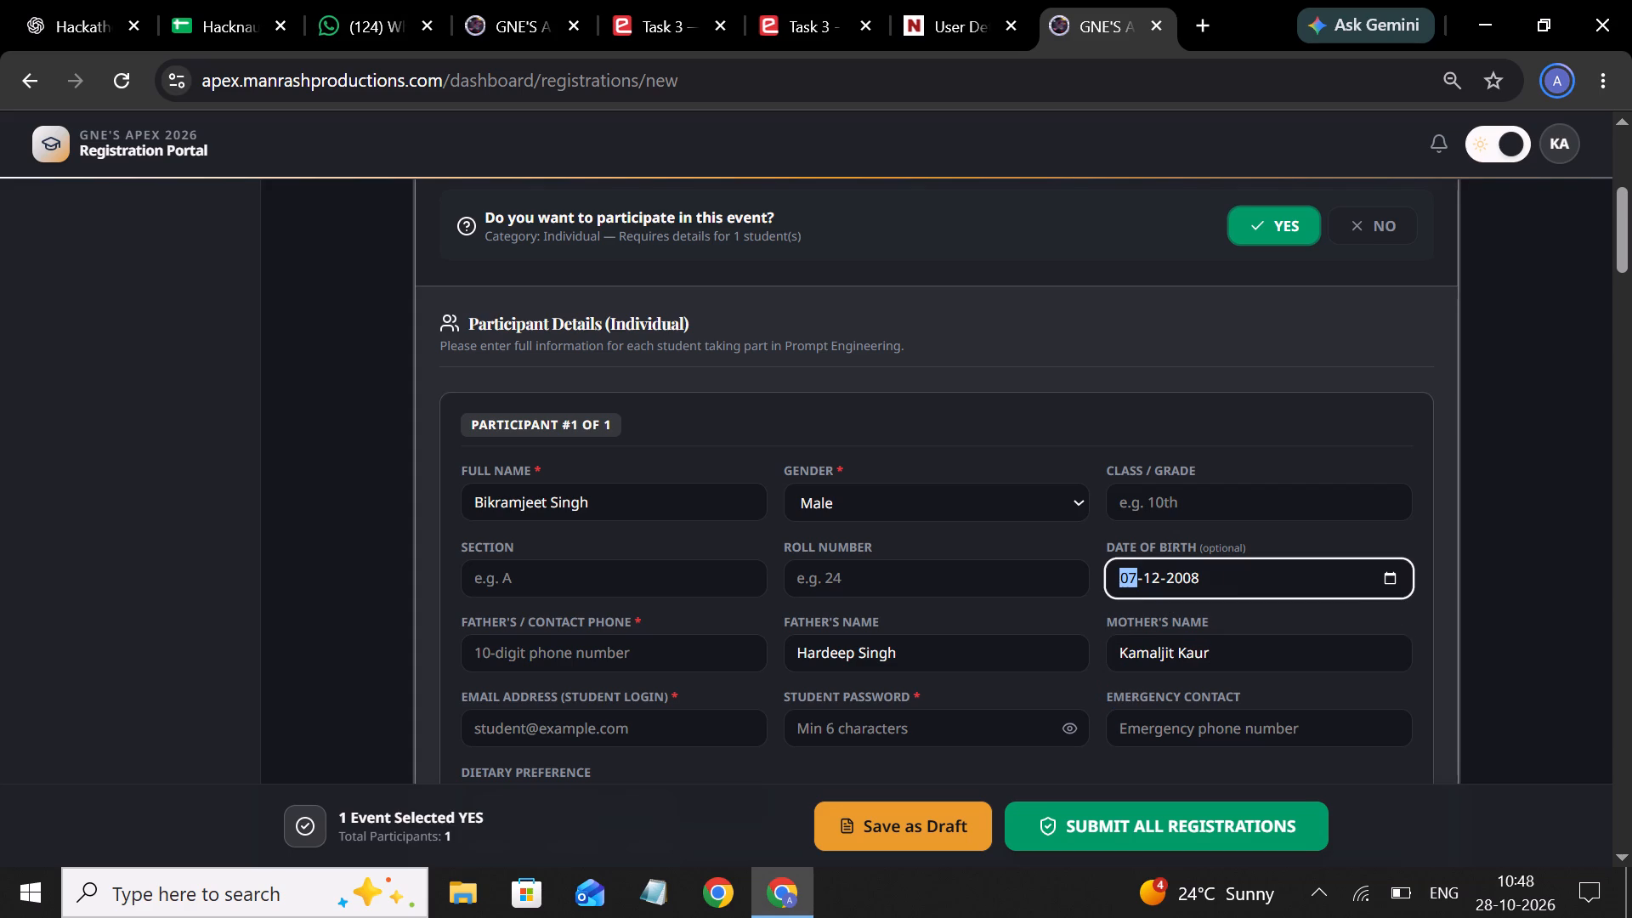
pyautogui.click(1219, 576)
pyautogui.press('BackSpace')
pyautogui.press('BackSpace')
pyautogui.click(1153, 578)
pyautogui.press('BackSpace')
pyautogui.click(1197, 581)
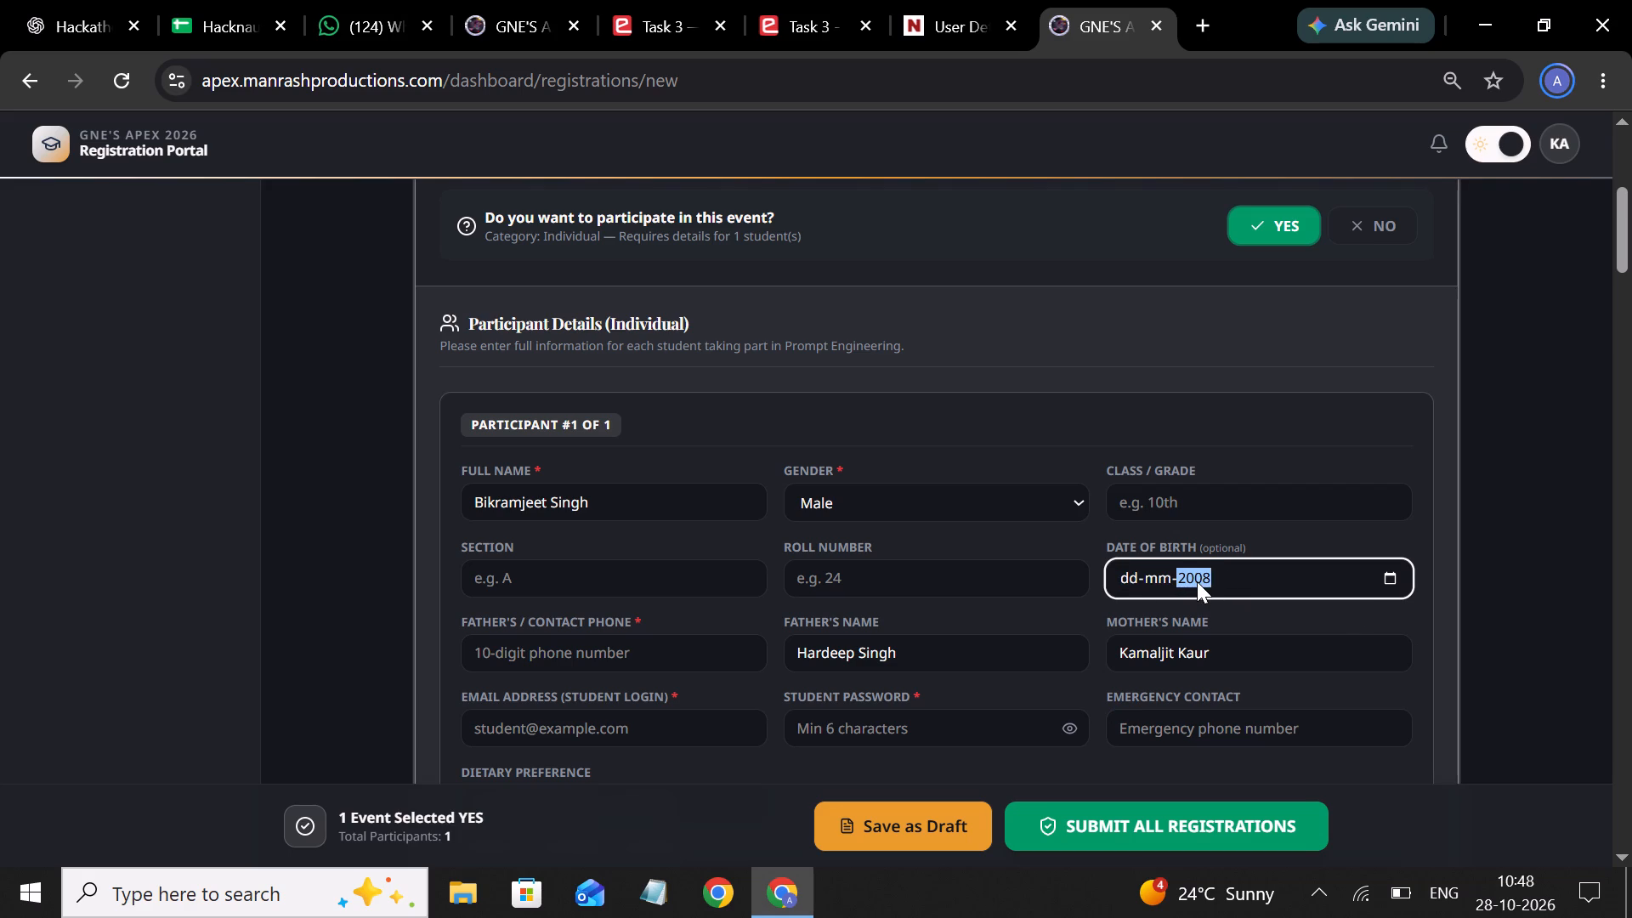
pyautogui.press('BackSpace')
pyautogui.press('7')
pyautogui.press('BackSpace')
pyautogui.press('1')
pyautogui.press('BackSpace')
pyautogui.press('BackSpace')
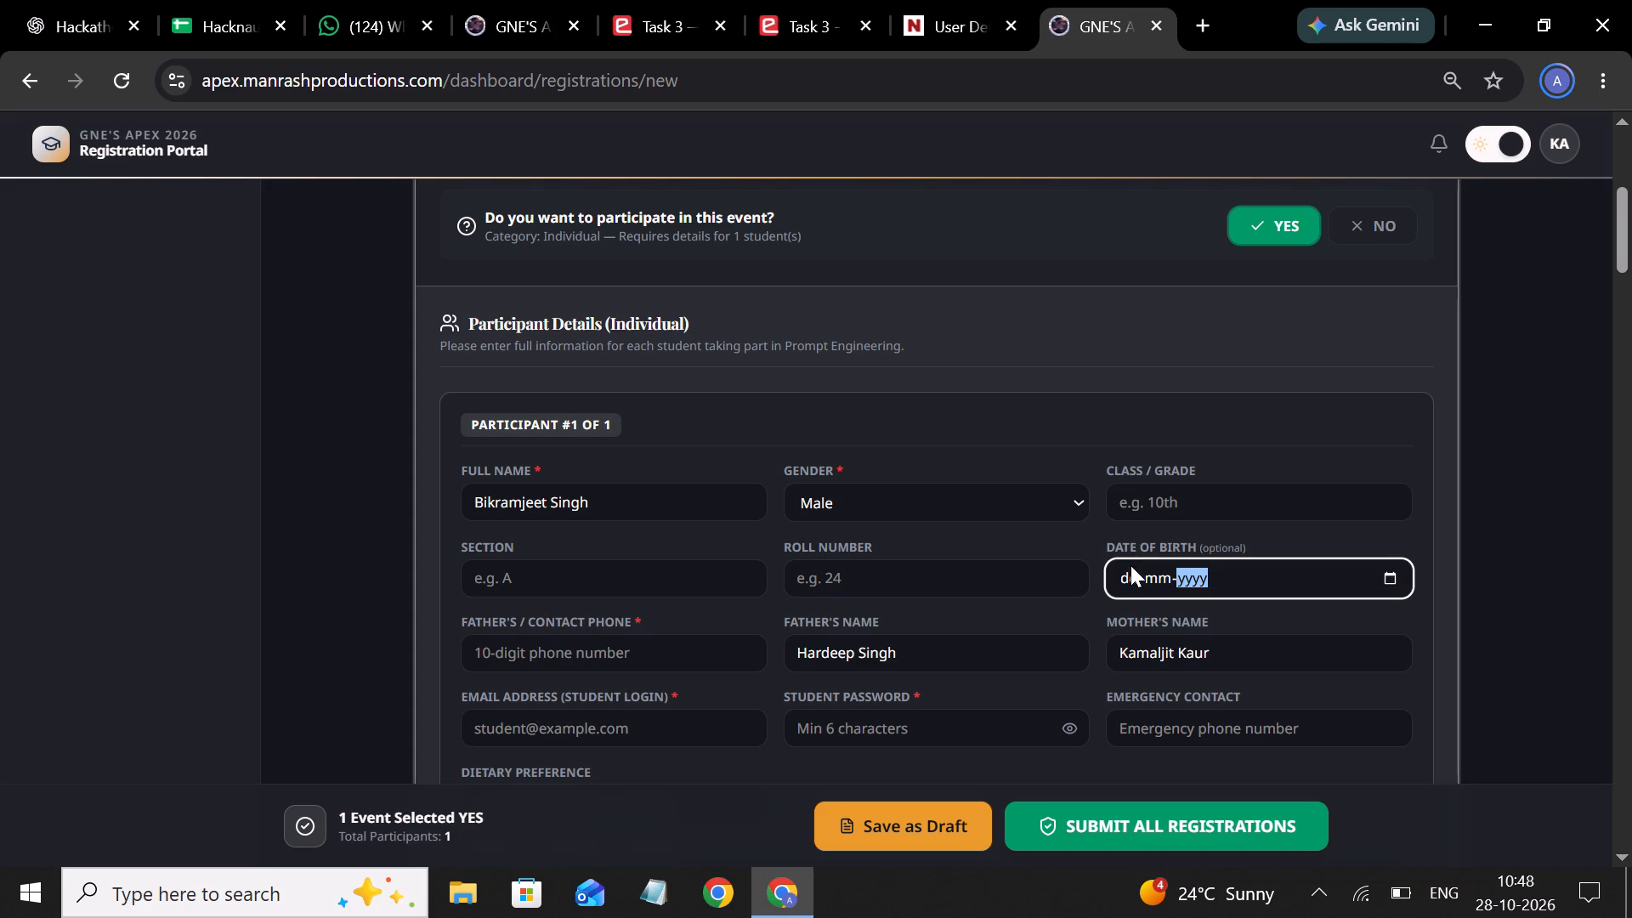
pyautogui.click(1130, 567)
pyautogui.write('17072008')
pyautogui.scroll(-2, 1141, 678)
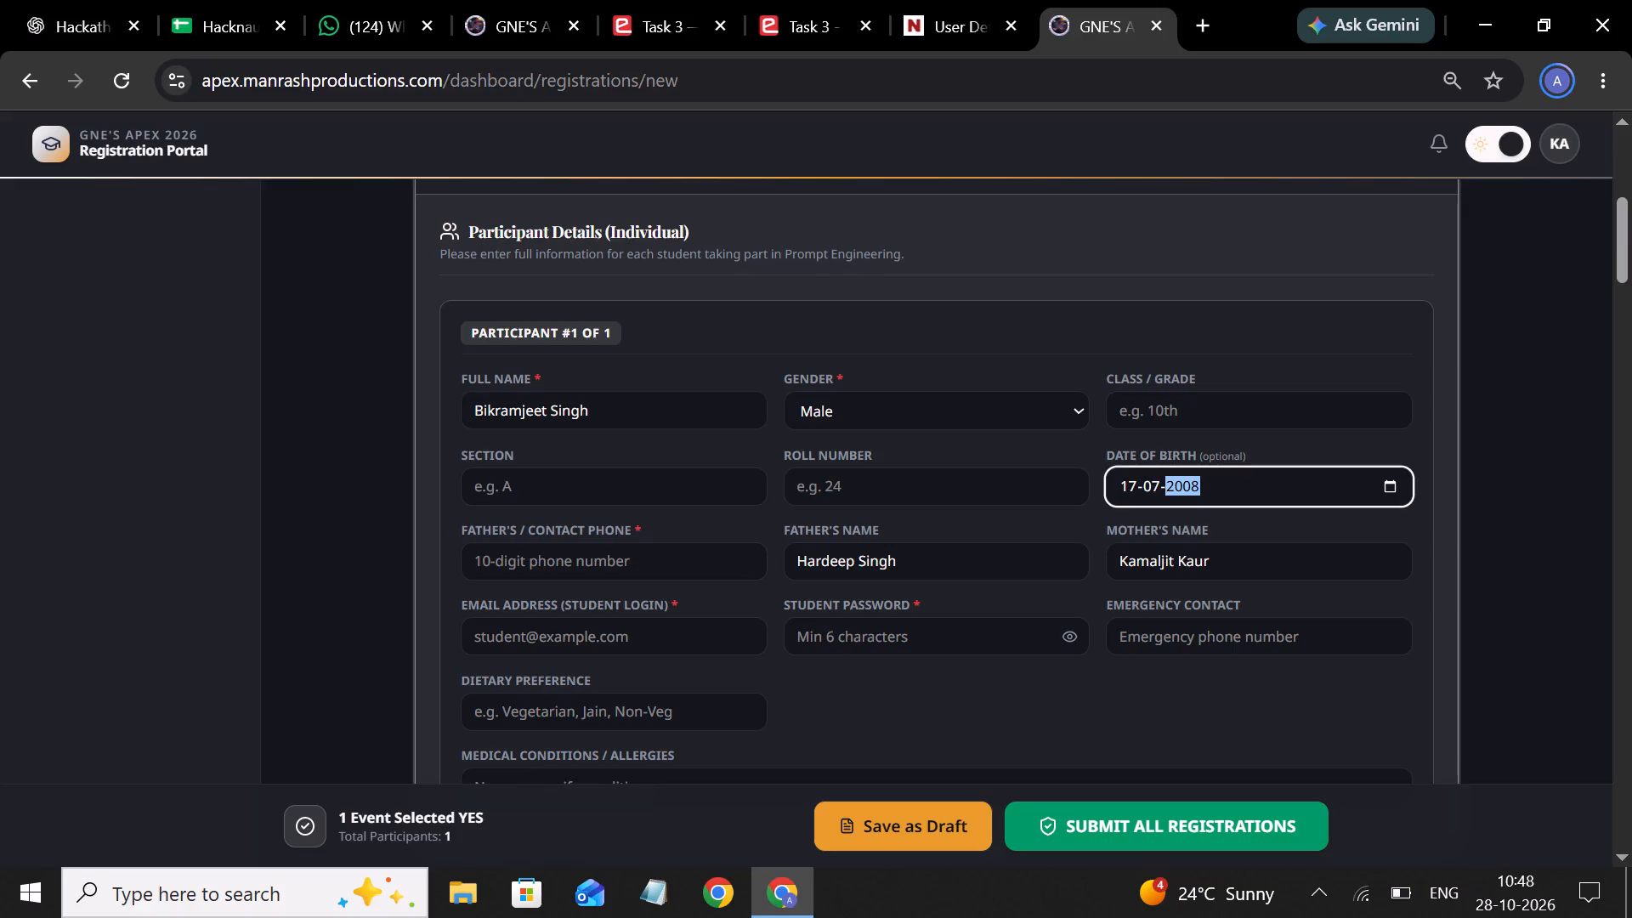
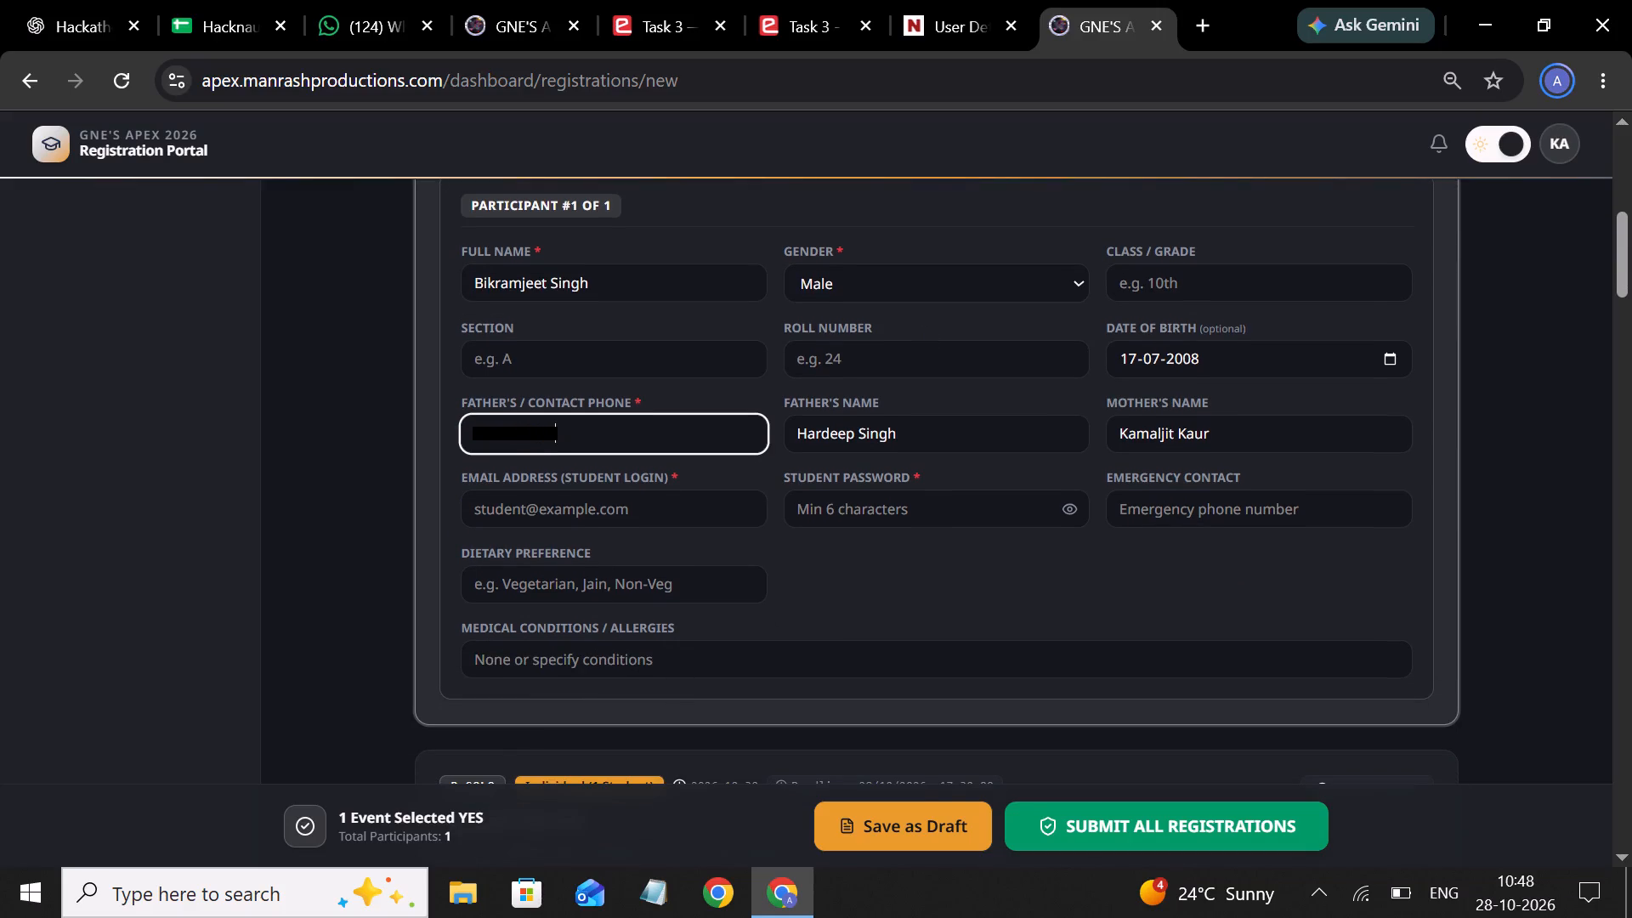
# Set the participant's roll number to 7.
pyautogui.click(854, 359)
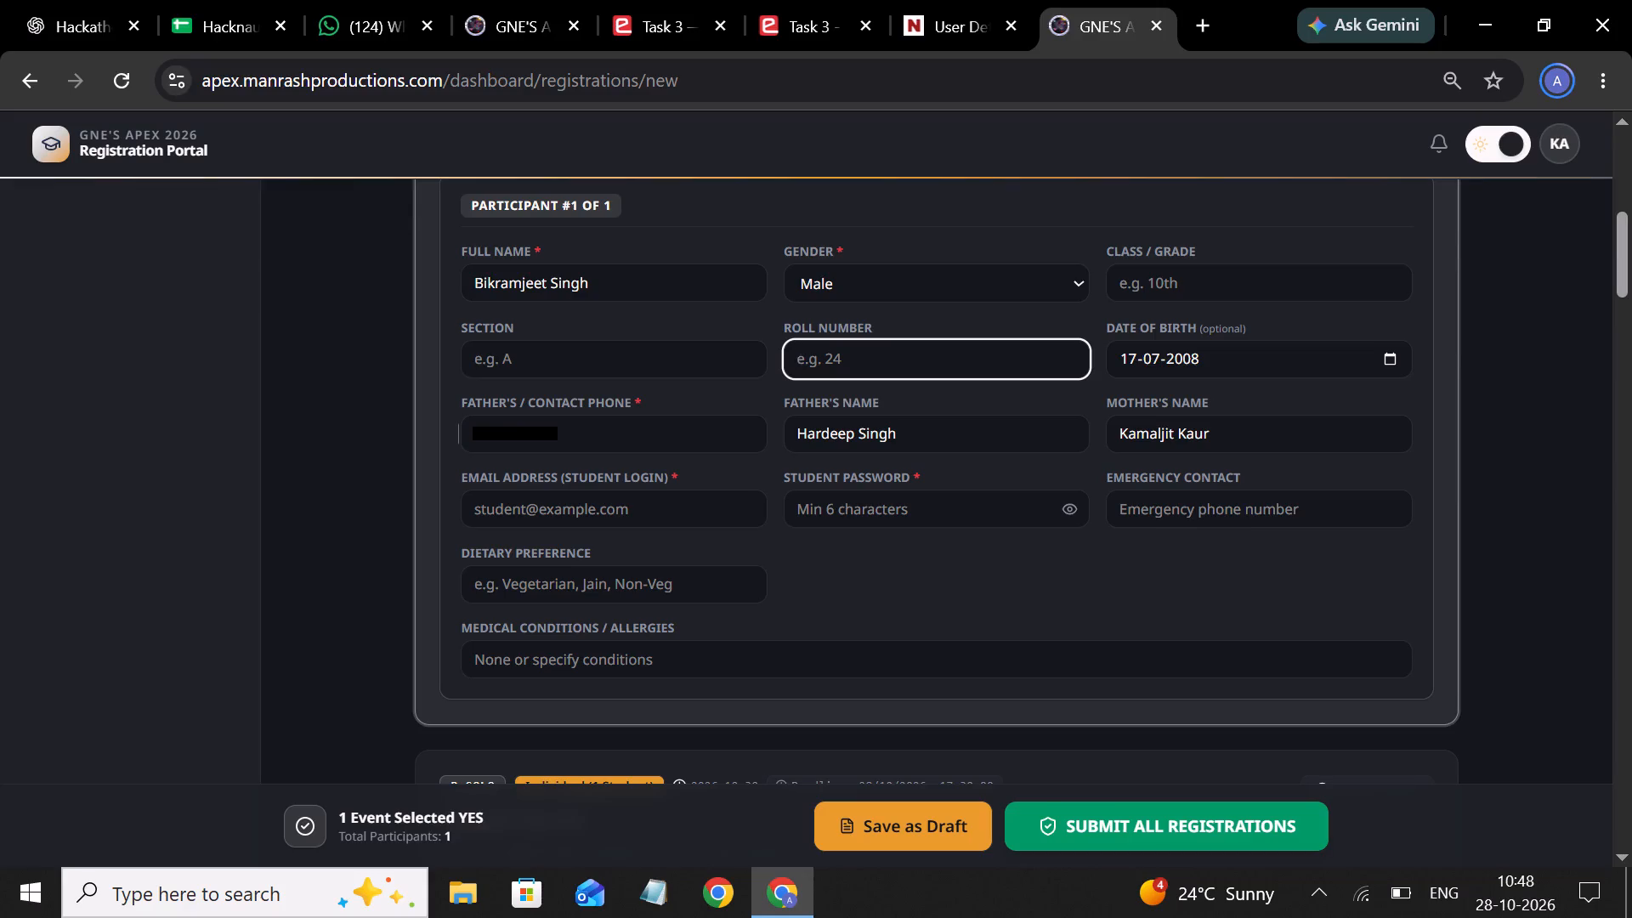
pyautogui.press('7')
# Enter the part before the @ sign of the participant's student login email address.
pyautogui.click(603, 512)
pyautogui.scroll(1, 722, 383)
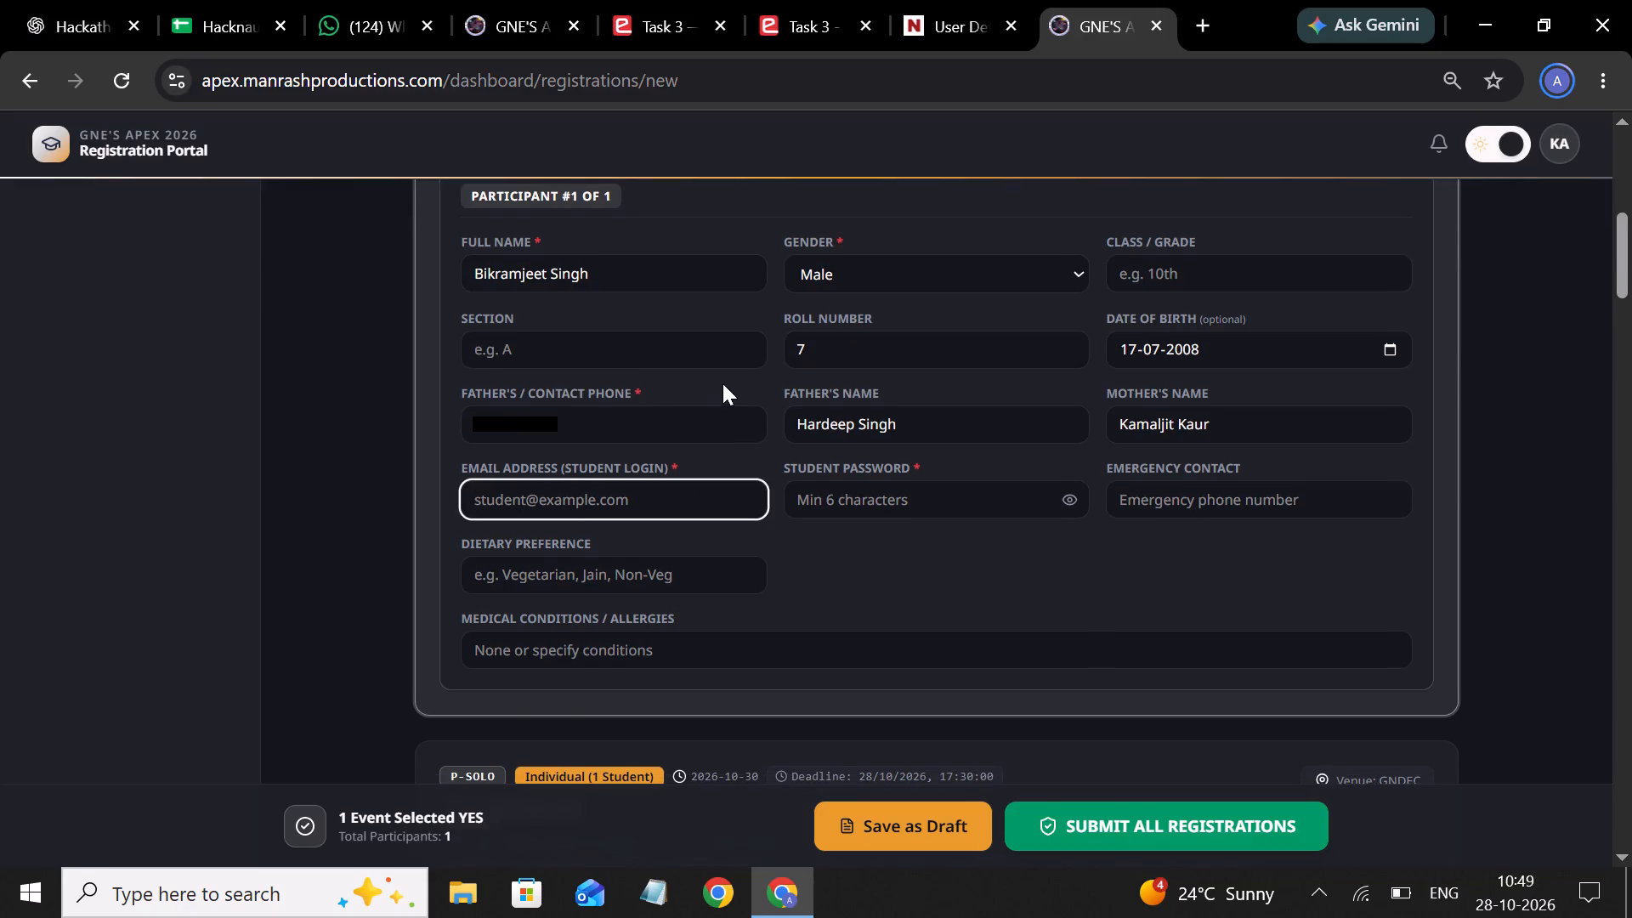
pyautogui.scroll(3, 722, 383)
pyautogui.scroll(-1, 722, 383)
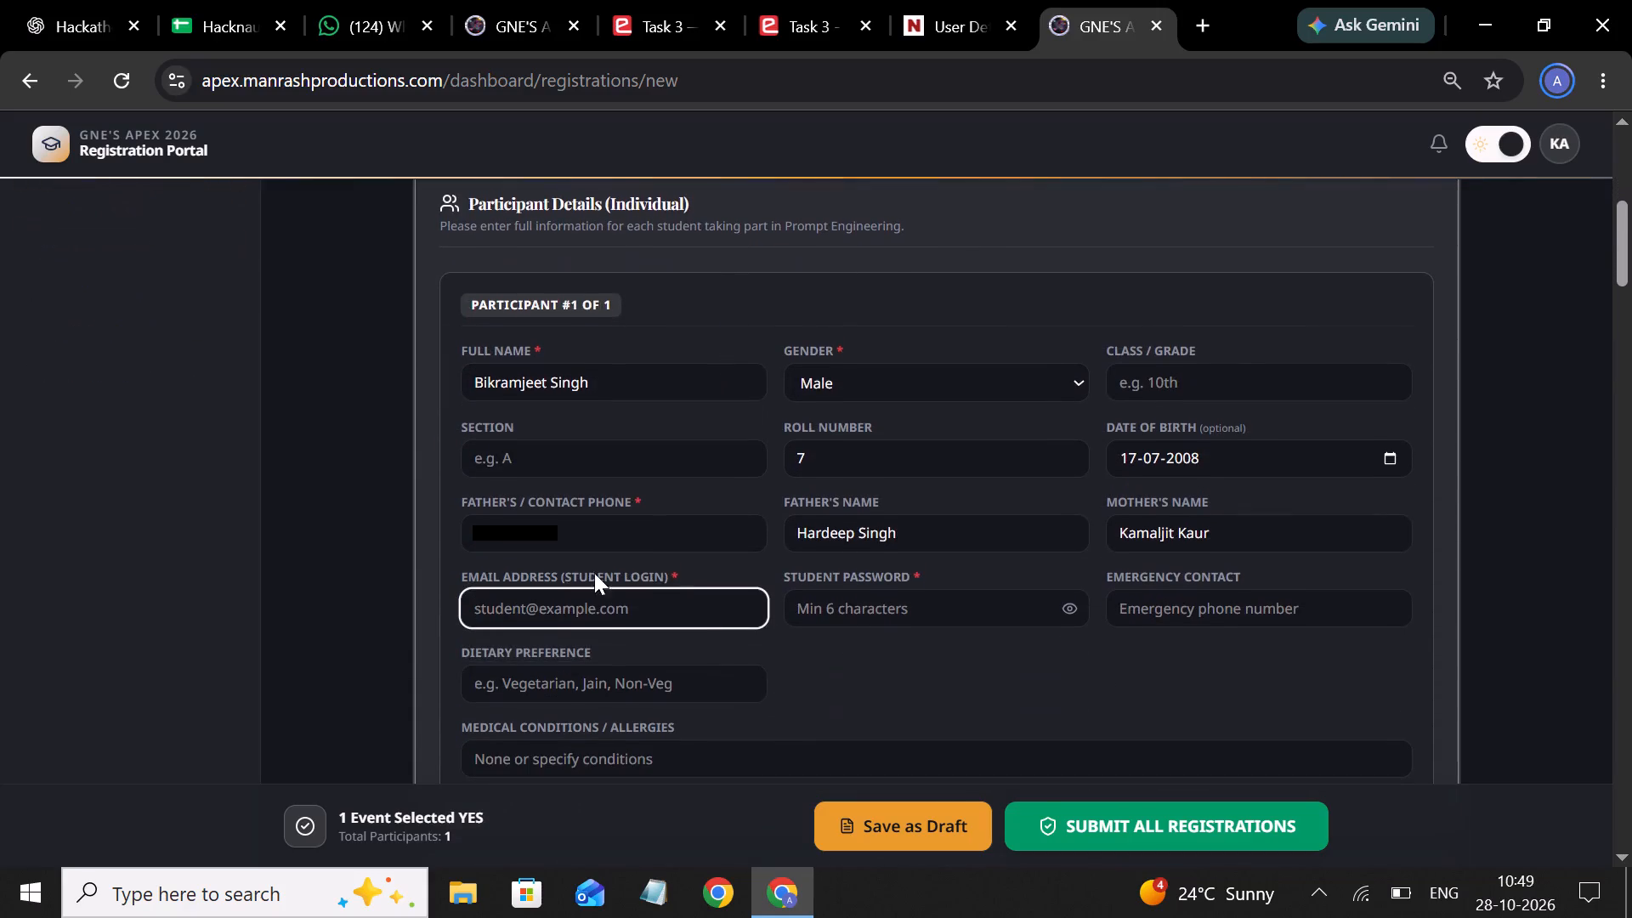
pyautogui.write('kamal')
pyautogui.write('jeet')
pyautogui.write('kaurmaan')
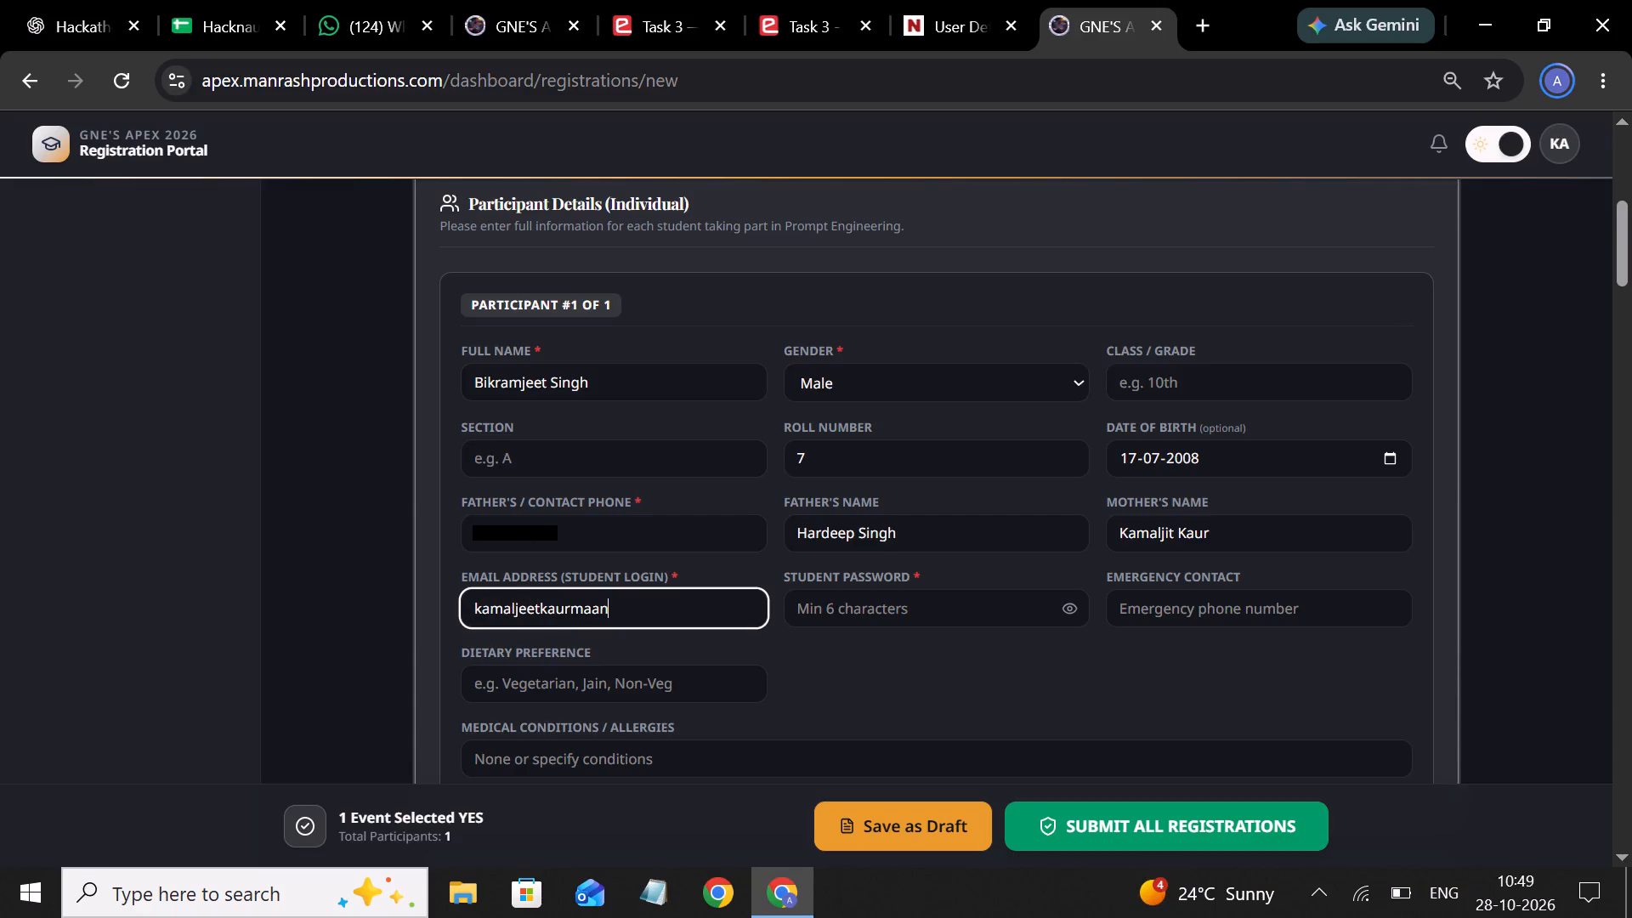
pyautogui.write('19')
# Correct the ending of the first name within the participant's student login email address.
pyautogui.click(535, 609)
pyautogui.press('BackSpace')
pyautogui.press('BackSpace')
pyautogui.press('BackSpace')
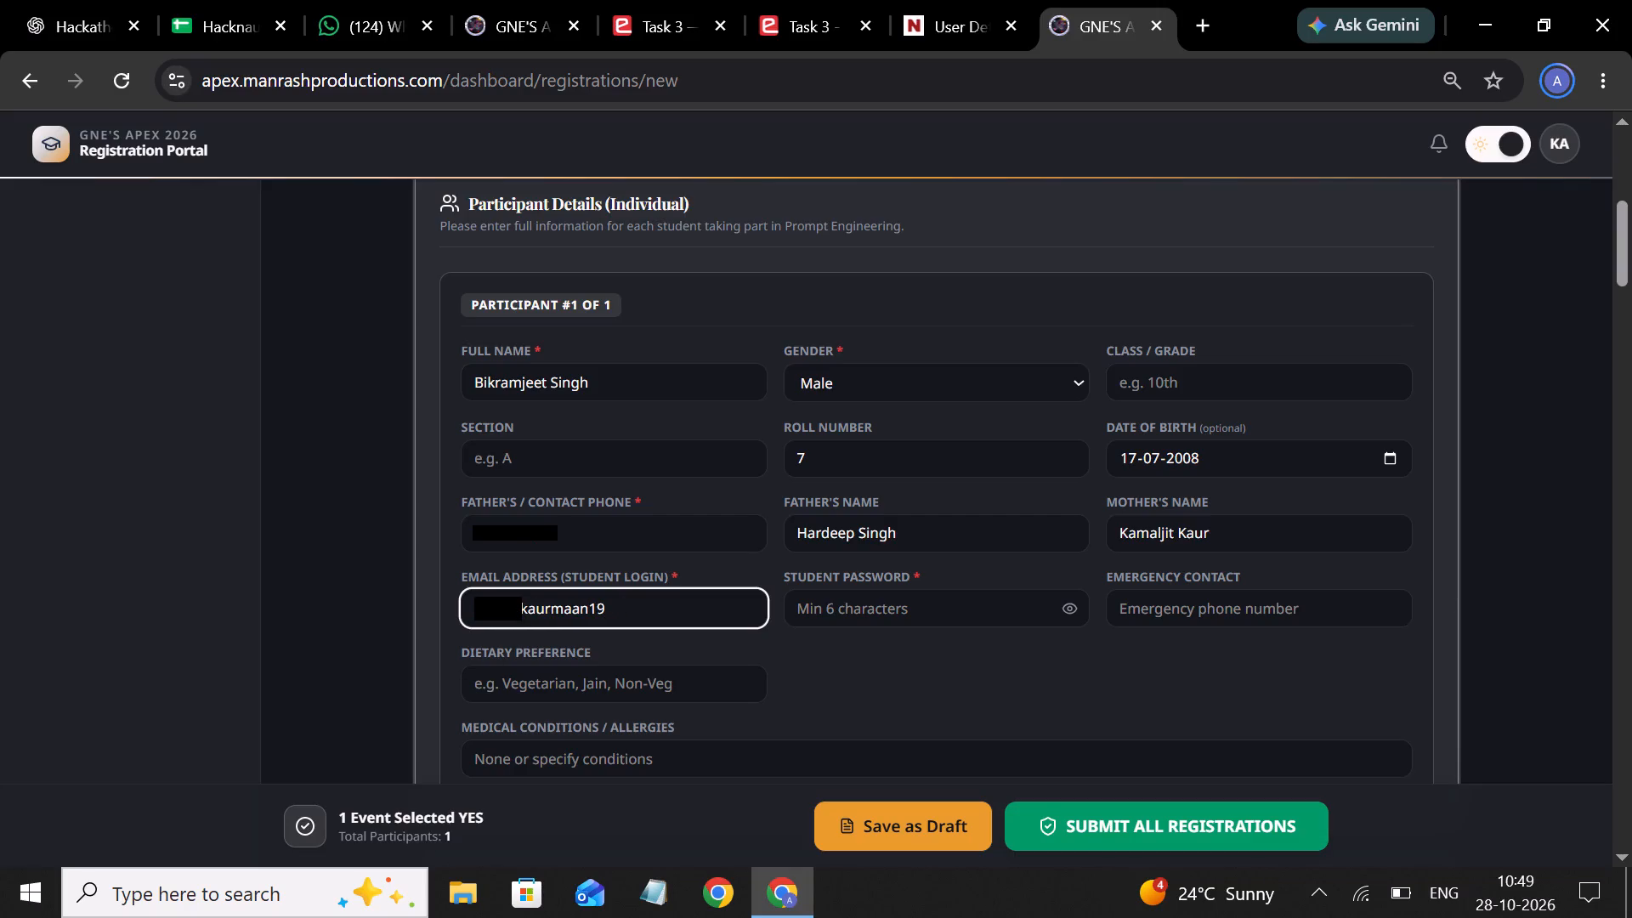
pyautogui.click(523, 610)
pyautogui.press('BackSpace')
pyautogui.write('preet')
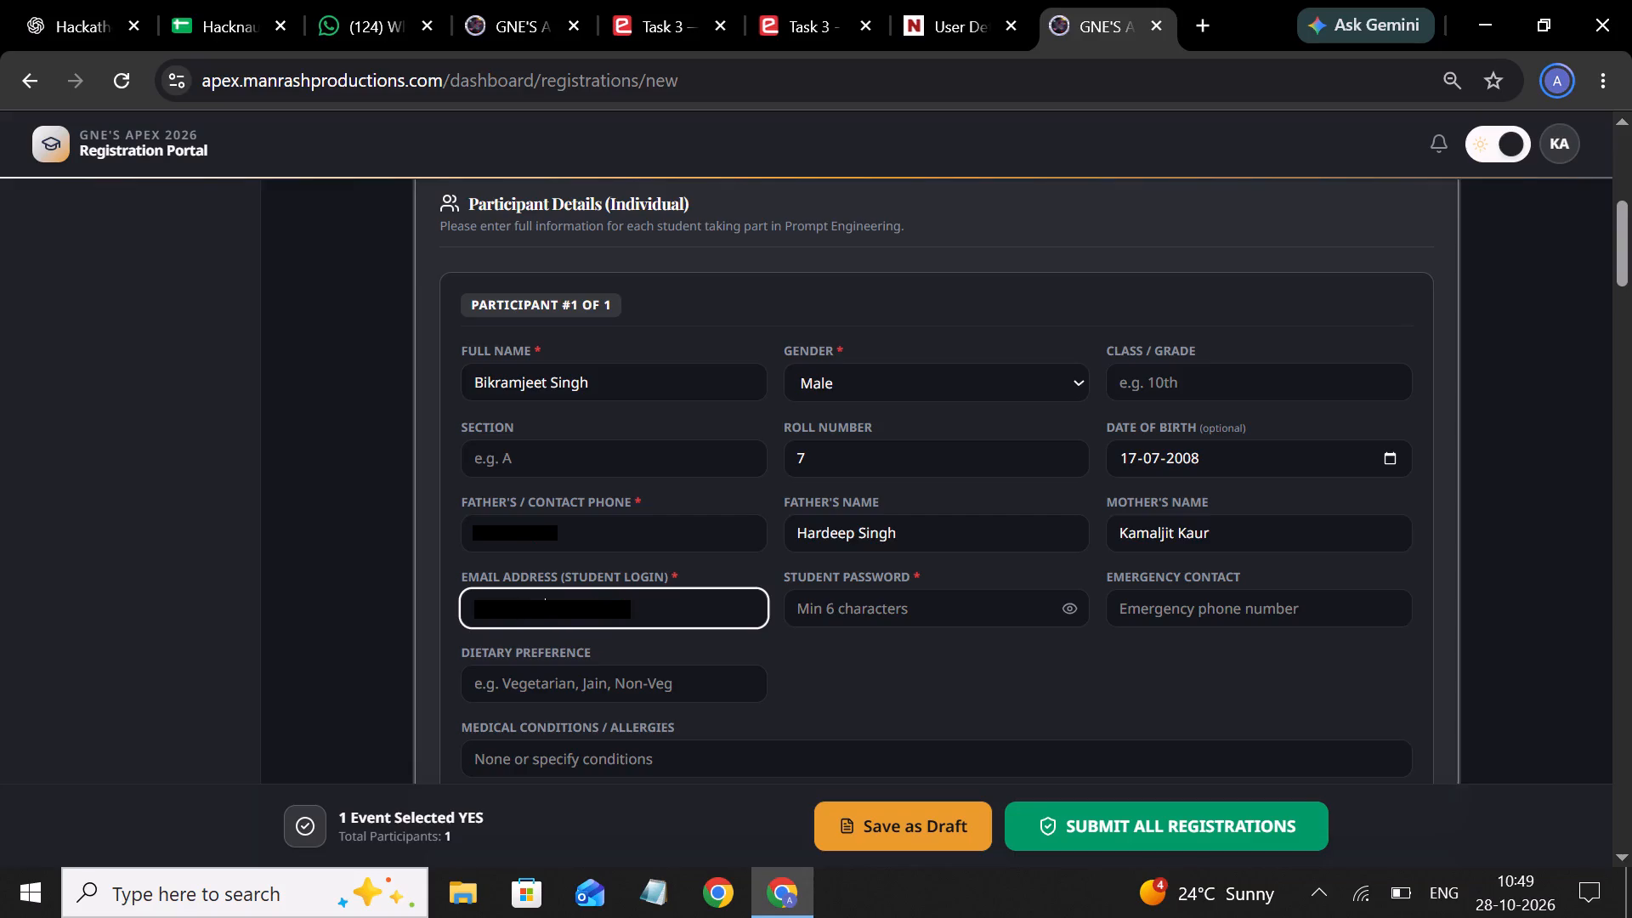
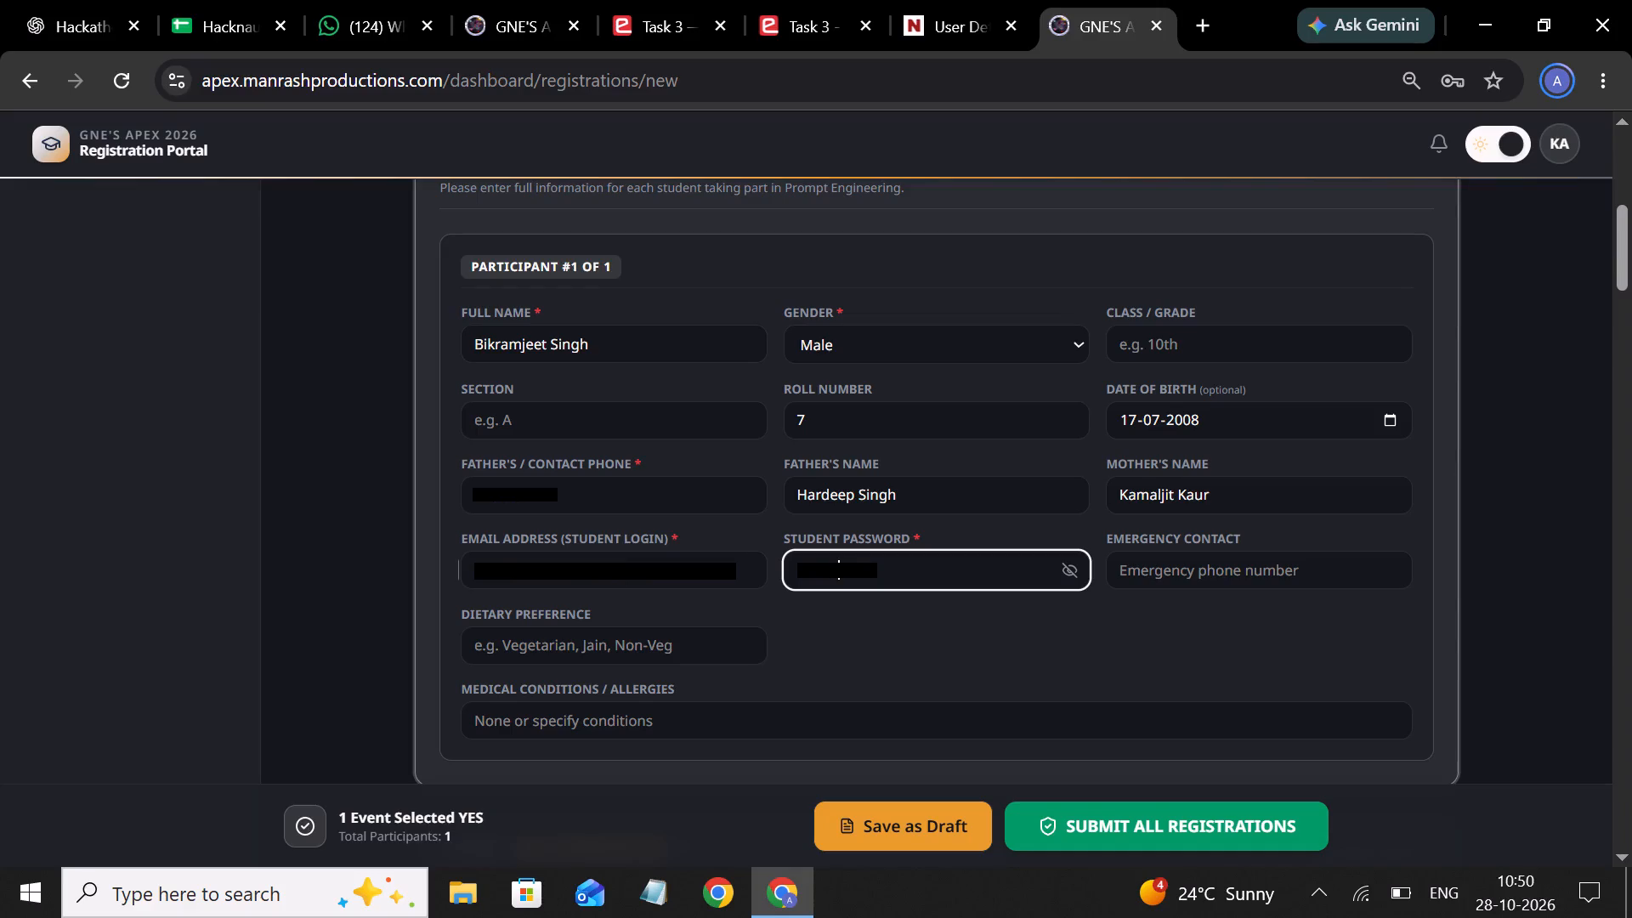
# Opt in to participation in the Rangoli Marvels event.
pyautogui.scroll(4, 1042, 560)
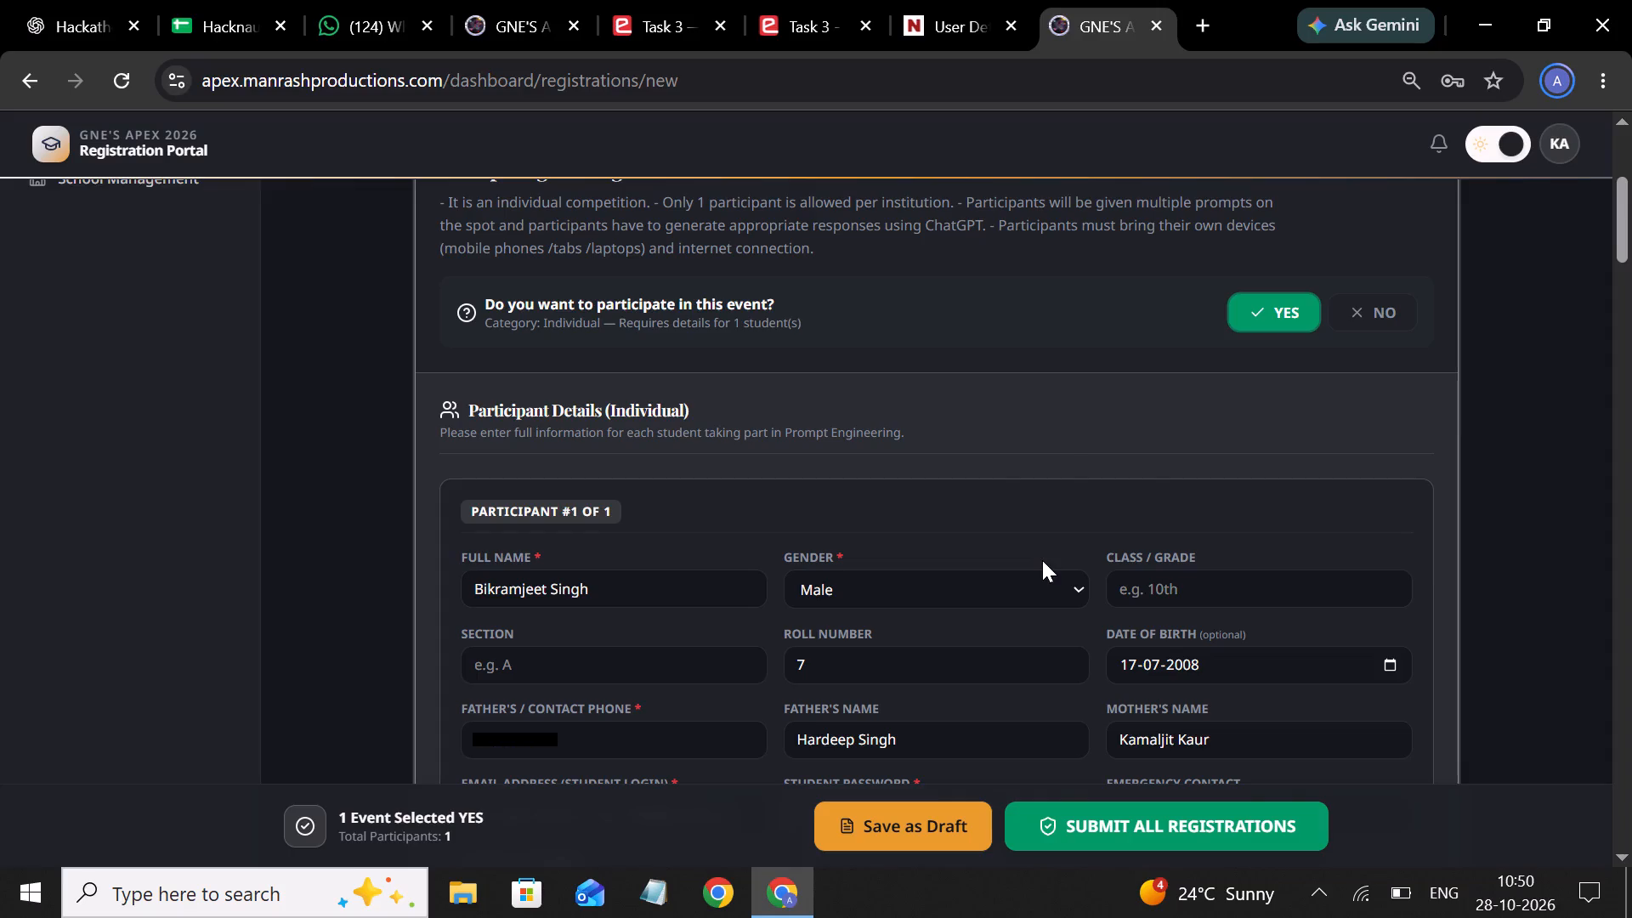
pyautogui.scroll(-4, 990, 455)
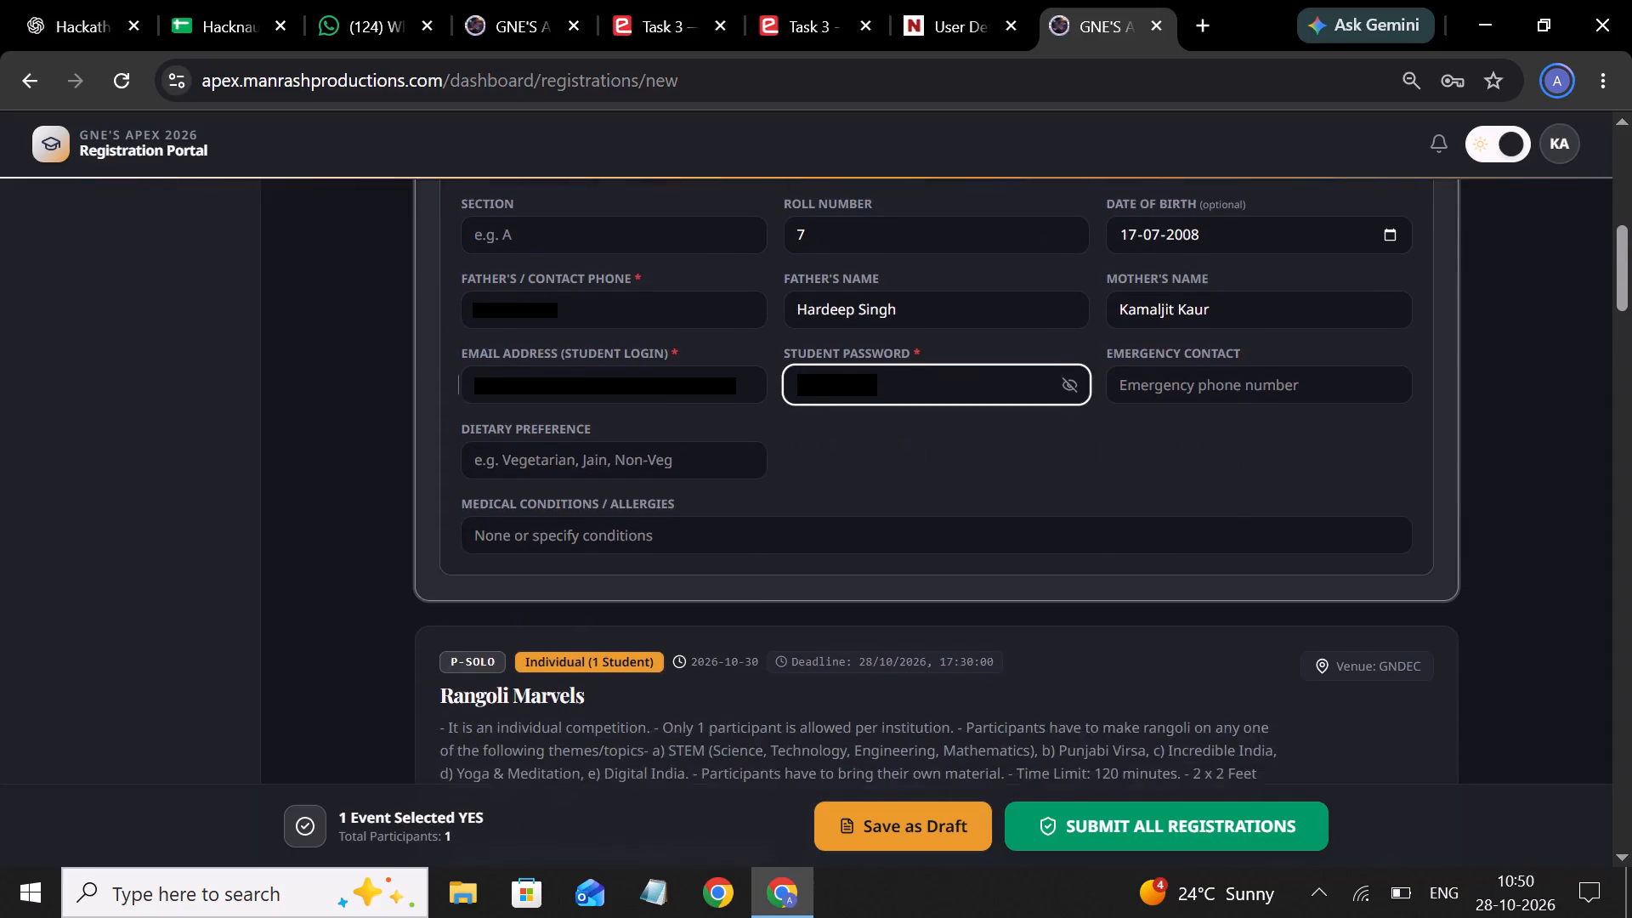
pyautogui.scroll(-3, 990, 455)
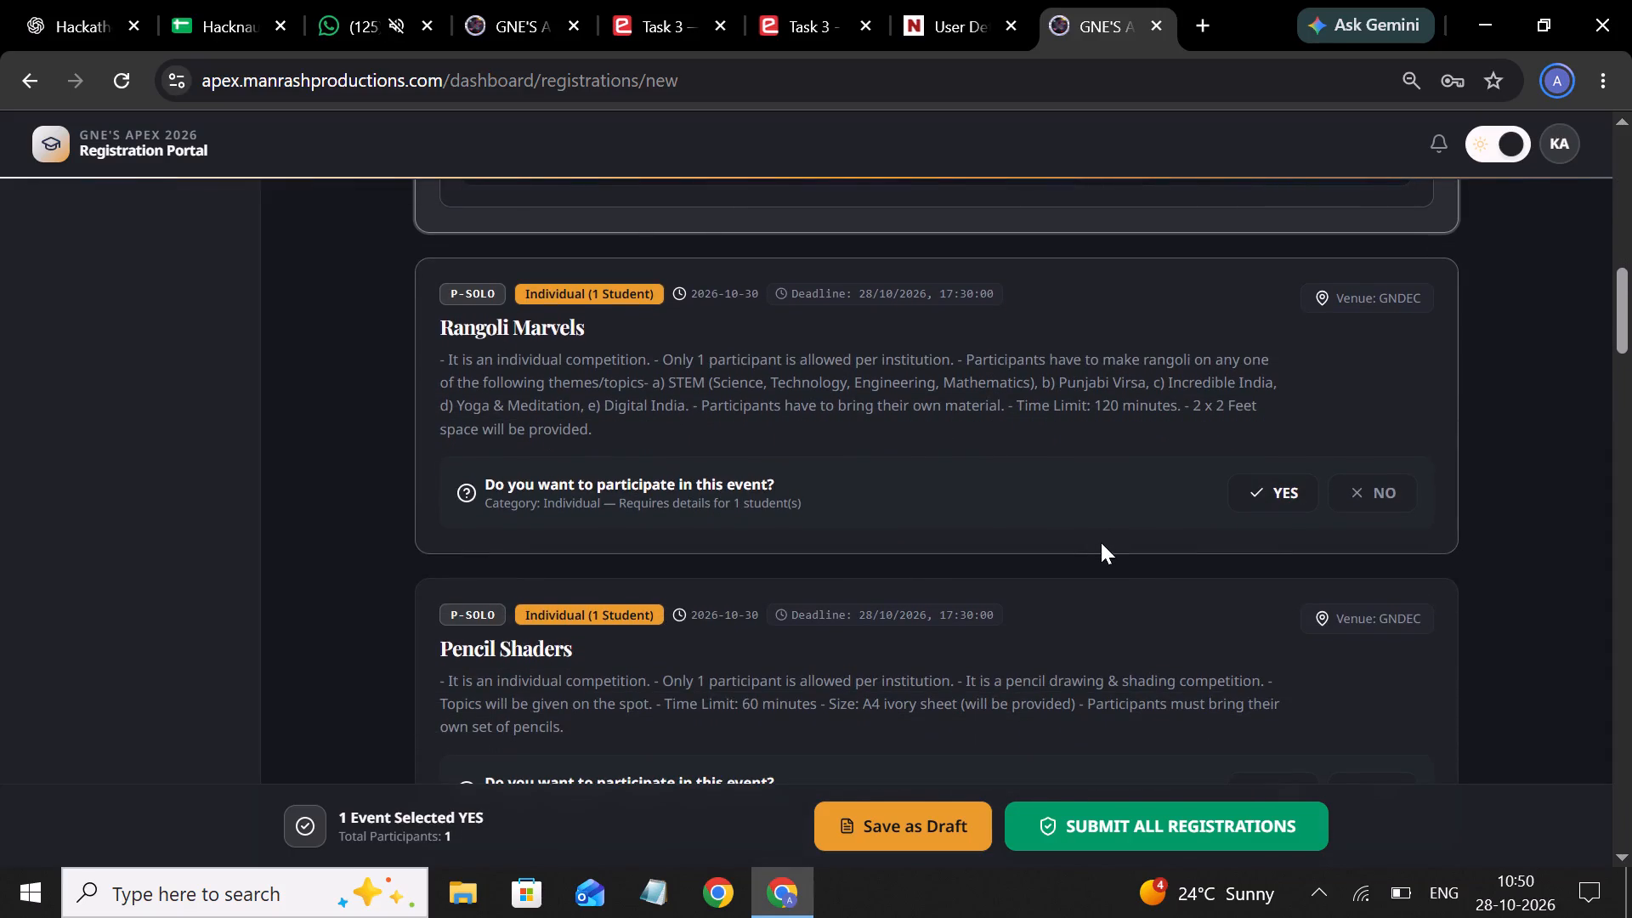
pyautogui.click(1288, 473)
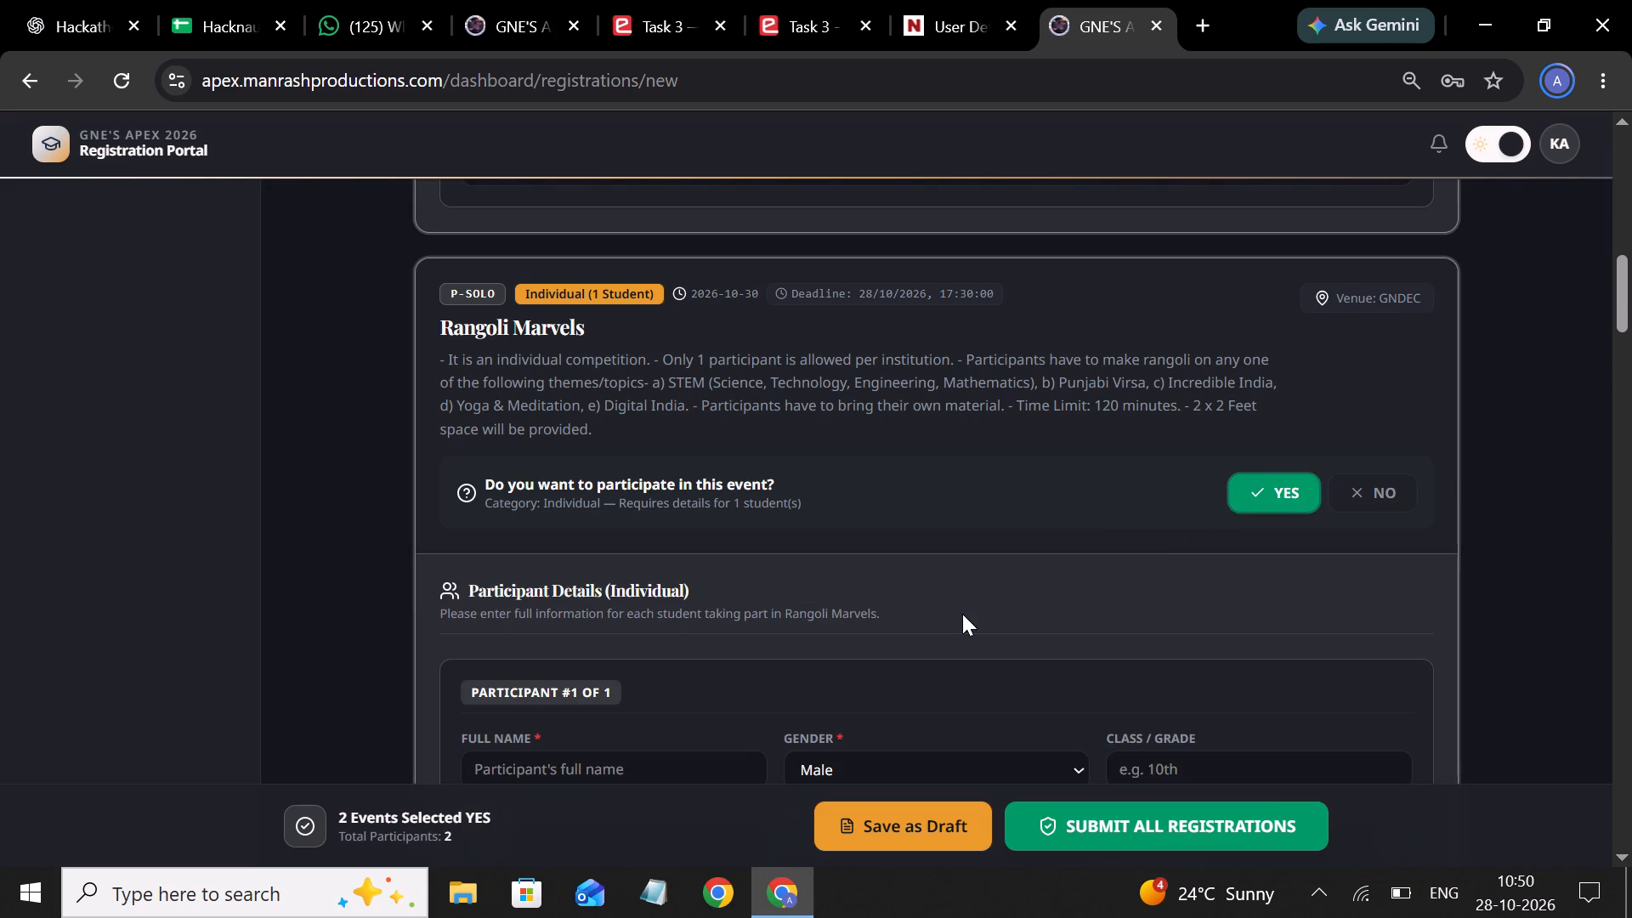
# Enter the Rangoli Marvels participant's full name and set the gender to Female.
pyautogui.scroll(-2, 962, 614)
pyautogui.click(566, 422)
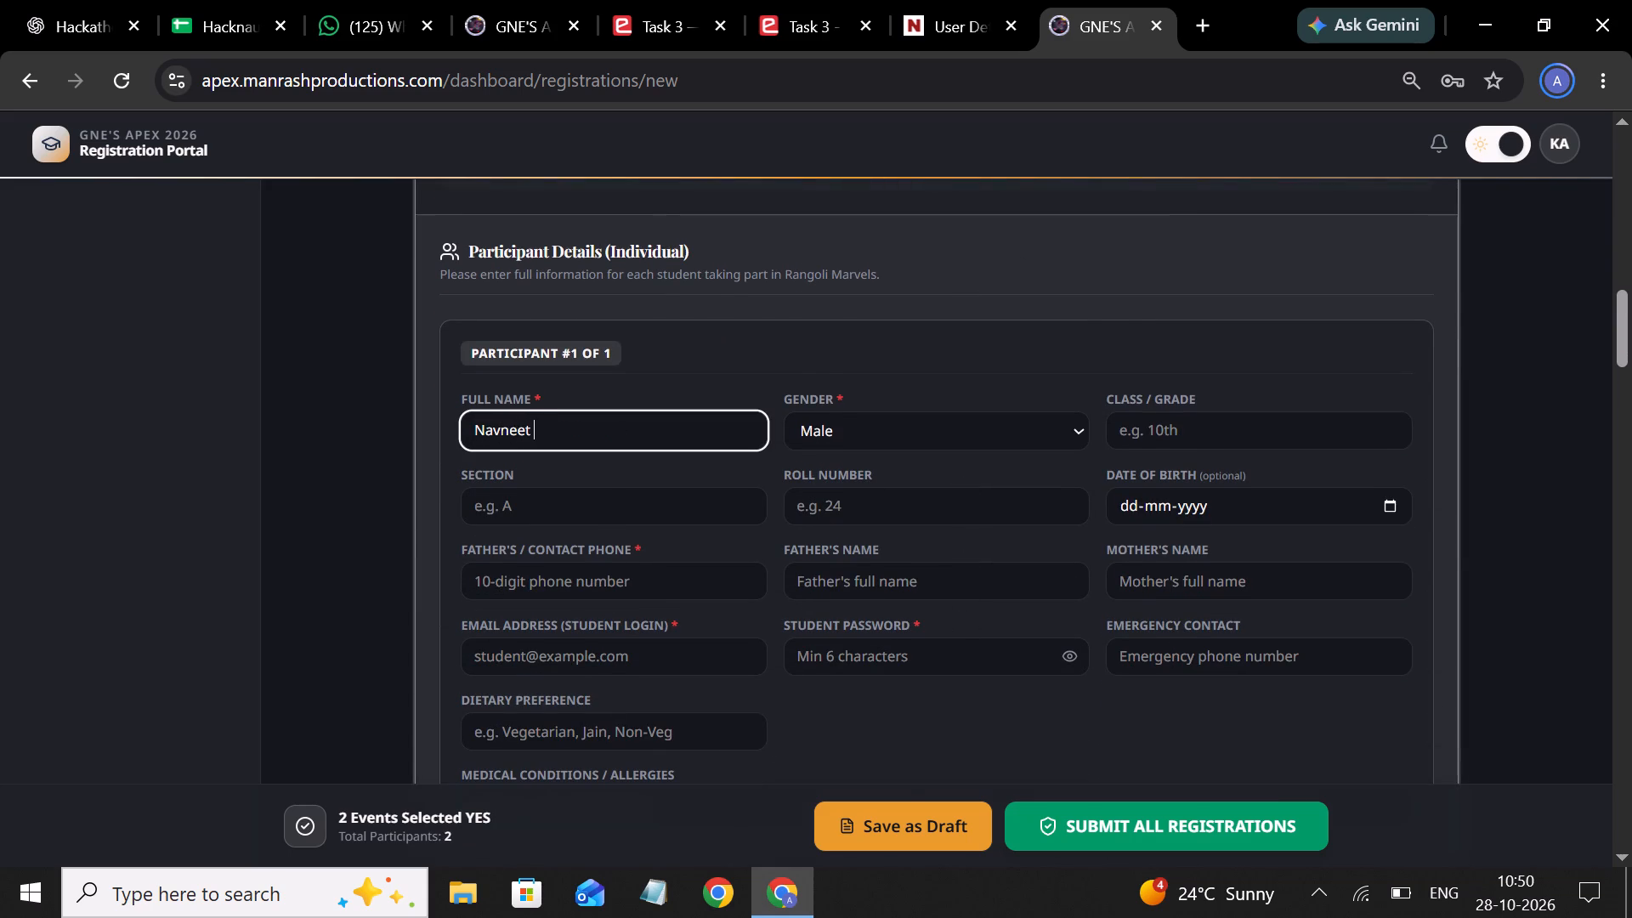
pyautogui.press('BackSpace')
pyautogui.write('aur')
pyautogui.click(962, 432)
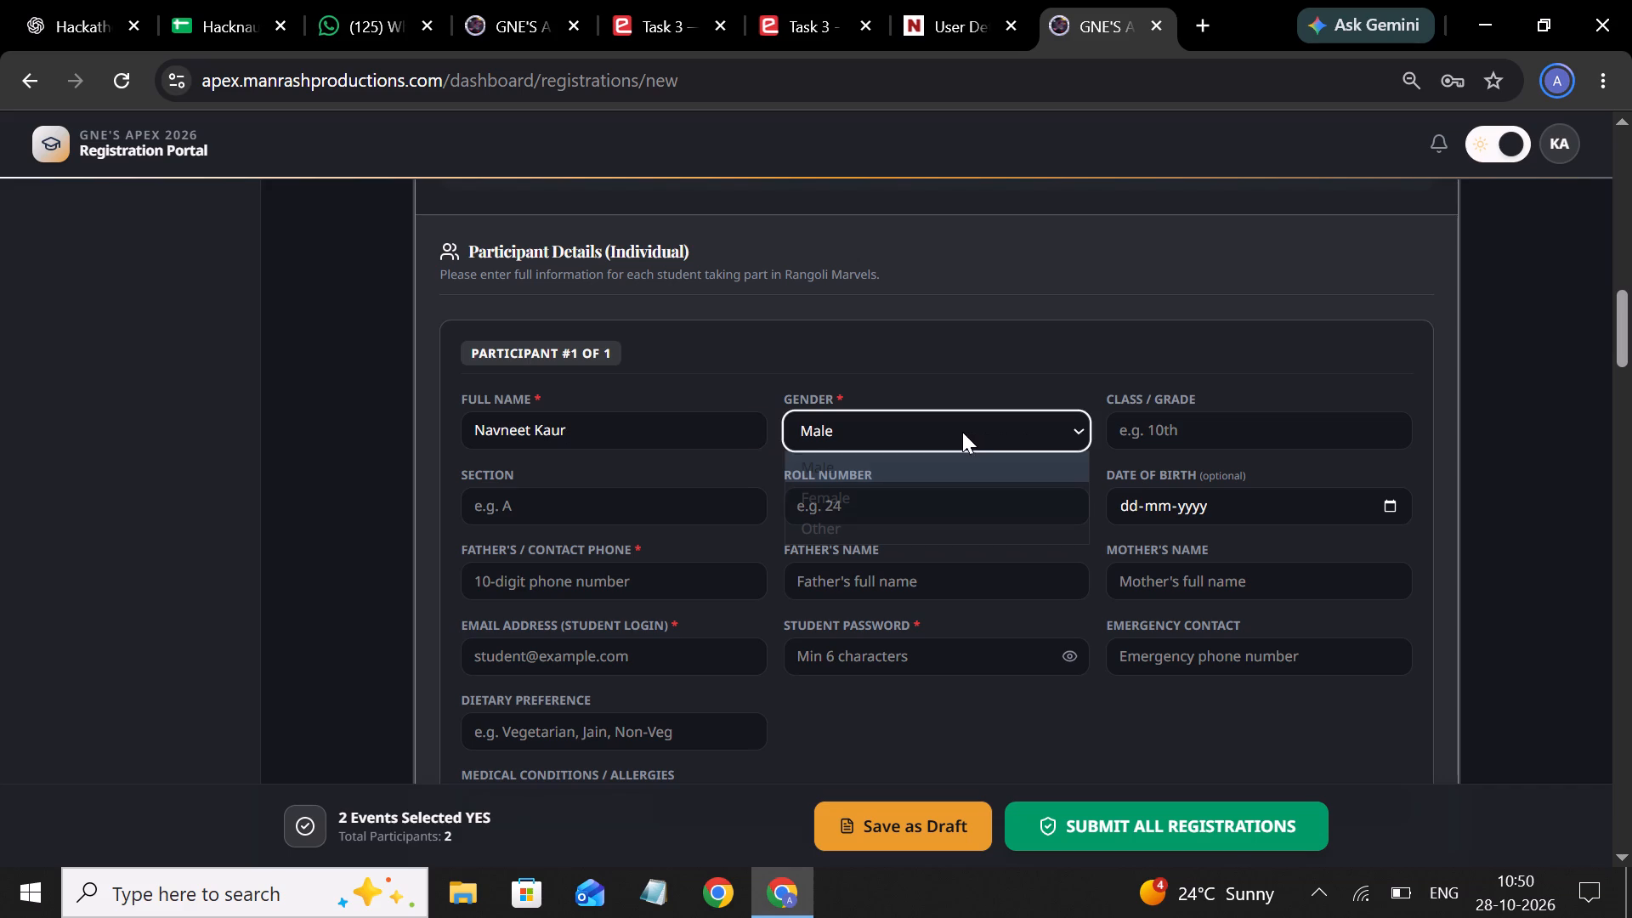
pyautogui.click(953, 490)
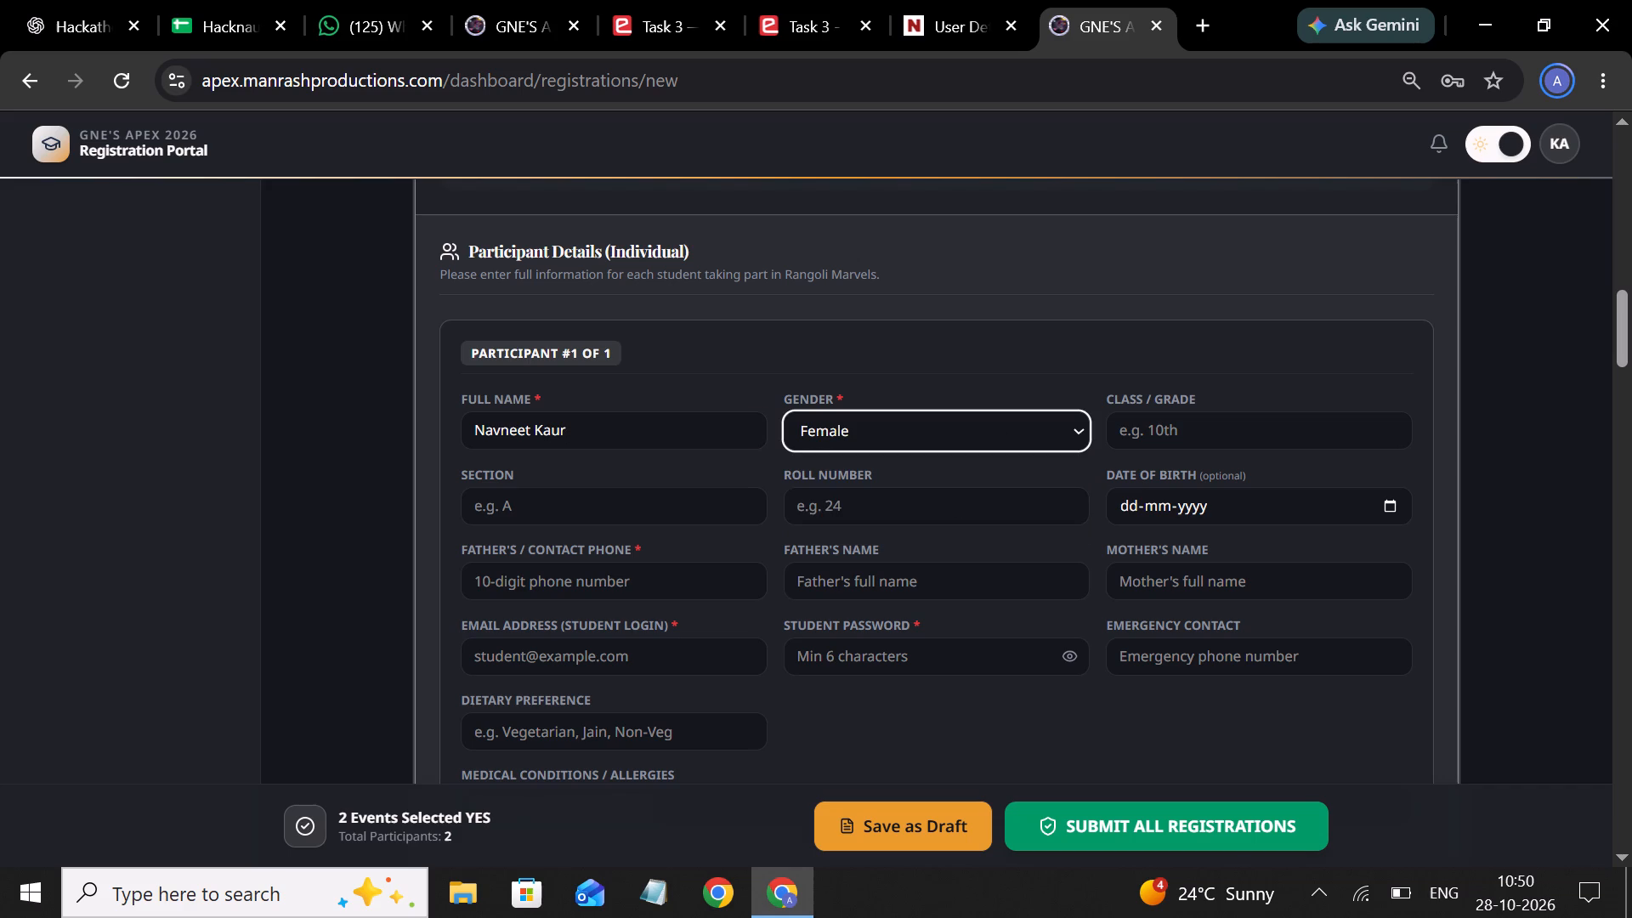
# Enter the Rangoli Marvels participant's date of birth.
pyautogui.click(1164, 505)
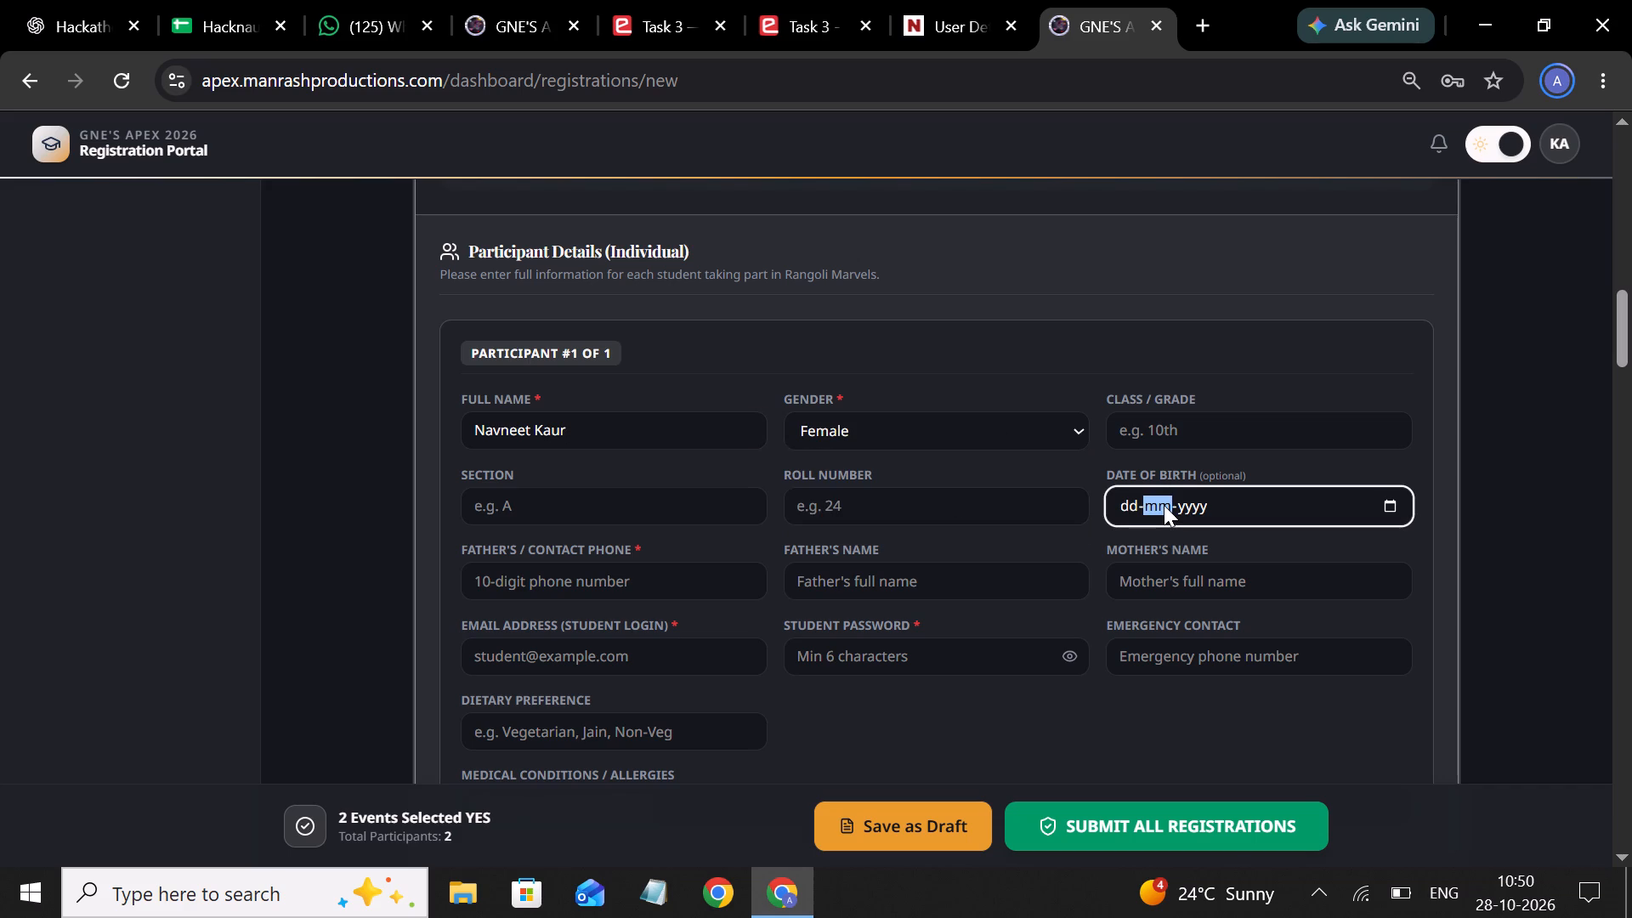
pyautogui.click(1121, 507)
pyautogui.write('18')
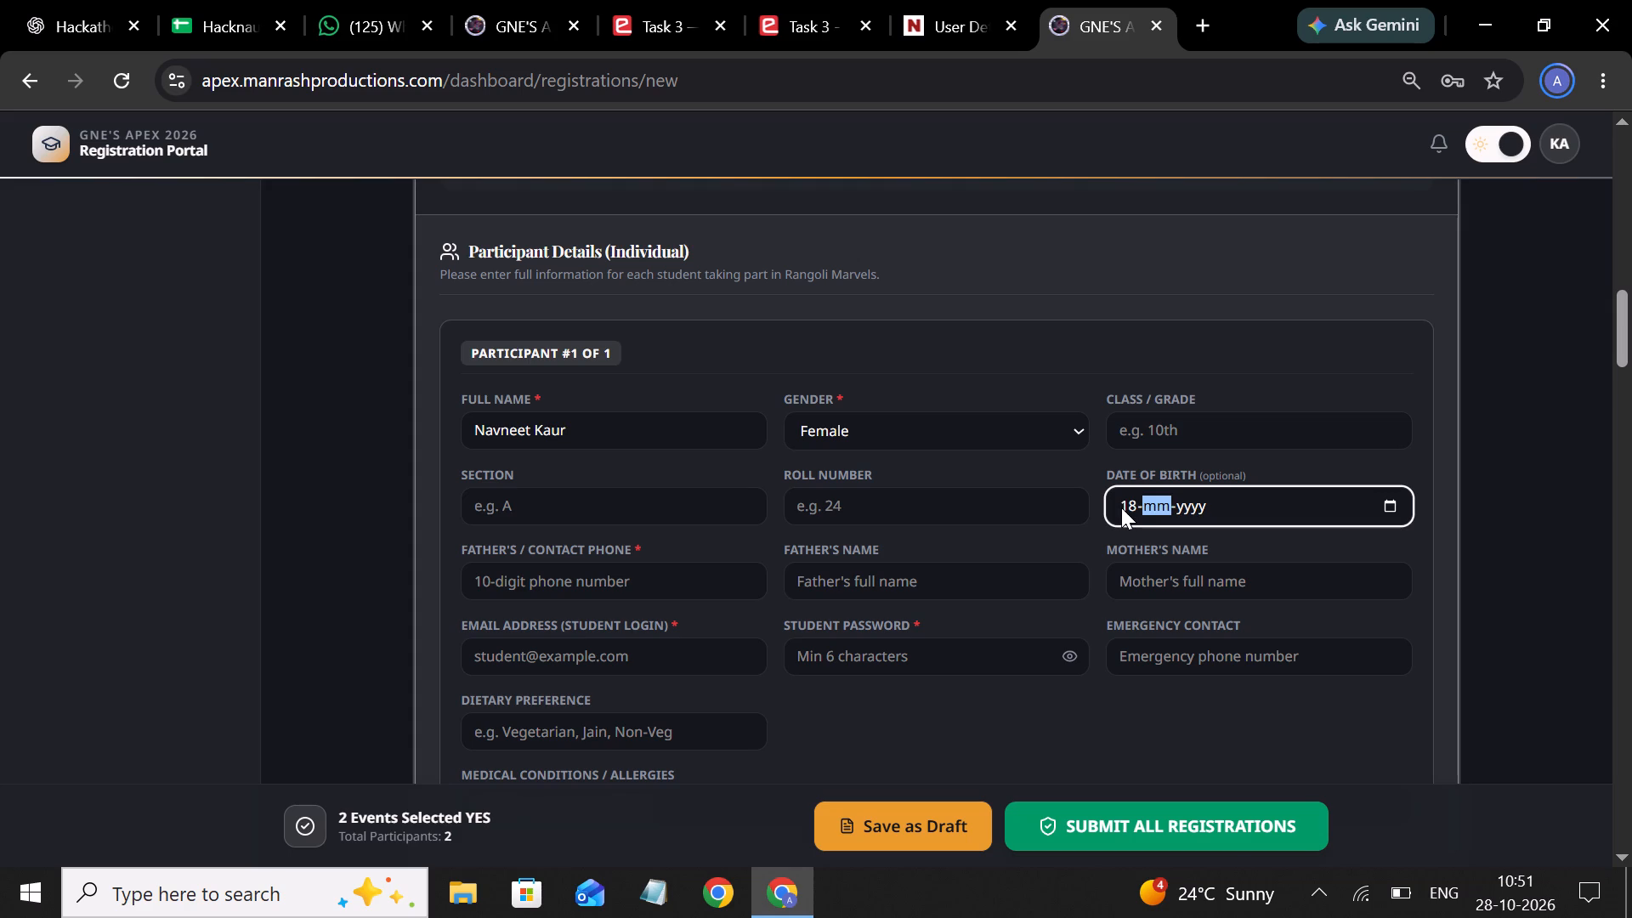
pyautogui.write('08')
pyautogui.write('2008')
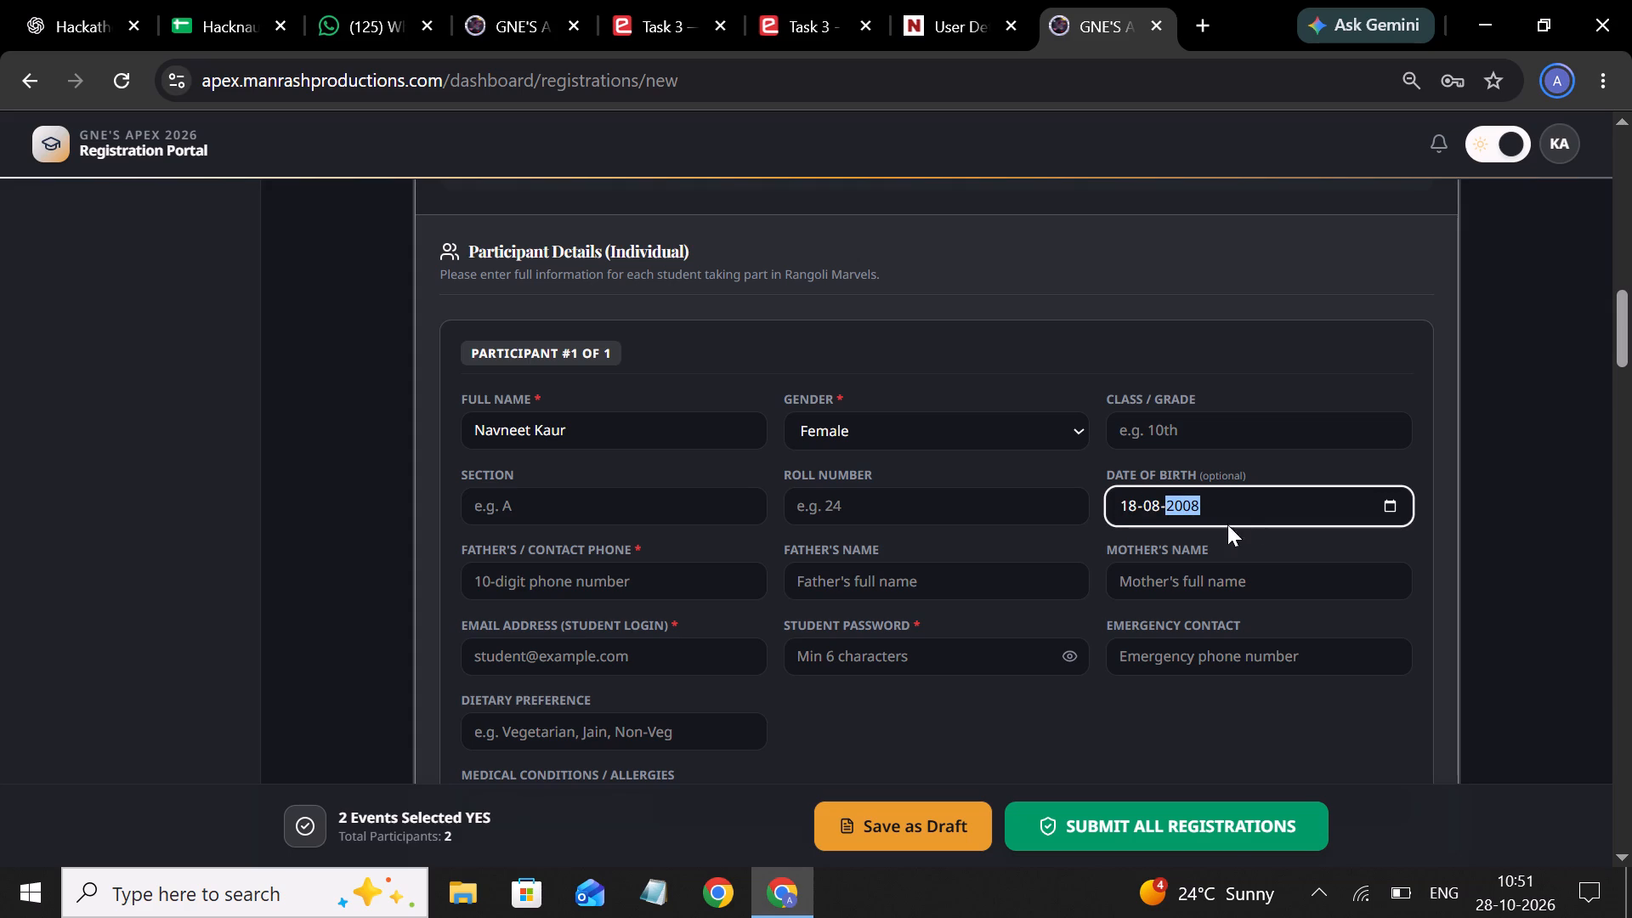
# Enter the full names of the Rangoli Marvels participant's father and mother.
pyautogui.click(842, 589)
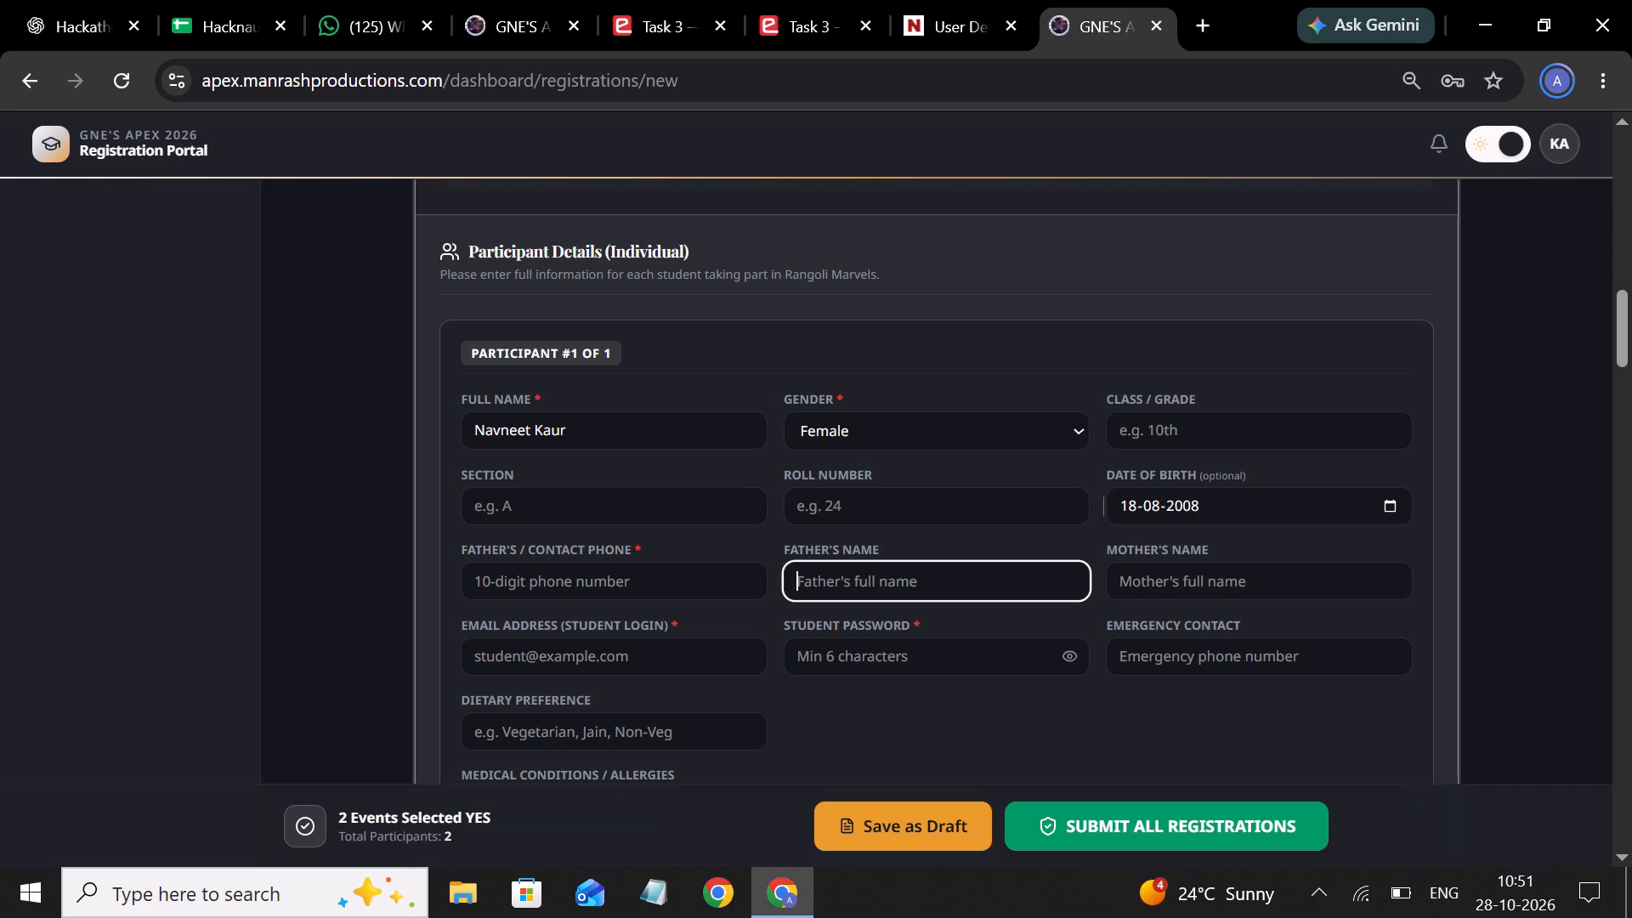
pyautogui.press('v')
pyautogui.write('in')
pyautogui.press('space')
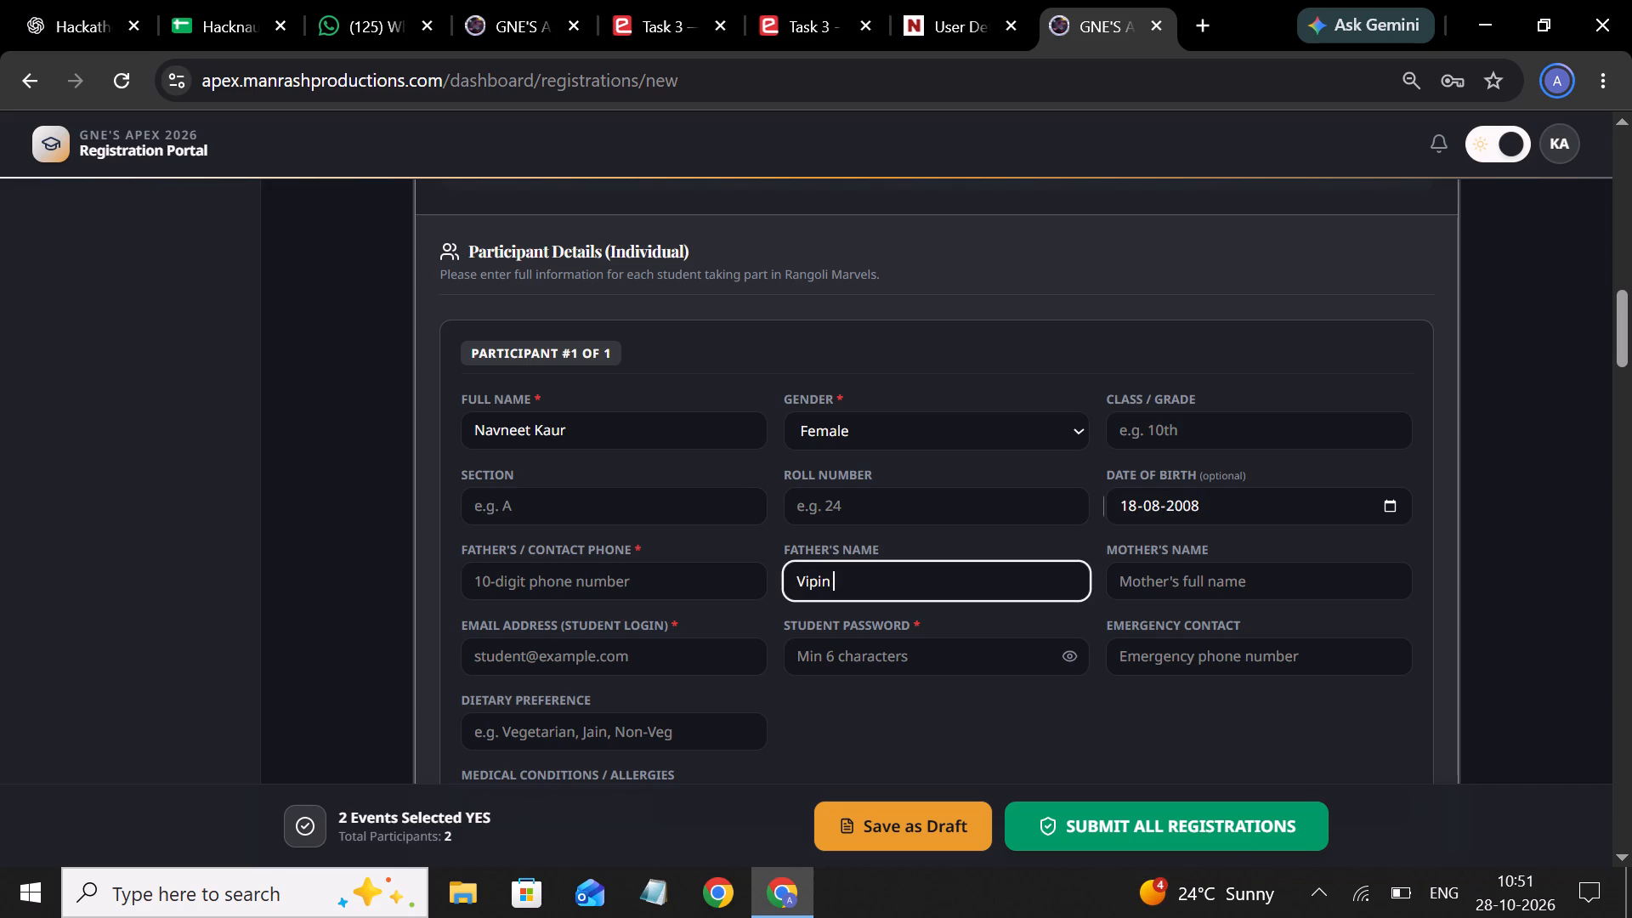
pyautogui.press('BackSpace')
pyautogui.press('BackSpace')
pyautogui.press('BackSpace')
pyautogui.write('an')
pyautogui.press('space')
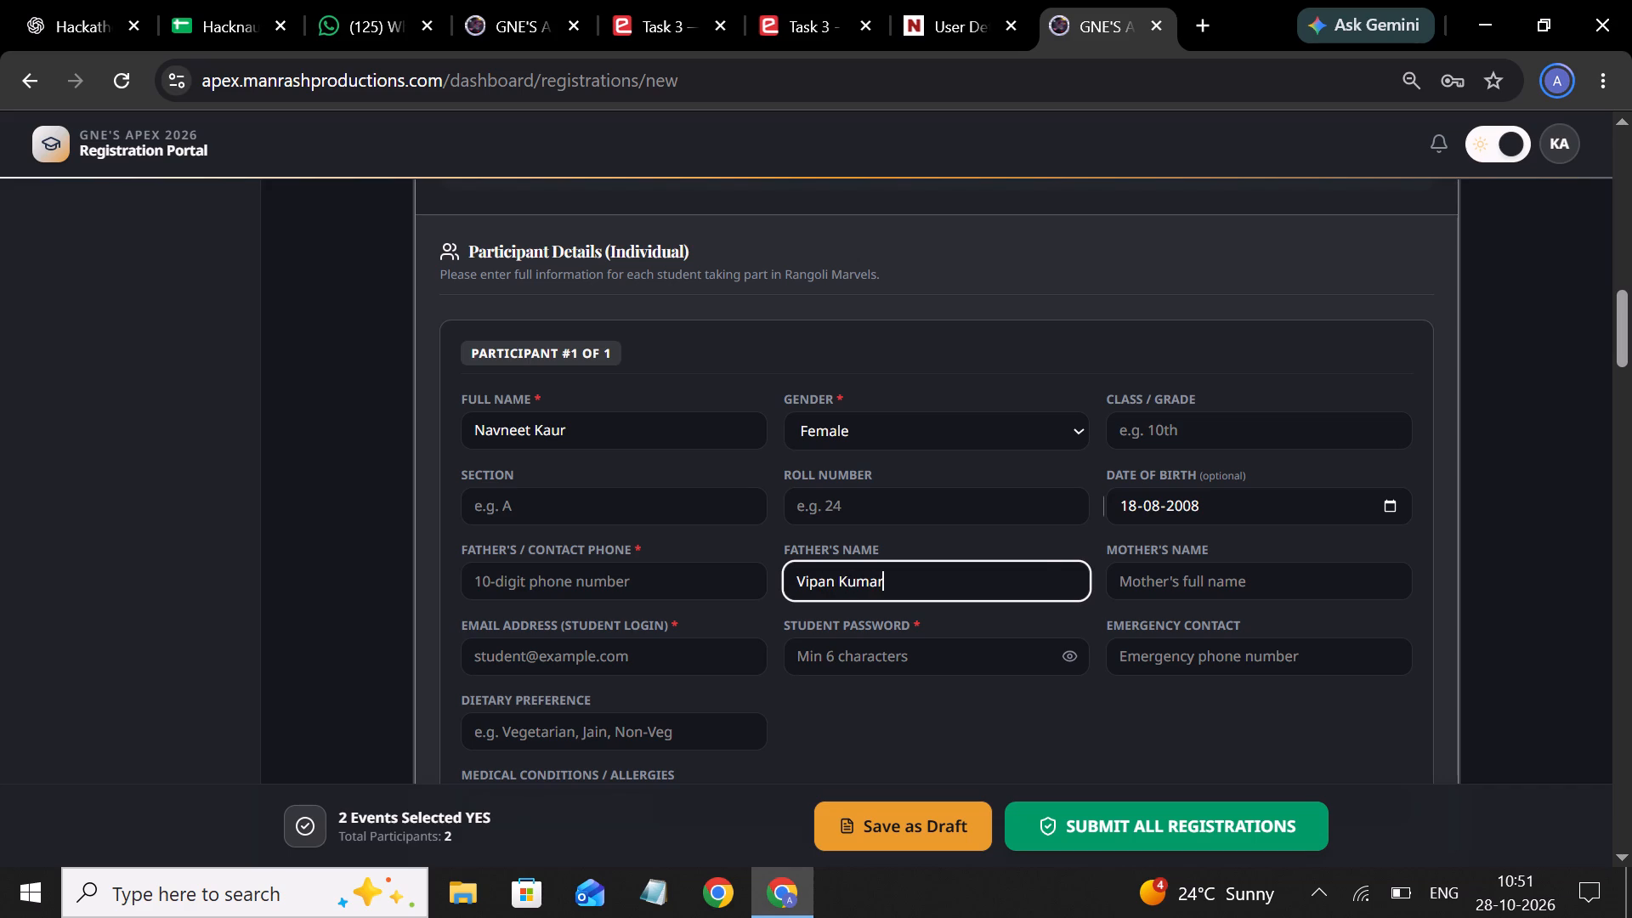
pyautogui.click(1129, 582)
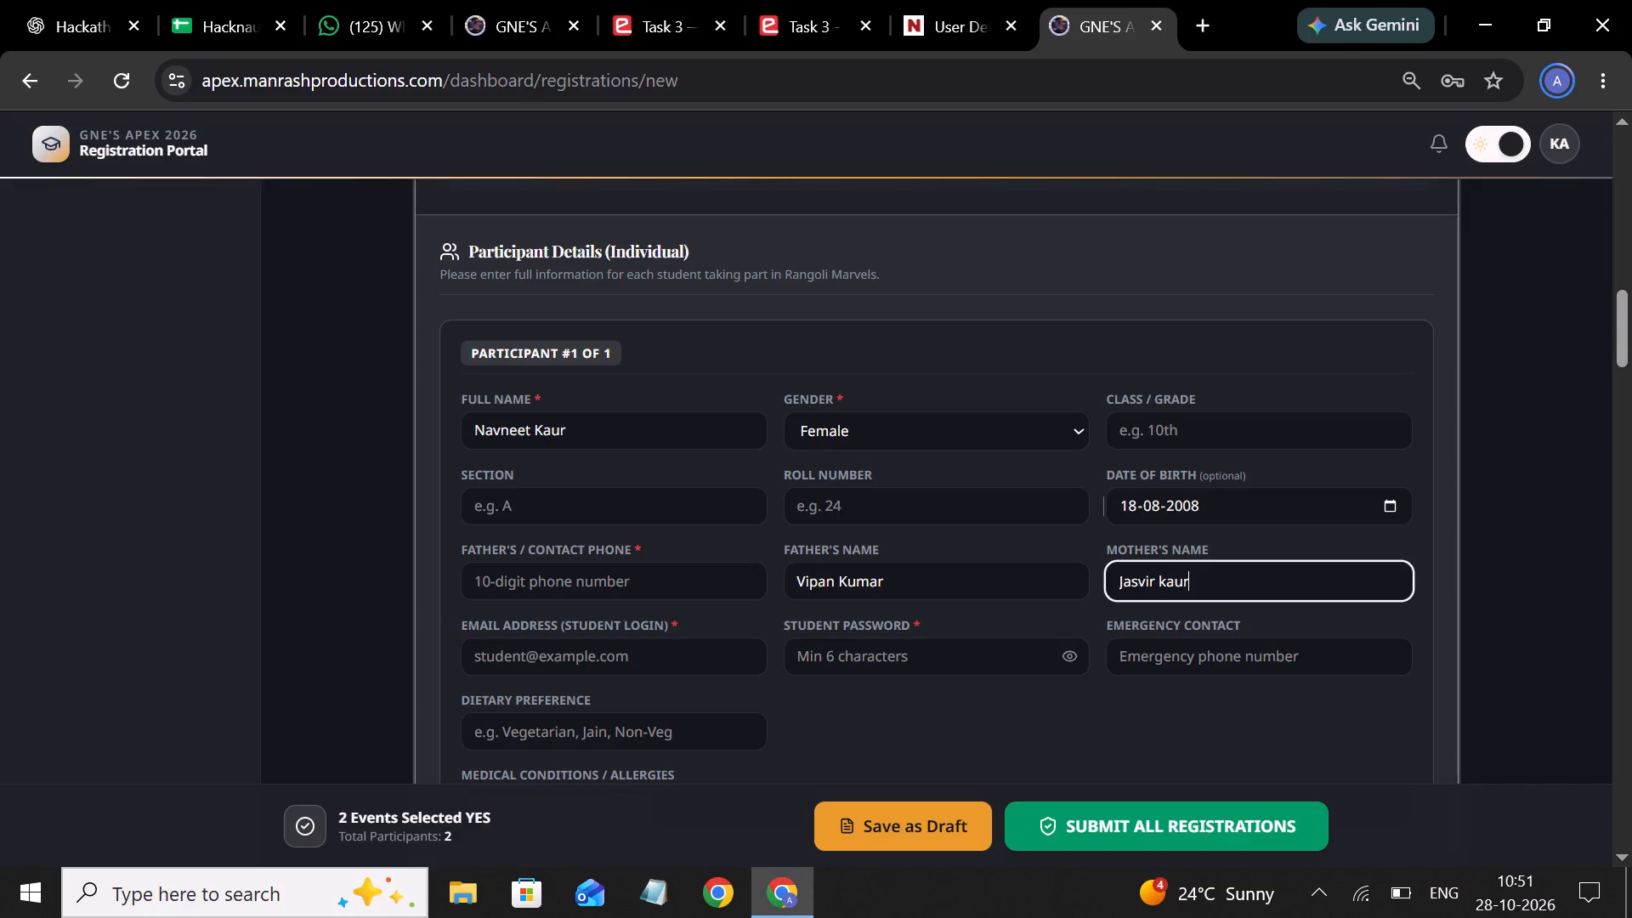
pyautogui.scroll(-1, 1206, 618)
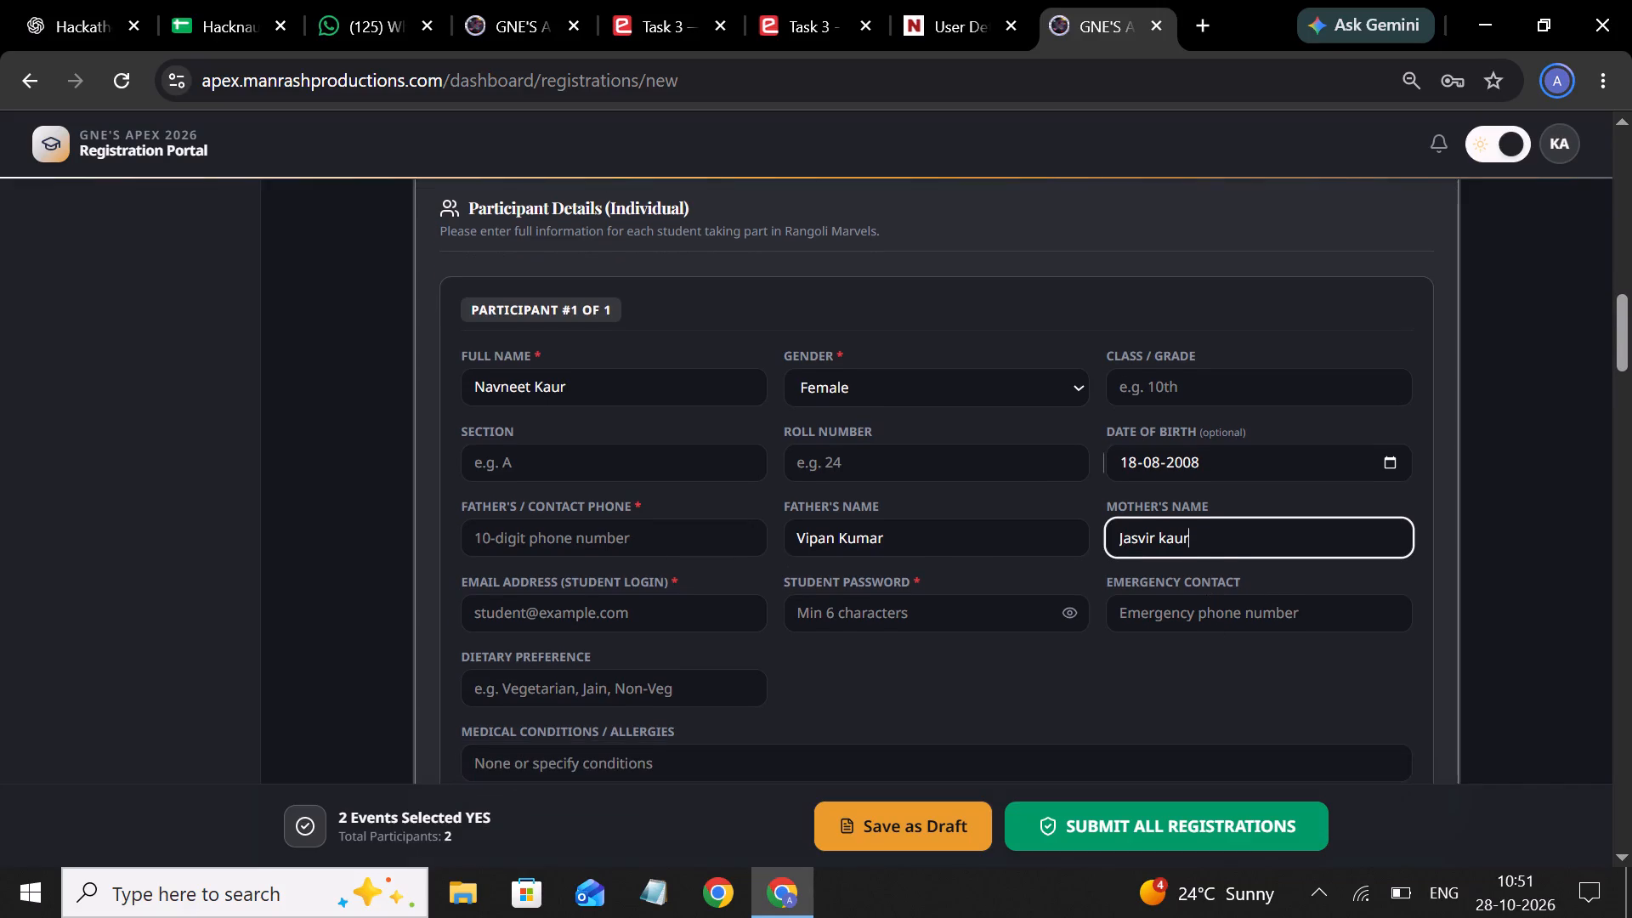
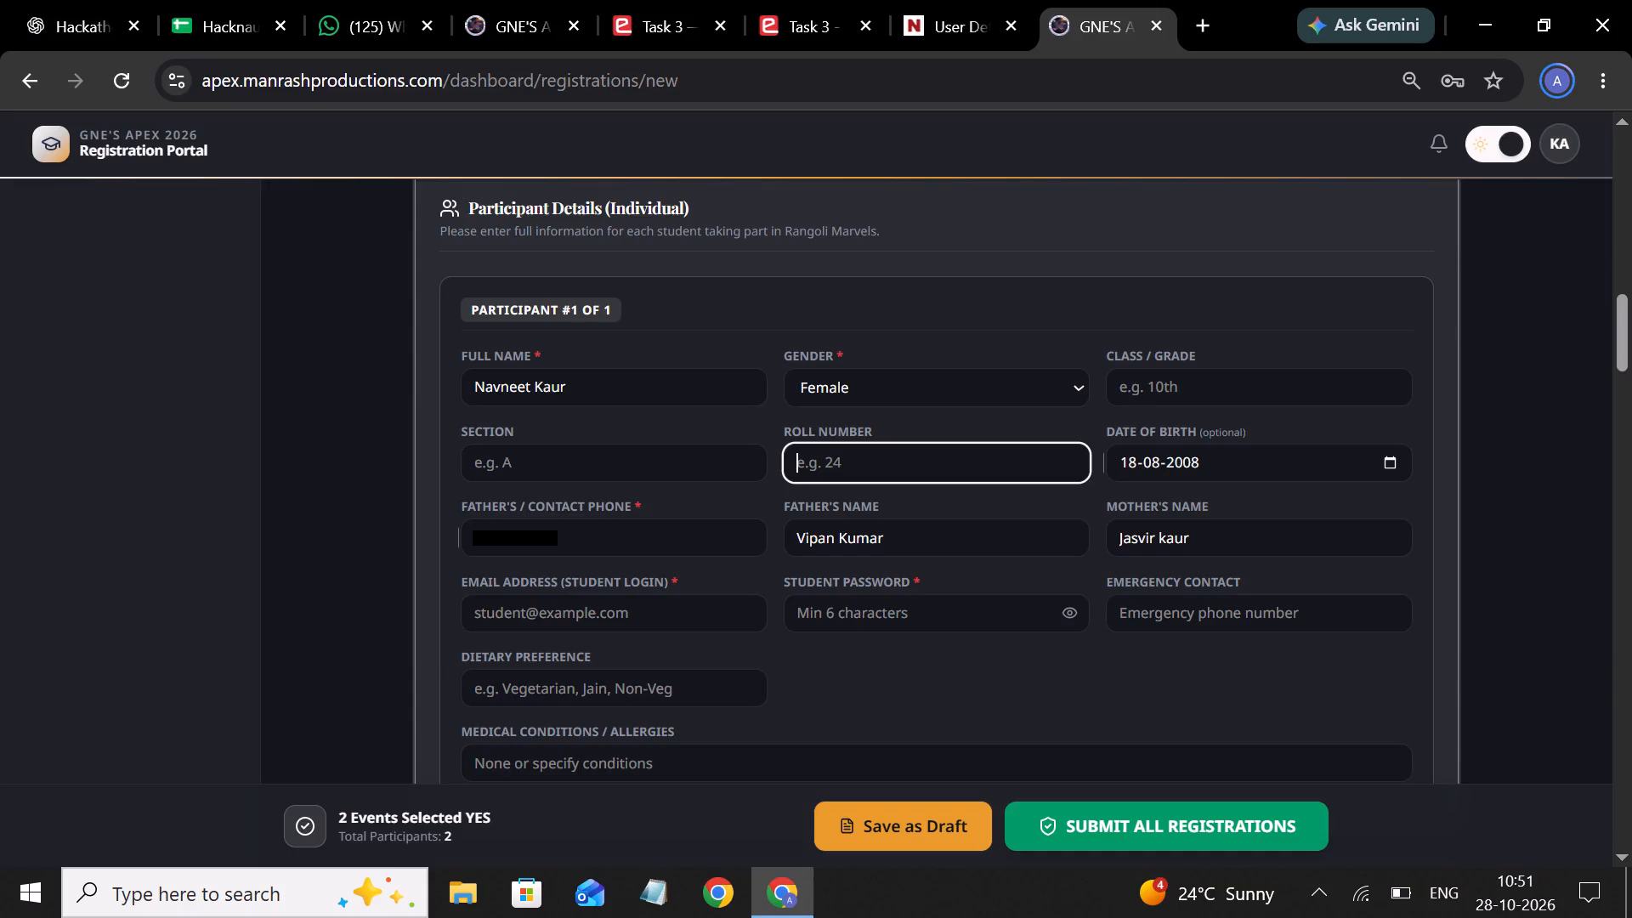
# Enter the Rangoli Marvels participant's roll number.
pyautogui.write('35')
# Opt in to participation in the Pencil Shaders event.
pyautogui.scroll(5, 904, 492)
pyautogui.scroll(-1, 904, 493)
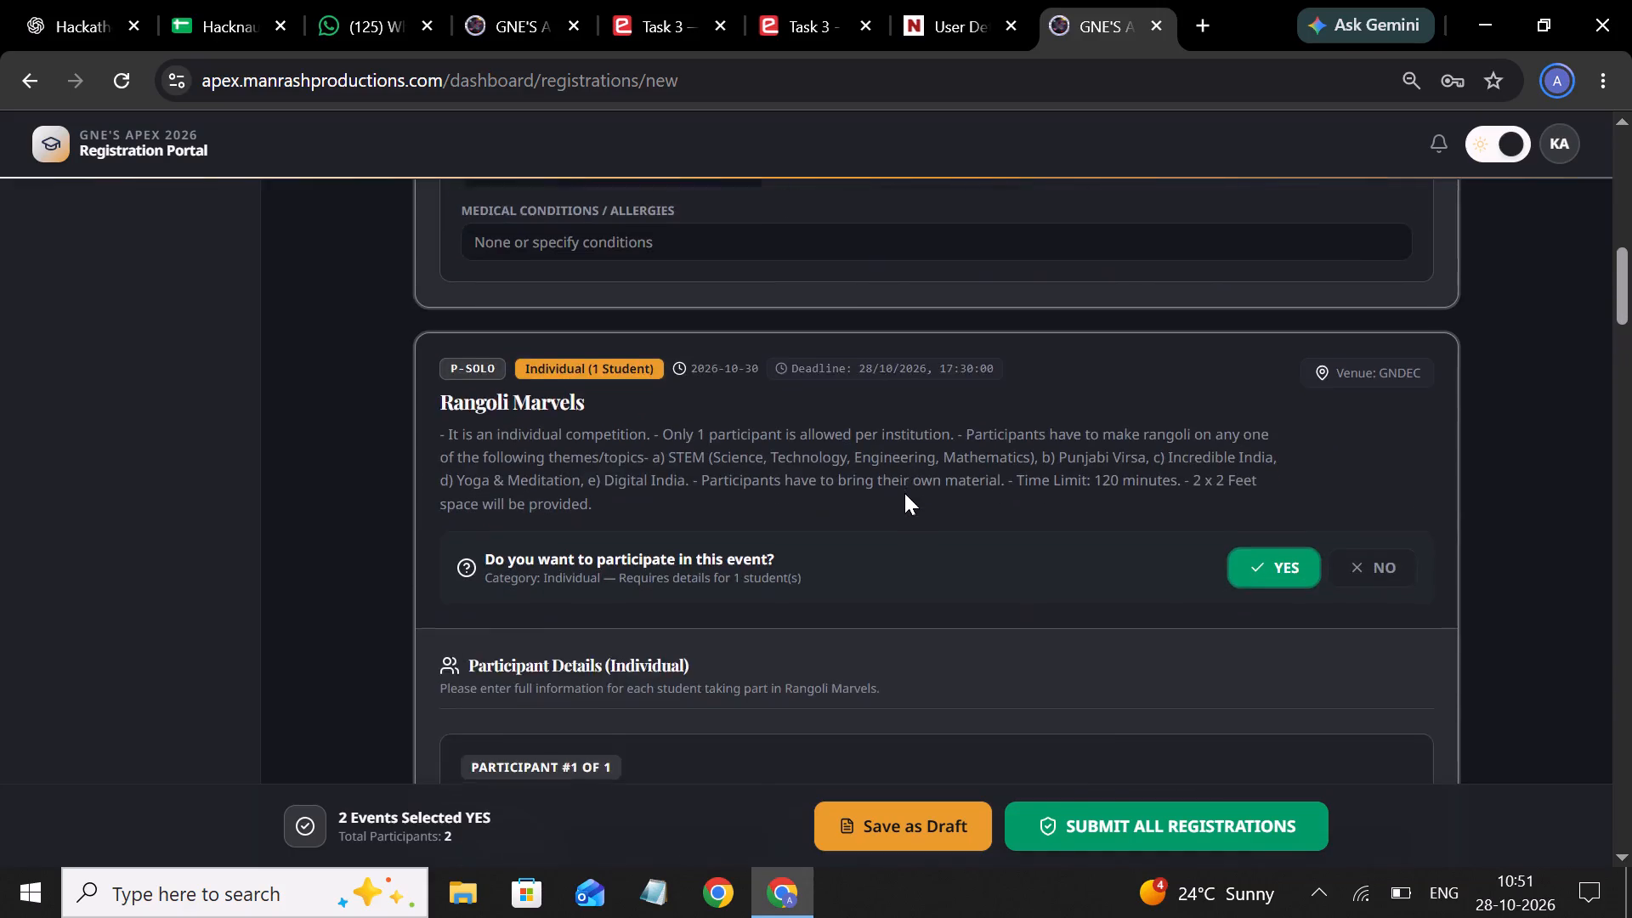
pyautogui.scroll(-3, 904, 493)
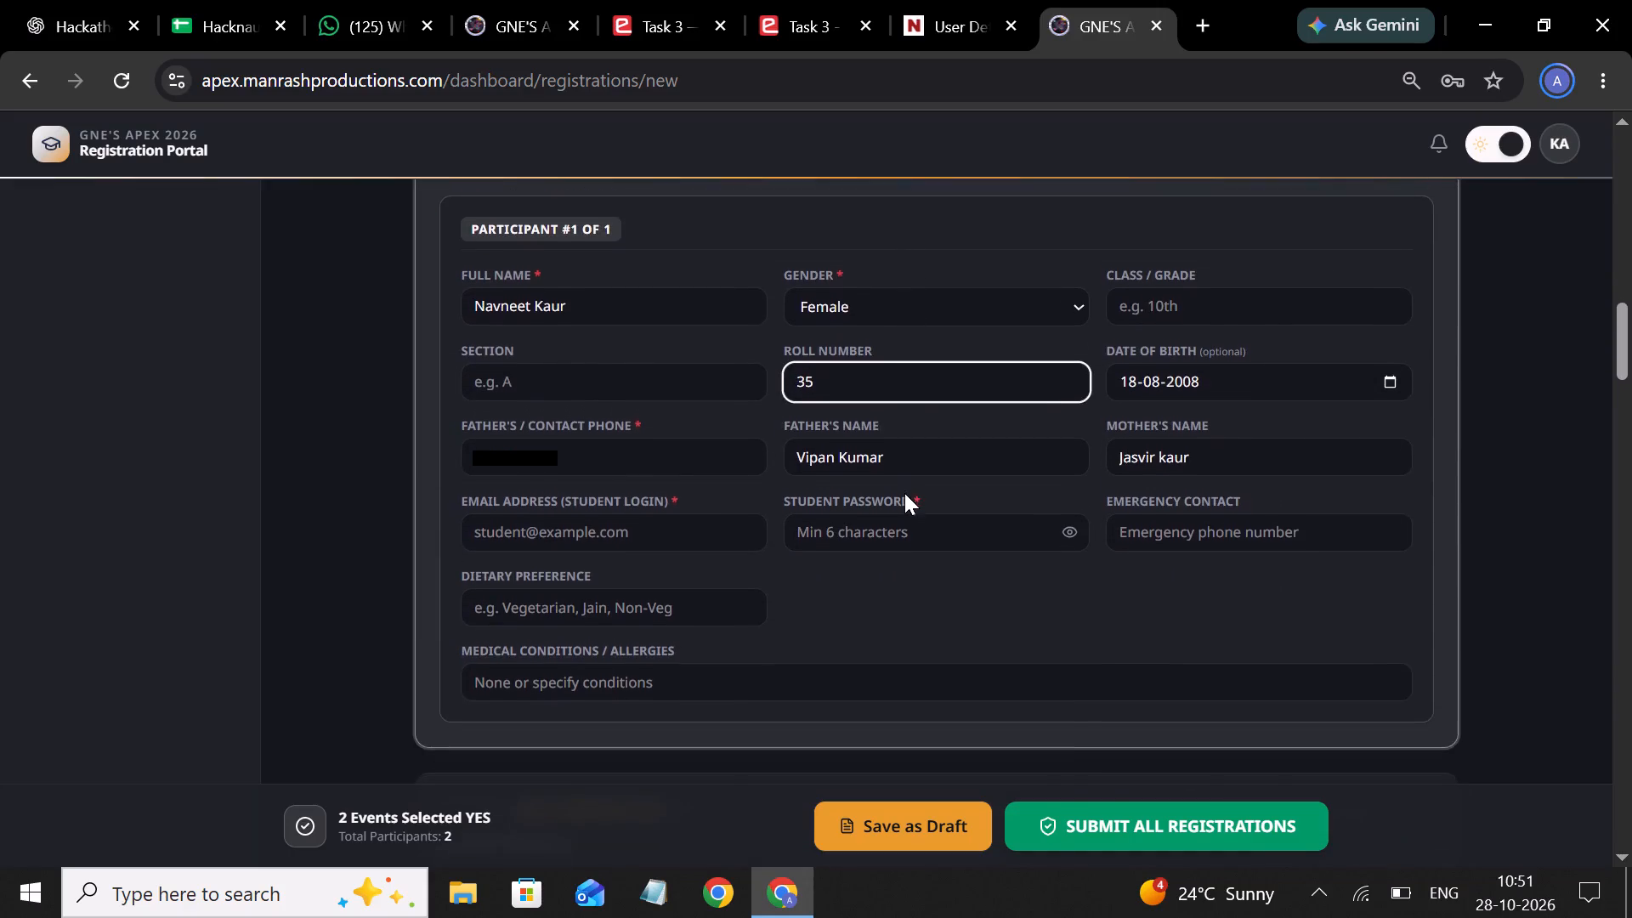
pyautogui.scroll(-3, 904, 493)
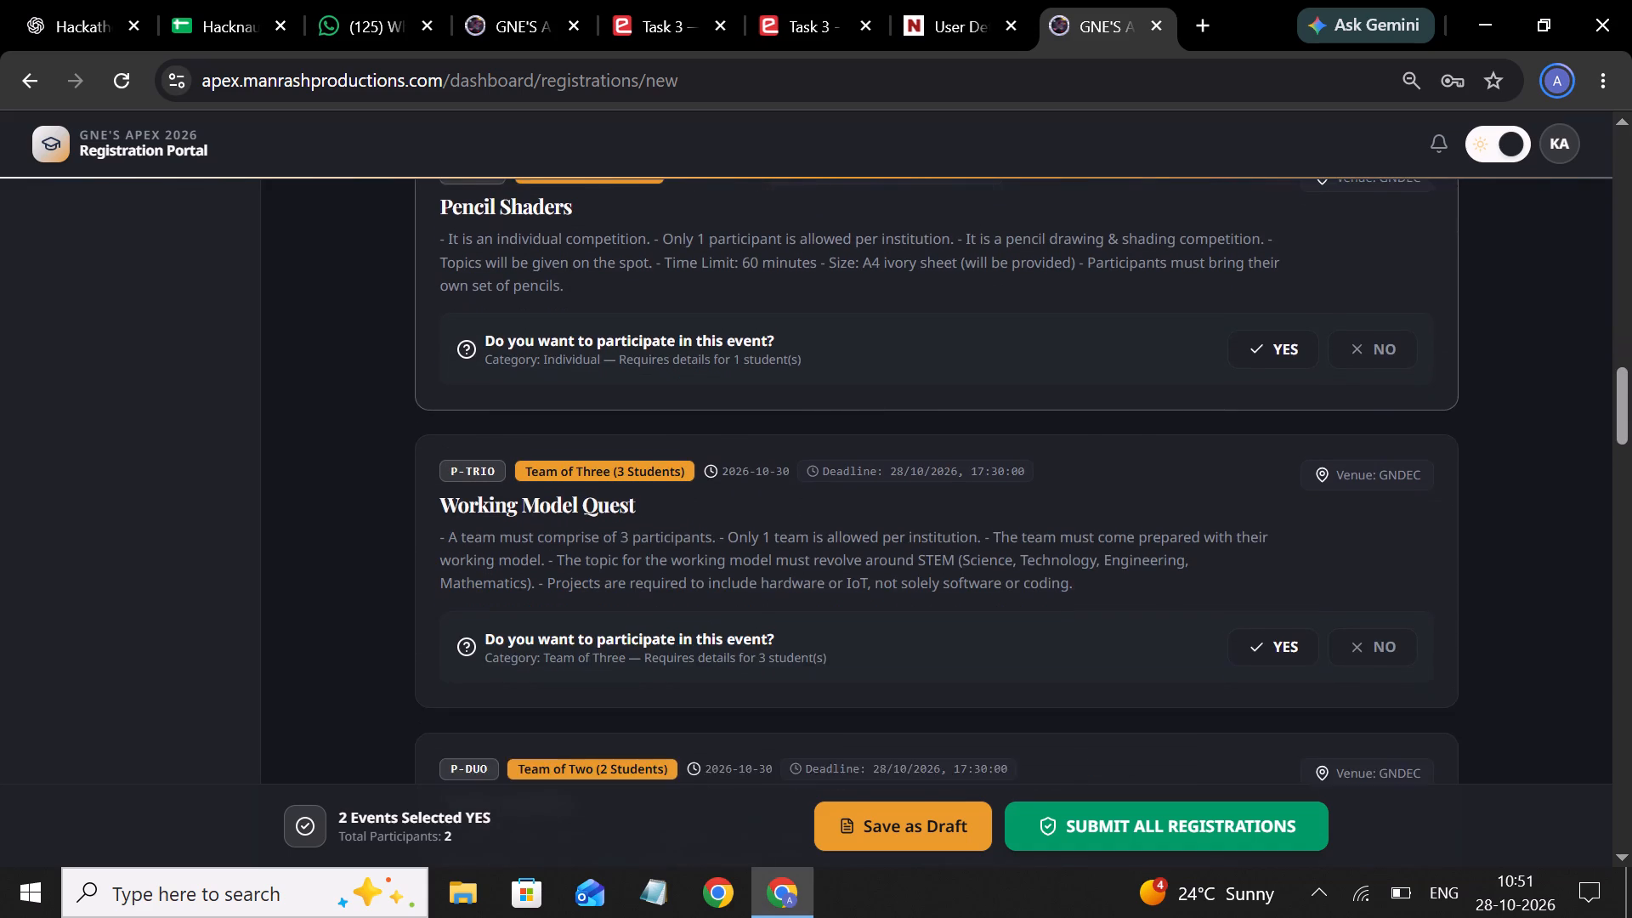
pyautogui.scroll(-1, 904, 493)
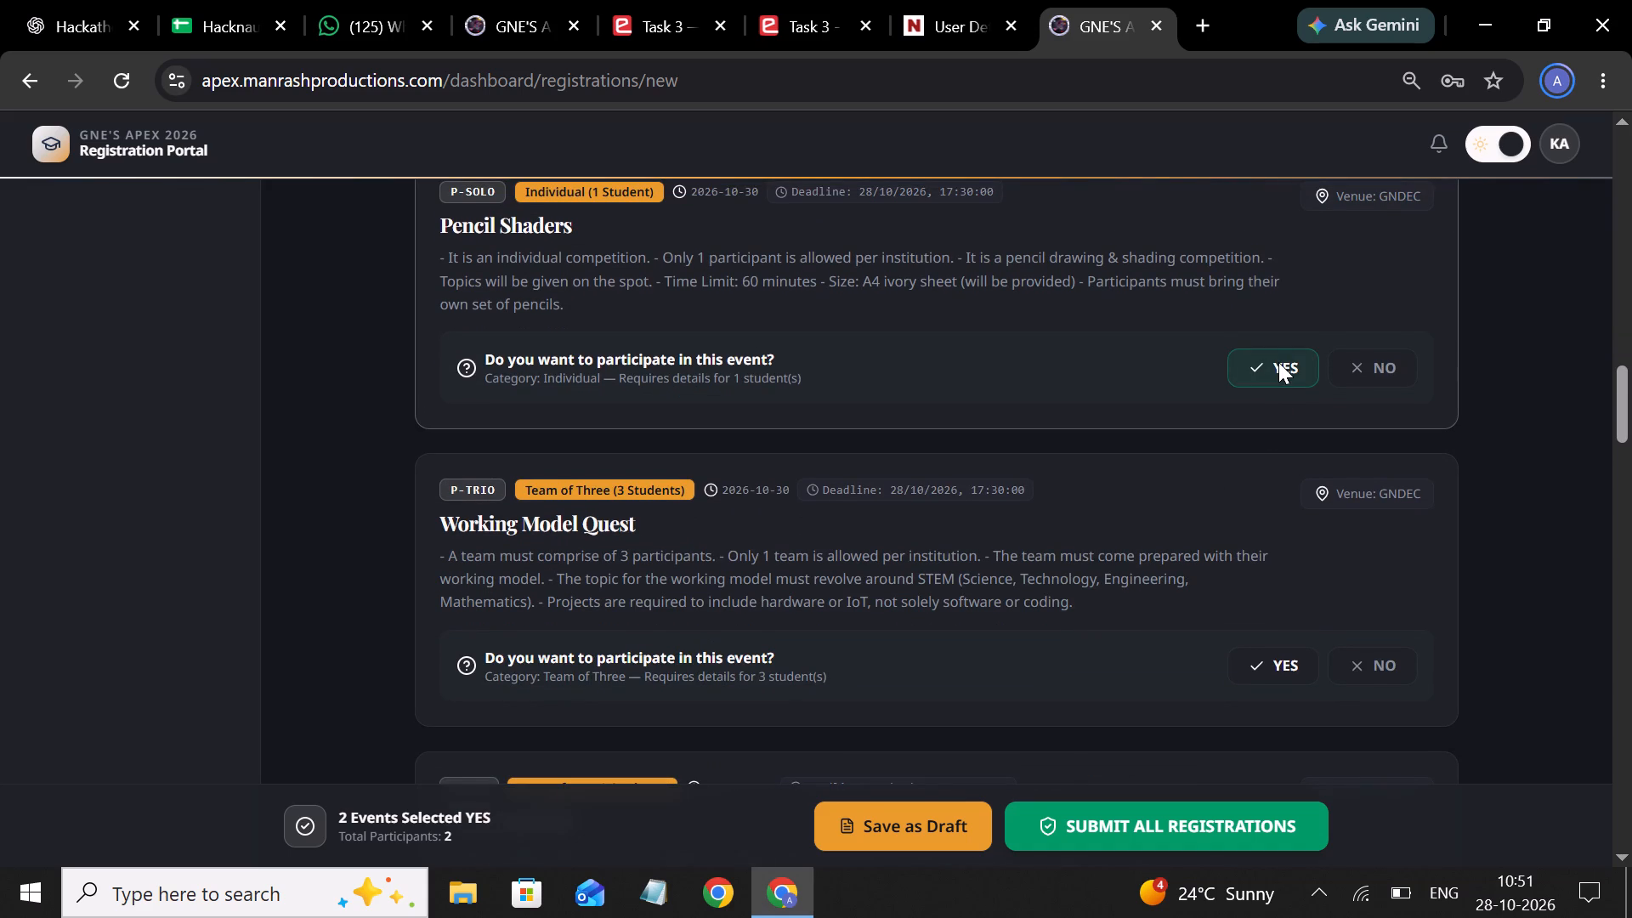
pyautogui.click(1278, 362)
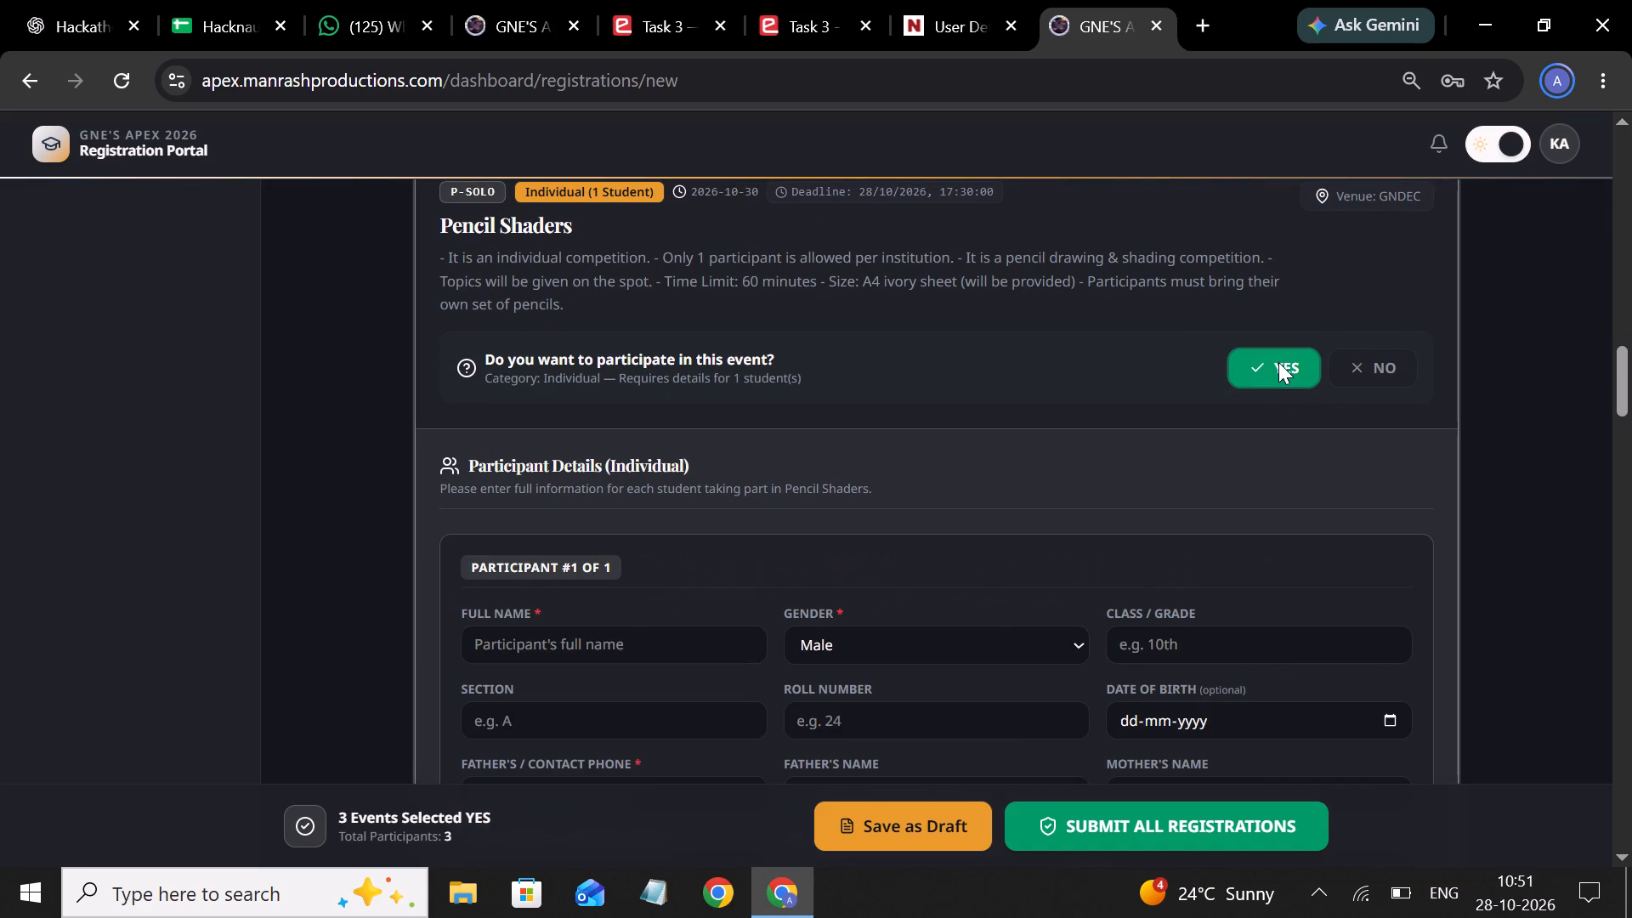
# Enter the Pencil Shaders participant's full name and set the gender to Female.
pyautogui.scroll(-1, 785, 603)
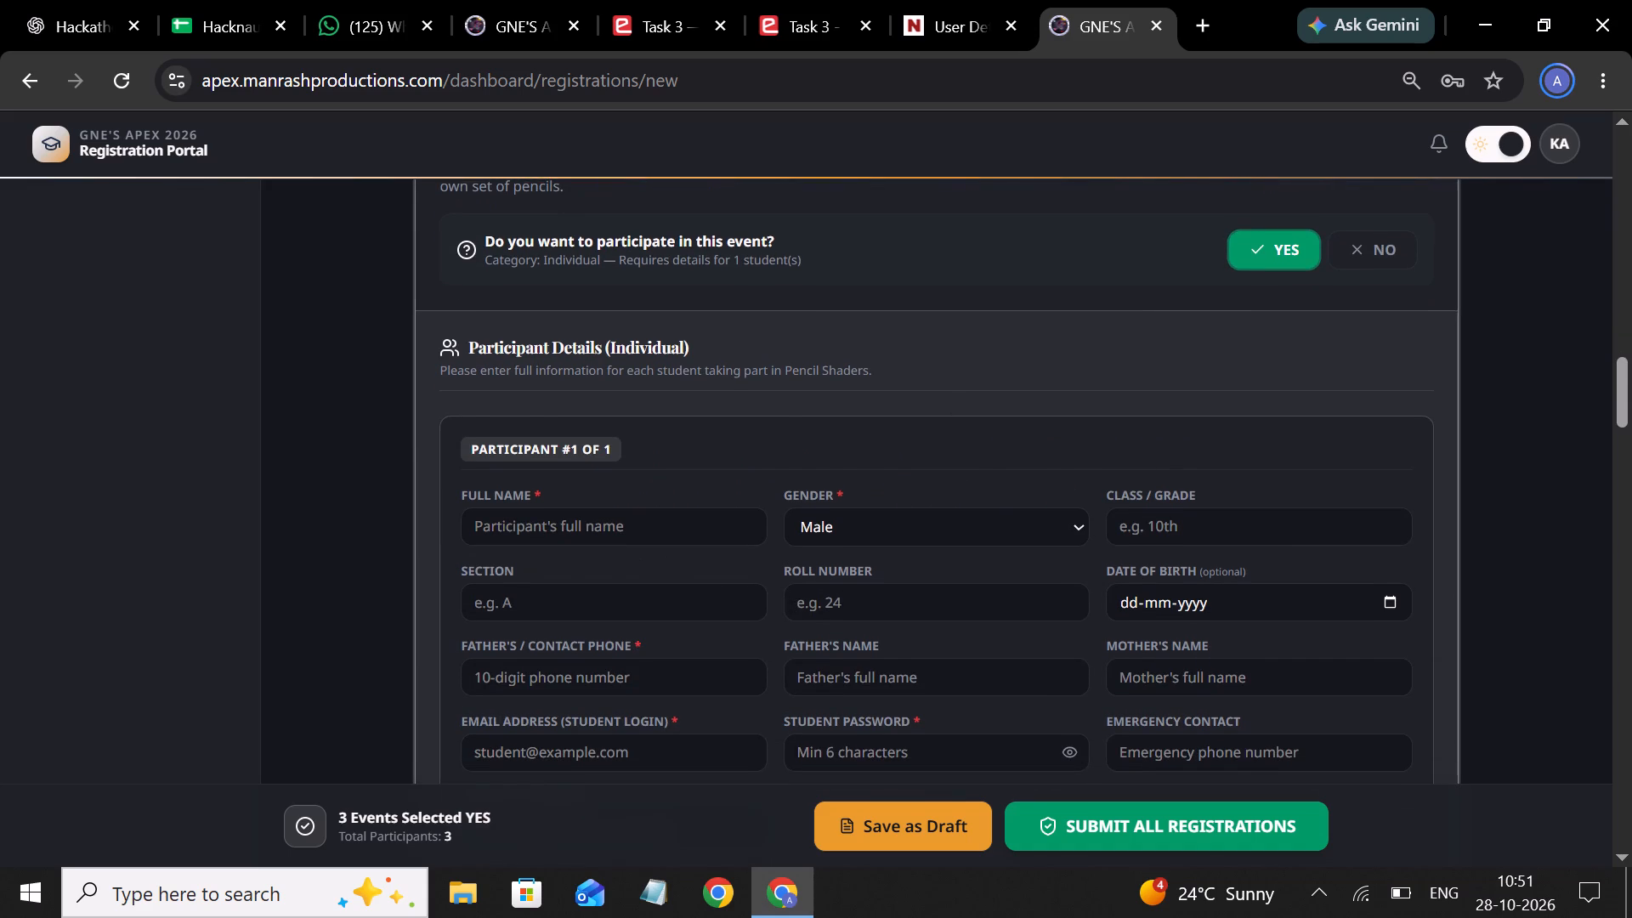
pyautogui.click(606, 537)
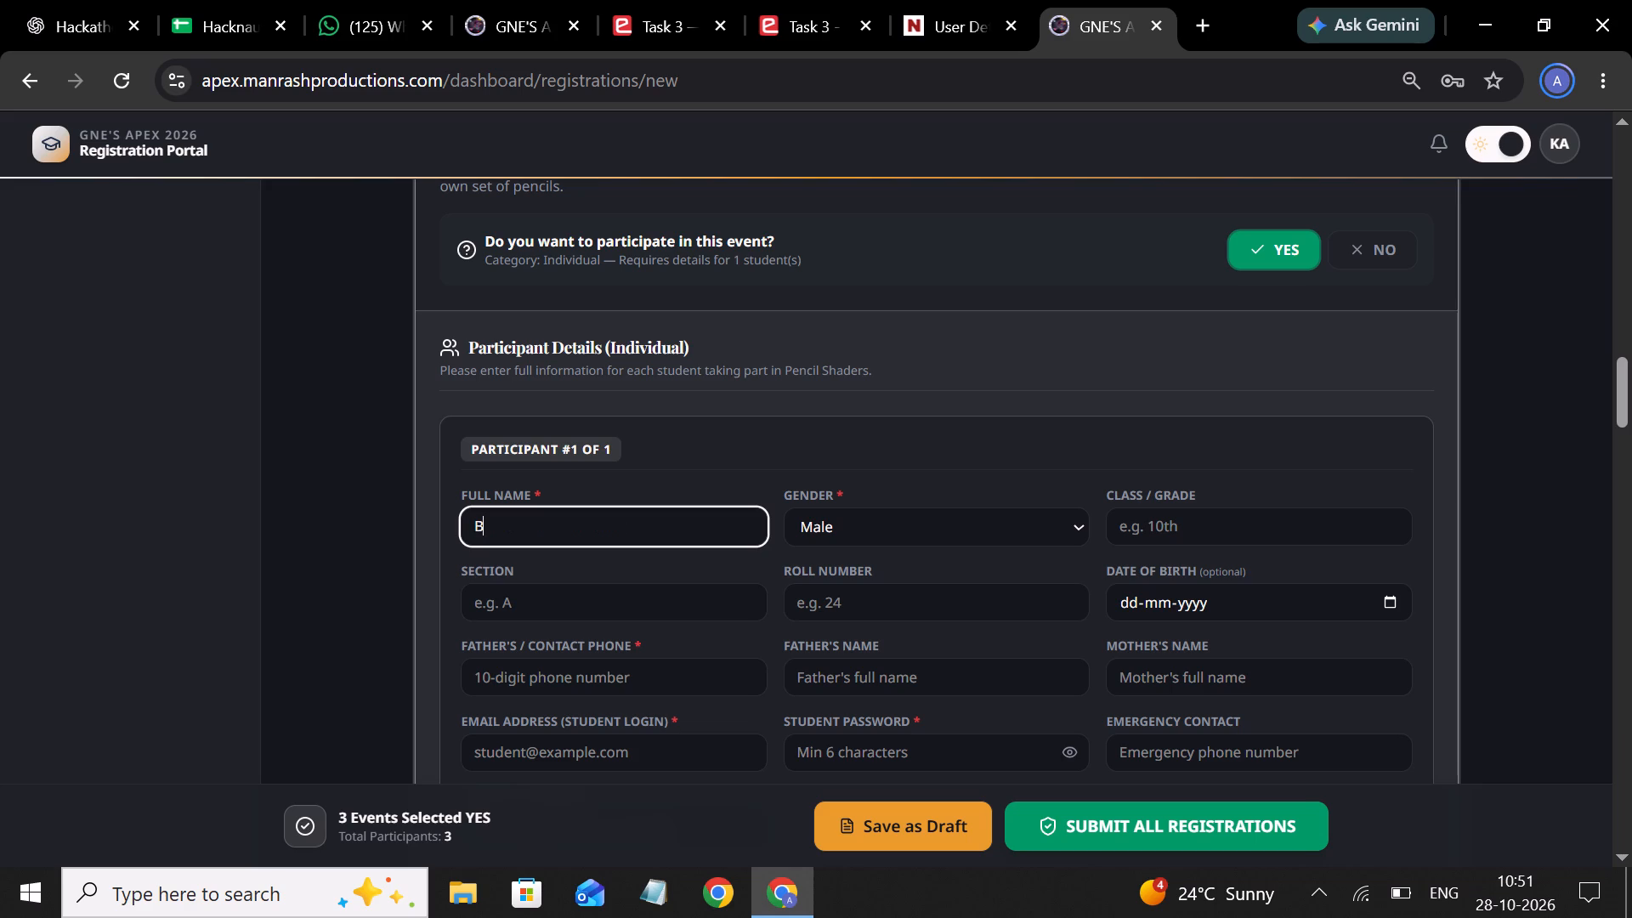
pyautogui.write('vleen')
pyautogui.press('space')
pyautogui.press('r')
pyautogui.click(977, 527)
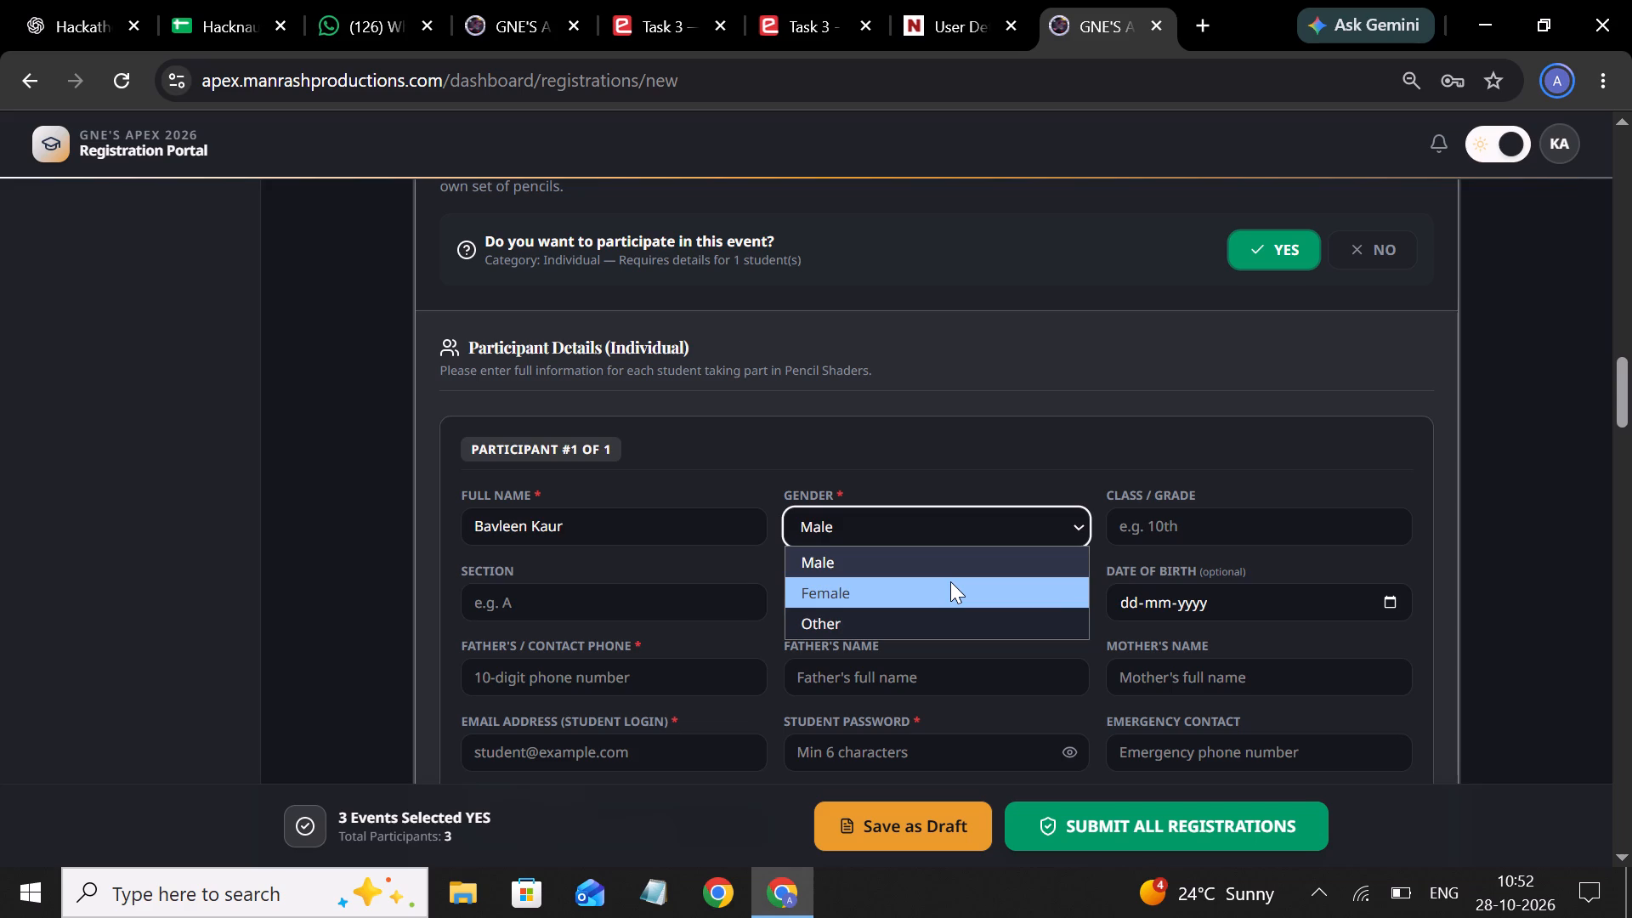
pyautogui.click(950, 581)
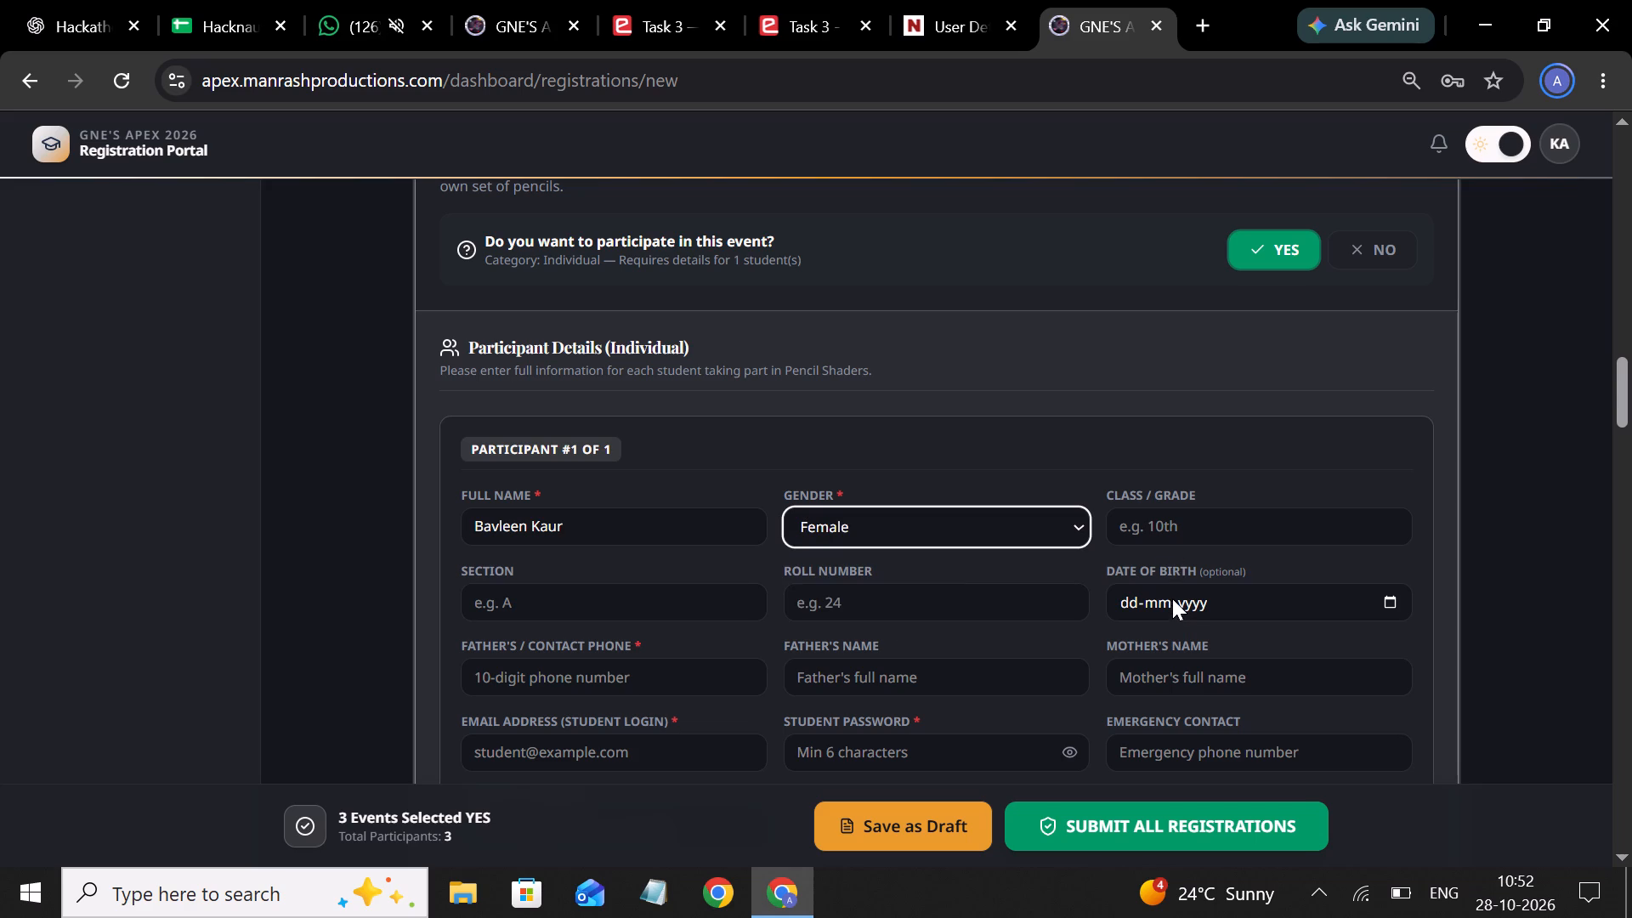
# Enter the Pencil Shaders participant's date of birth.
pyautogui.click(1119, 598)
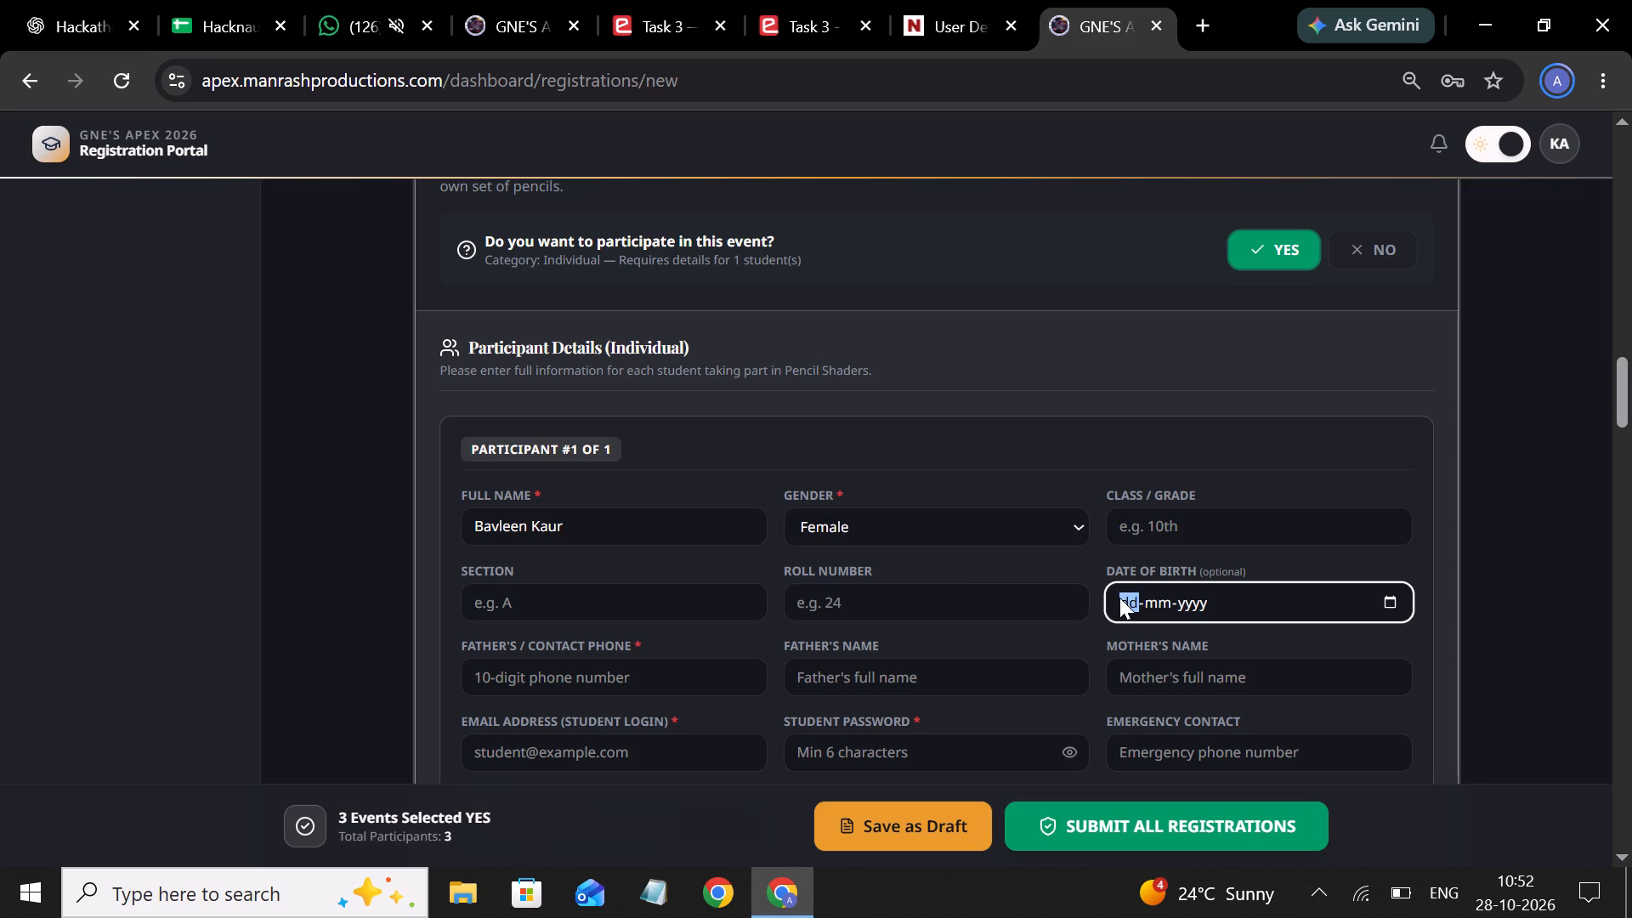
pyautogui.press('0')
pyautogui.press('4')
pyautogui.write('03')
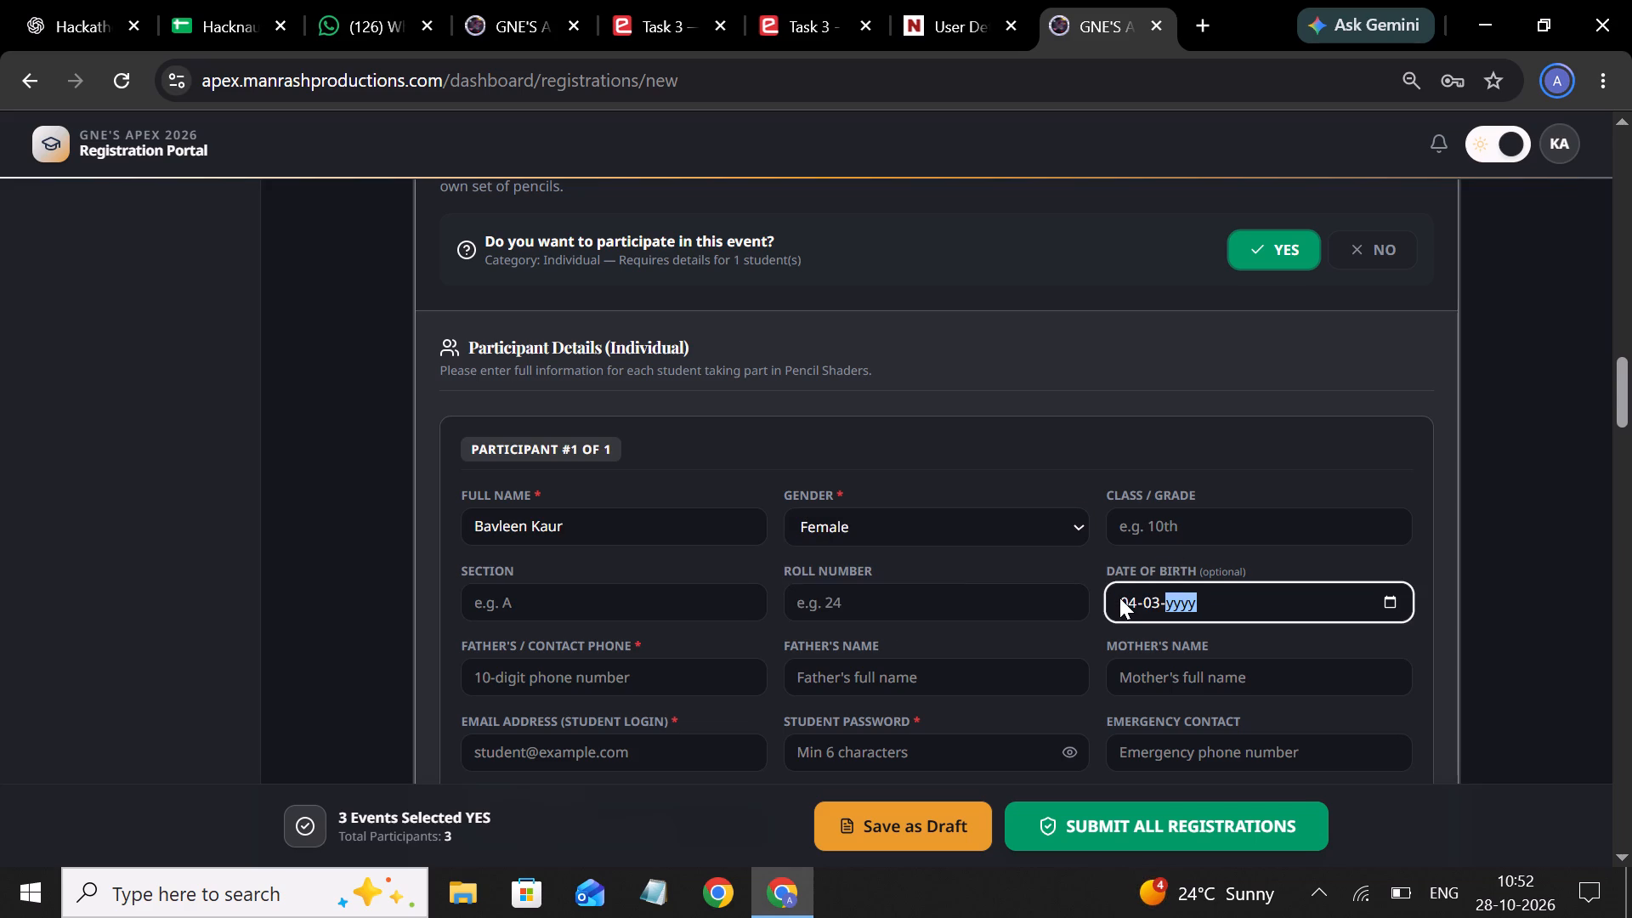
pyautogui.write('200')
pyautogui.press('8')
# Enter the full names of the Pencil Shaders participant's father and mother.
pyautogui.scroll(-1, 1015, 700)
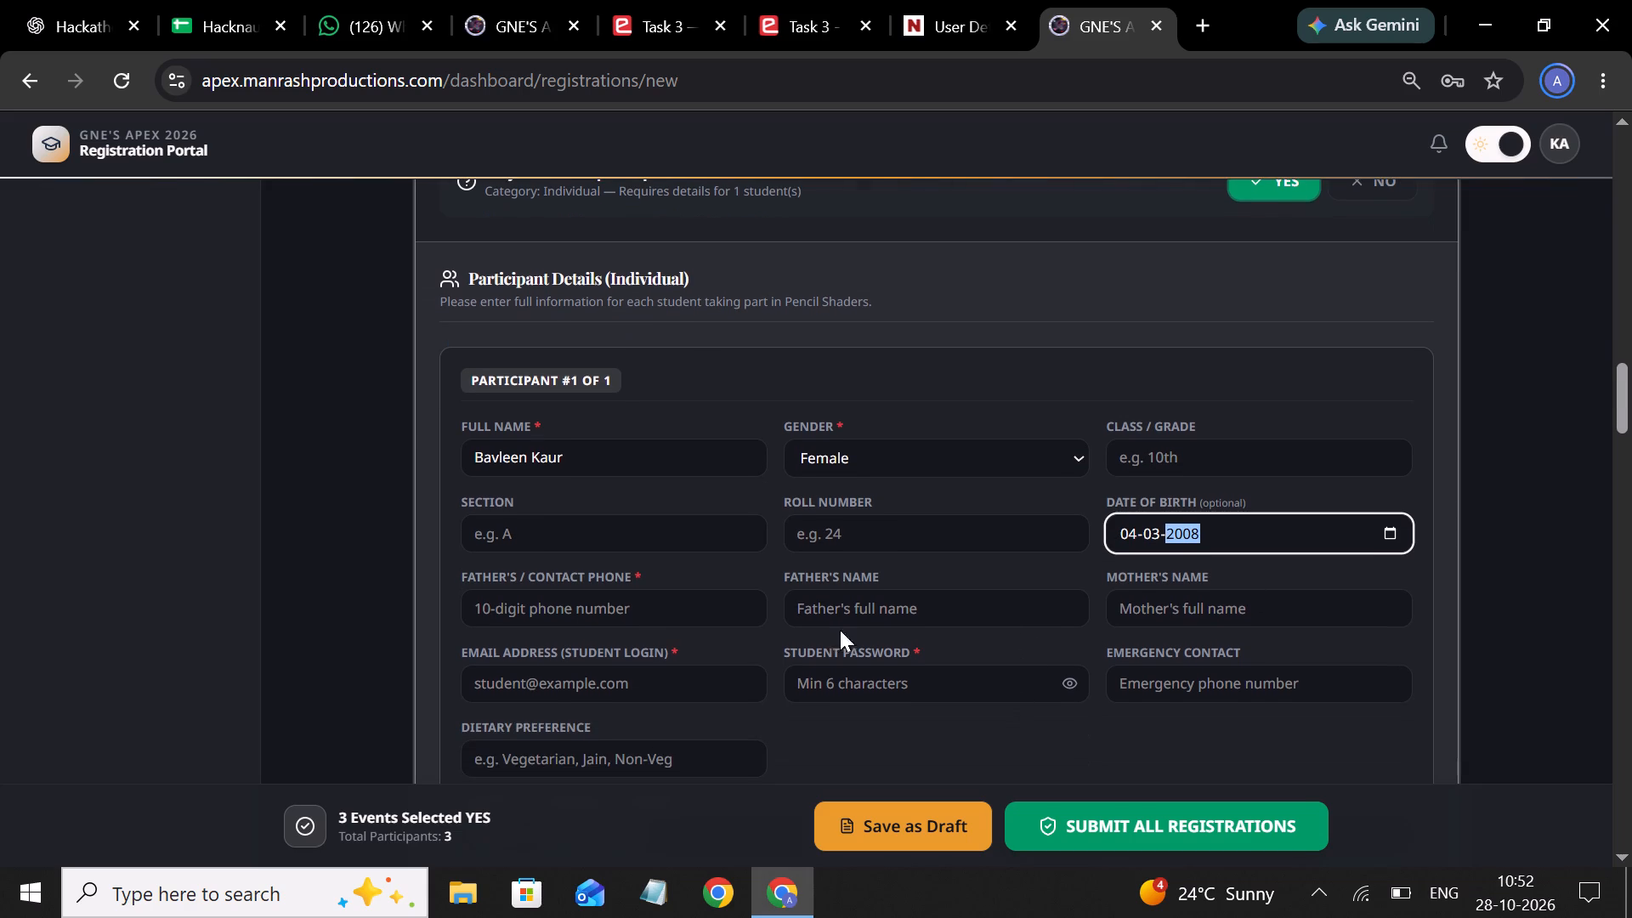
pyautogui.click(799, 606)
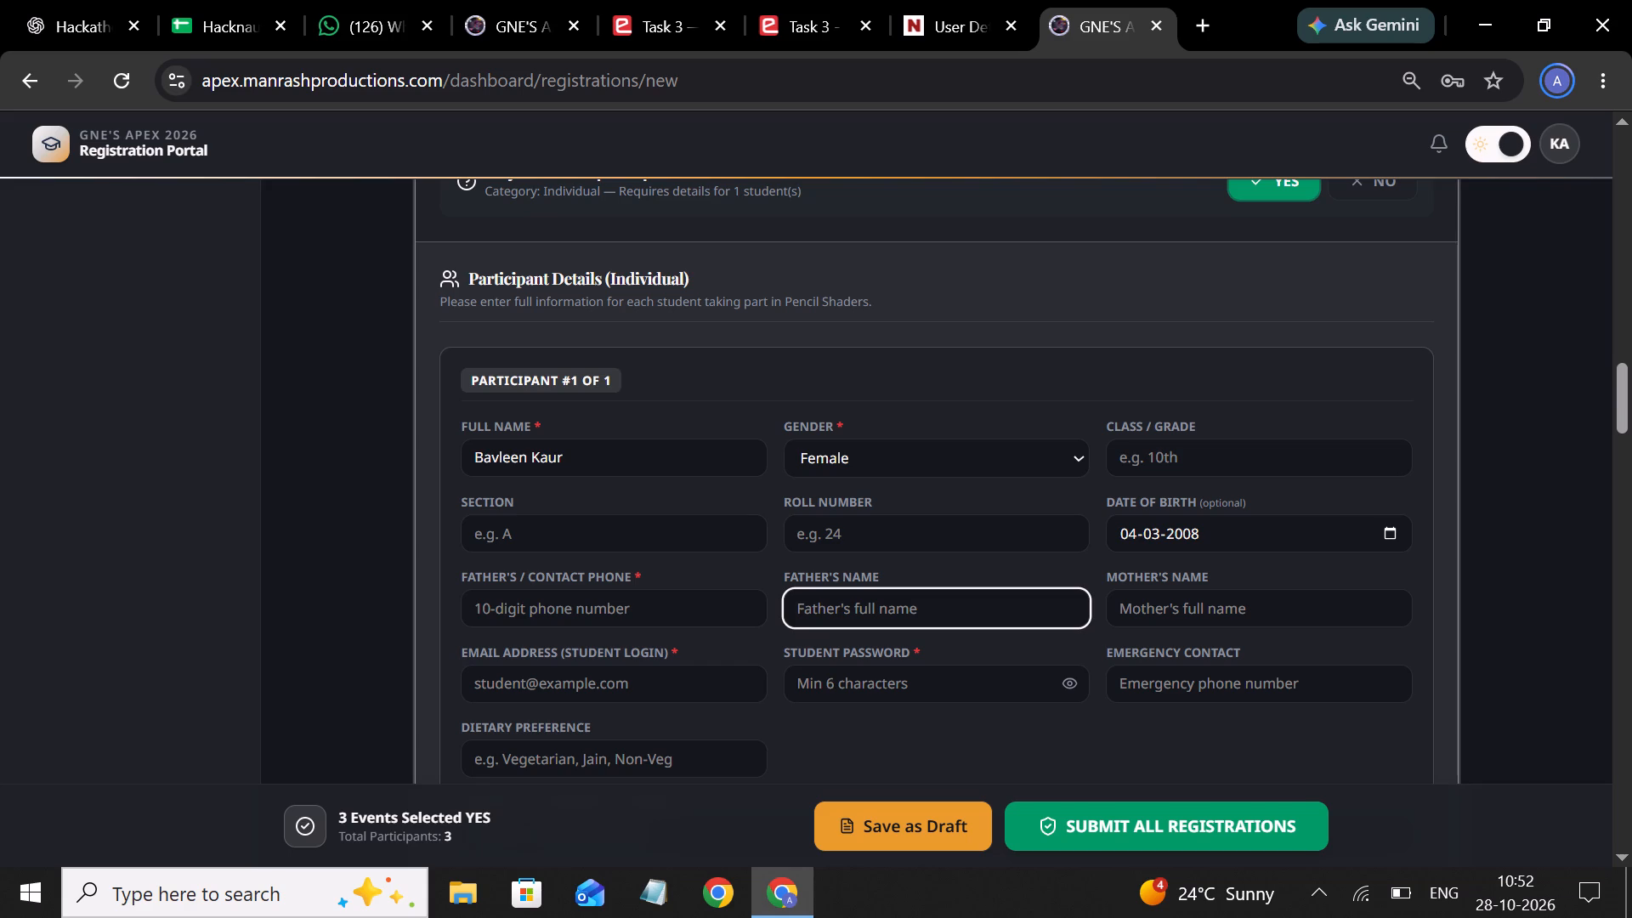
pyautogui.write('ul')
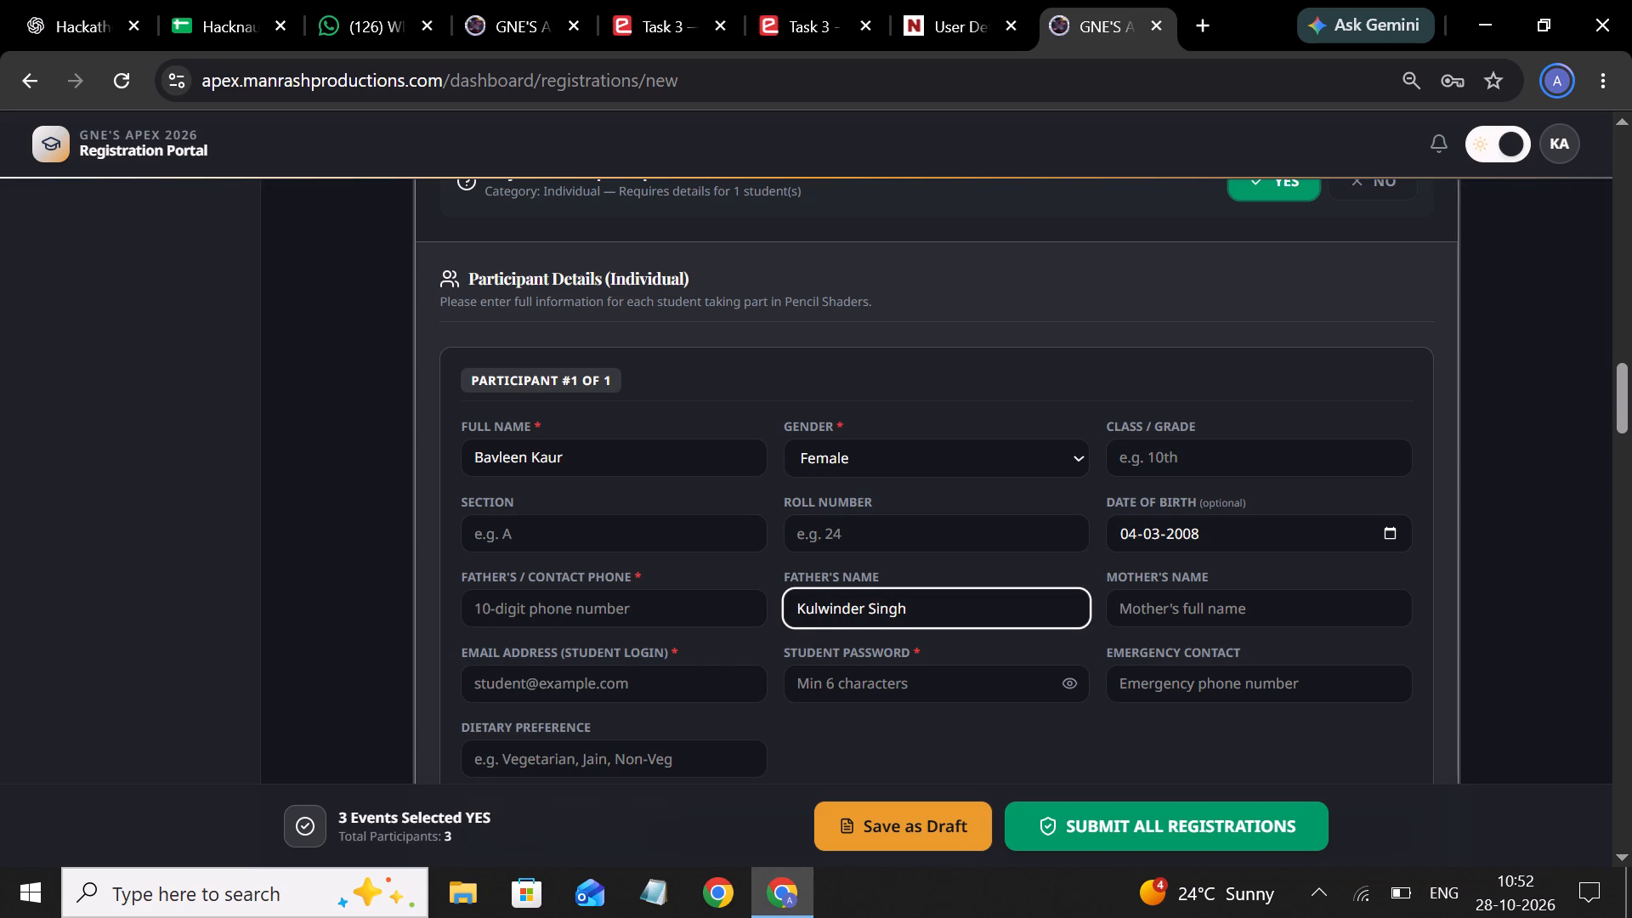
pyautogui.click(1162, 614)
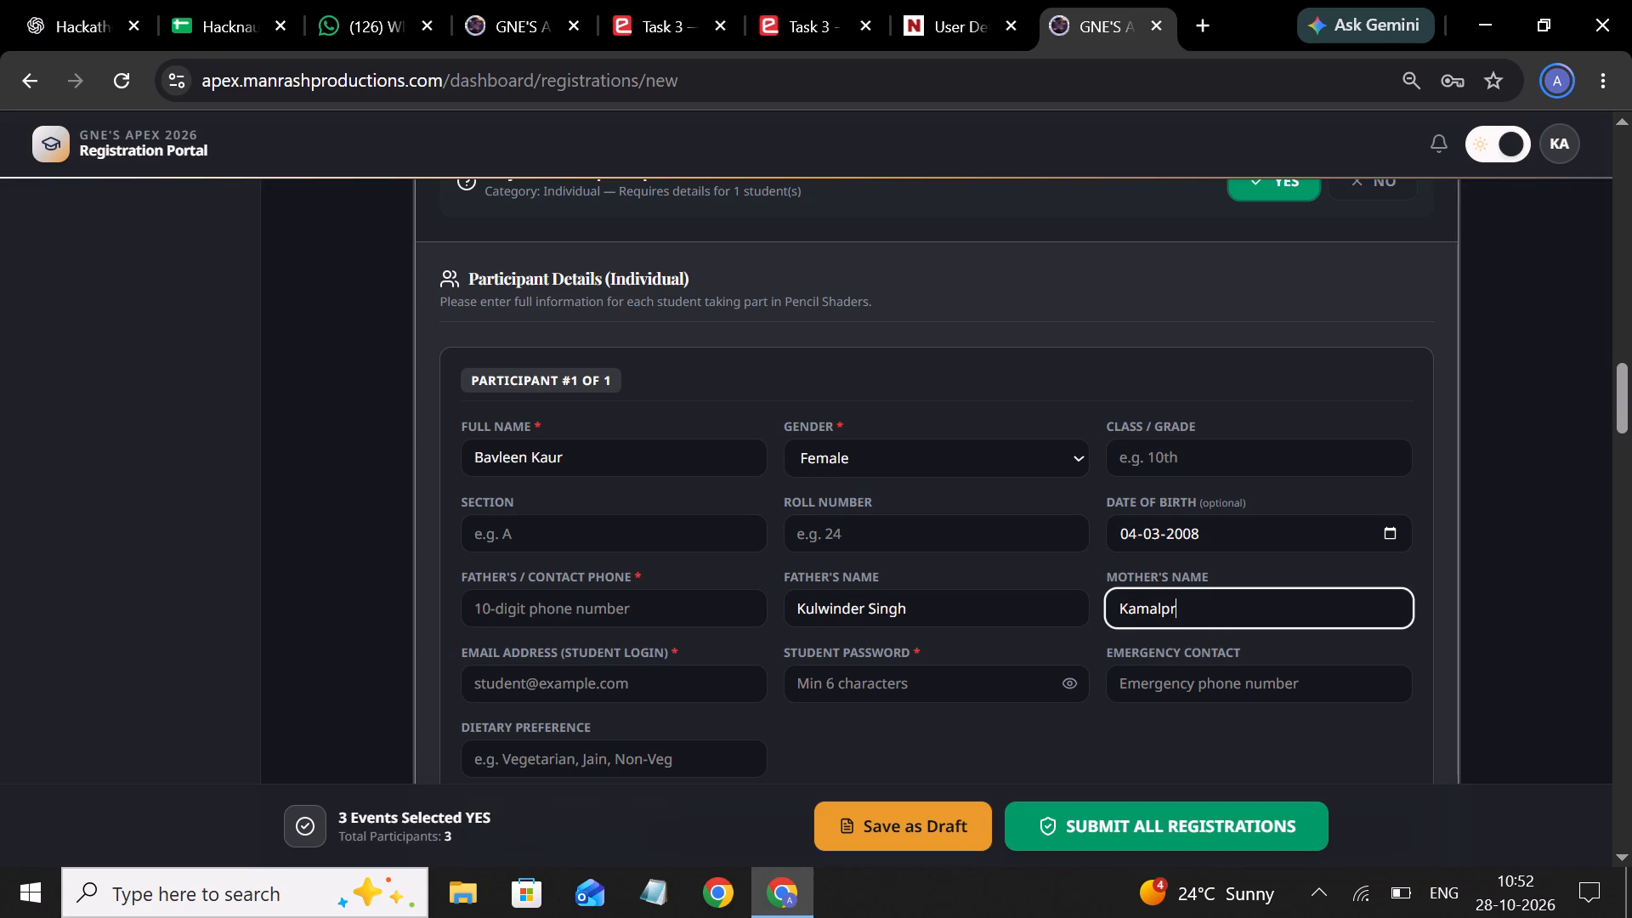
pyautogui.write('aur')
# Enter the Pencil Shaders participant's father's contact phone number and the participant's roll number.
pyautogui.scroll(-1, 1154, 655)
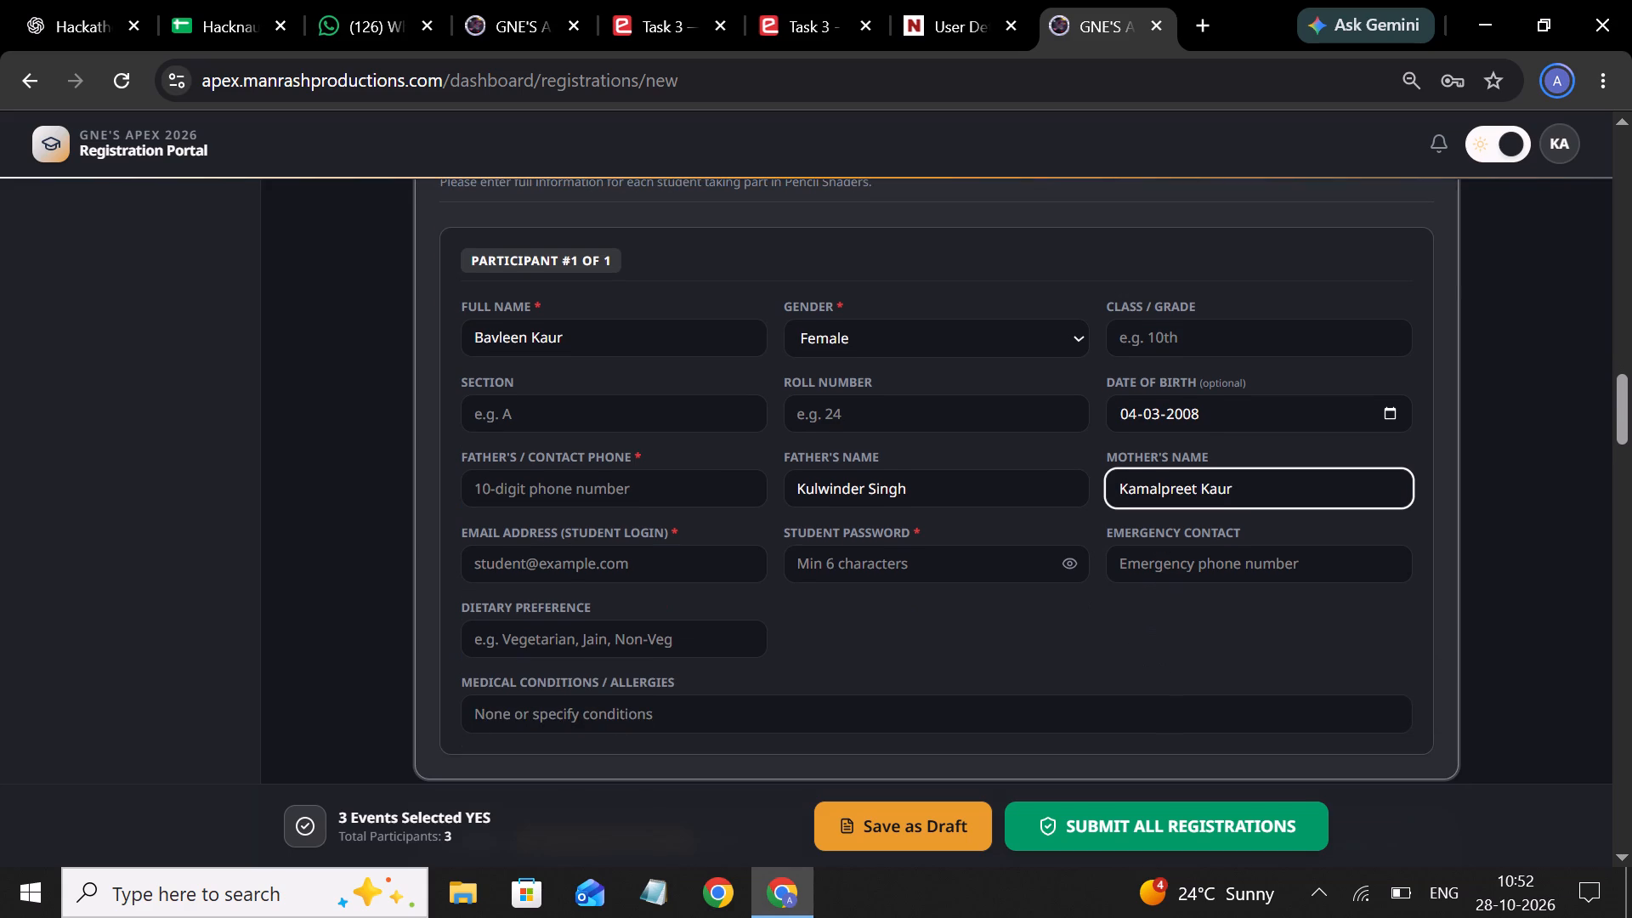
pyautogui.click(586, 488)
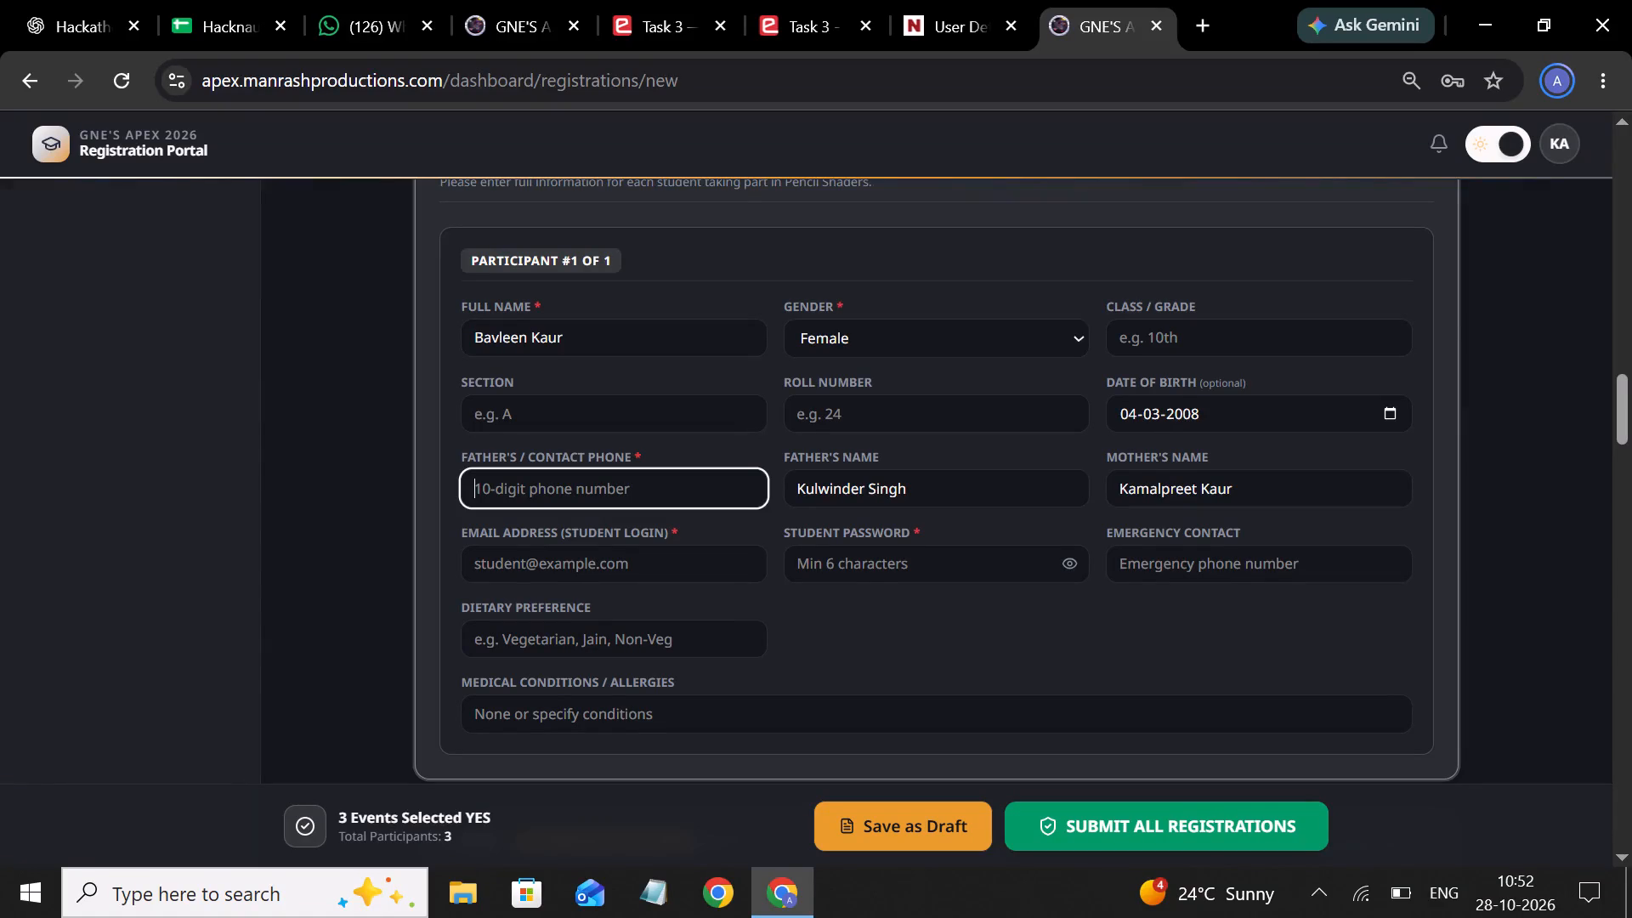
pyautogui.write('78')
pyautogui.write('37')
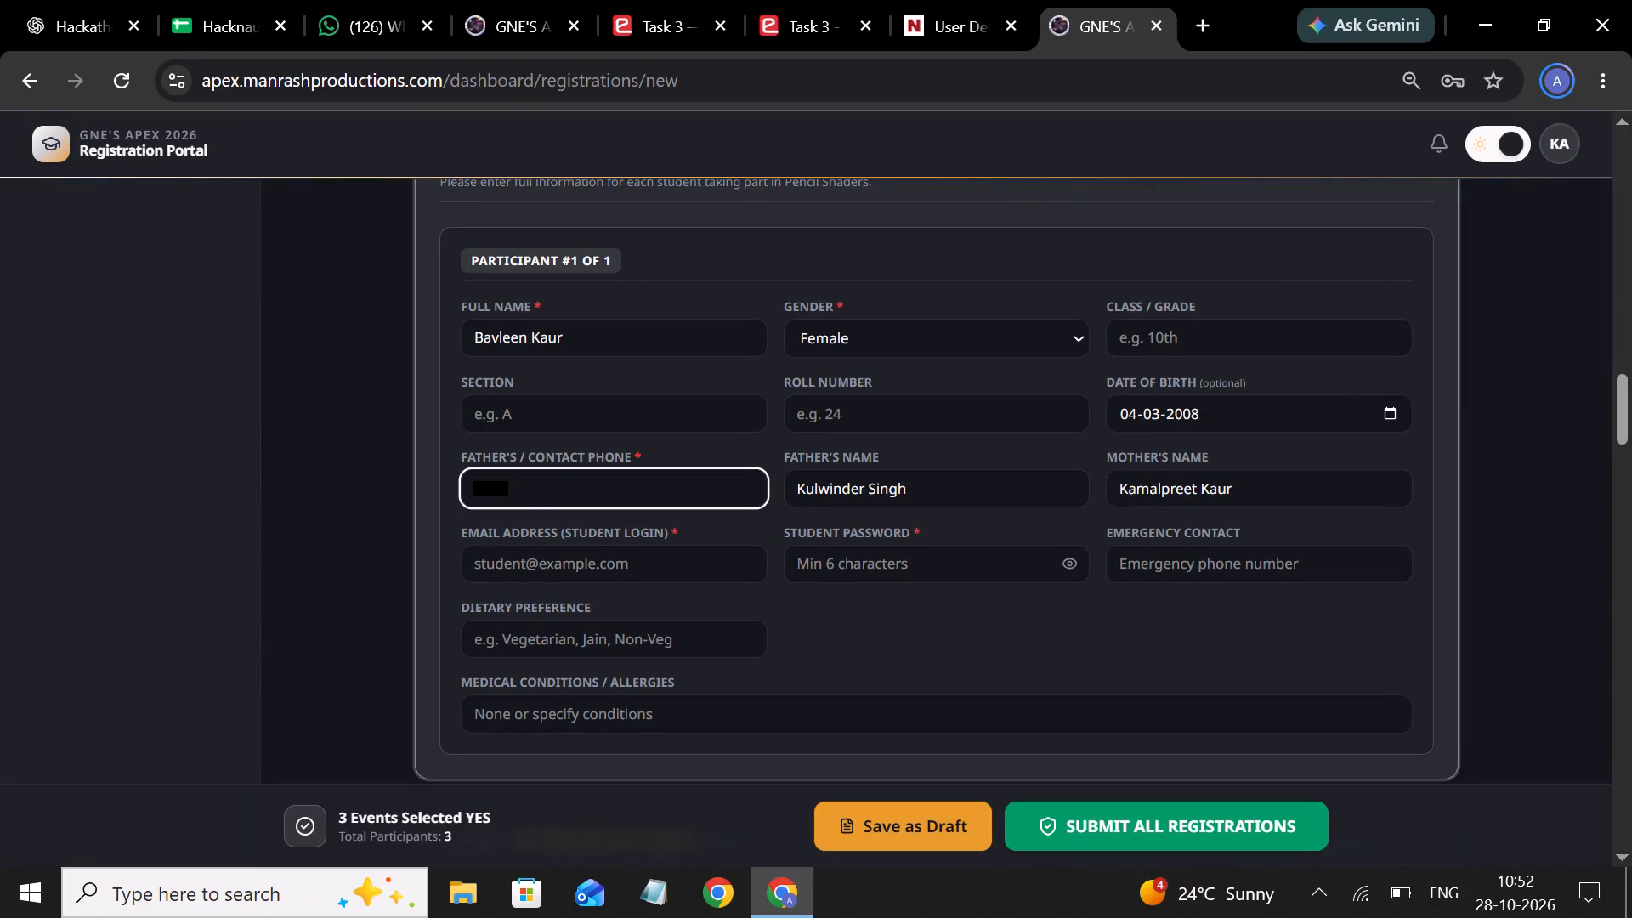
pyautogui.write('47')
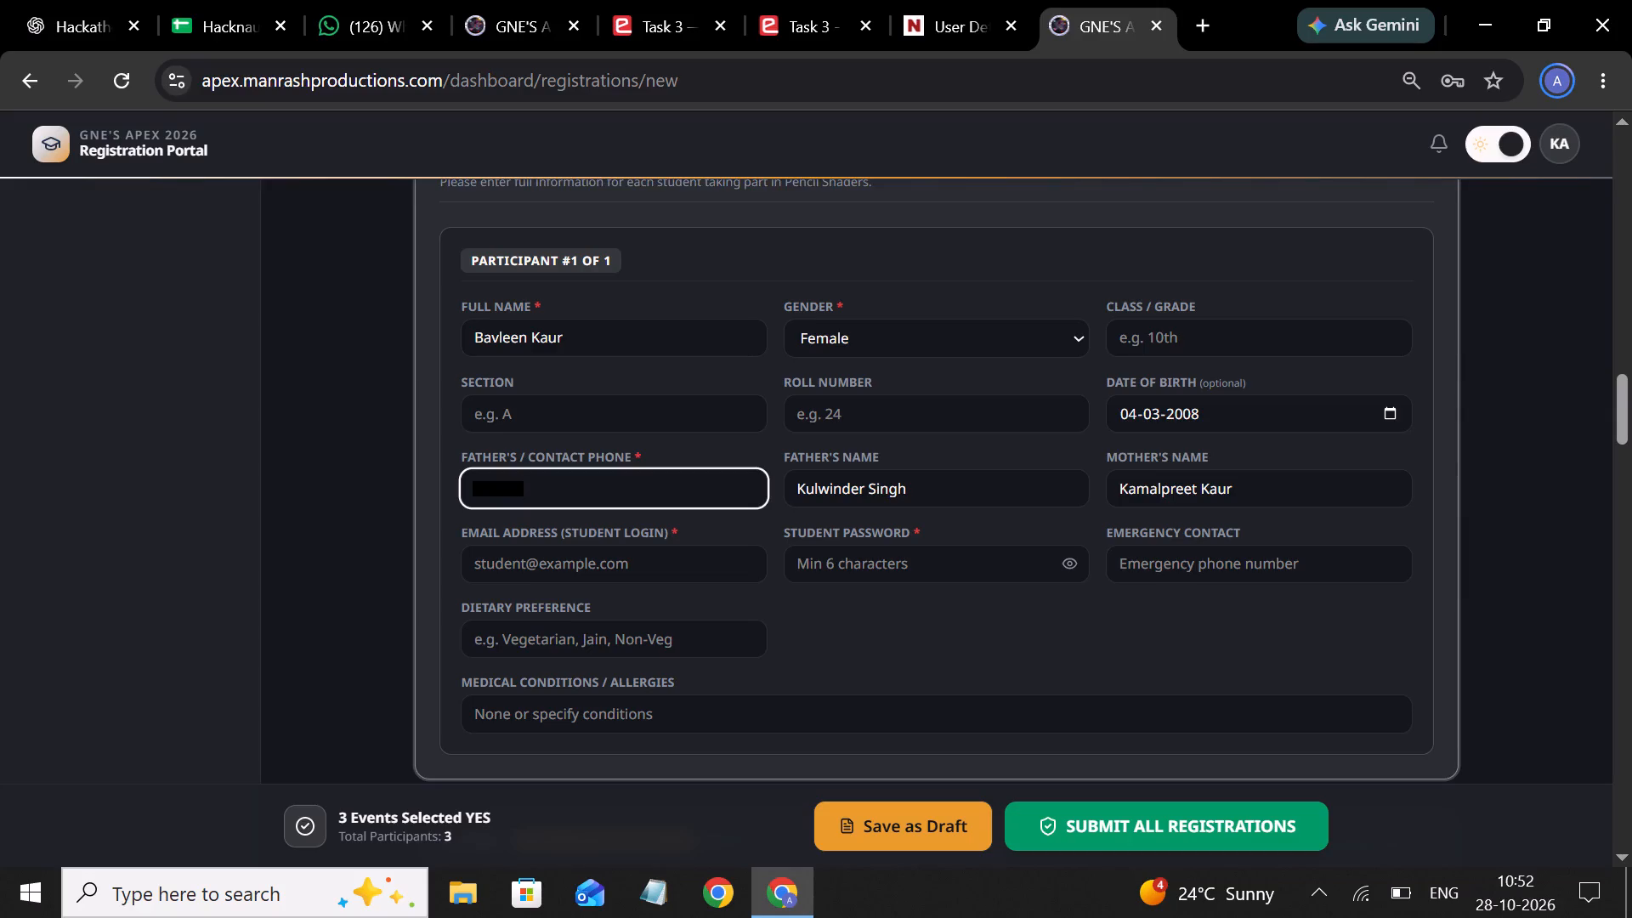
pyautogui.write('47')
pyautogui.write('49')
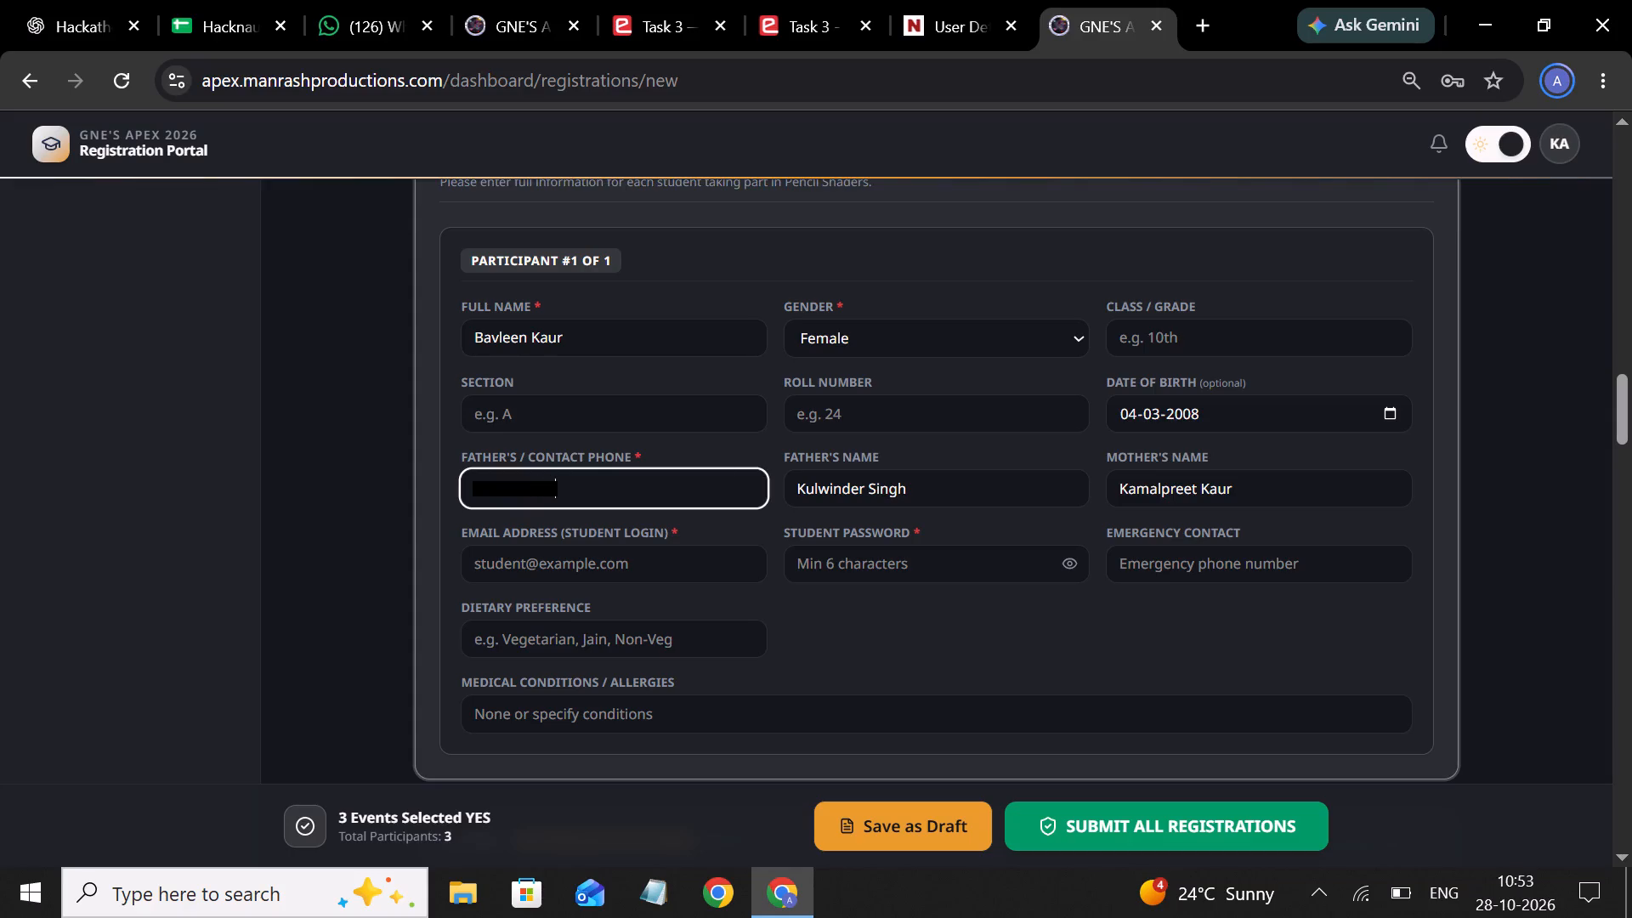
pyautogui.click(830, 409)
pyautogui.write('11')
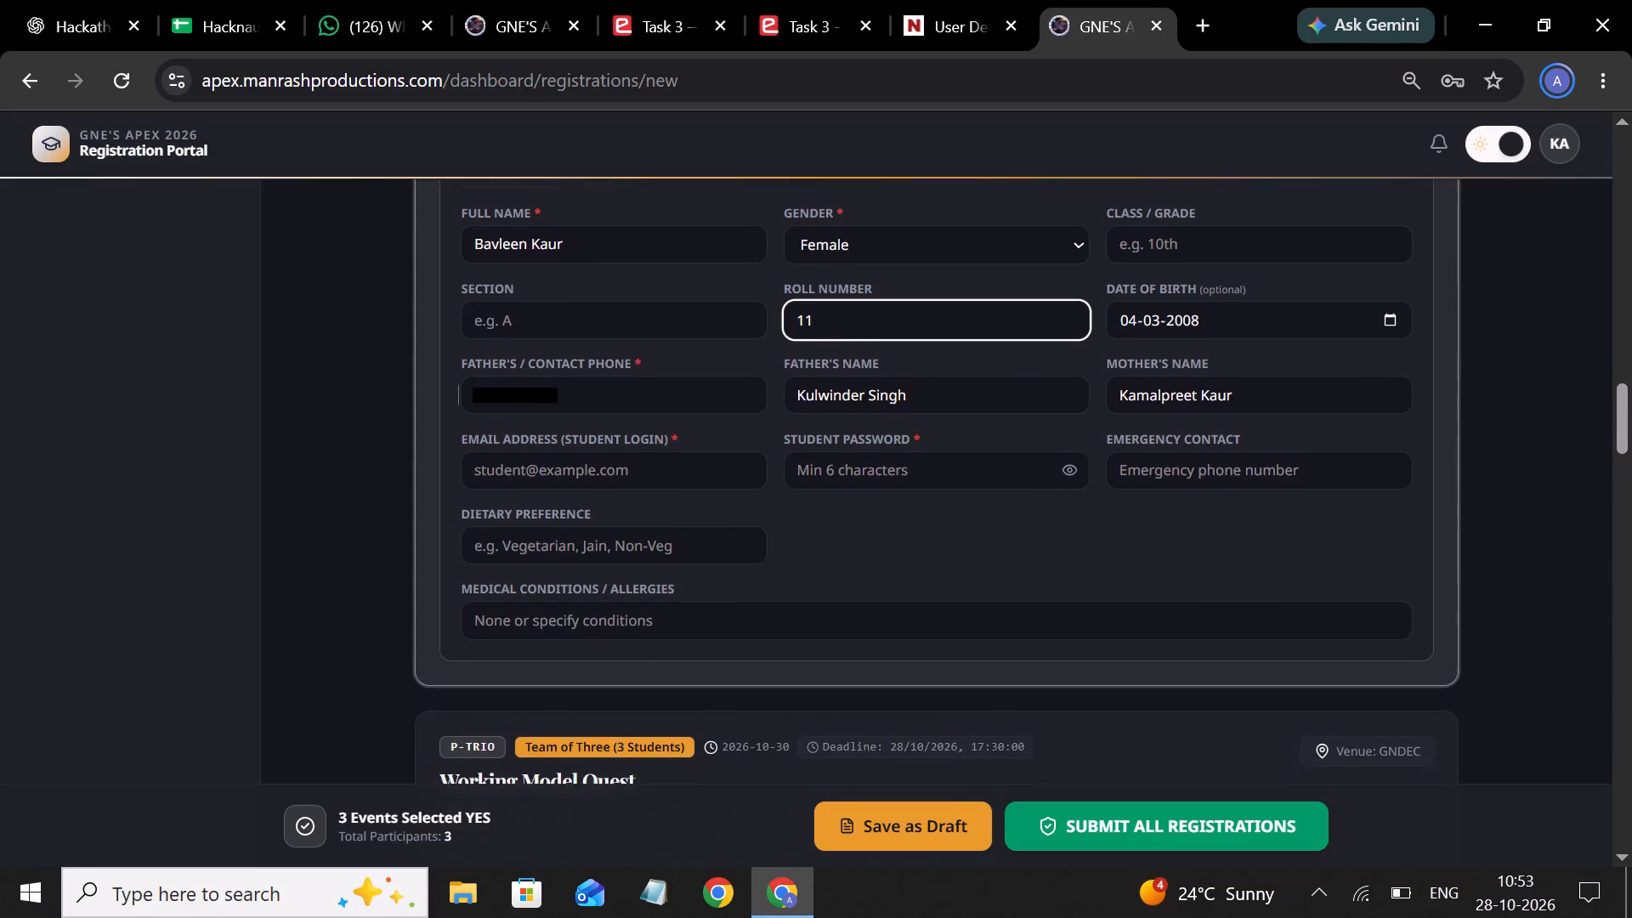
# Opt in to participation in the Working Model Quest team event.
pyautogui.scroll(3, 1013, 552)
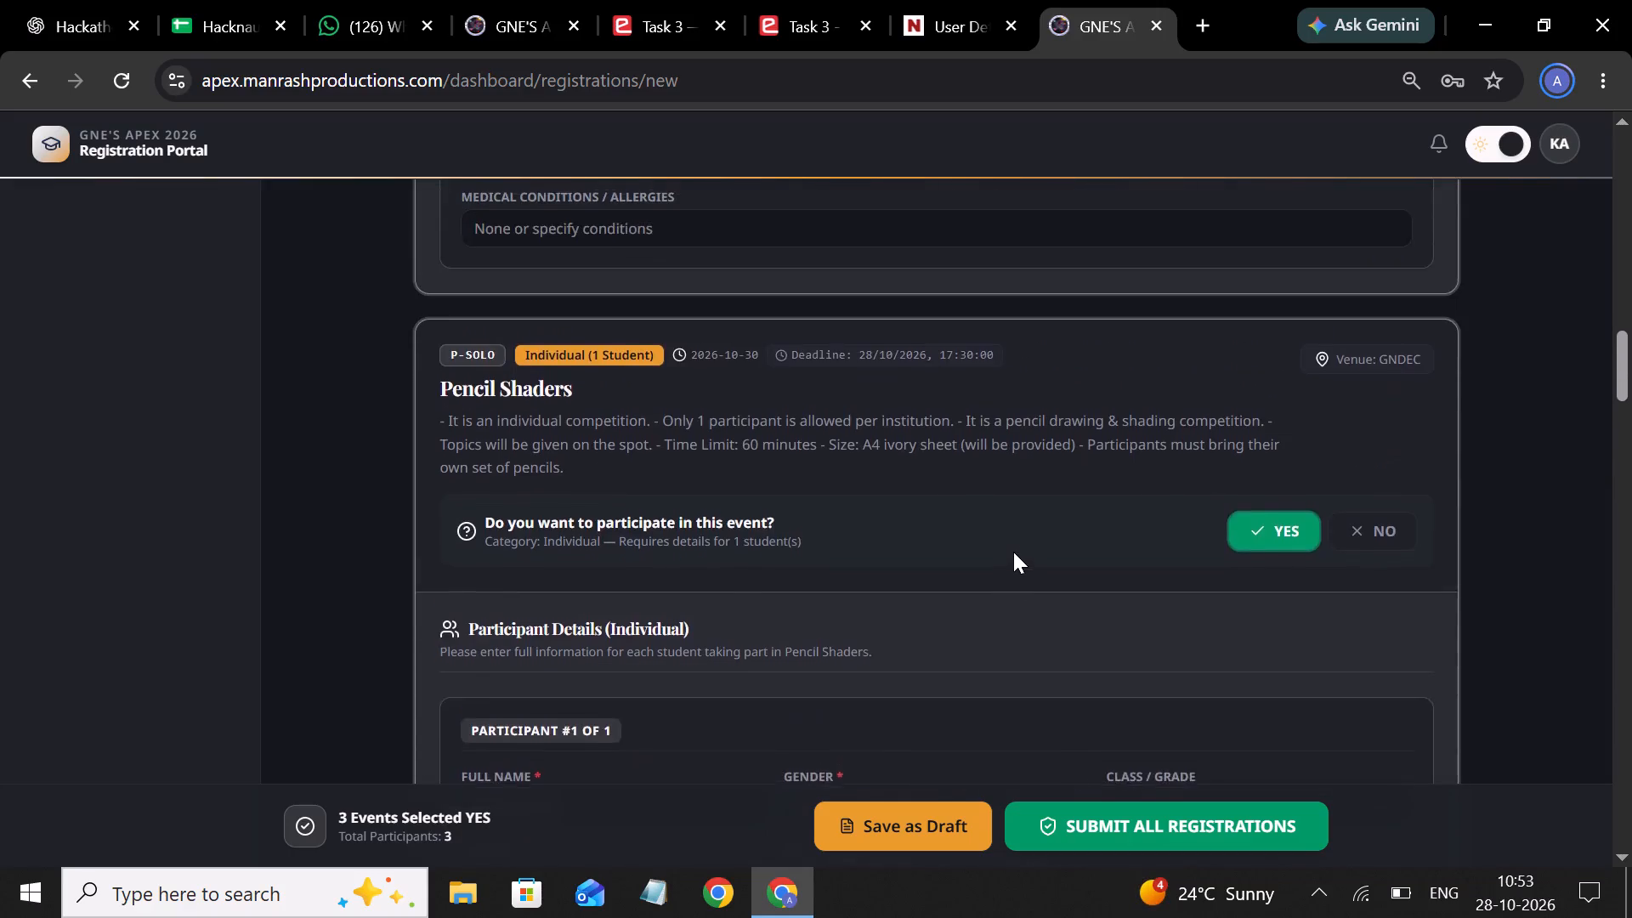
pyautogui.scroll(-5, 1013, 552)
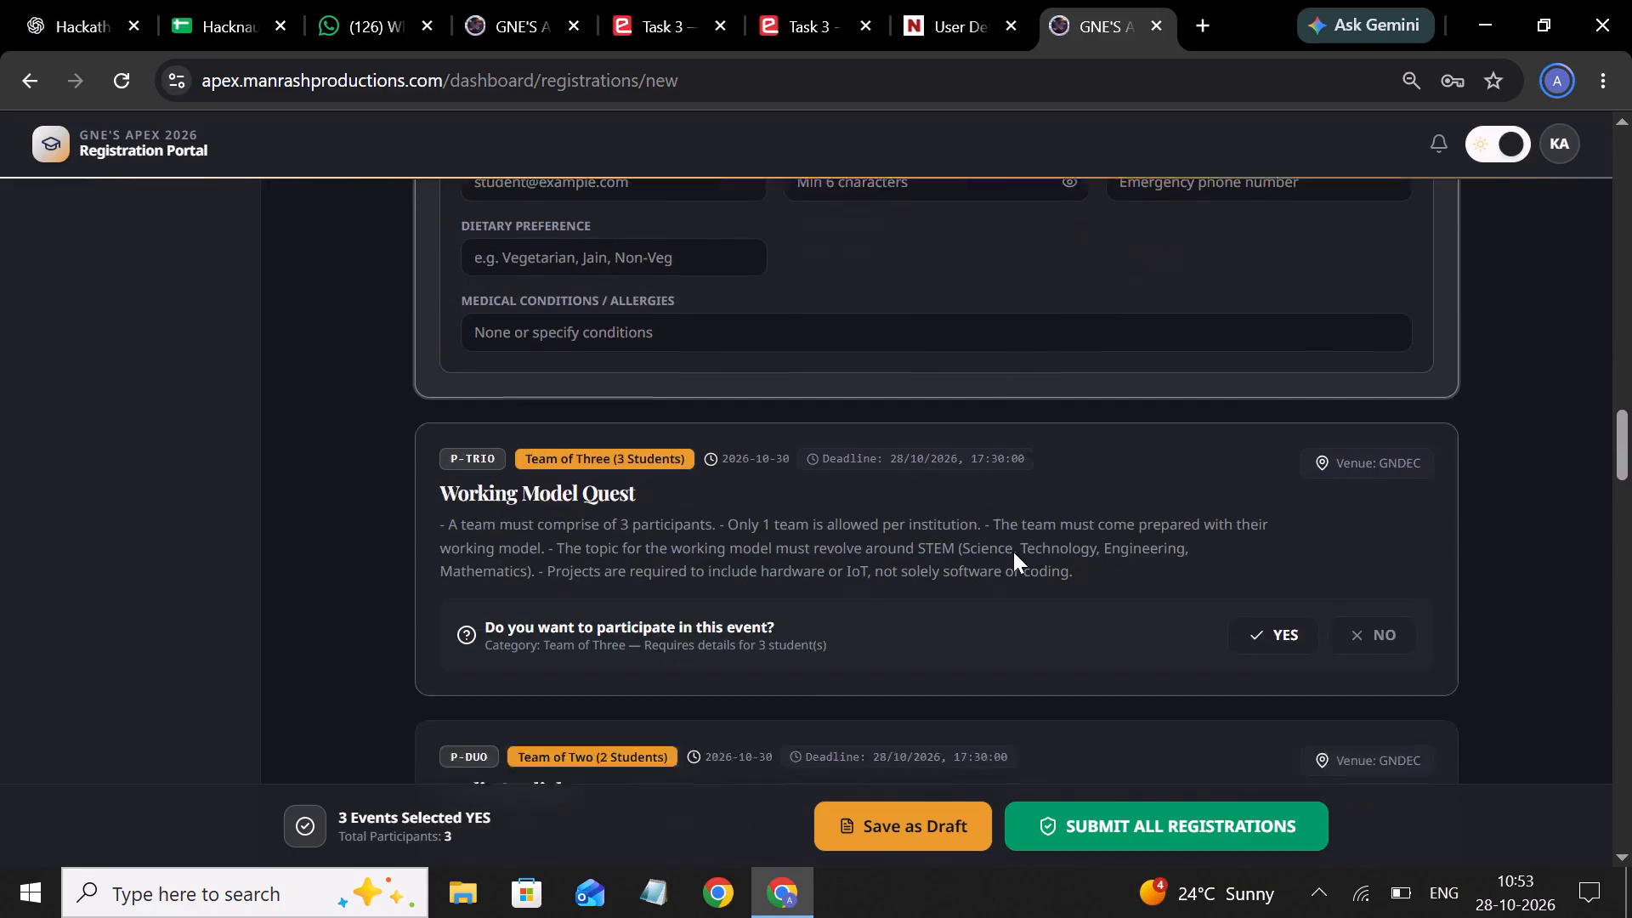
pyautogui.scroll(-2, 1013, 552)
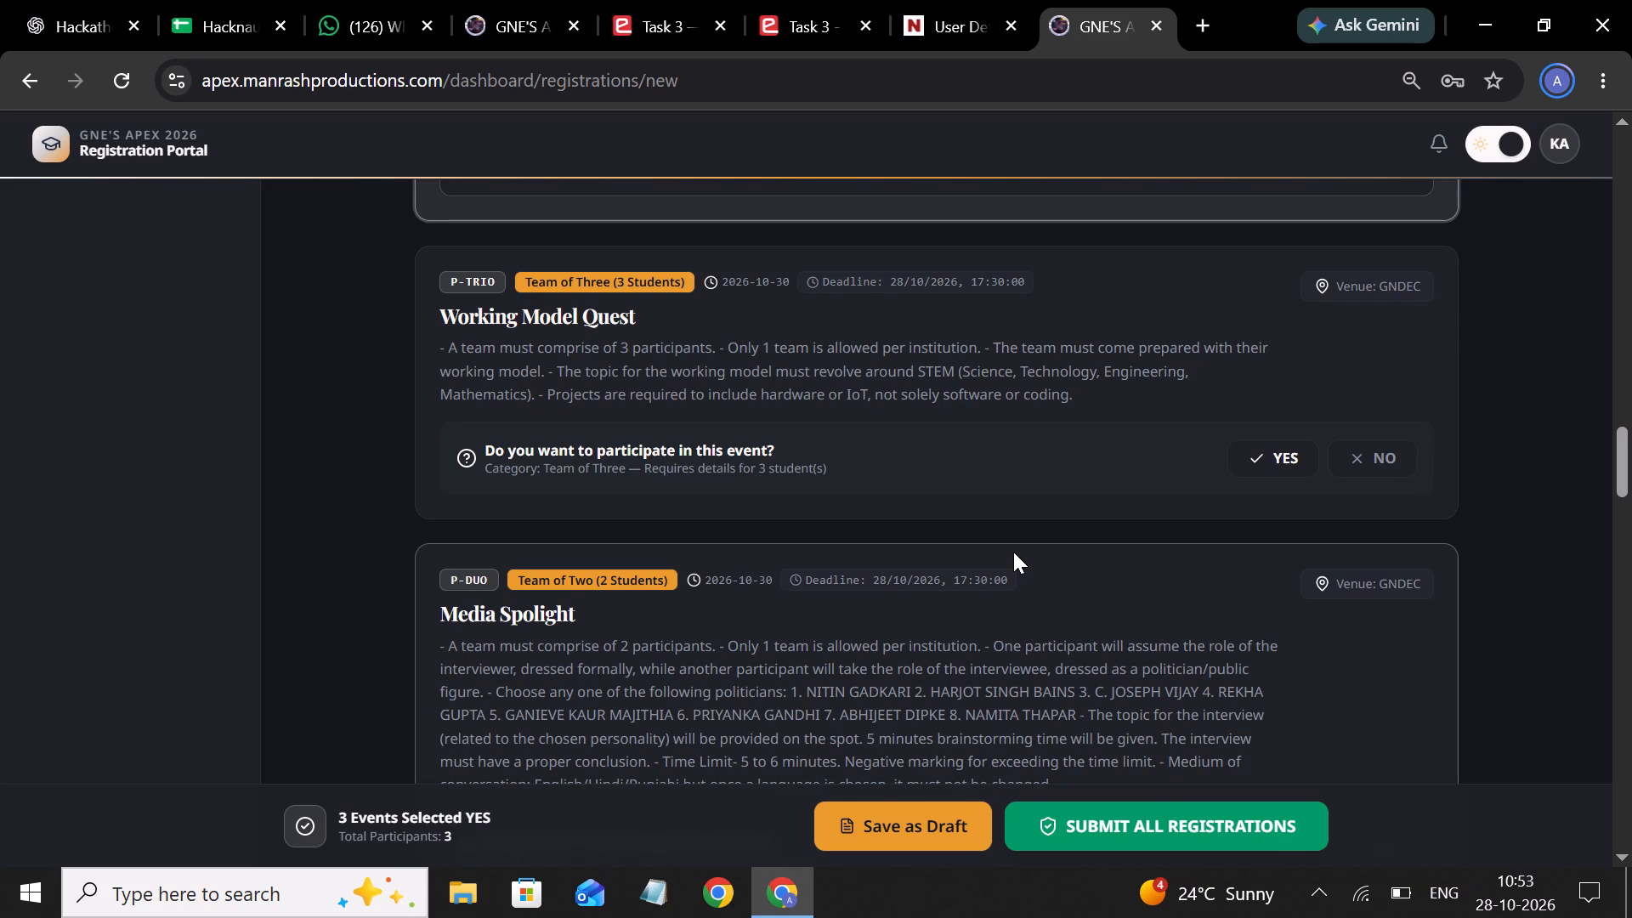
pyautogui.click(1263, 462)
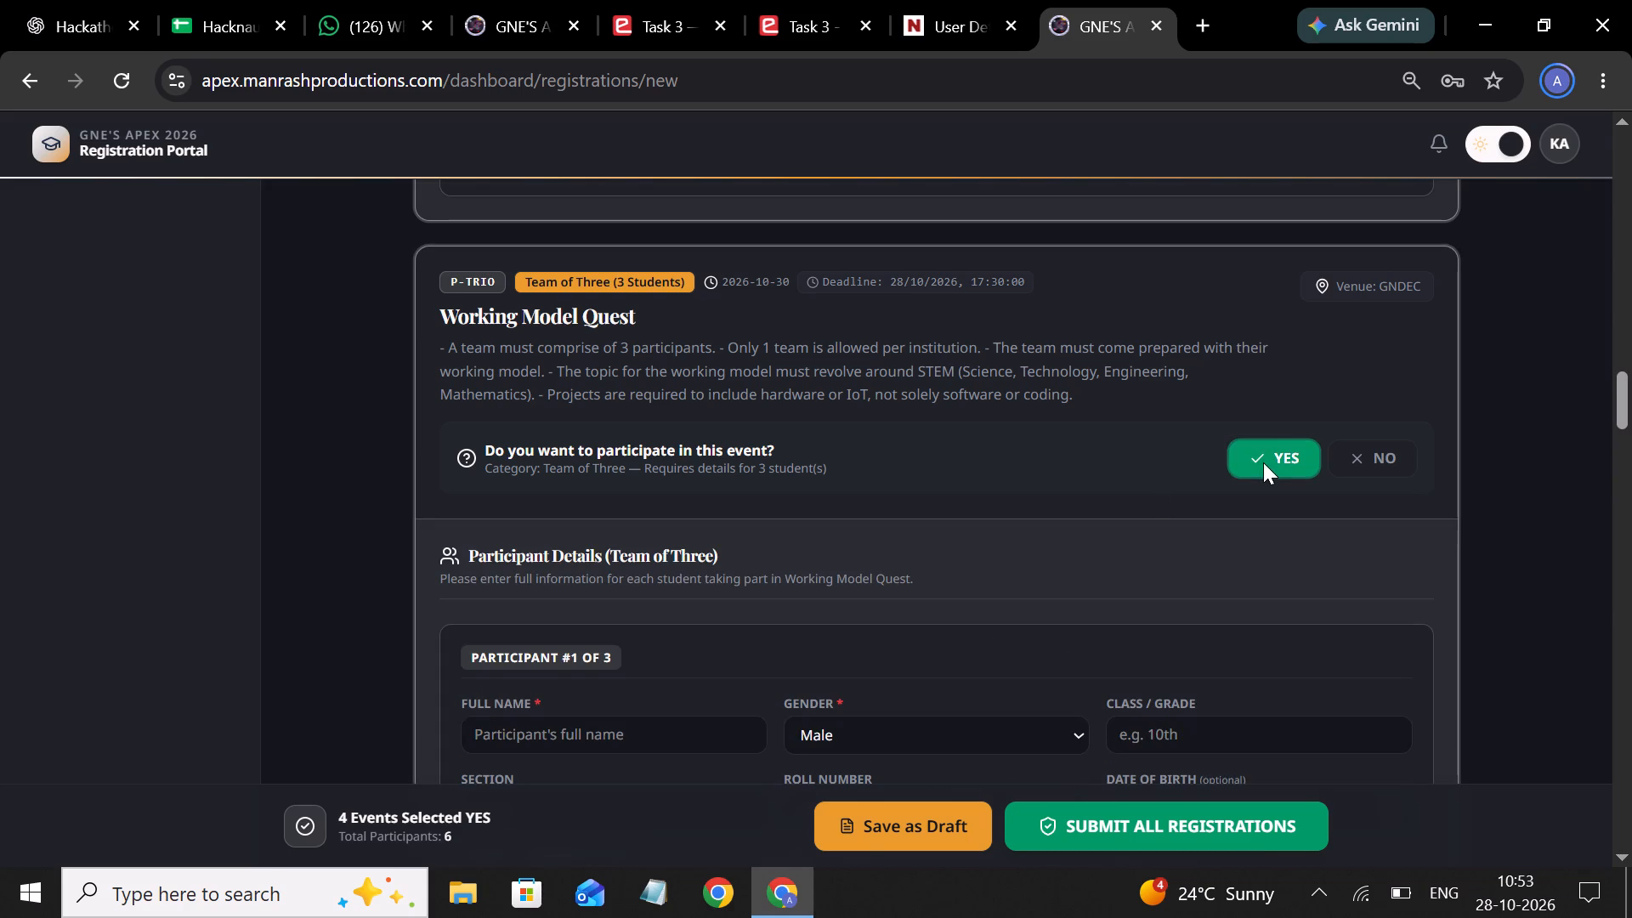
# Enter the full name of participant 1 of the Working Model Quest team.
pyautogui.scroll(-3, 1001, 557)
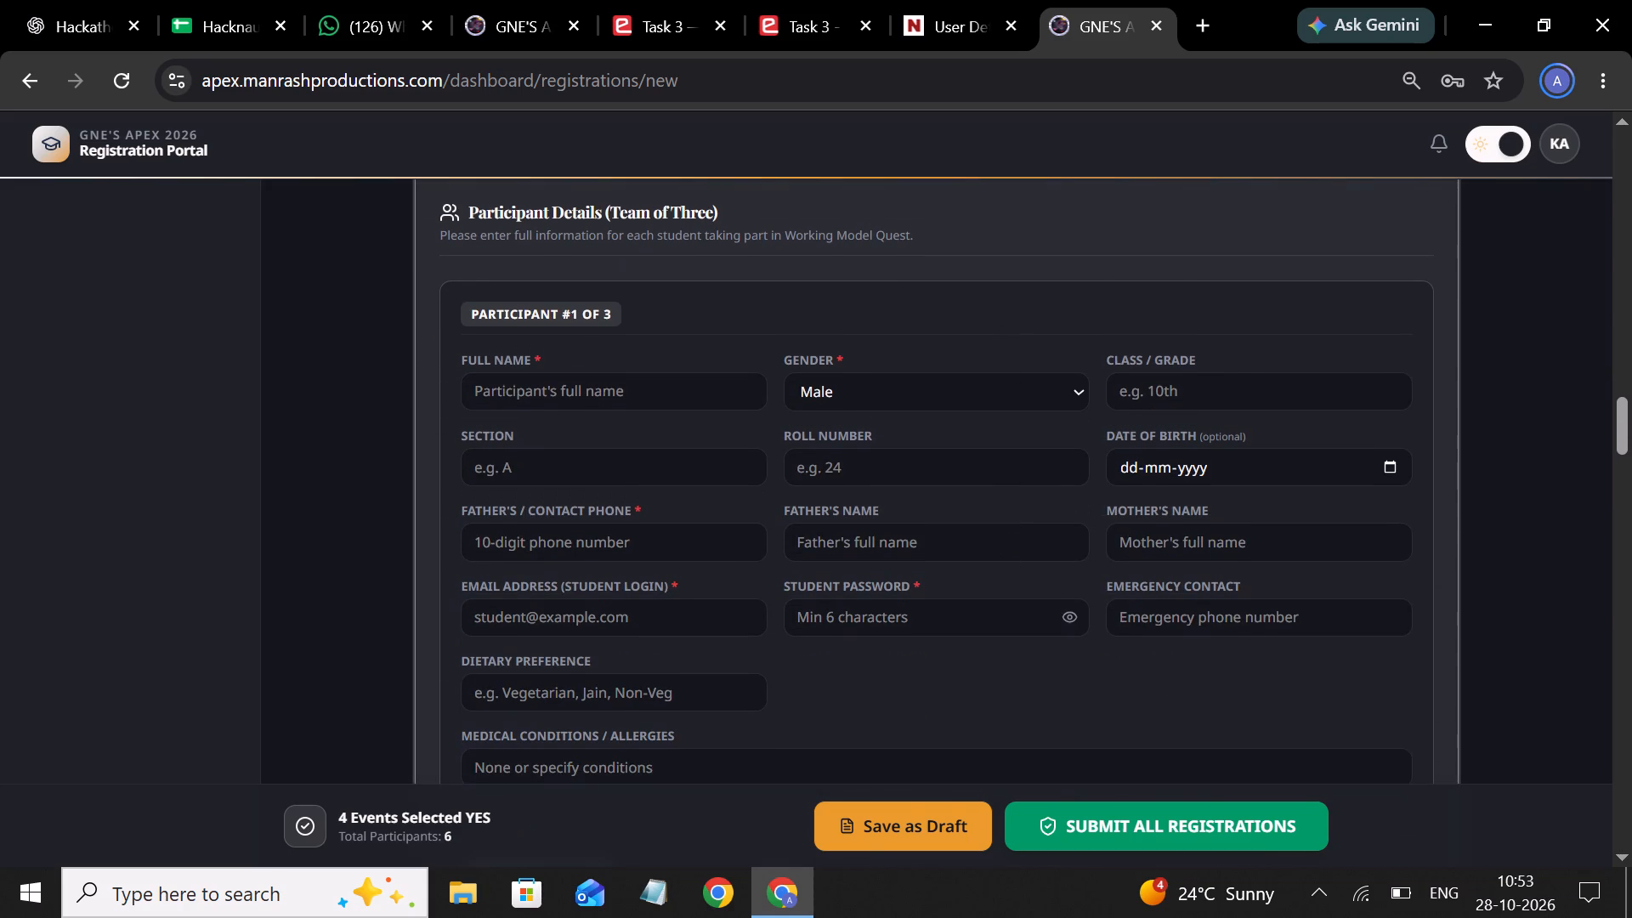
pyautogui.click(575, 389)
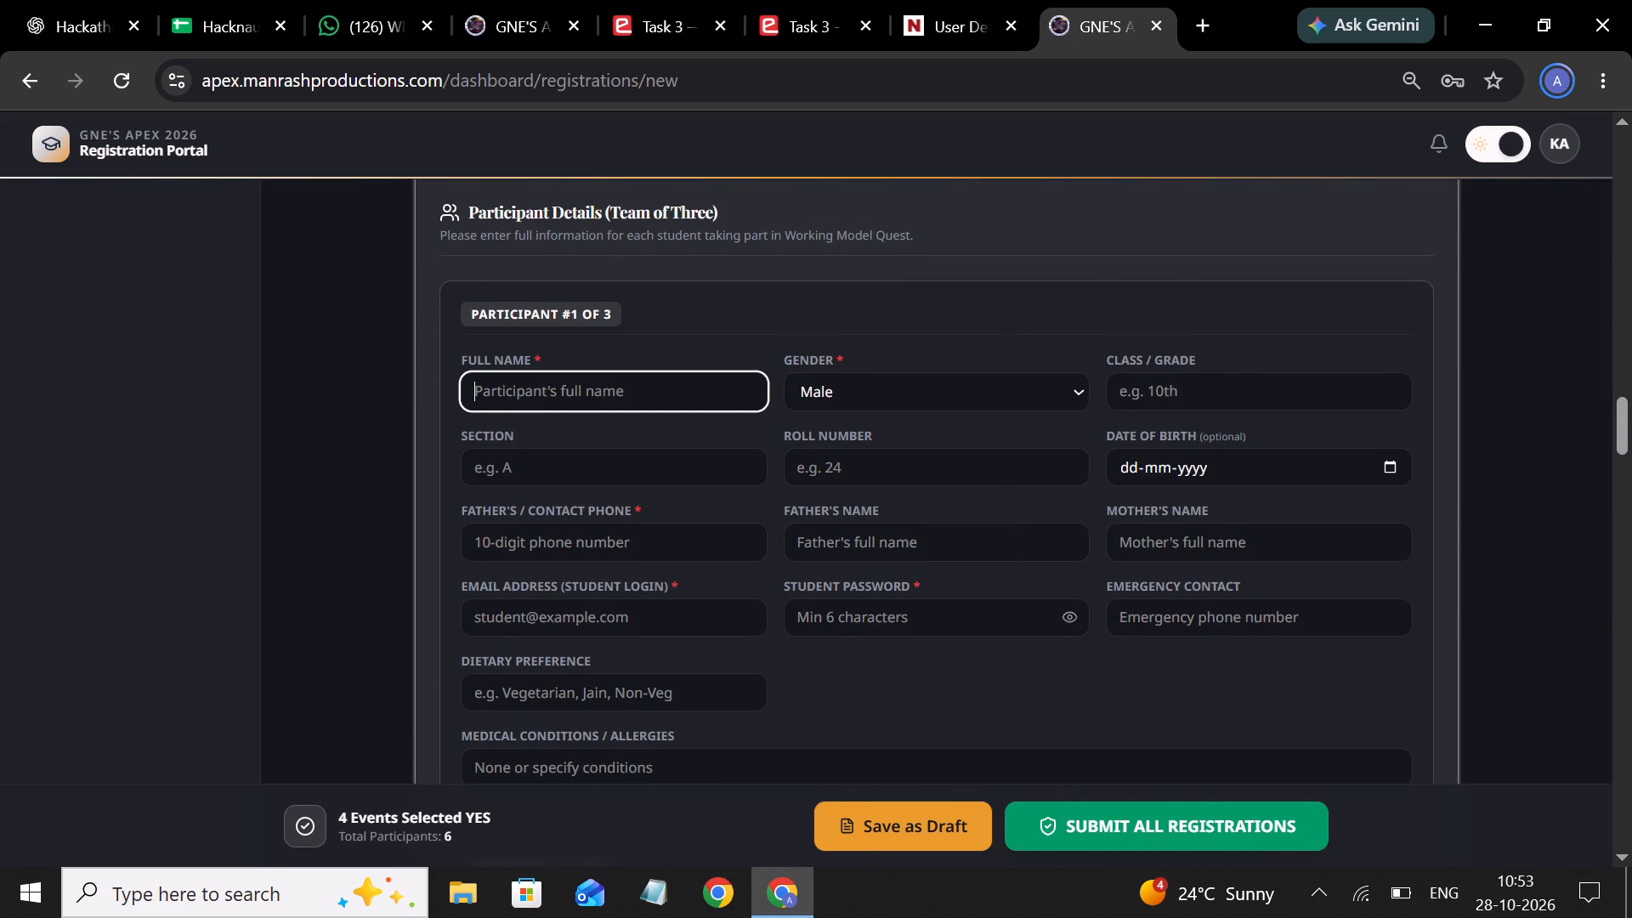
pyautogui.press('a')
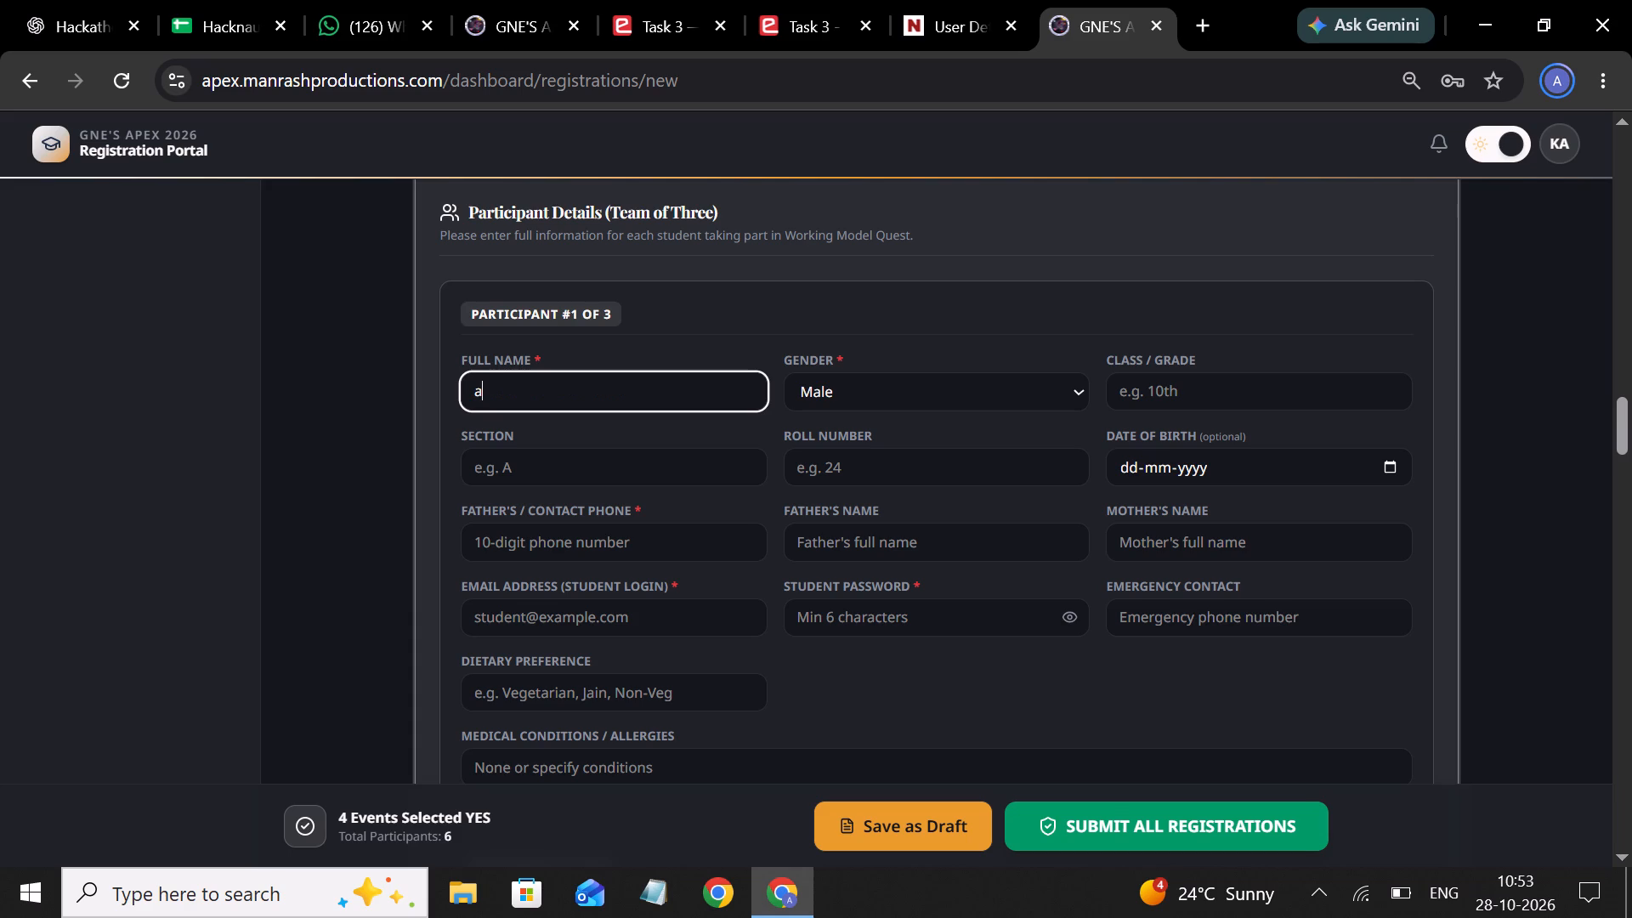
pyautogui.press('BackSpace')
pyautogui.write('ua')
# Set the roll number of the Working Model Quest team's participant 1 to 1.
pyautogui.click(1126, 466)
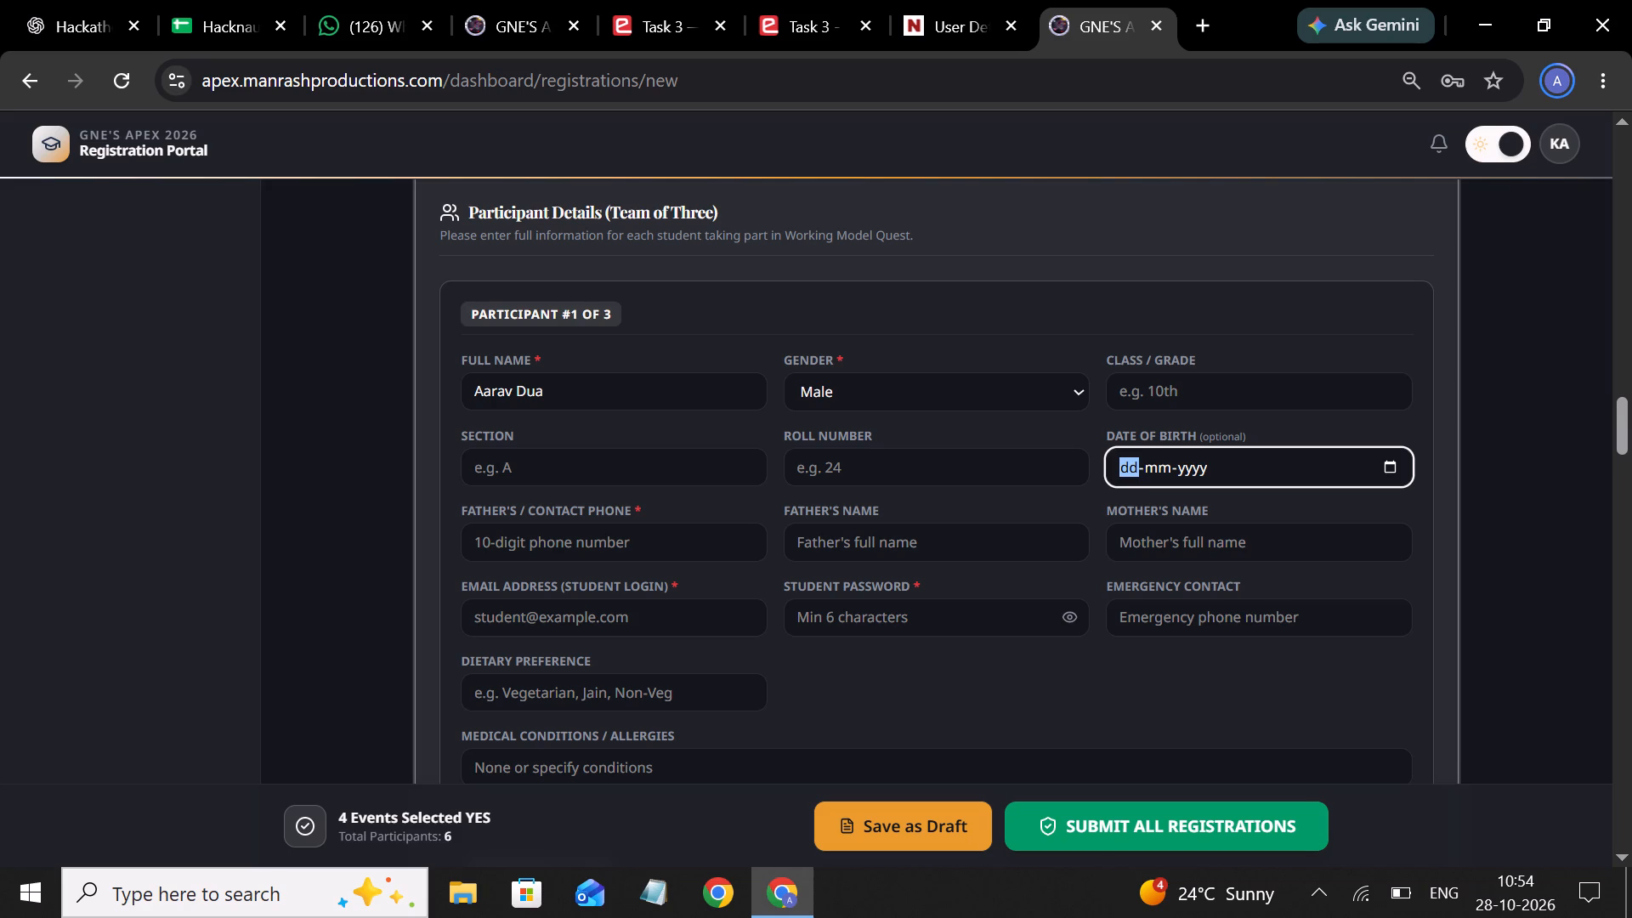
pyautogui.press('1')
pyautogui.click(836, 467)
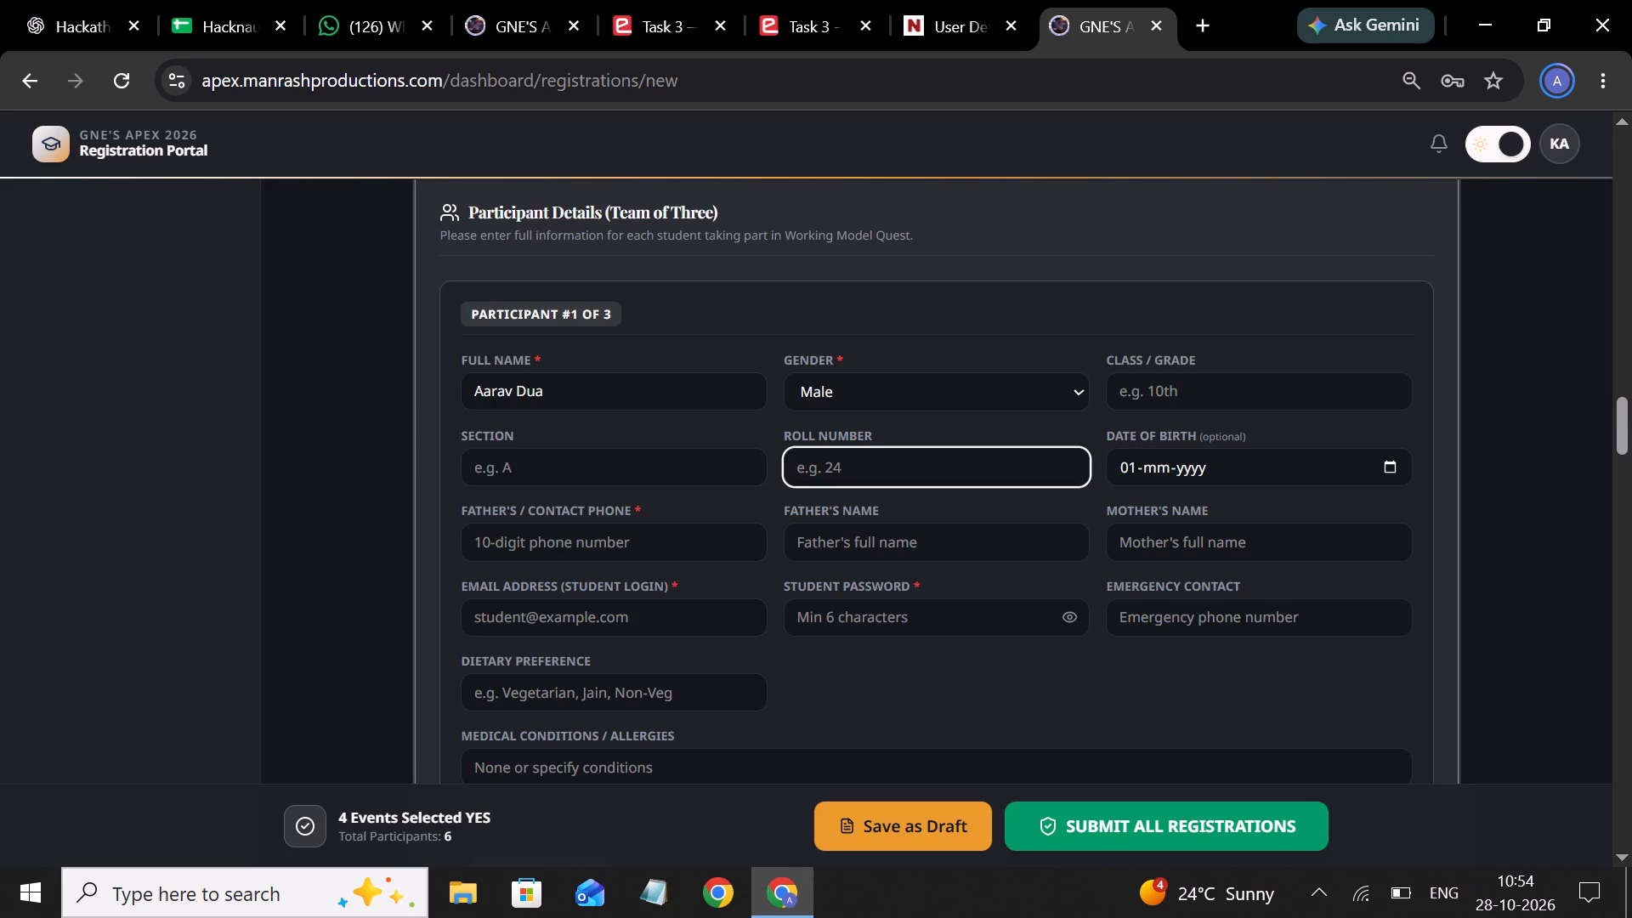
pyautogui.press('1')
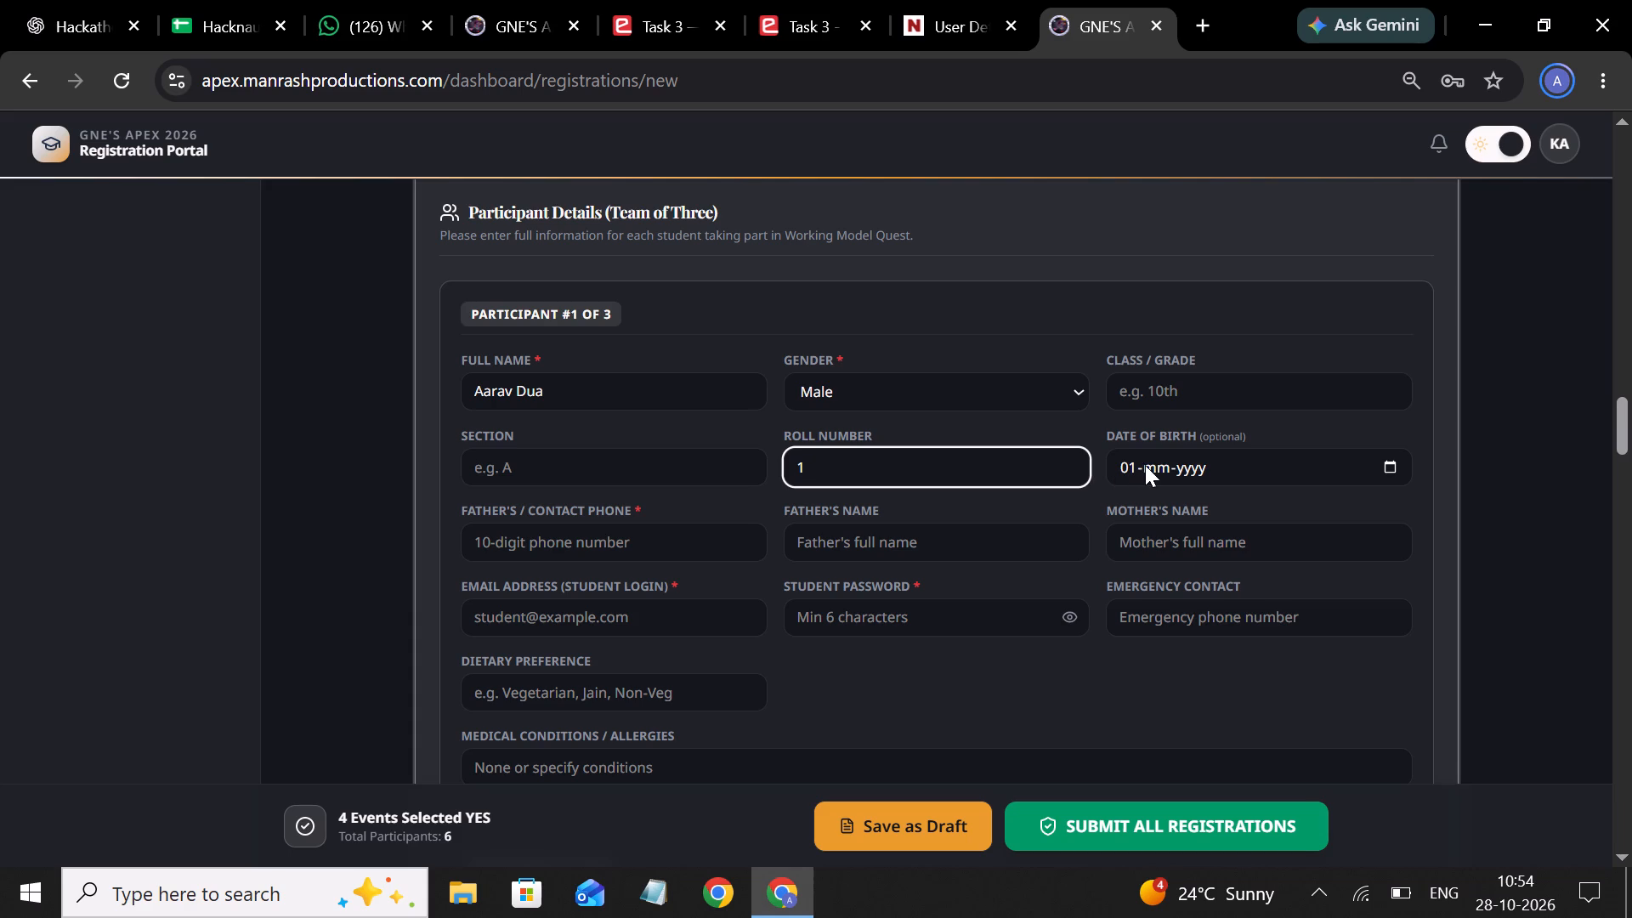
# Clear the mistakenly entered day from participant 1's date of birth in the Working Model Quest details.
pyautogui.click(1145, 465)
pyautogui.press('BackSpace')
pyautogui.press('BackSpace')
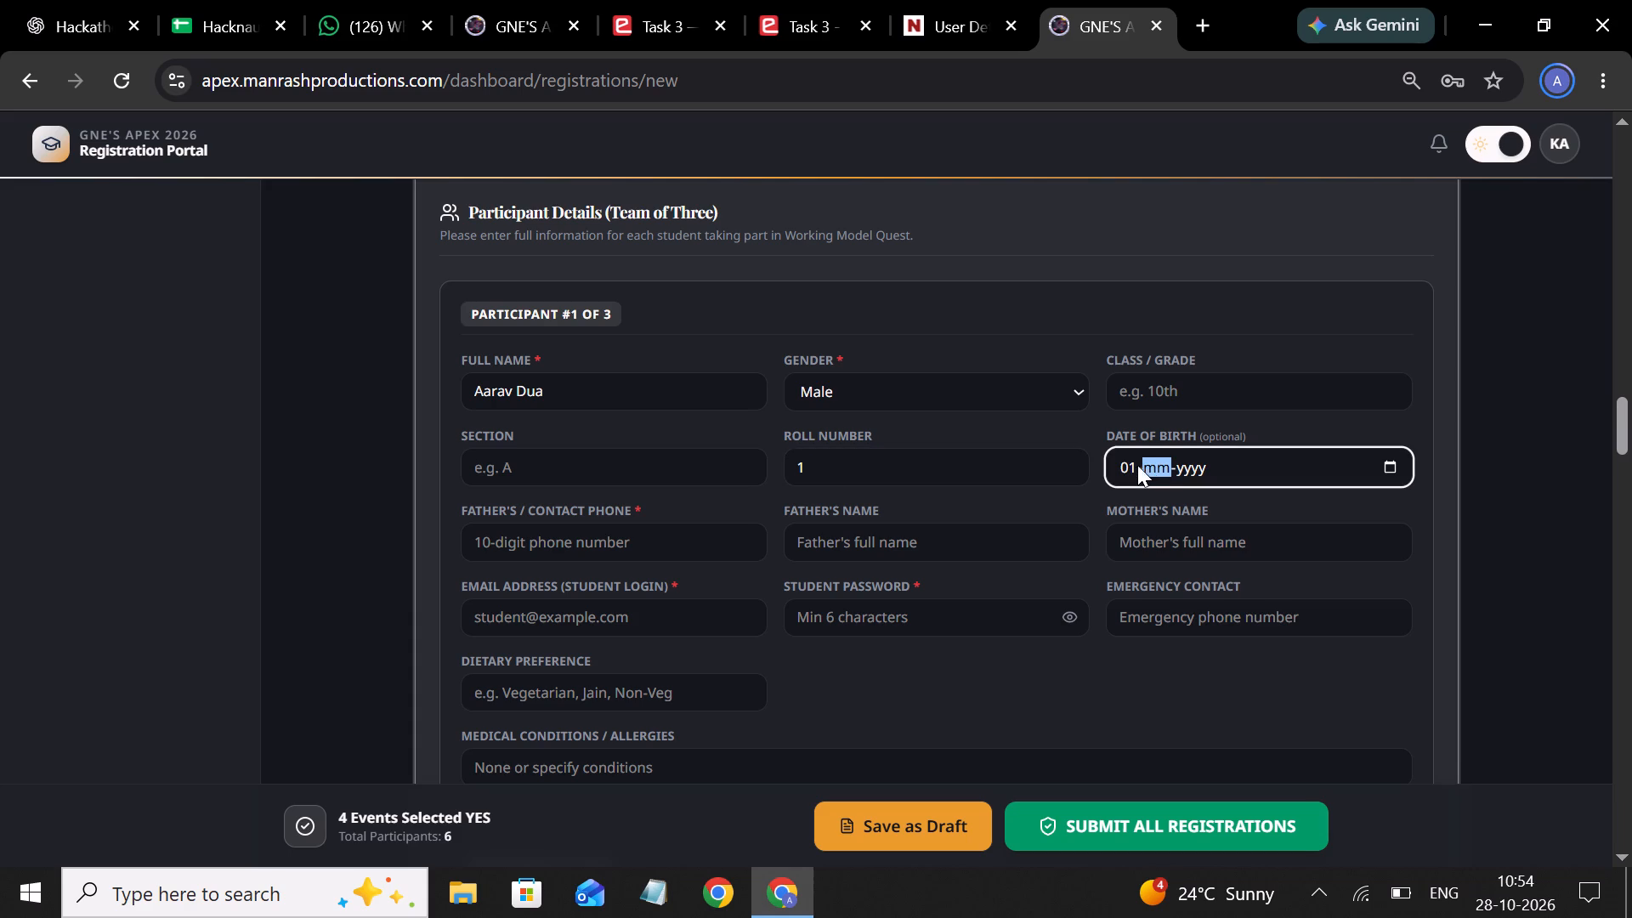
pyautogui.click(1122, 465)
pyautogui.press('BackSpace')
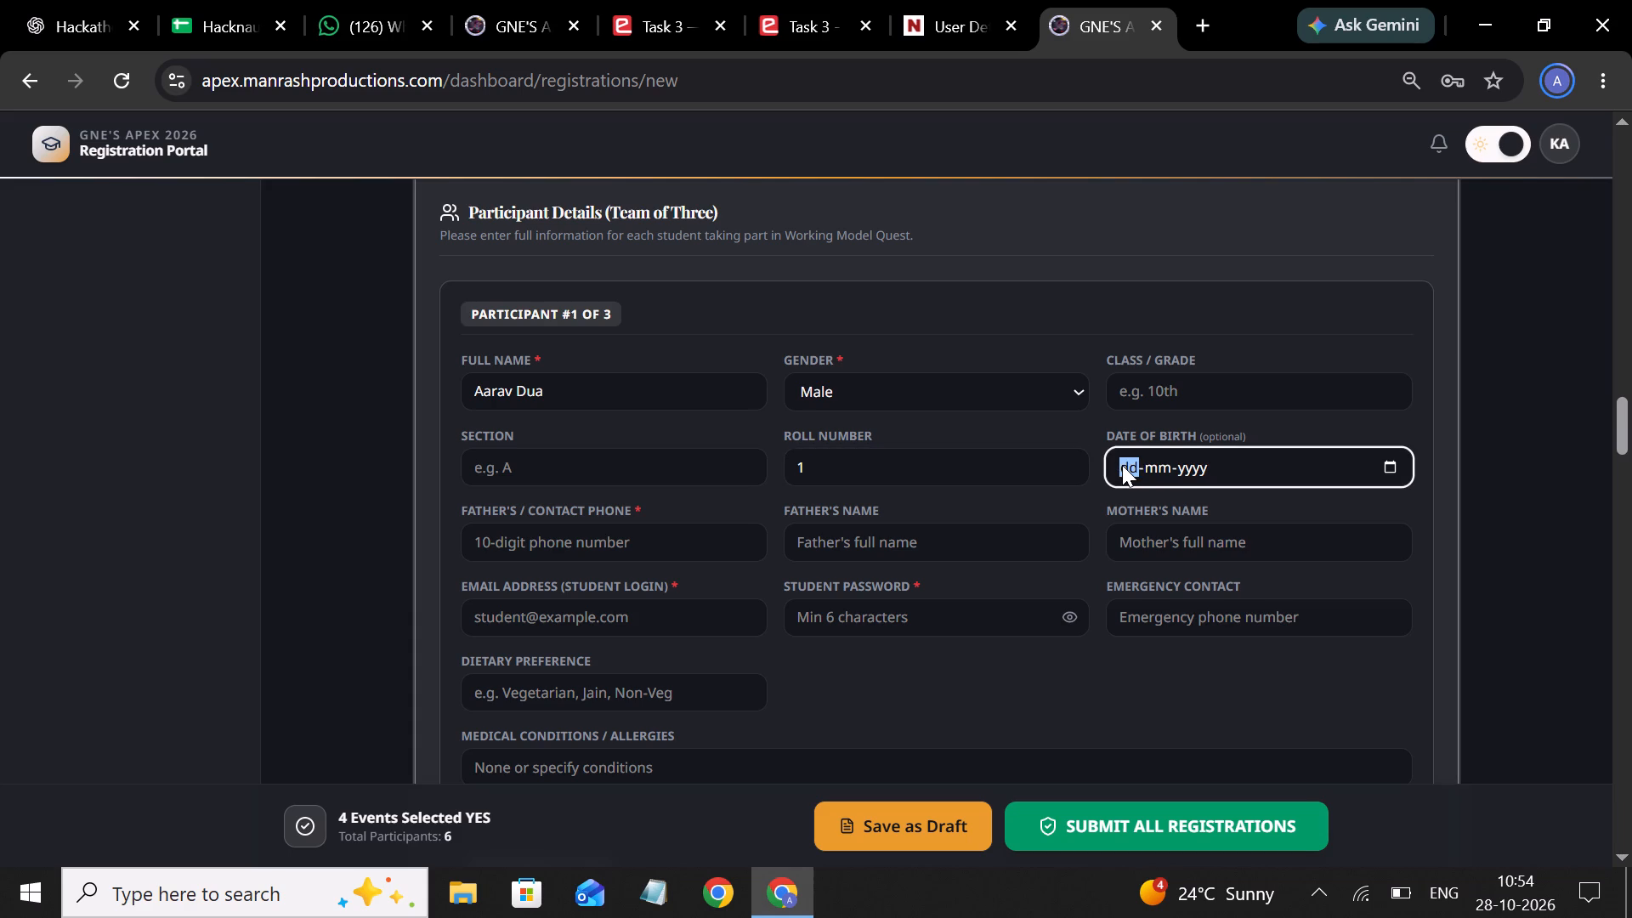
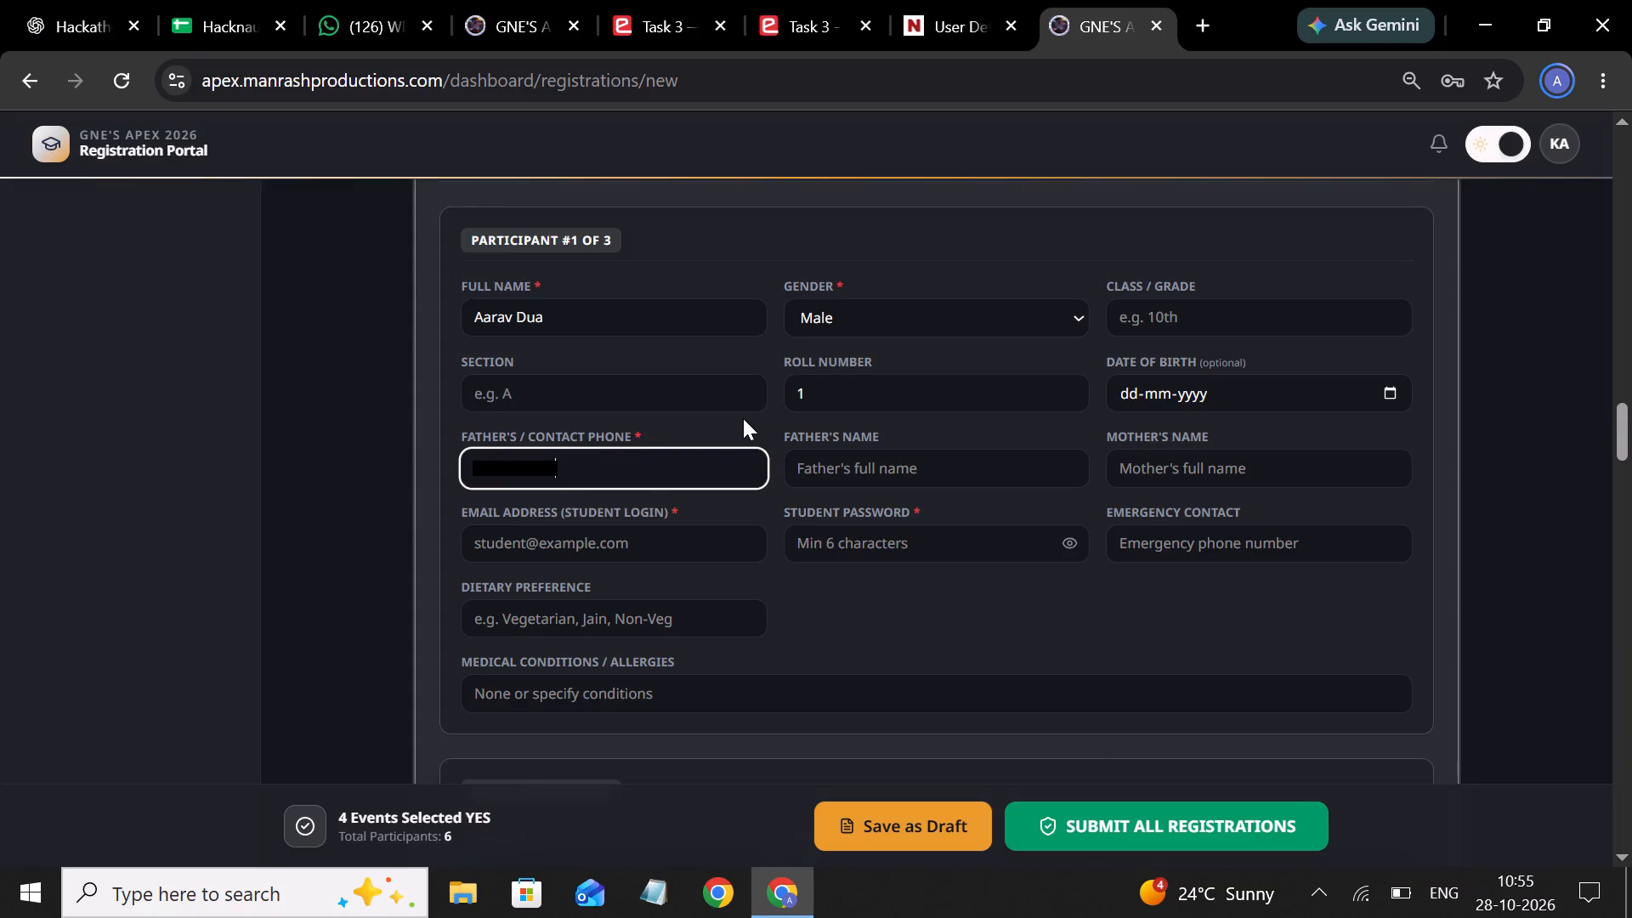
# Enter the full name of participant 2 of the Working Model Quest team.
pyautogui.scroll(-4, 743, 418)
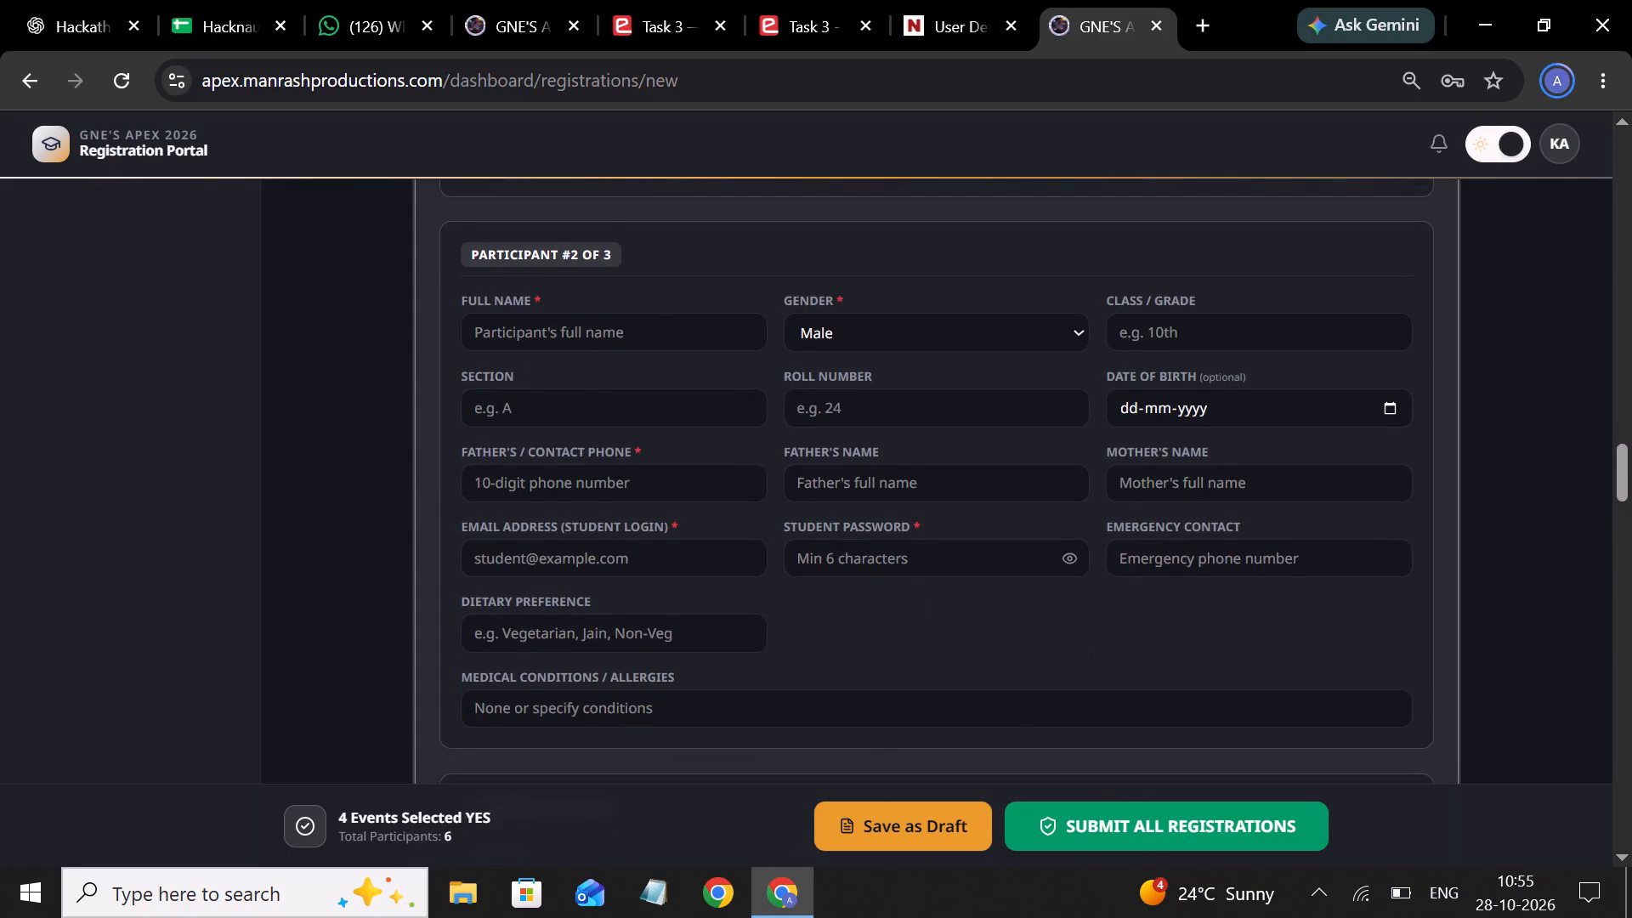
pyautogui.click(588, 330)
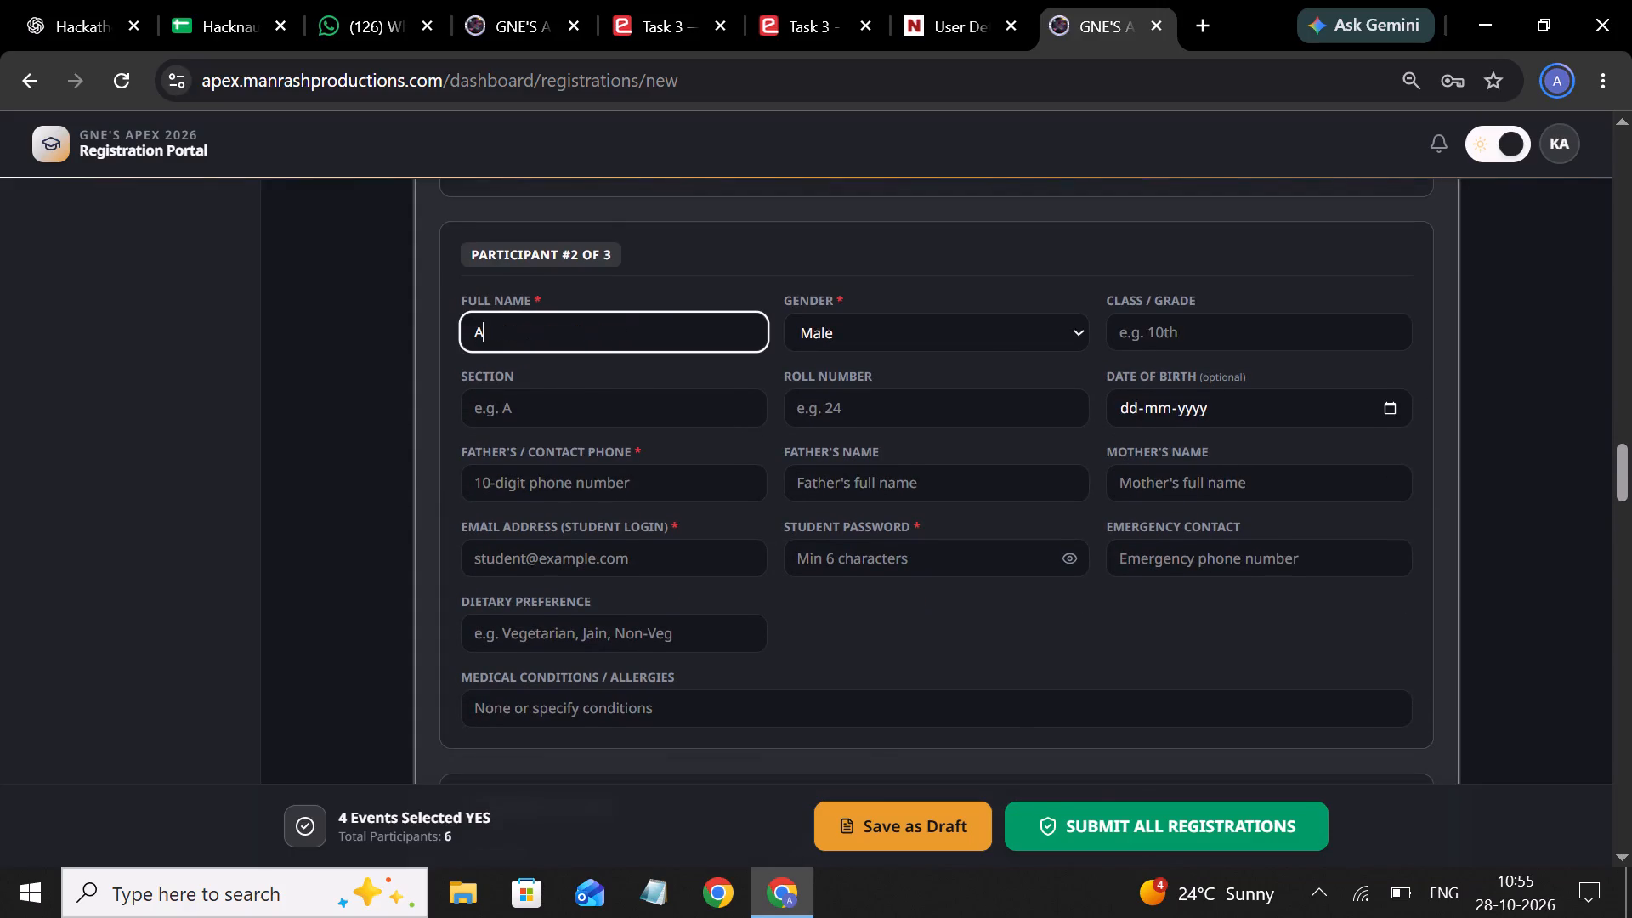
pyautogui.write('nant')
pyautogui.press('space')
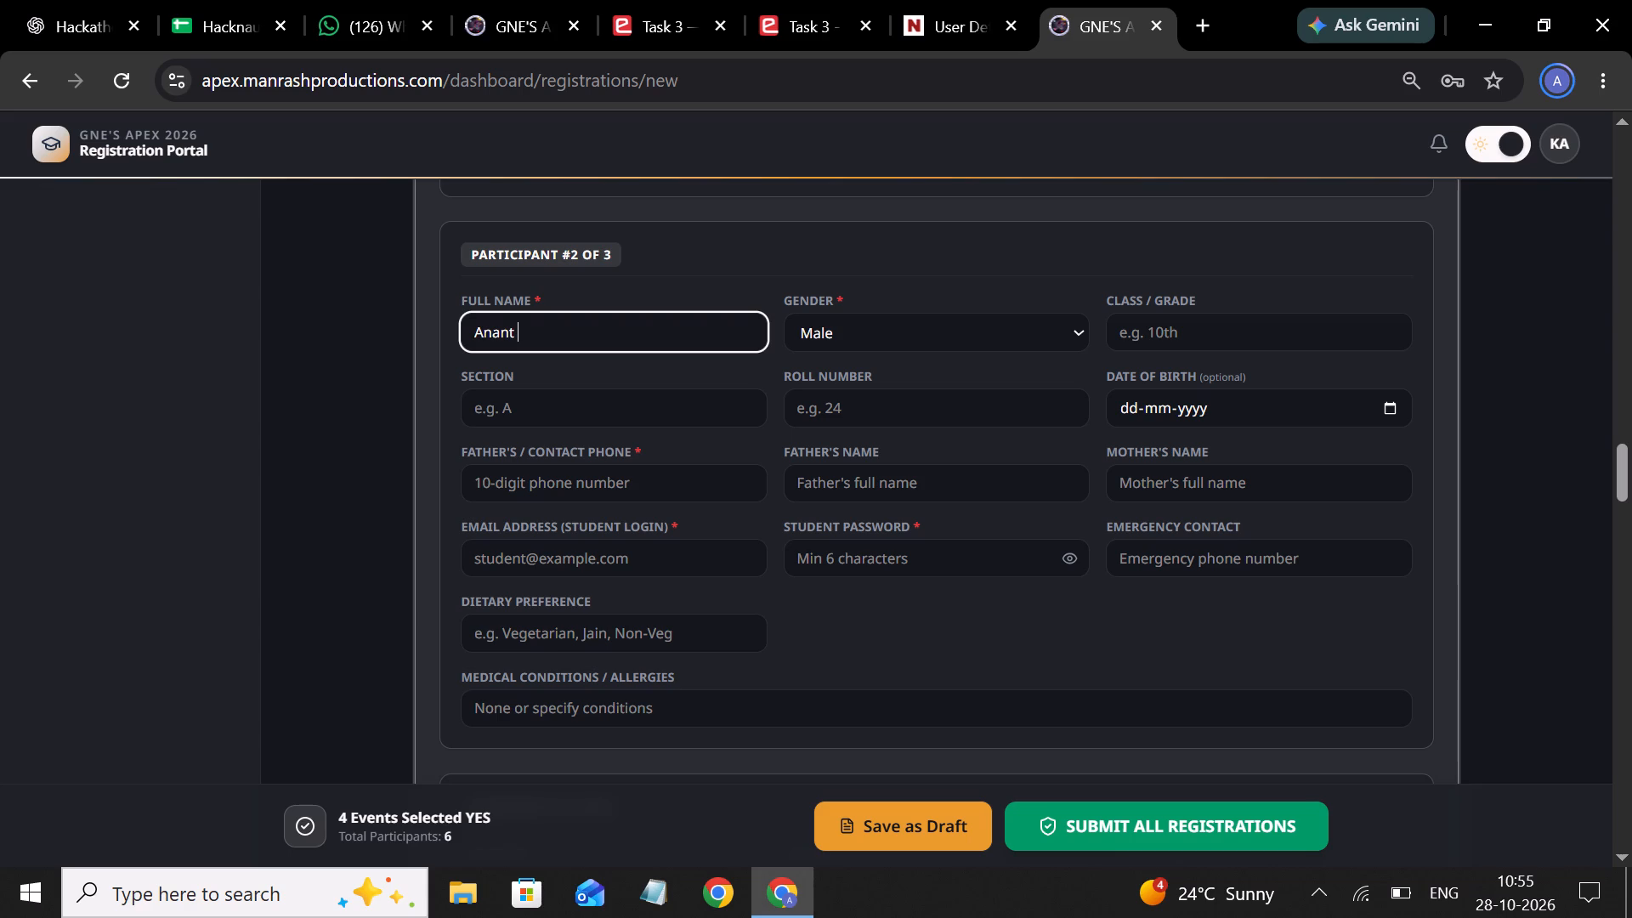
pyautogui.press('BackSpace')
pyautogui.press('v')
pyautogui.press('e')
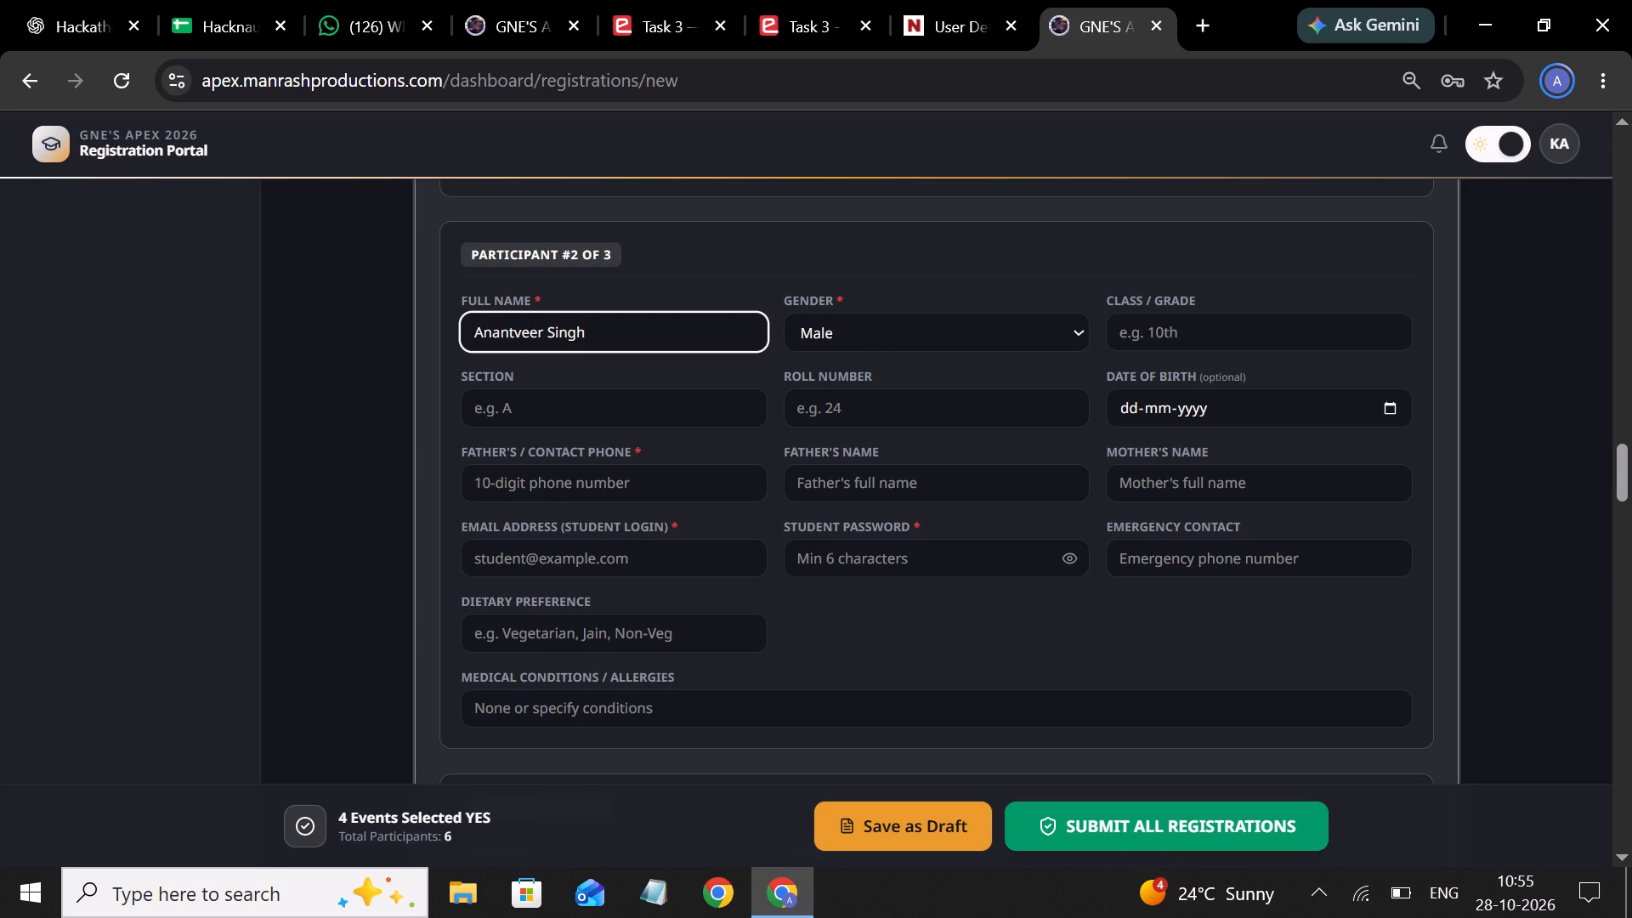
# Set the roll number of the Working Model Quest team's participant 2 to 5.
pyautogui.click(852, 416)
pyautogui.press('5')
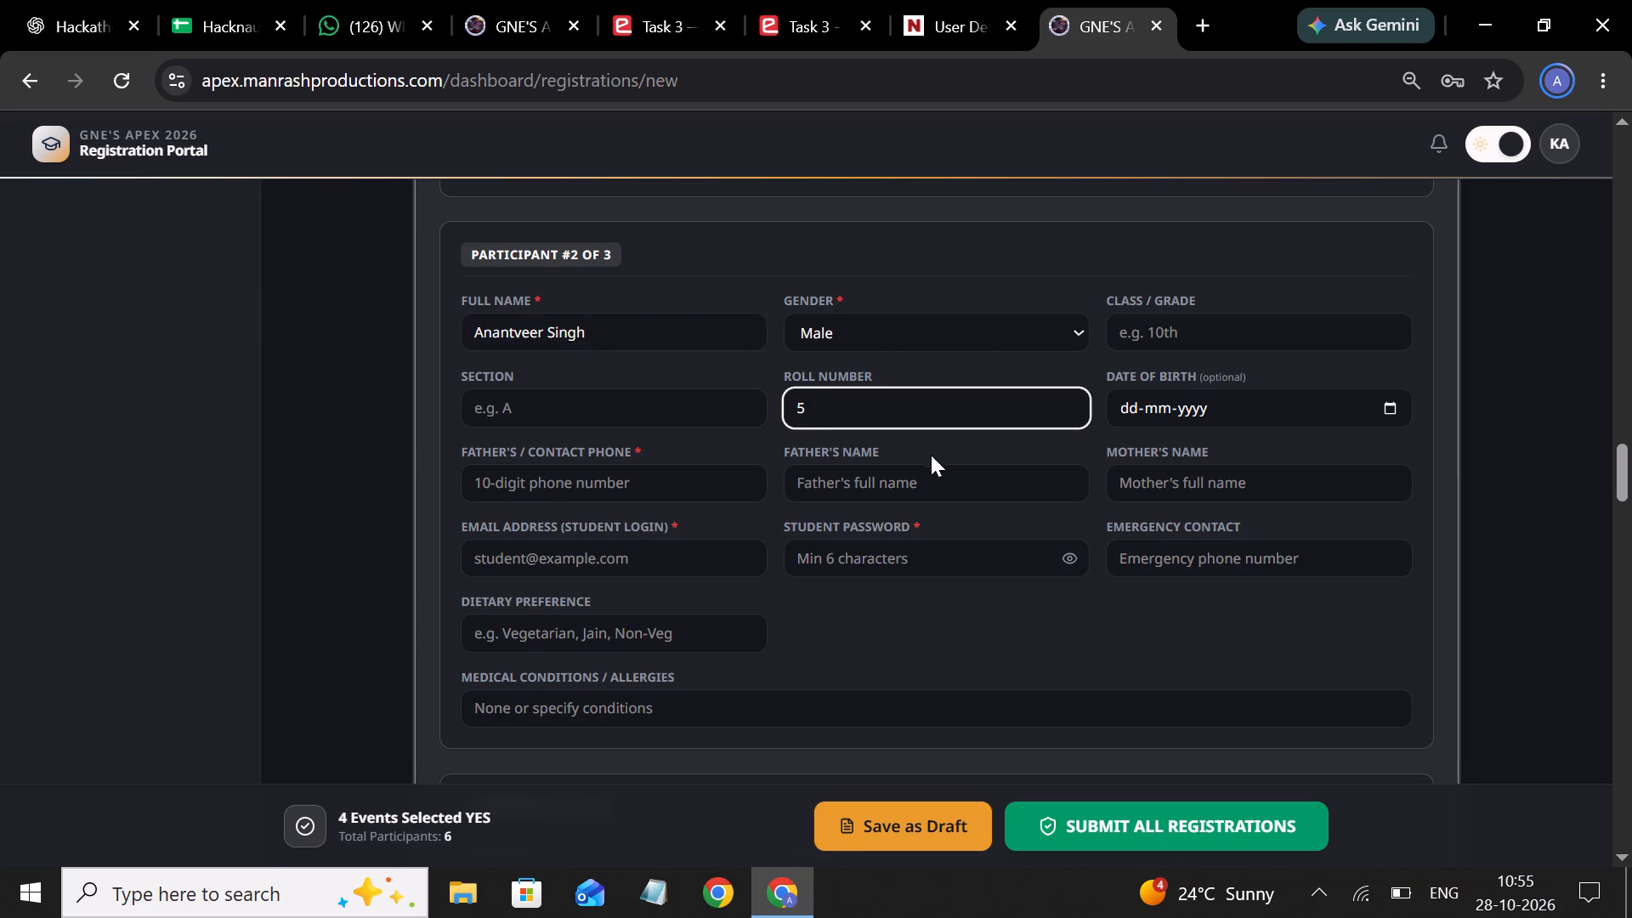
pyautogui.click(496, 480)
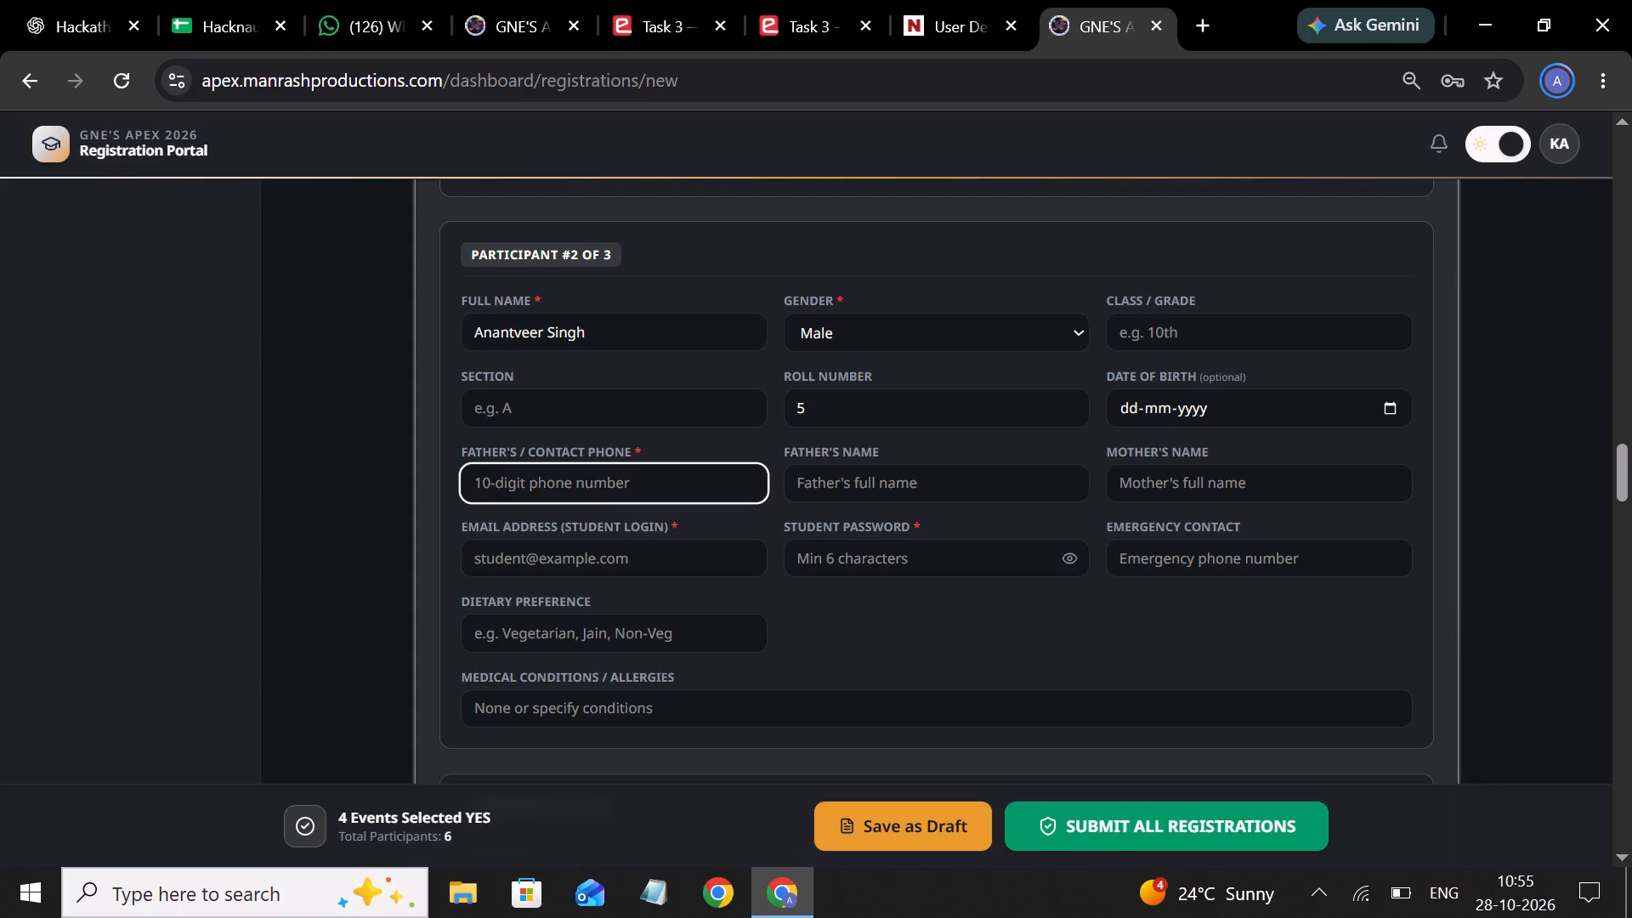
pyautogui.click(881, 478)
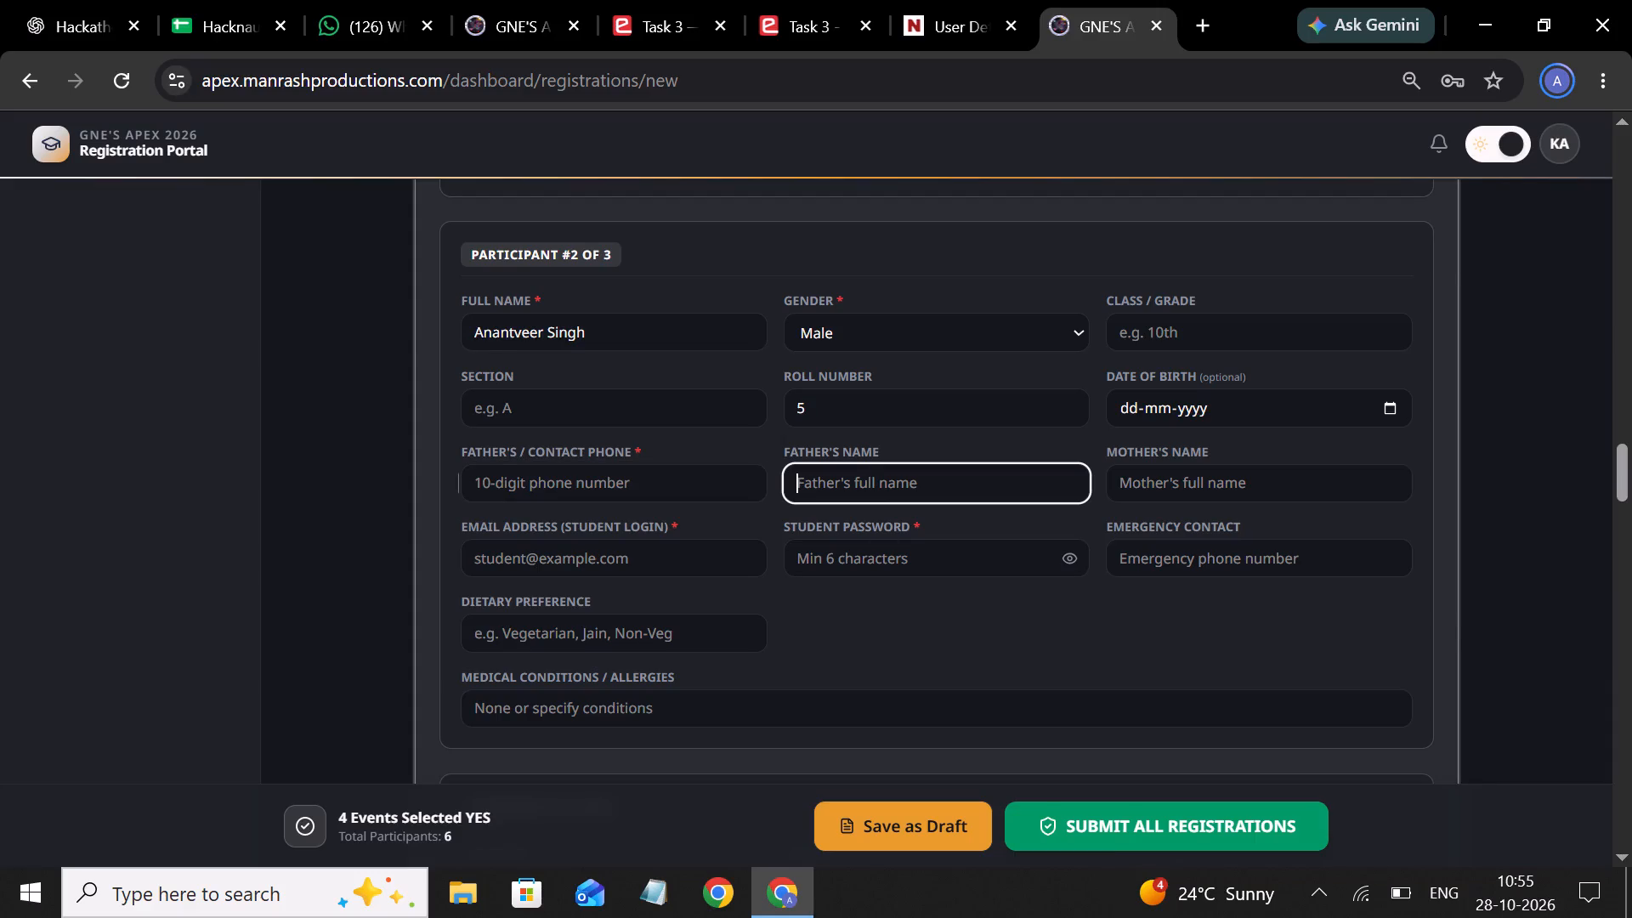
# Fill in the father's full name for participant 1 of the Working Model Quest team.
pyautogui.scroll(5, 881, 478)
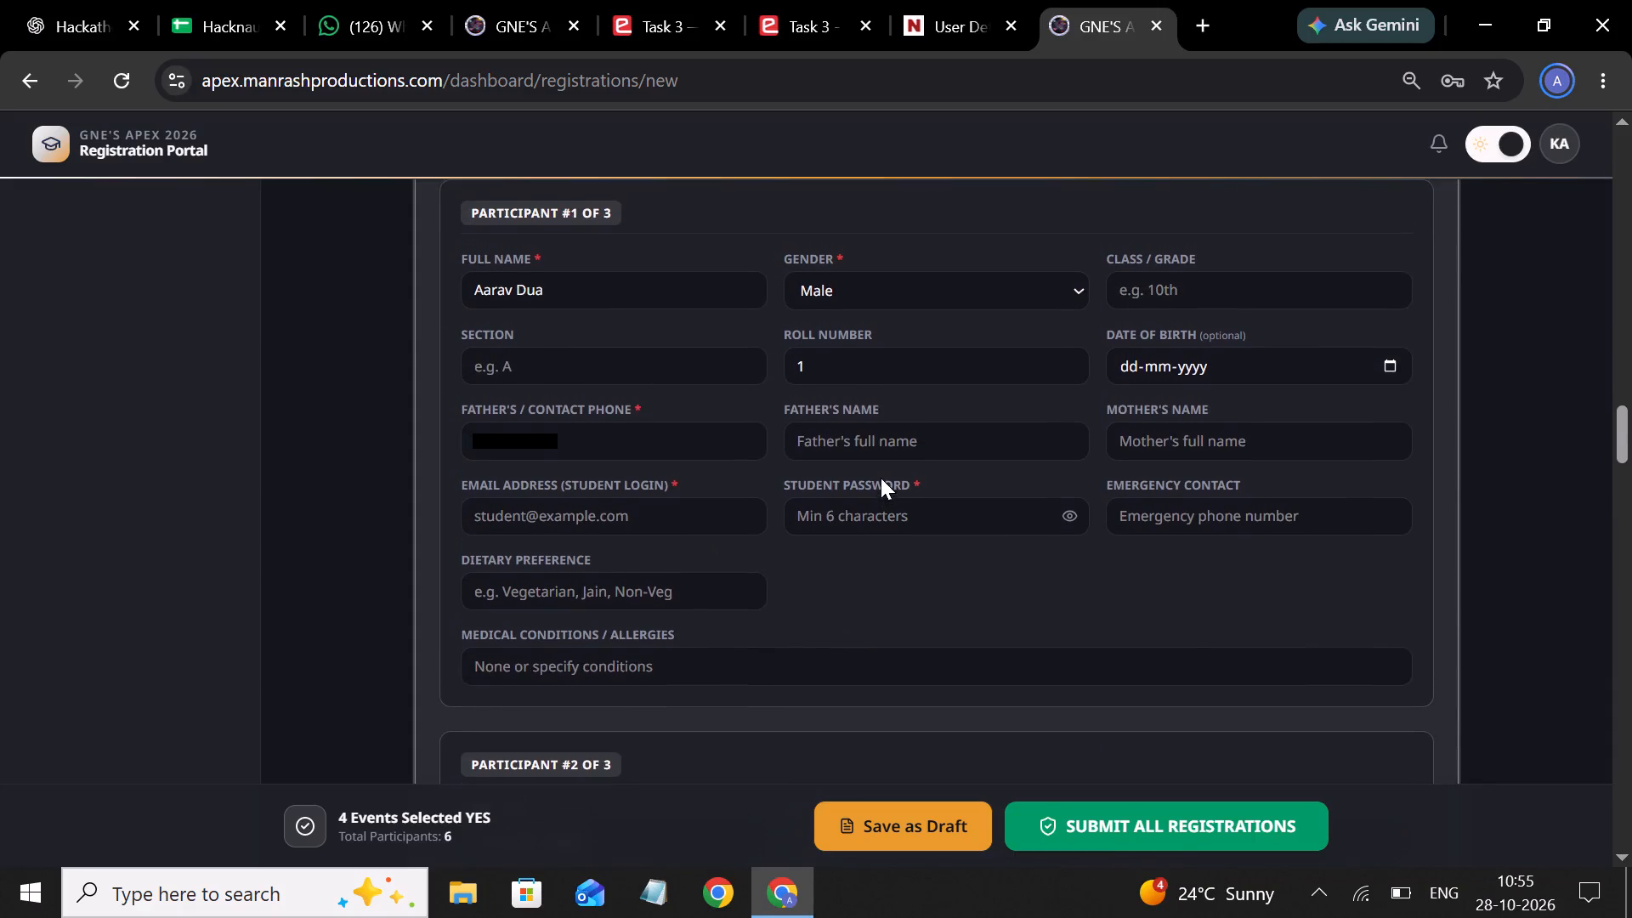
pyautogui.click(852, 437)
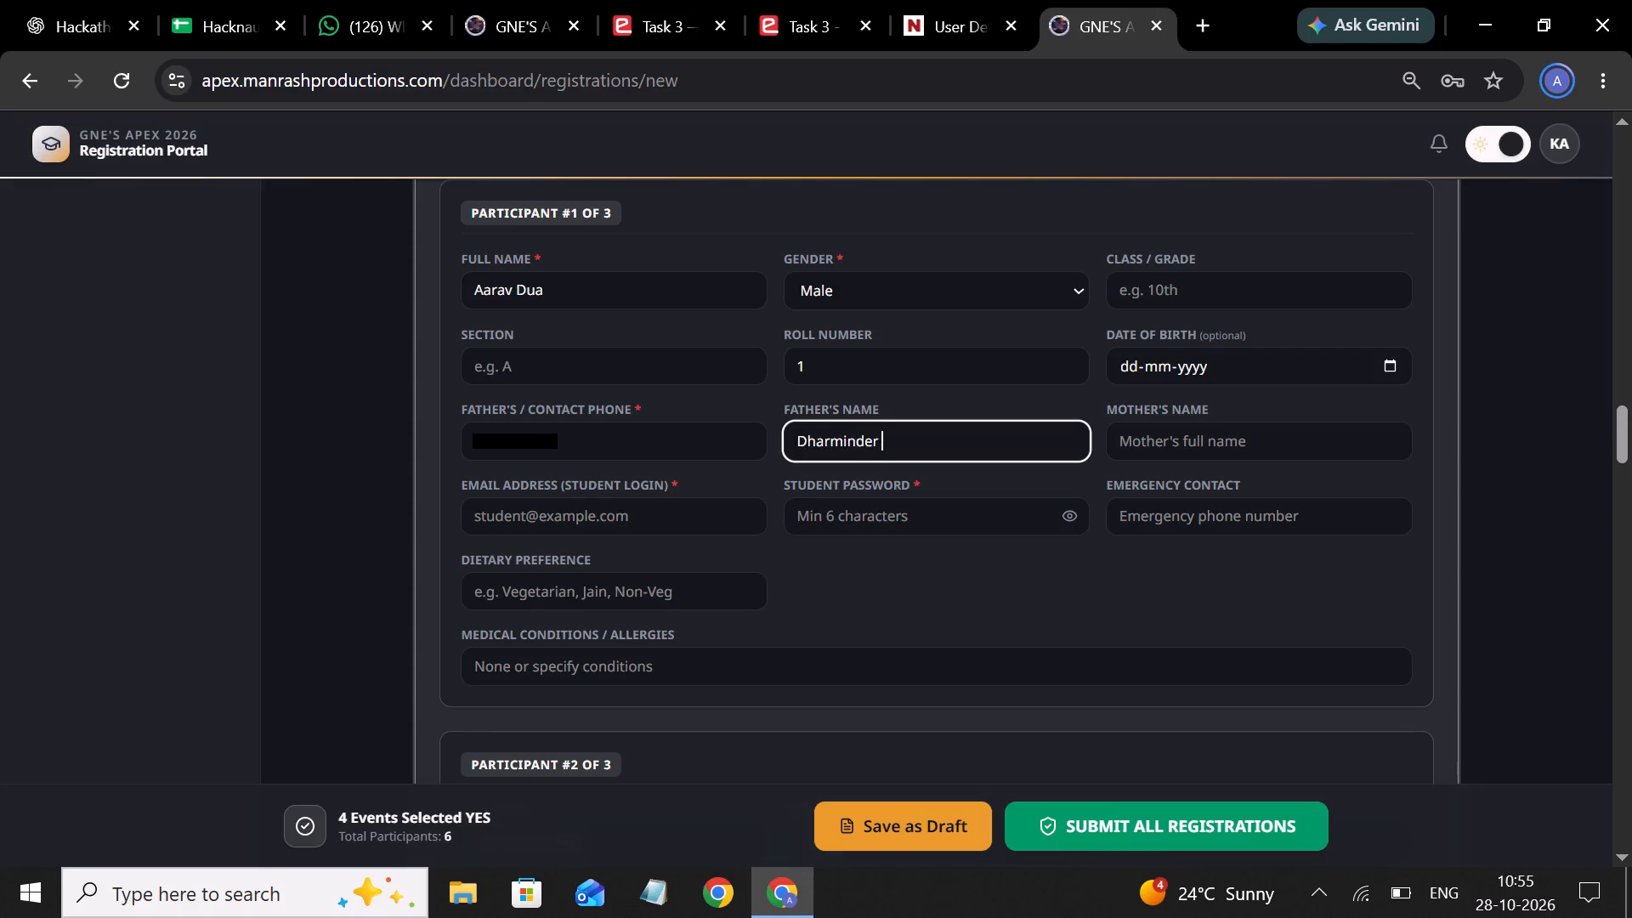
pyautogui.press('BackSpace')
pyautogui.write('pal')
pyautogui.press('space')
# Fill in the mother's full name for participant 1 of the Working Model Quest team.
pyautogui.click(1162, 442)
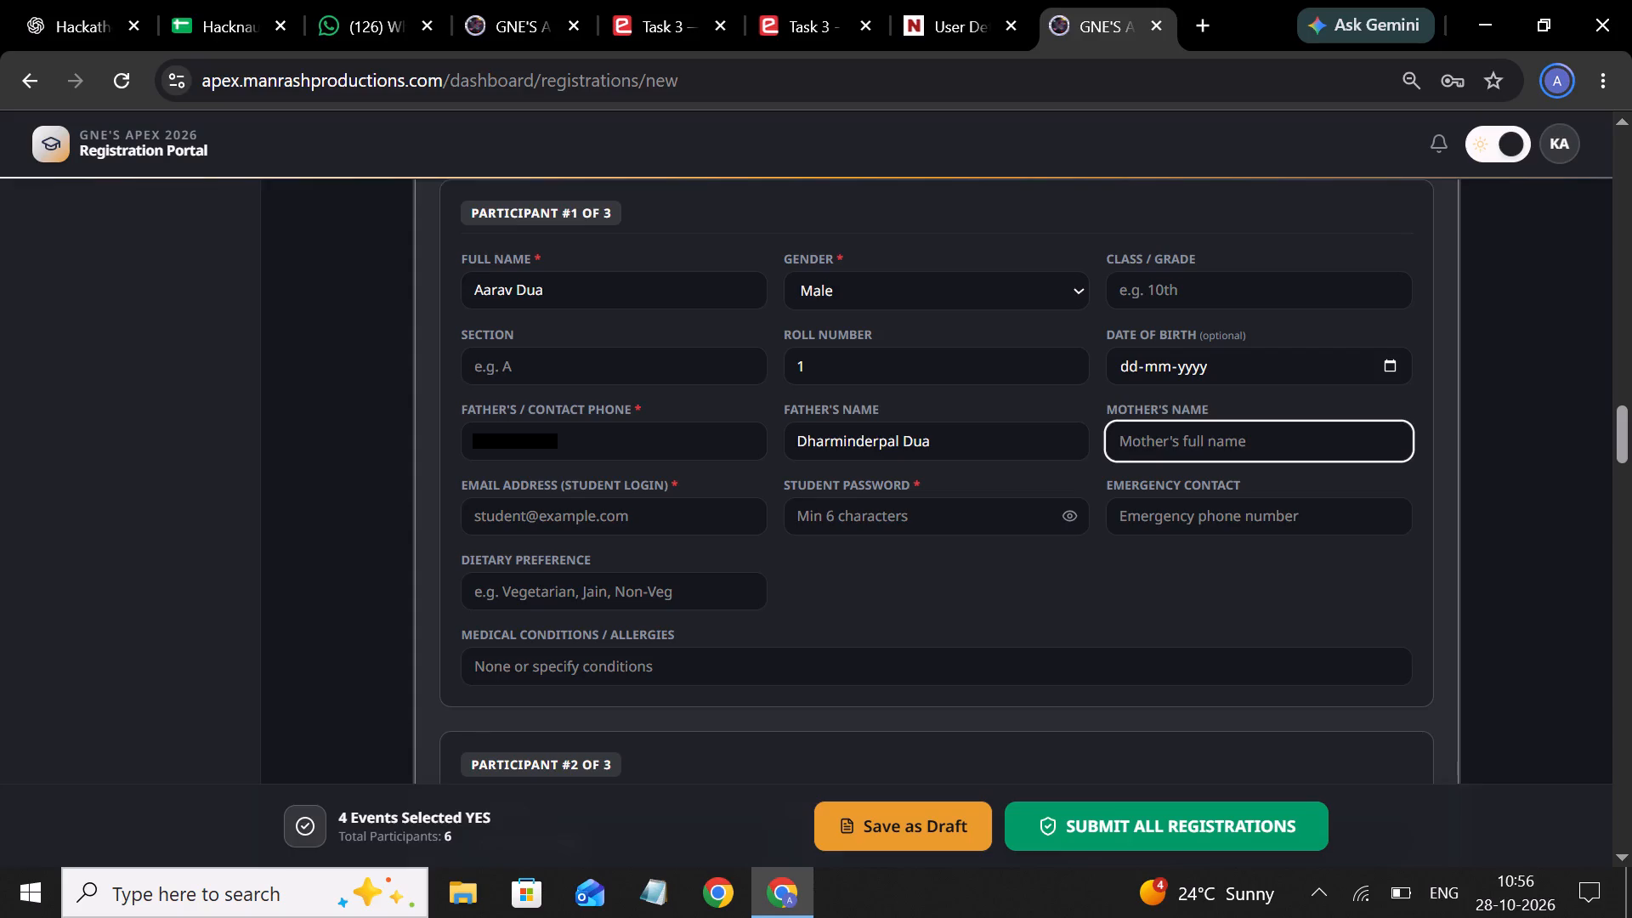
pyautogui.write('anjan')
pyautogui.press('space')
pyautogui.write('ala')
# Fill in the father's full name for participant 2 of the Working Model Quest team.
pyautogui.scroll(-1, 1079, 490)
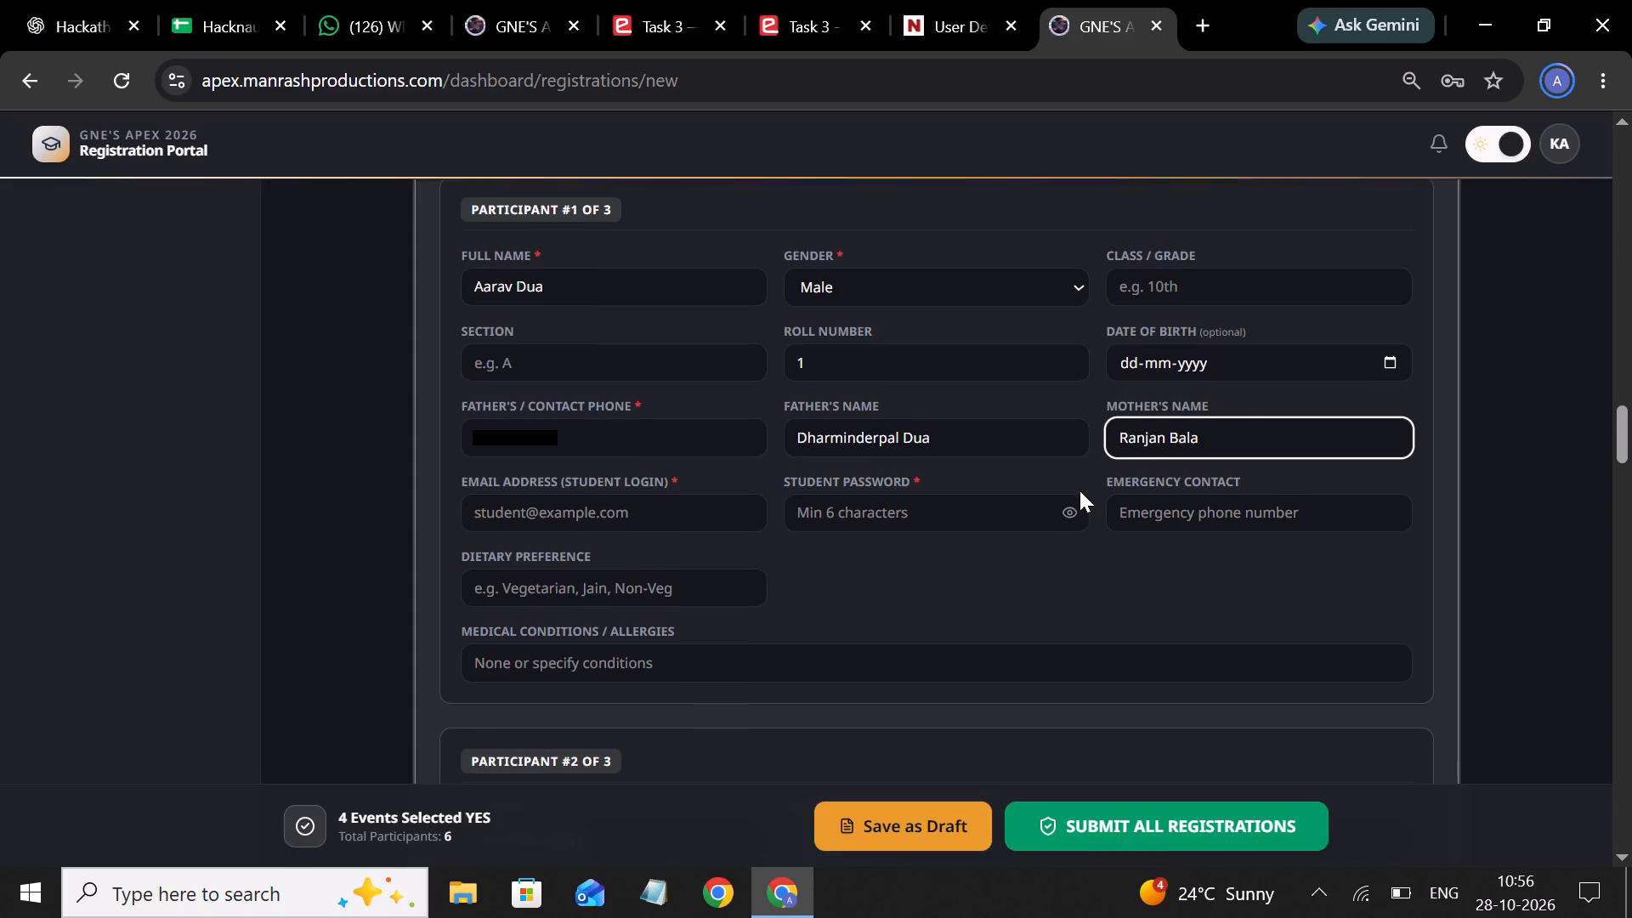
pyautogui.scroll(-2, 1079, 490)
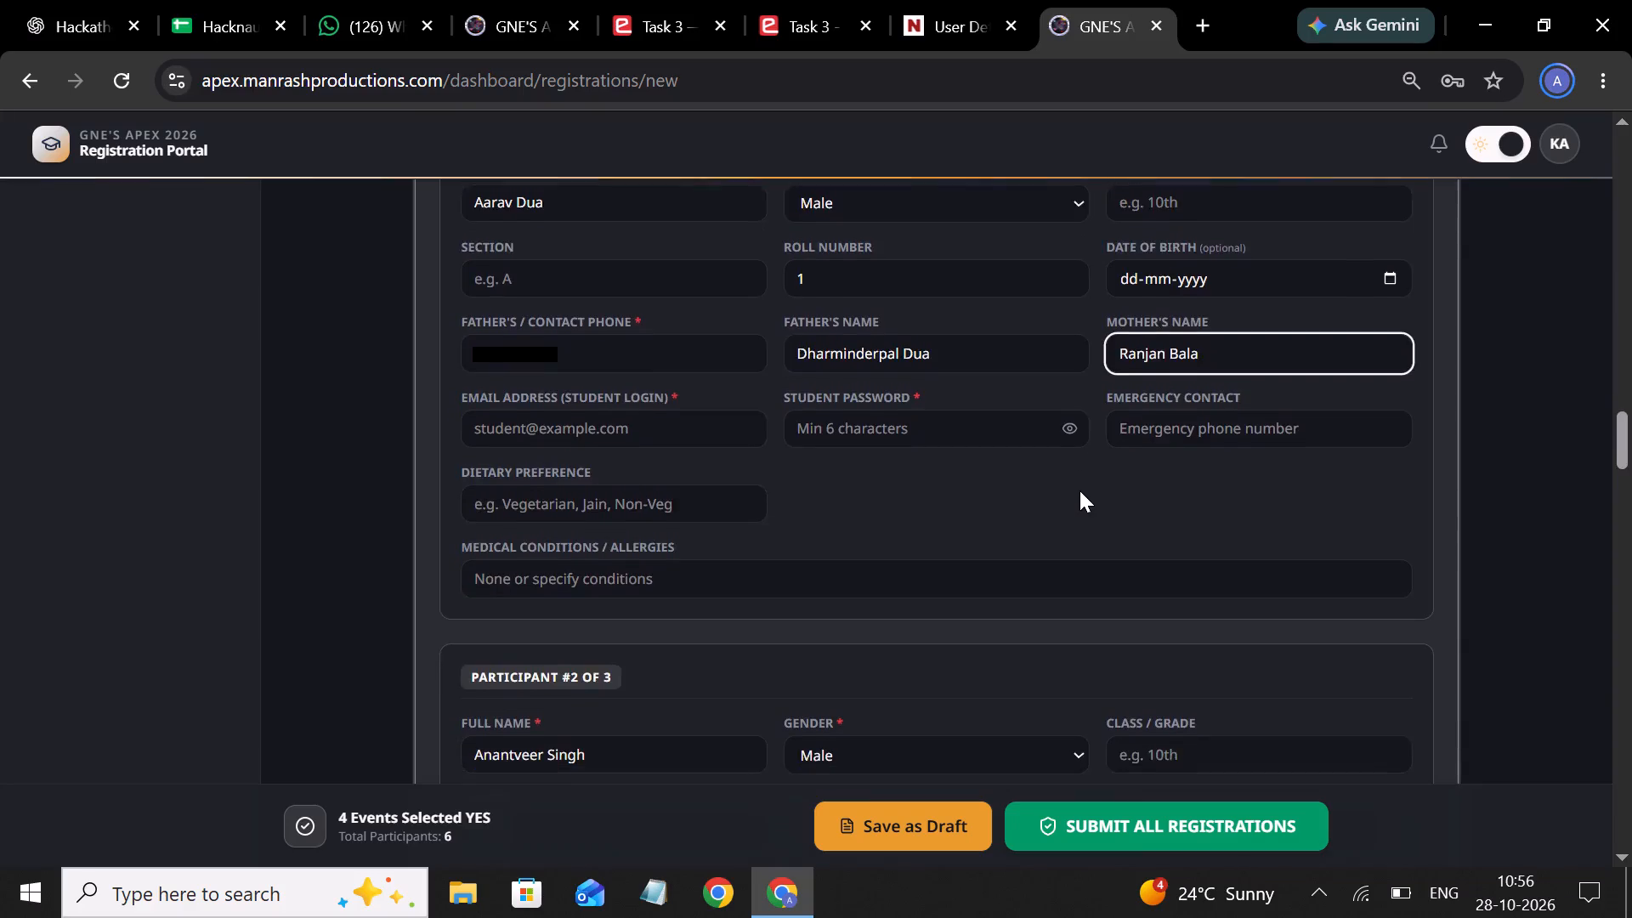
pyautogui.scroll(-1, 1079, 490)
pyautogui.click(873, 567)
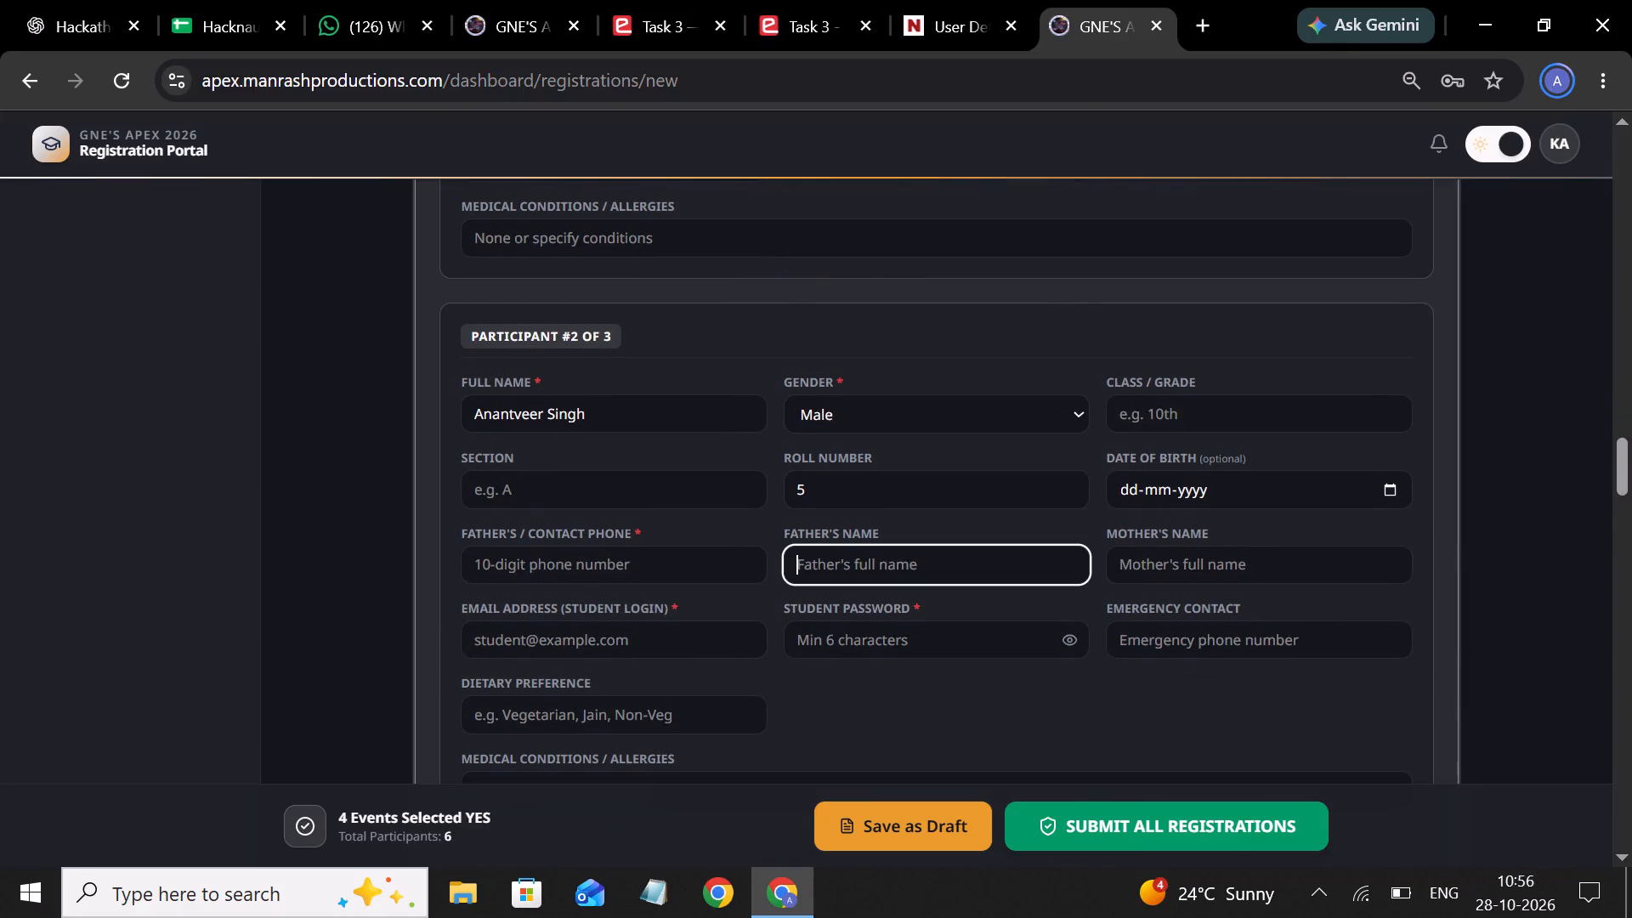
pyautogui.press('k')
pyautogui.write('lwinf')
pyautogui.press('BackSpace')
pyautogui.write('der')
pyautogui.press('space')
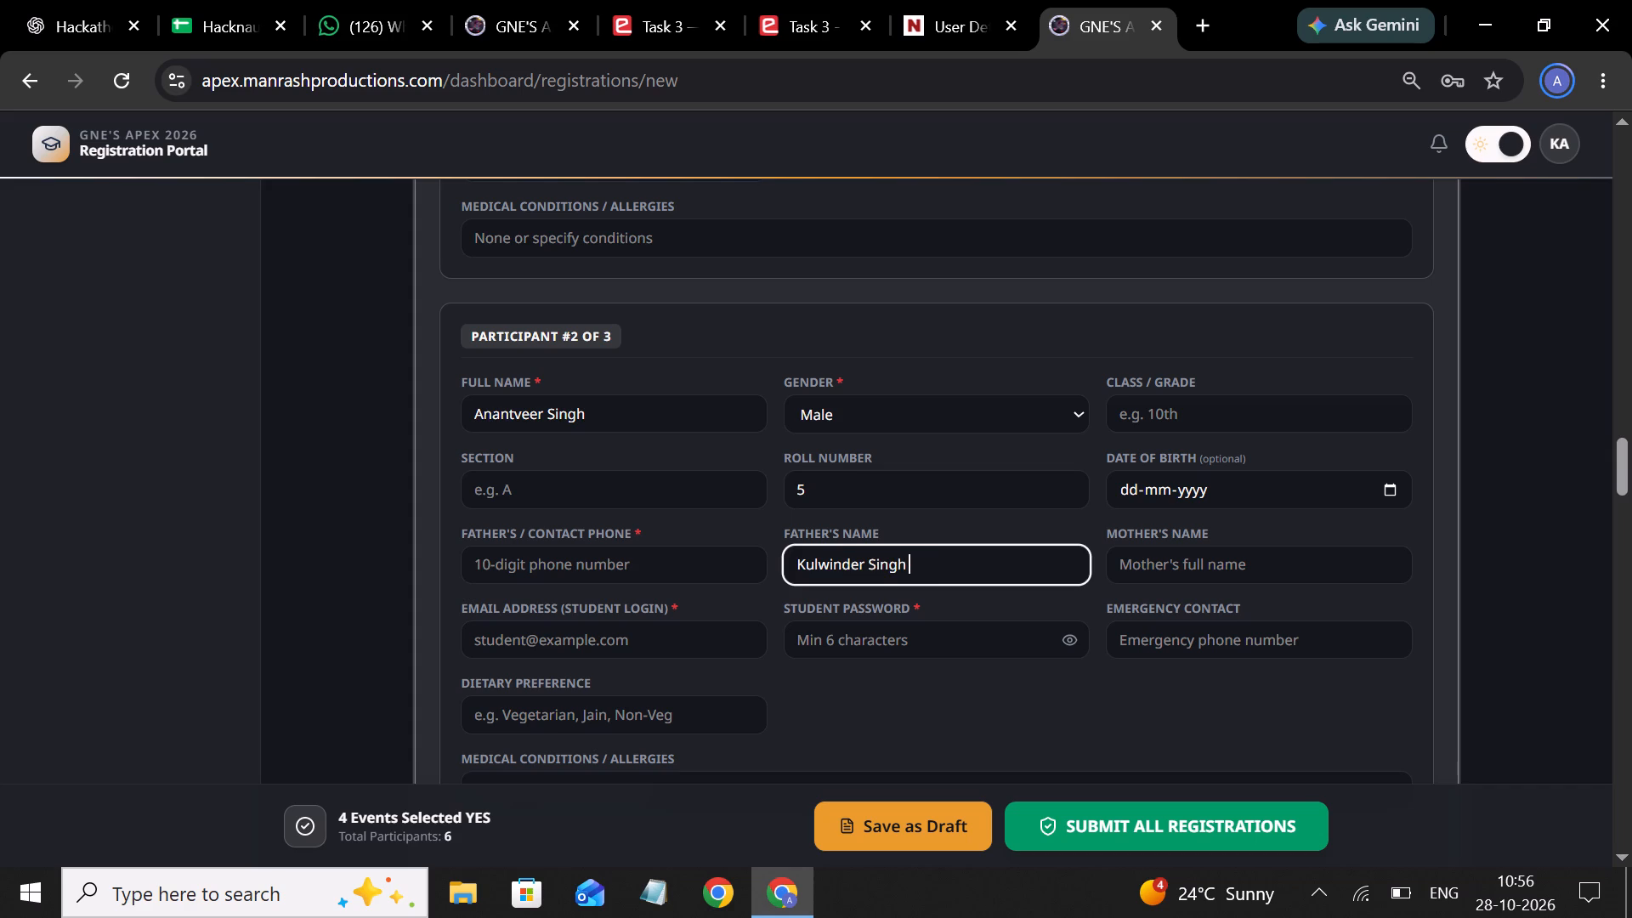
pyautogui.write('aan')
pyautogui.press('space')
# Fill in the mother's full name for participant 2 of the Working Model Quest team.
pyautogui.click(1221, 552)
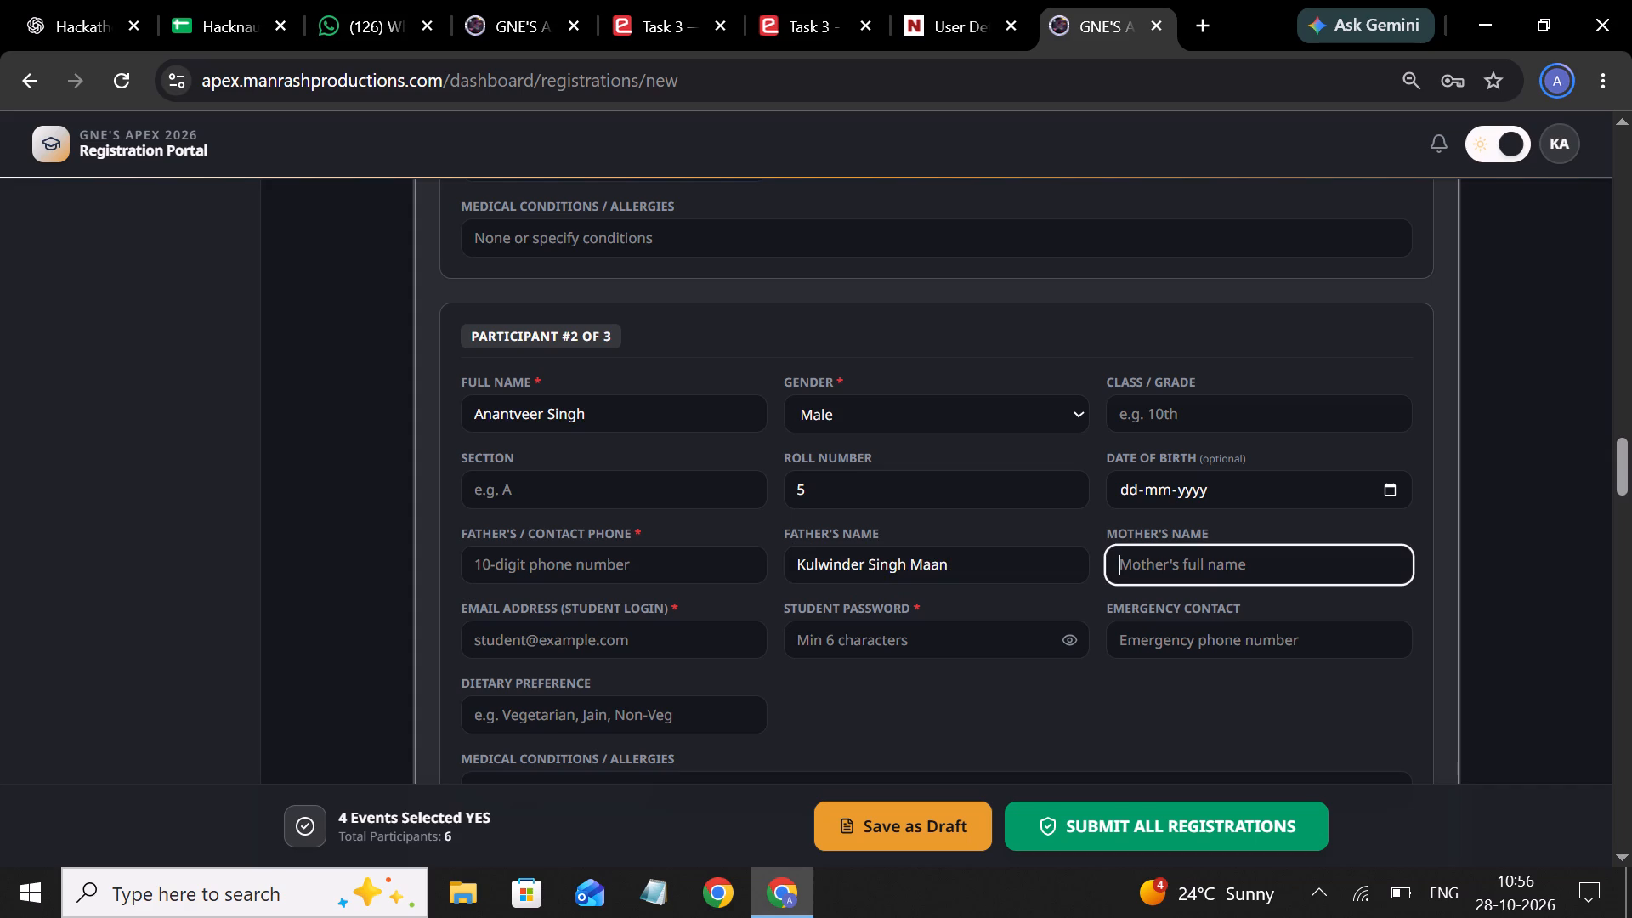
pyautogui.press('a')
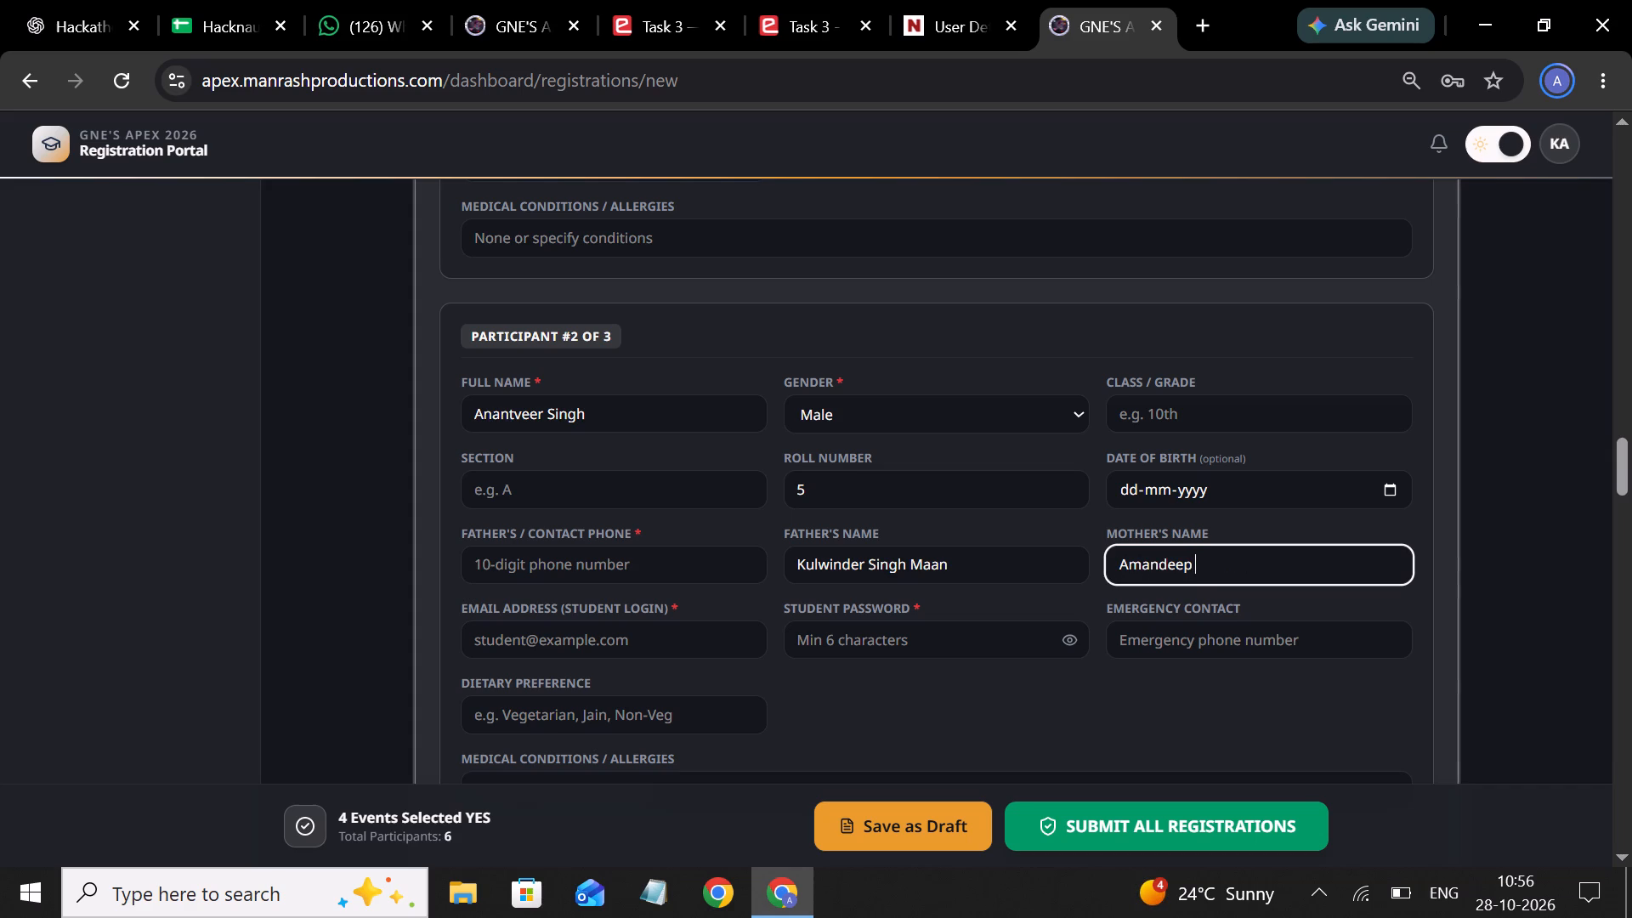
pyautogui.press('BackSpace')
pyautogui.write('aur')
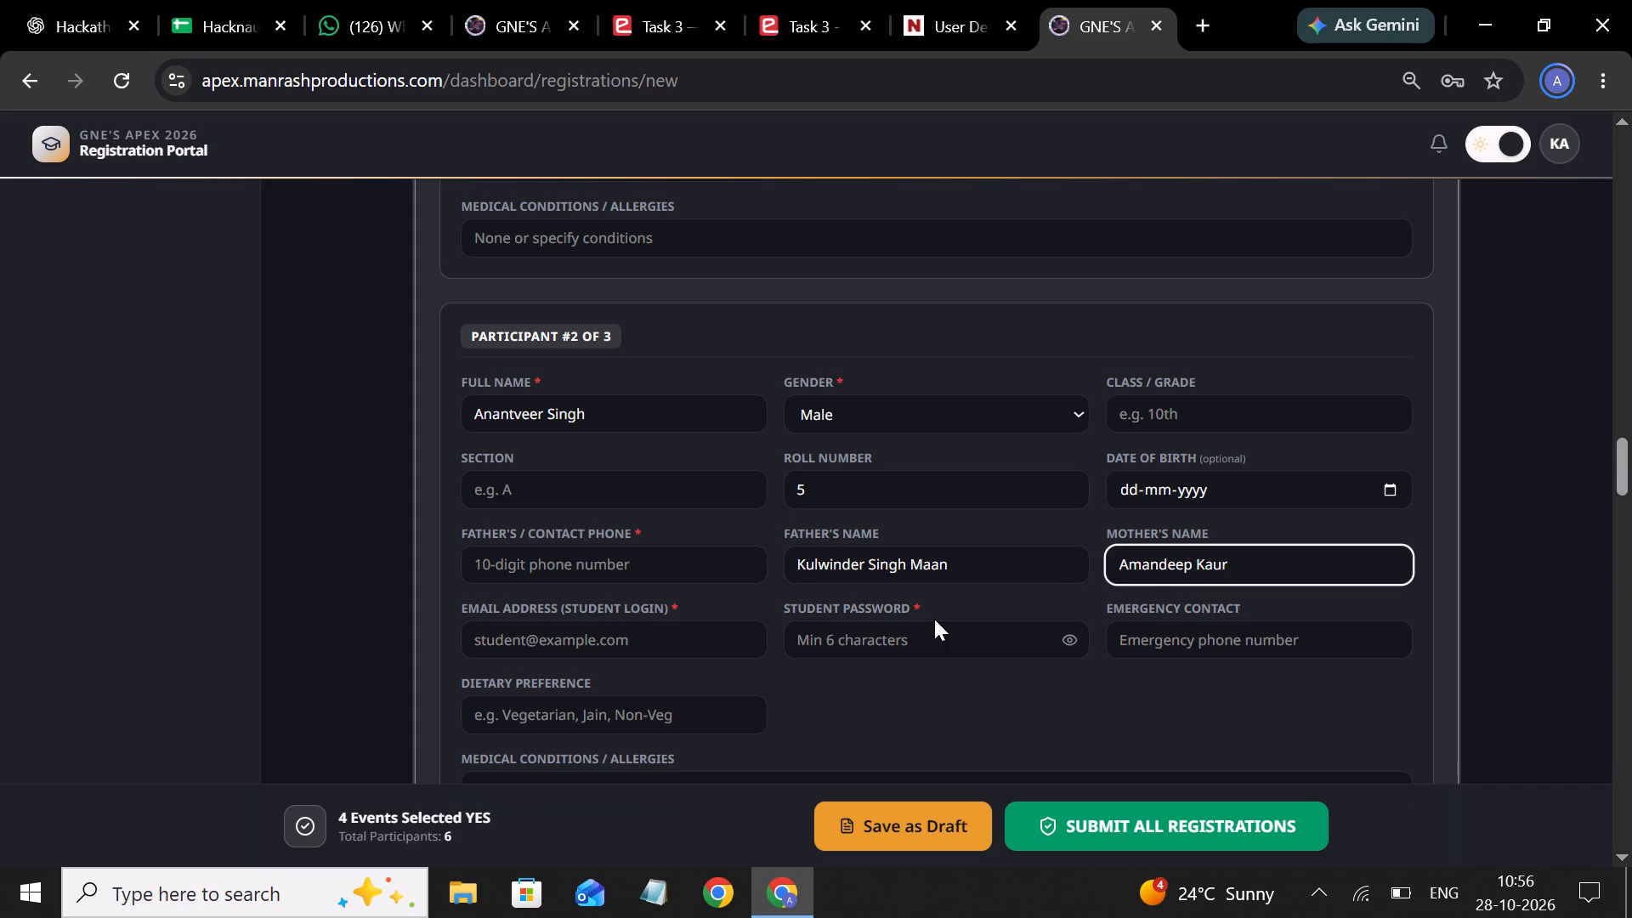
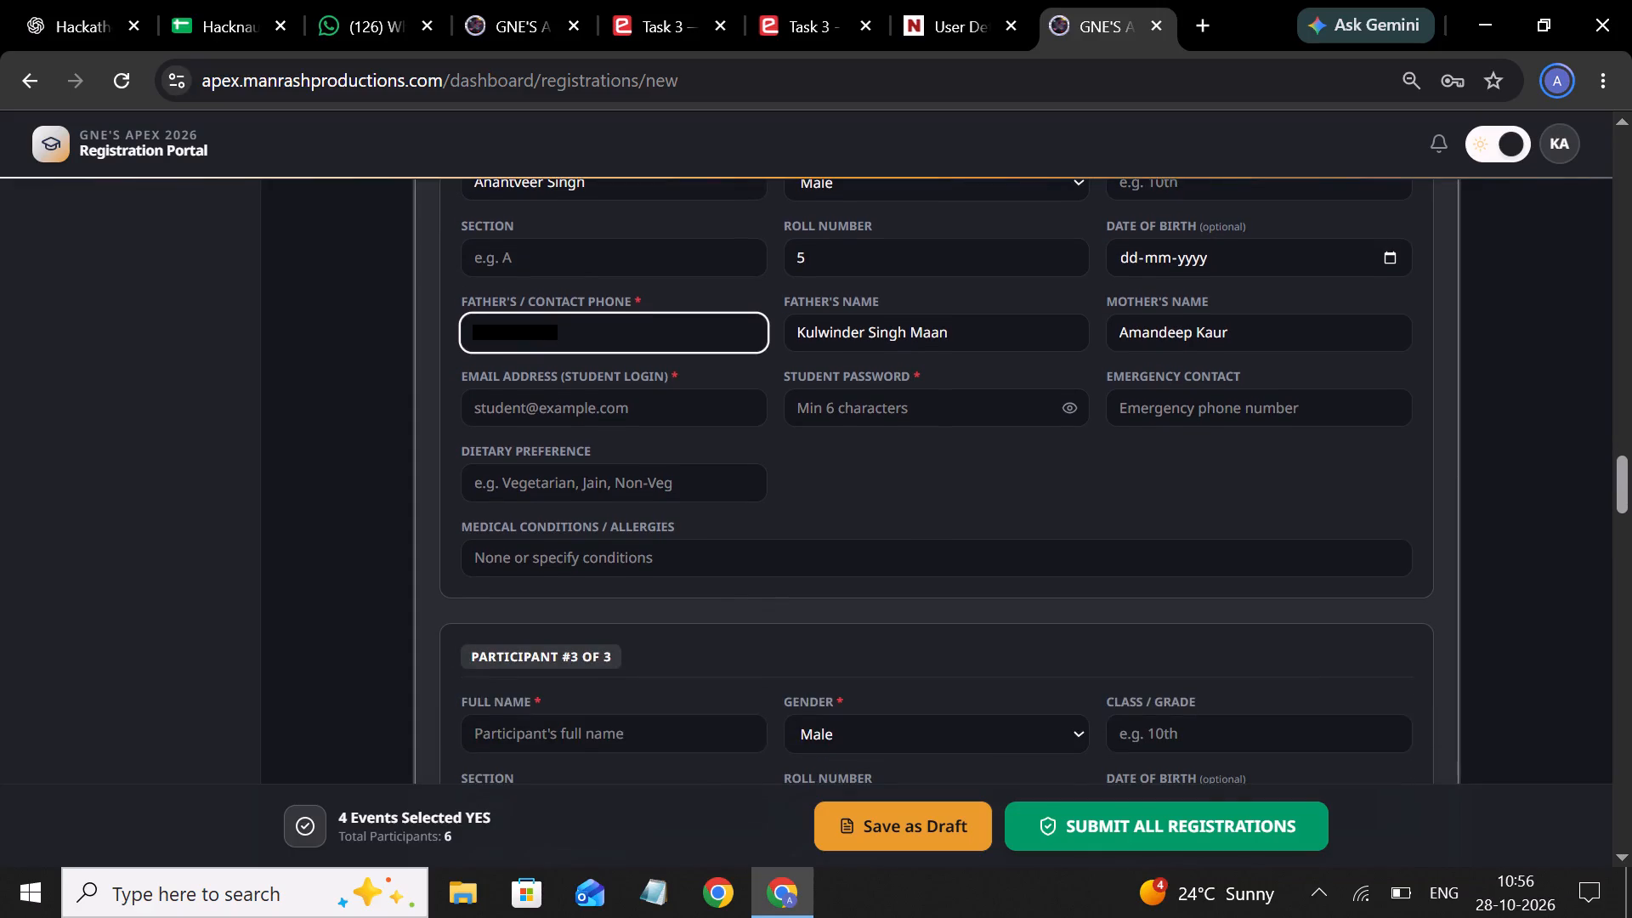
# Fill in the student's full name for participant 3 of the Working Model Quest team.
pyautogui.scroll(-3, 689, 486)
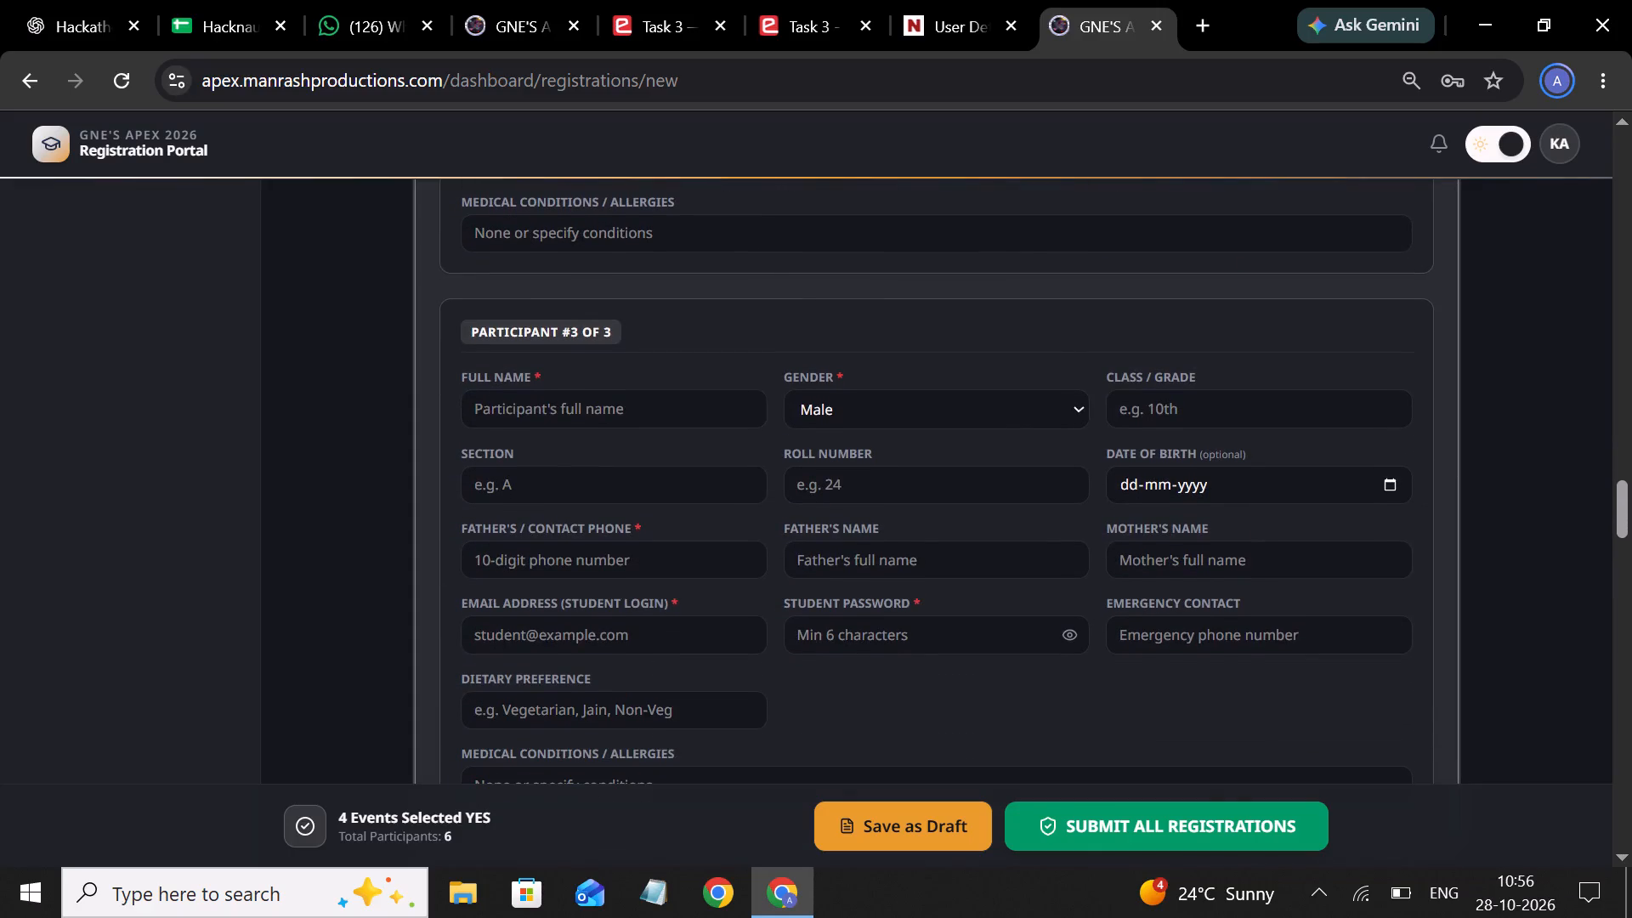
pyautogui.click(589, 413)
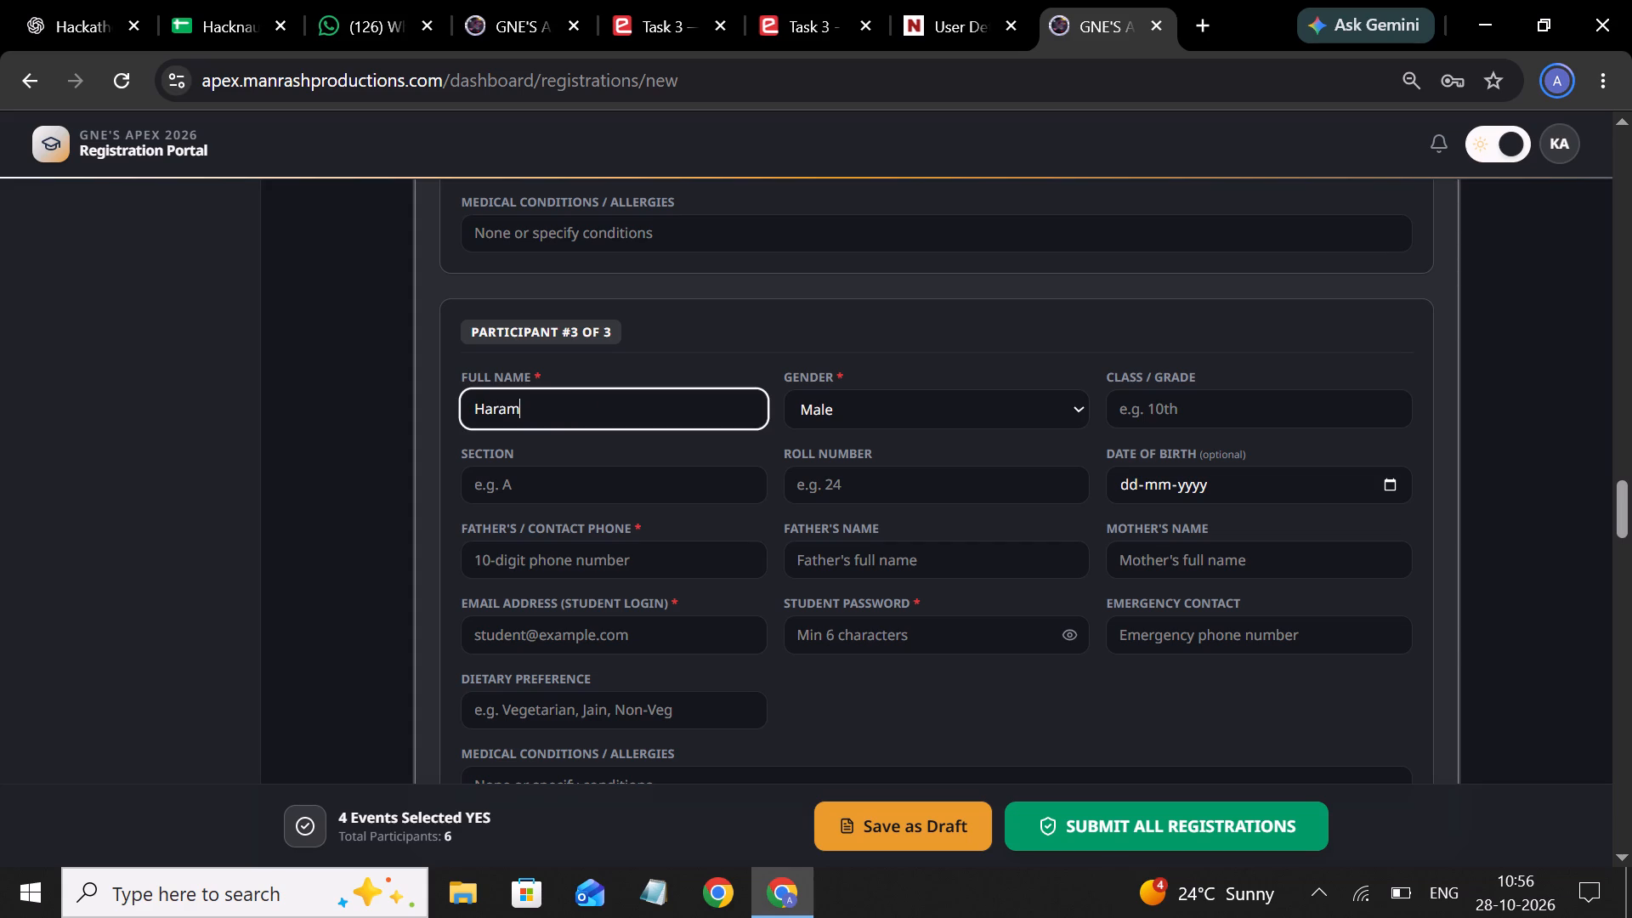
pyautogui.press('BackSpace')
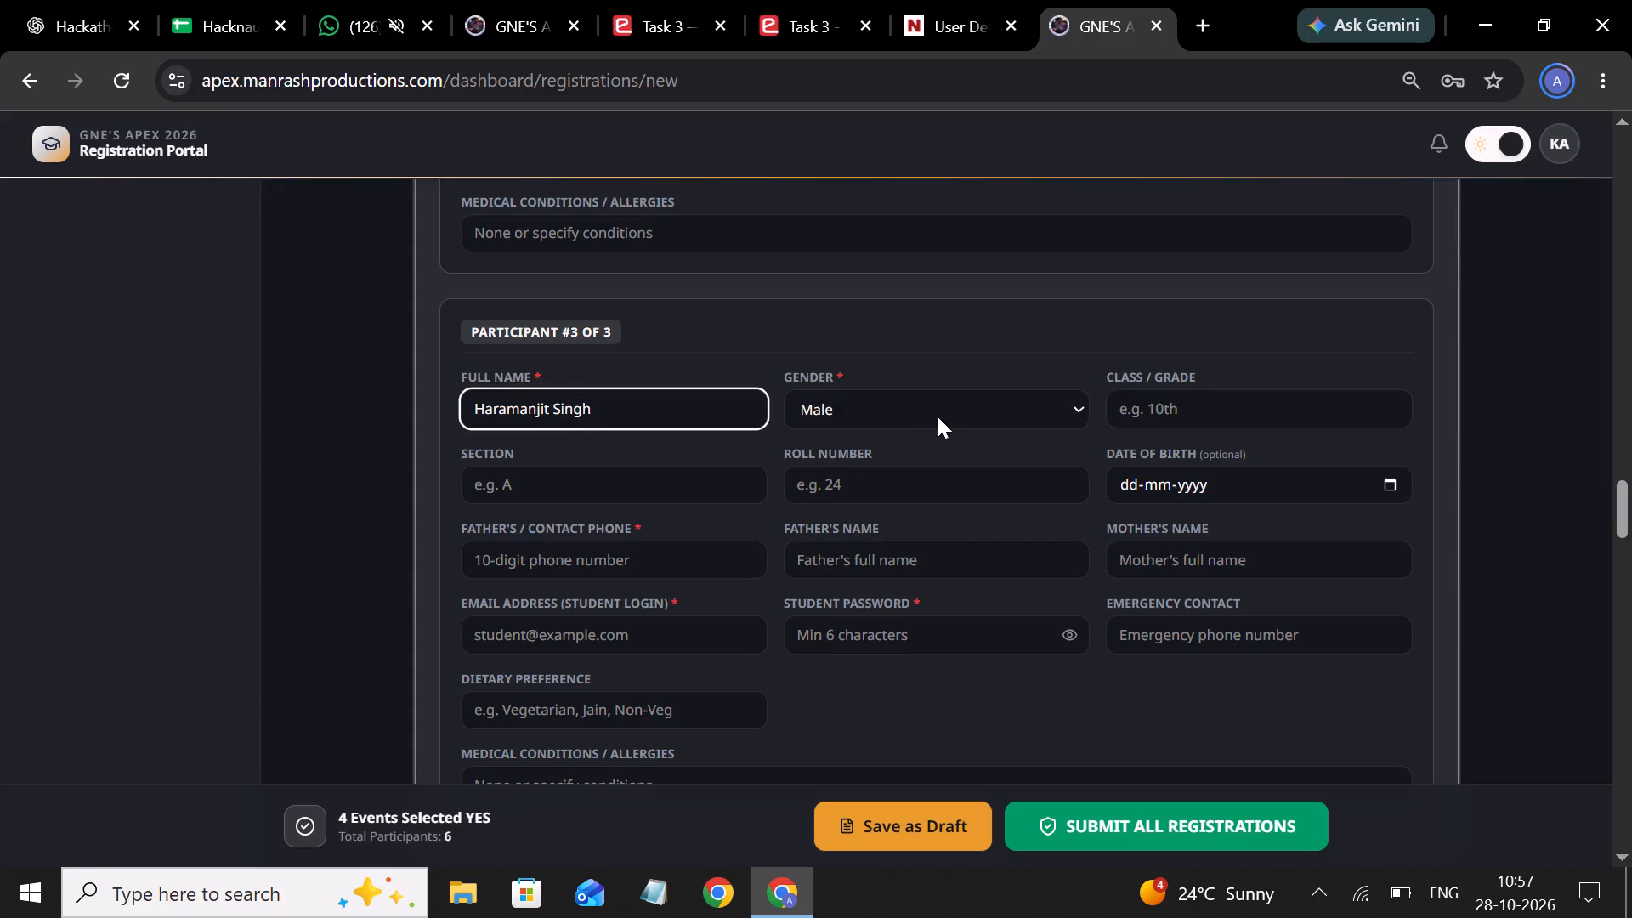
# Set the roll number of participant 3 in the Working Model Quest team to 23.
pyautogui.scroll(6, 897, 346)
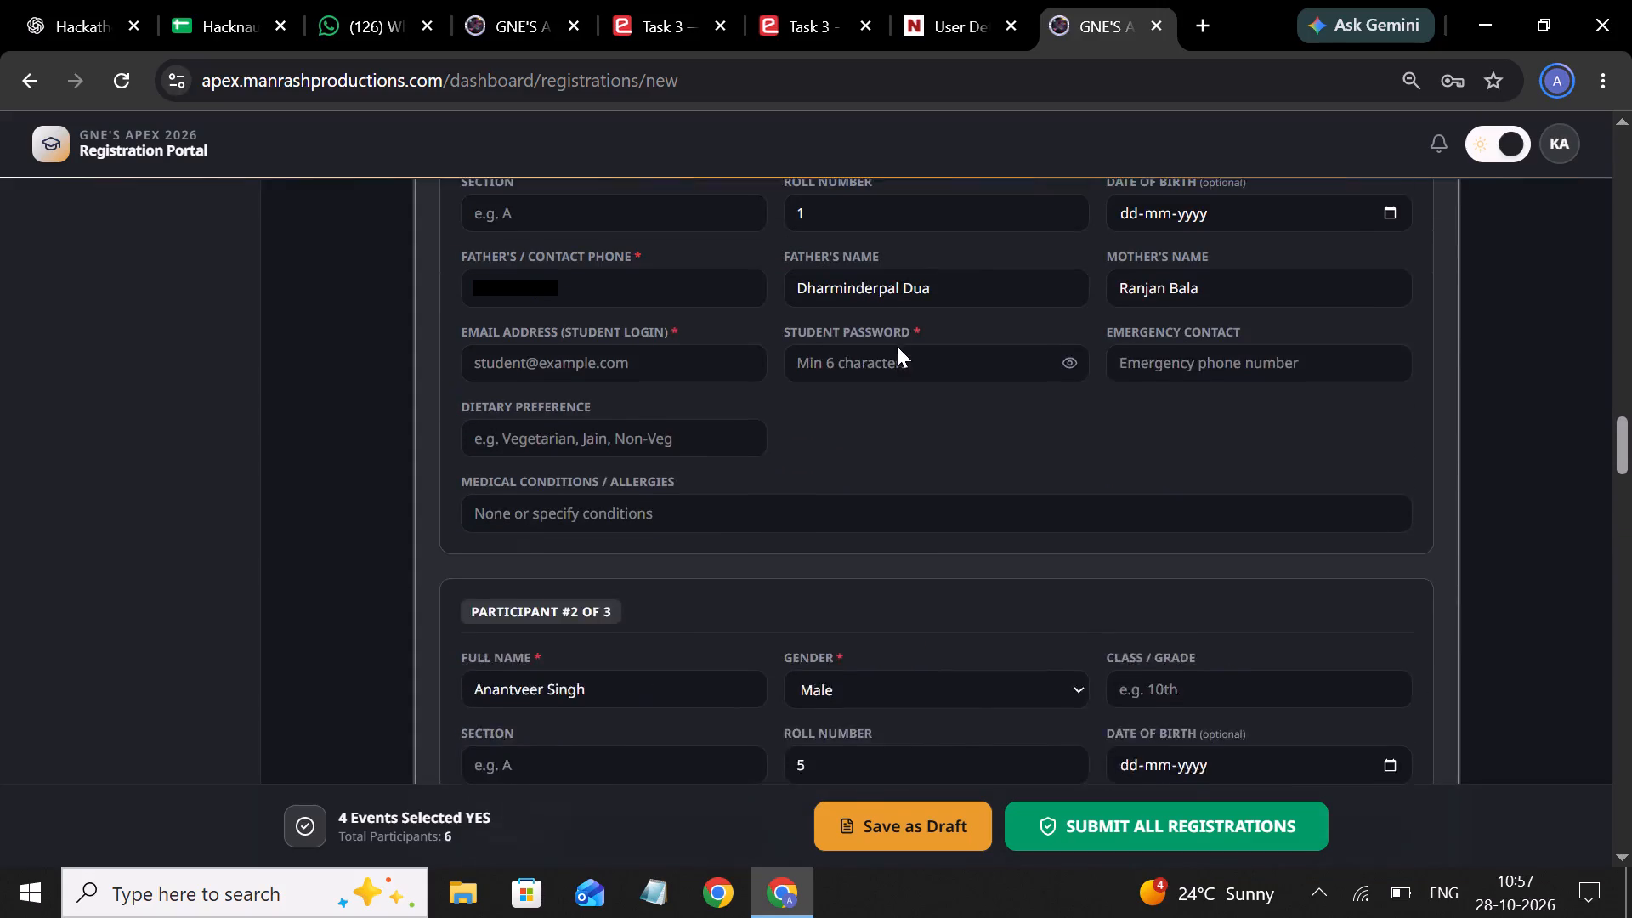
pyautogui.scroll(-1, 897, 346)
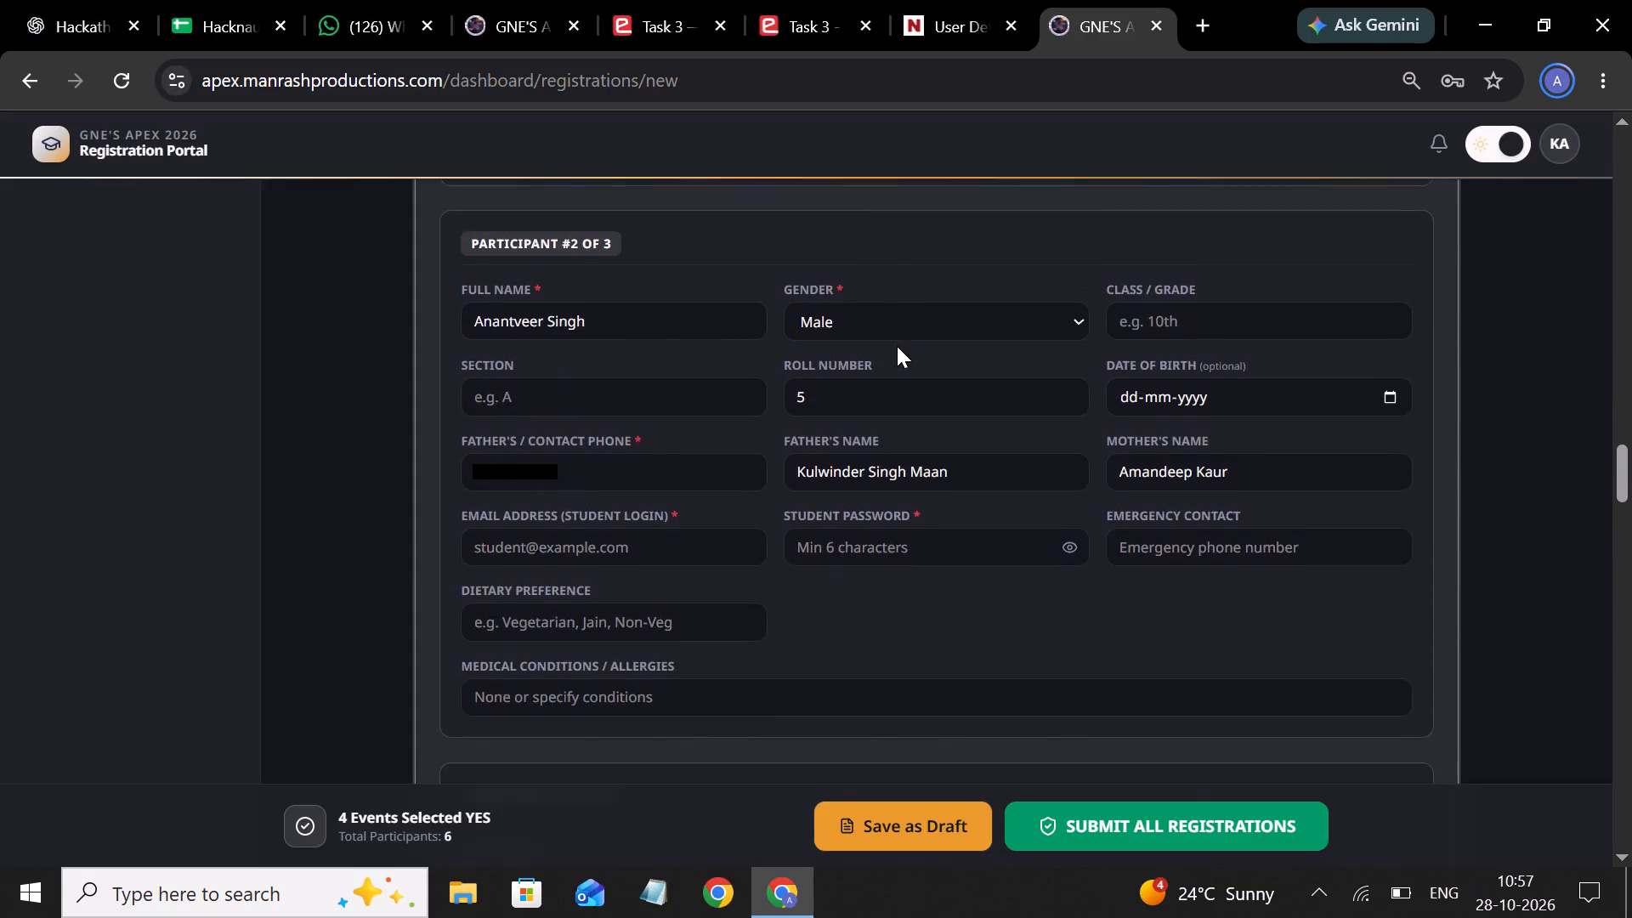
pyautogui.scroll(-2, 897, 346)
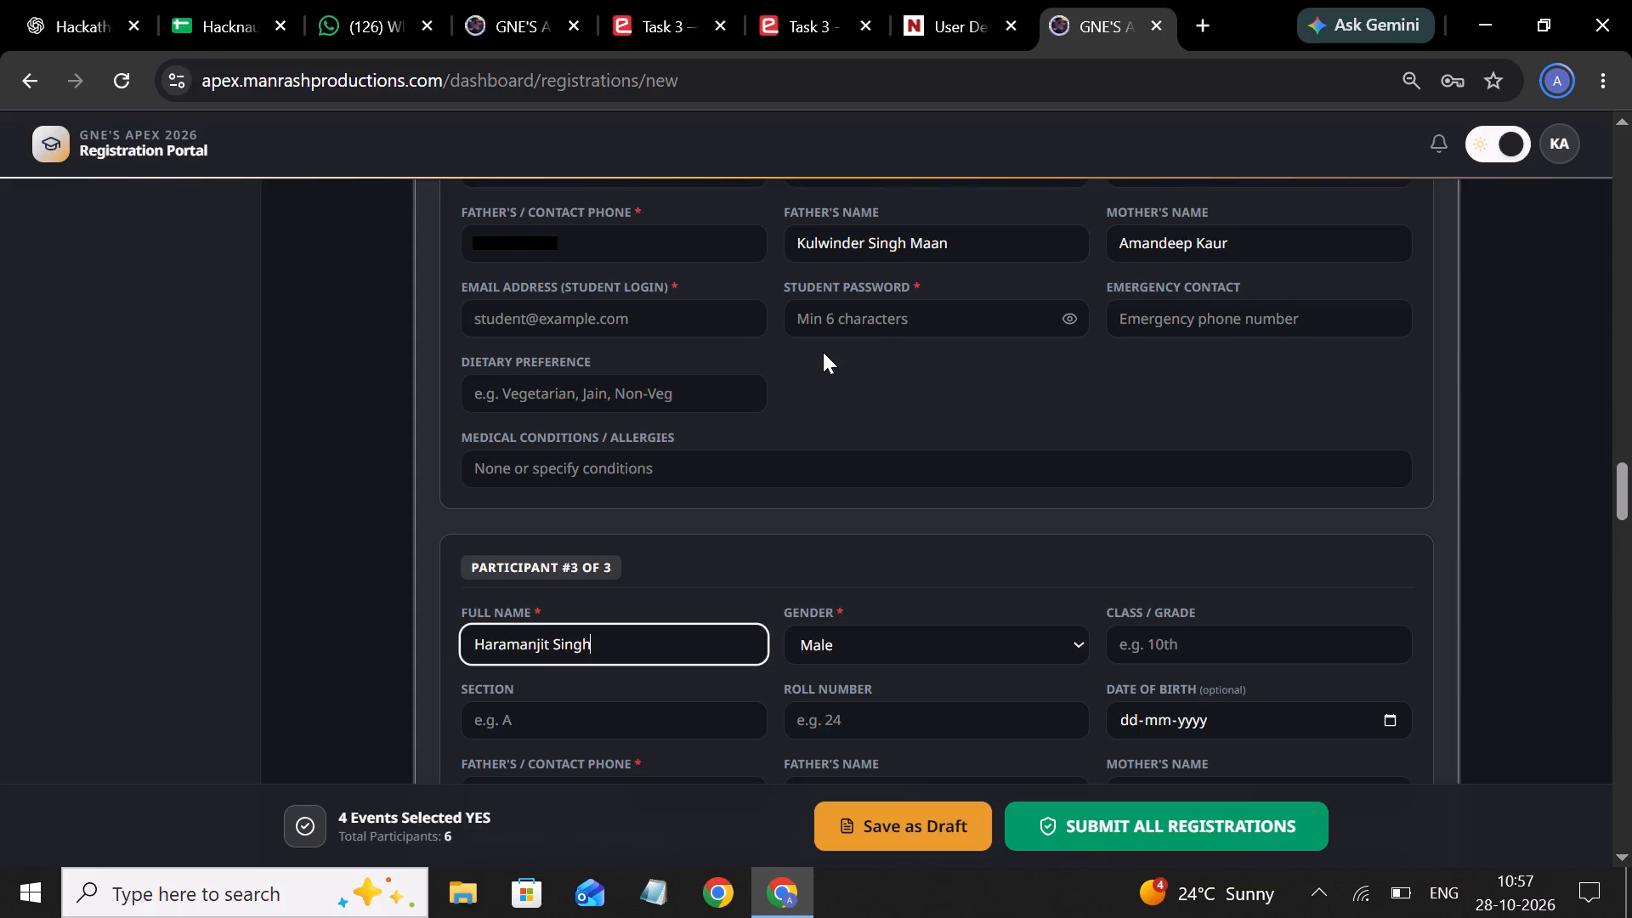
pyautogui.scroll(-2, 823, 352)
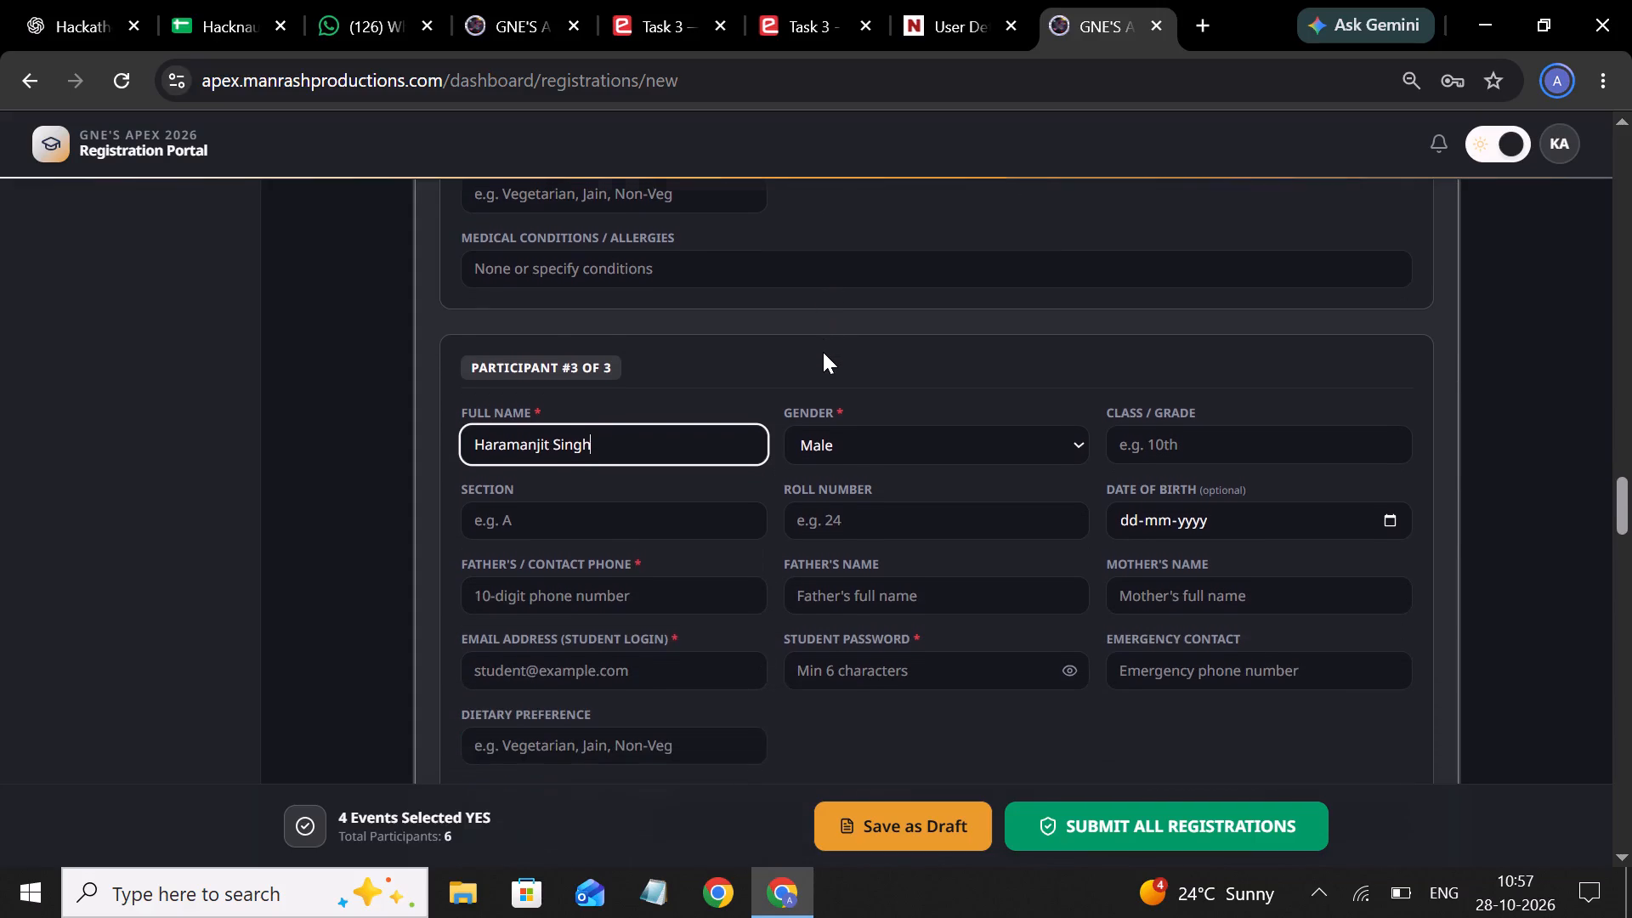
pyautogui.scroll(-1, 823, 352)
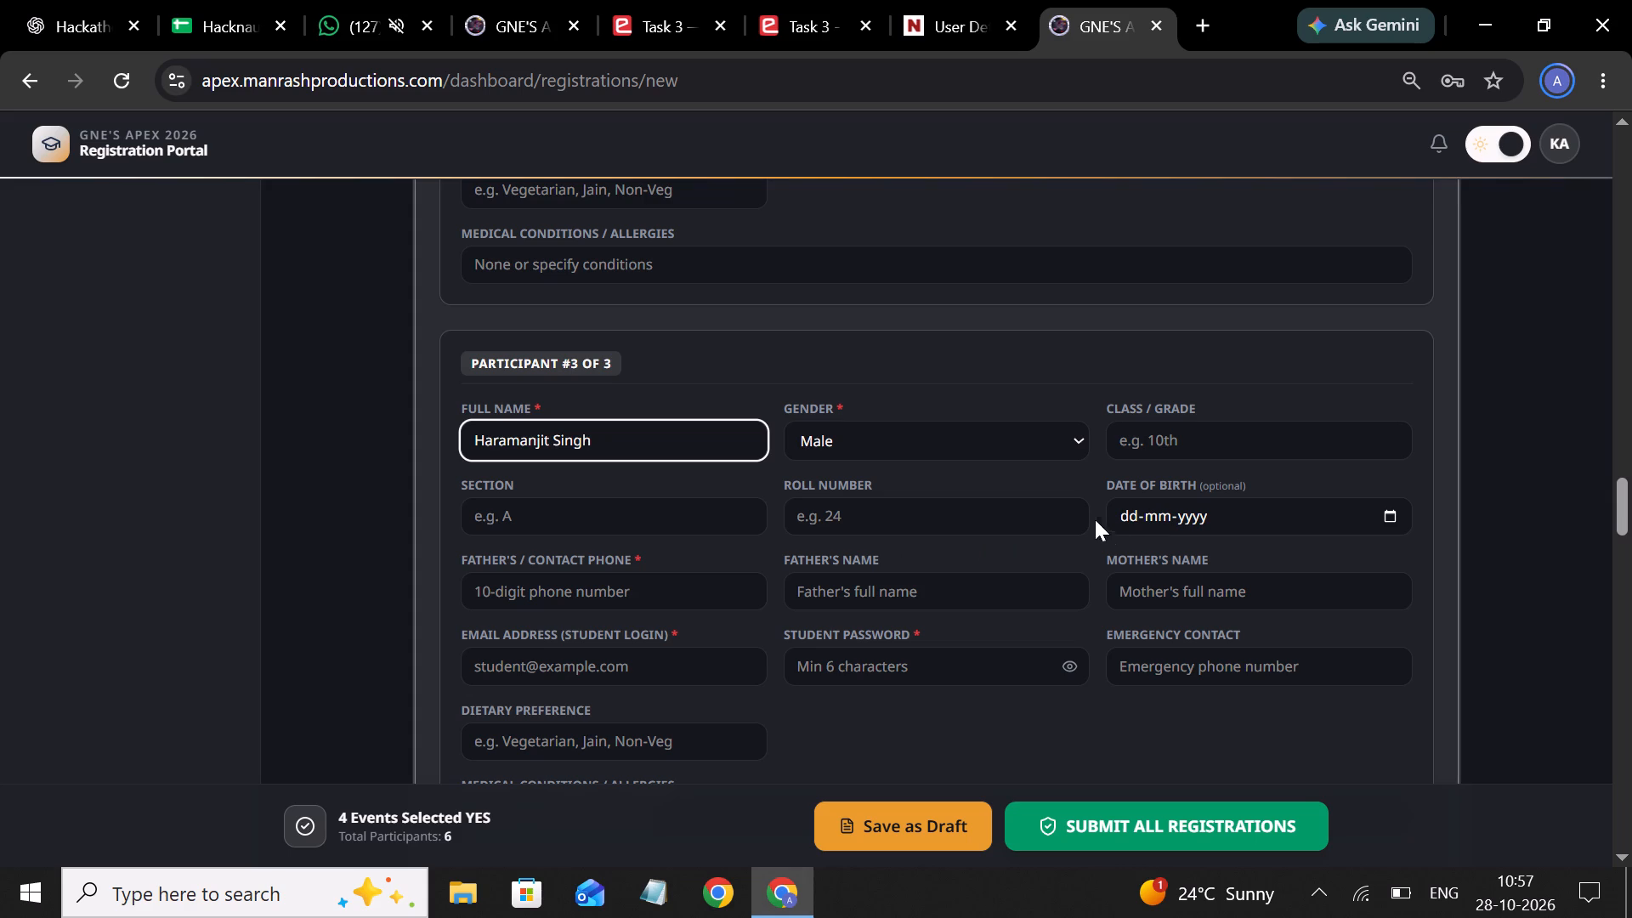
pyautogui.click(854, 518)
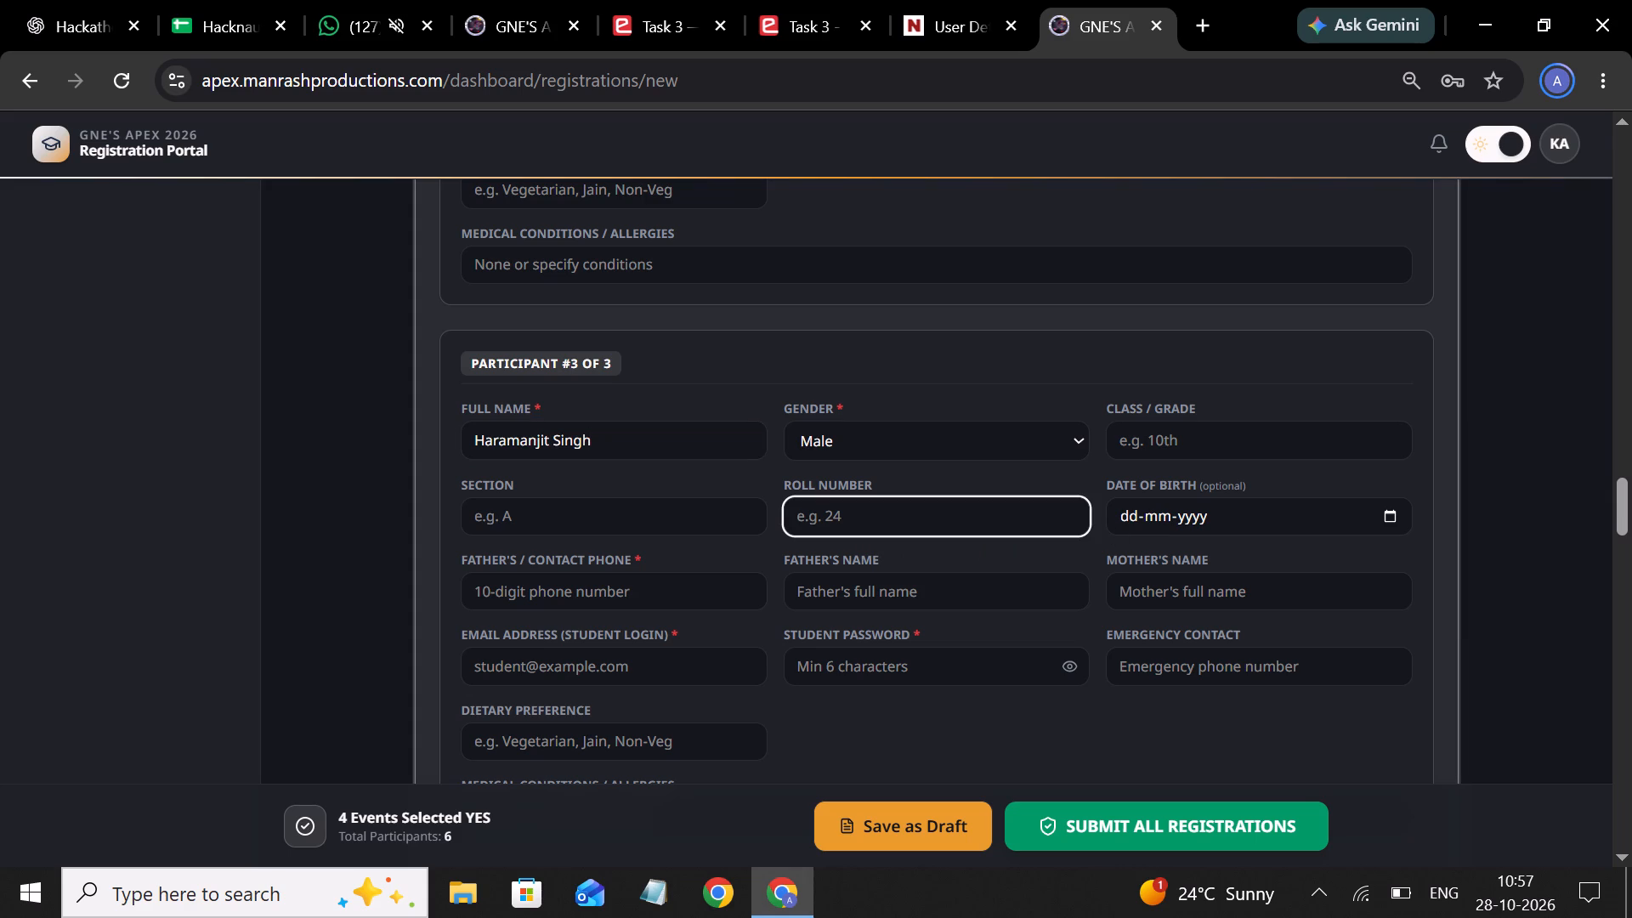
pyautogui.write('23')
# Fill in the father's full name for participant 3 of the Working Model Quest team.
pyautogui.click(837, 596)
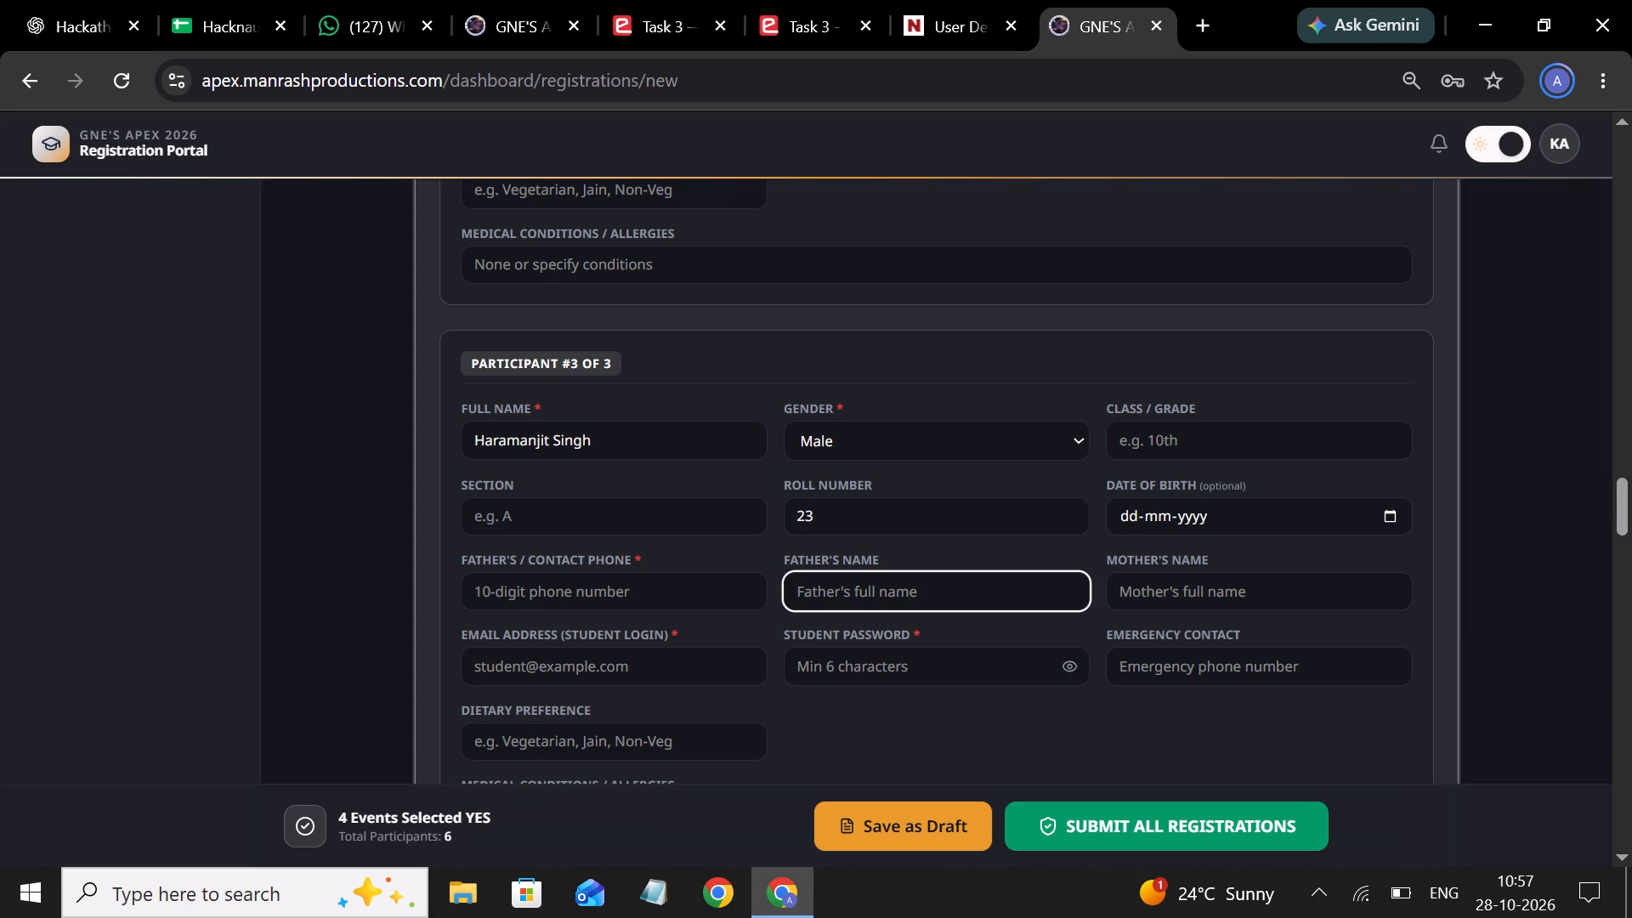
pyautogui.write('anj')
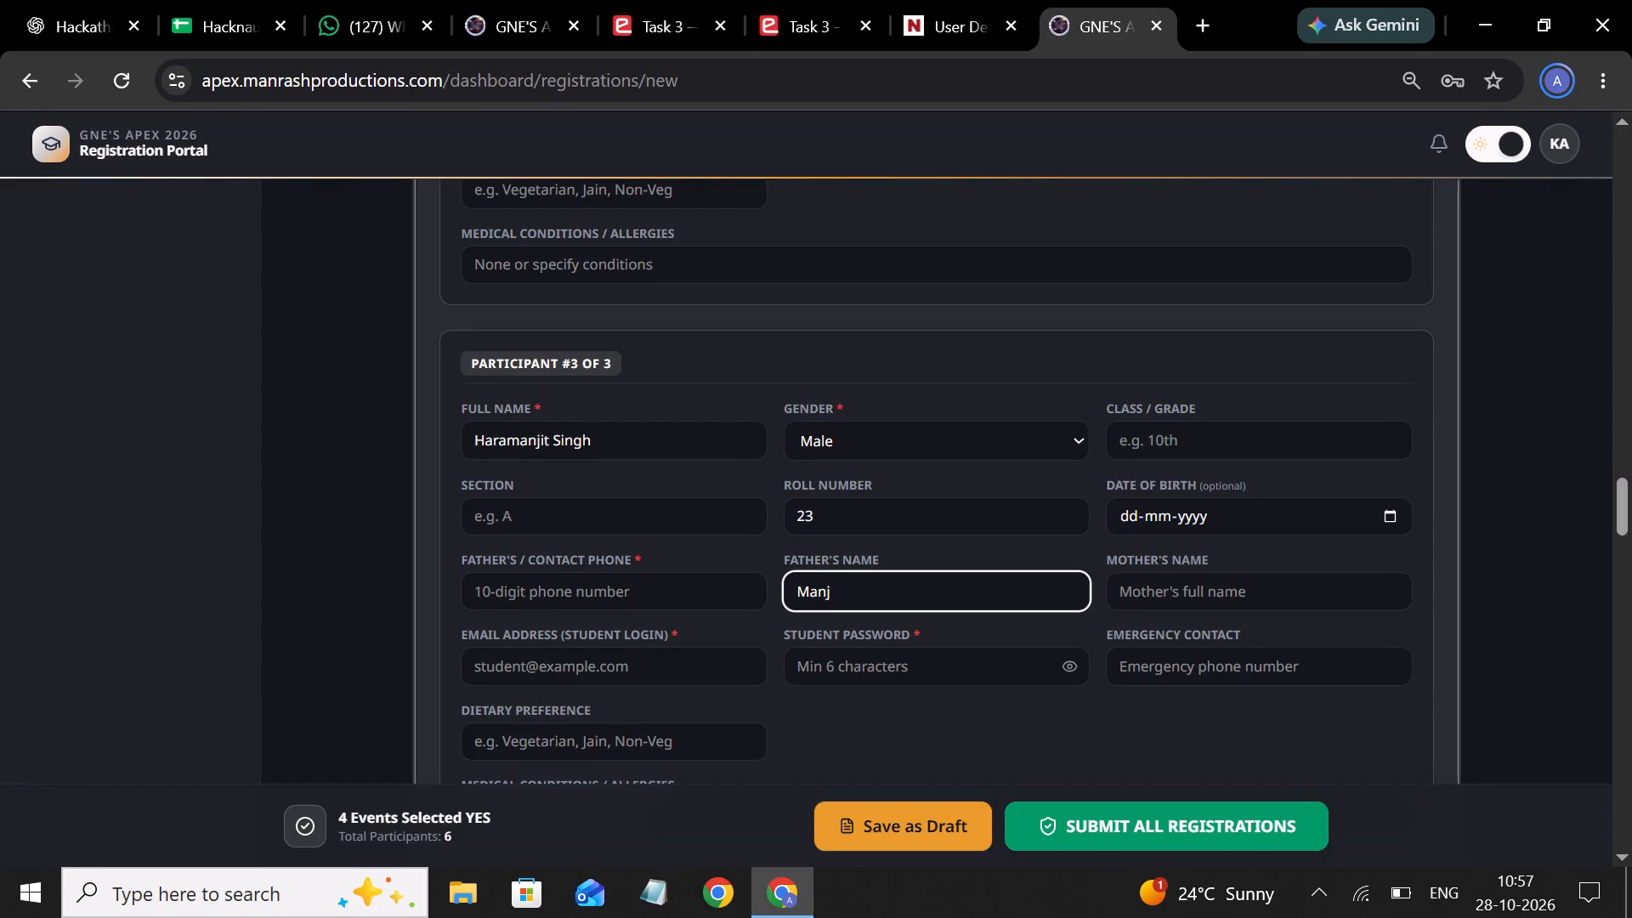
pyautogui.write('it')
pyautogui.press('space')
pyautogui.press('BackSpace')
pyautogui.press('d')
pyautogui.press('BackSpace')
pyautogui.write('gh')
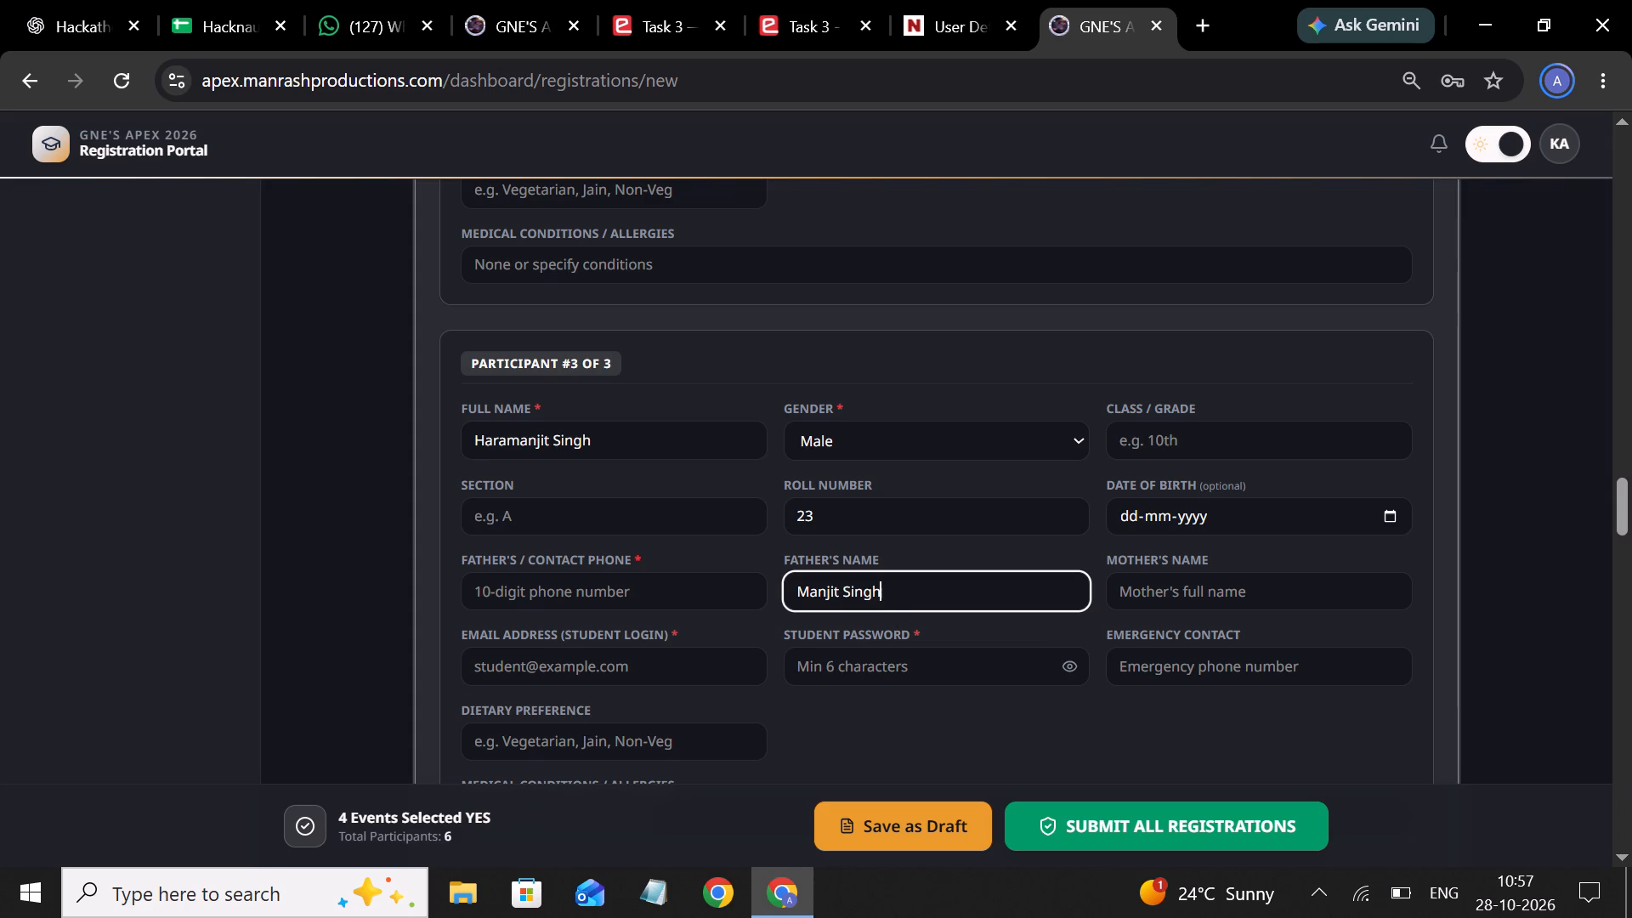
# Fill in the mother's full name for participant 3 of the Working Model Quest team.
pyautogui.click(1181, 583)
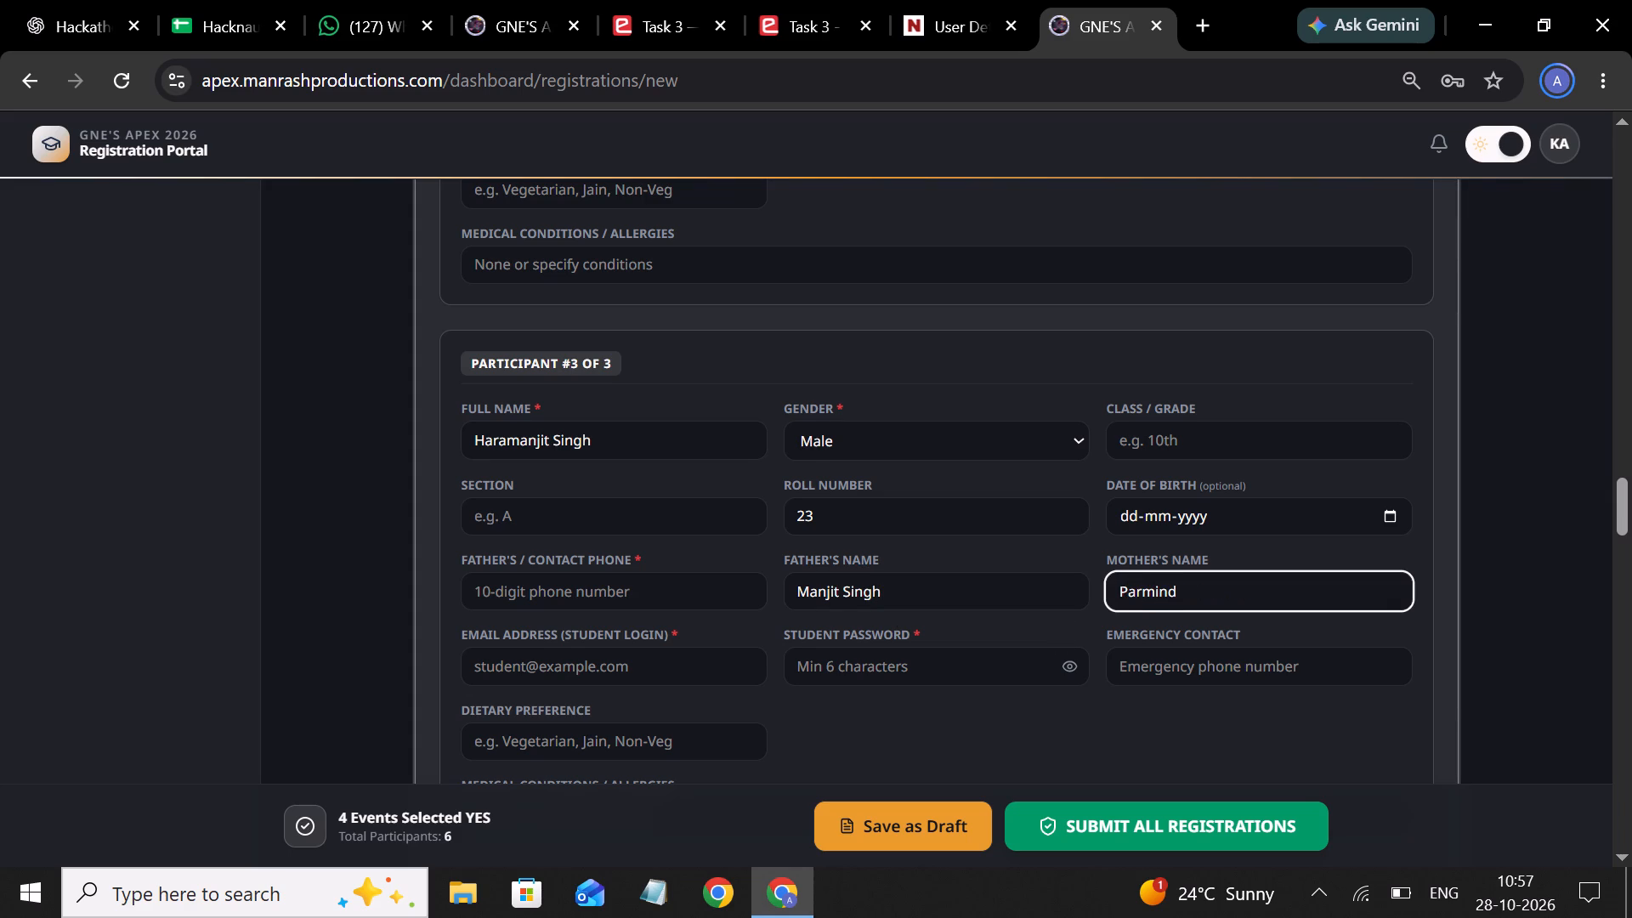
pyautogui.write('er')
pyautogui.press('space')
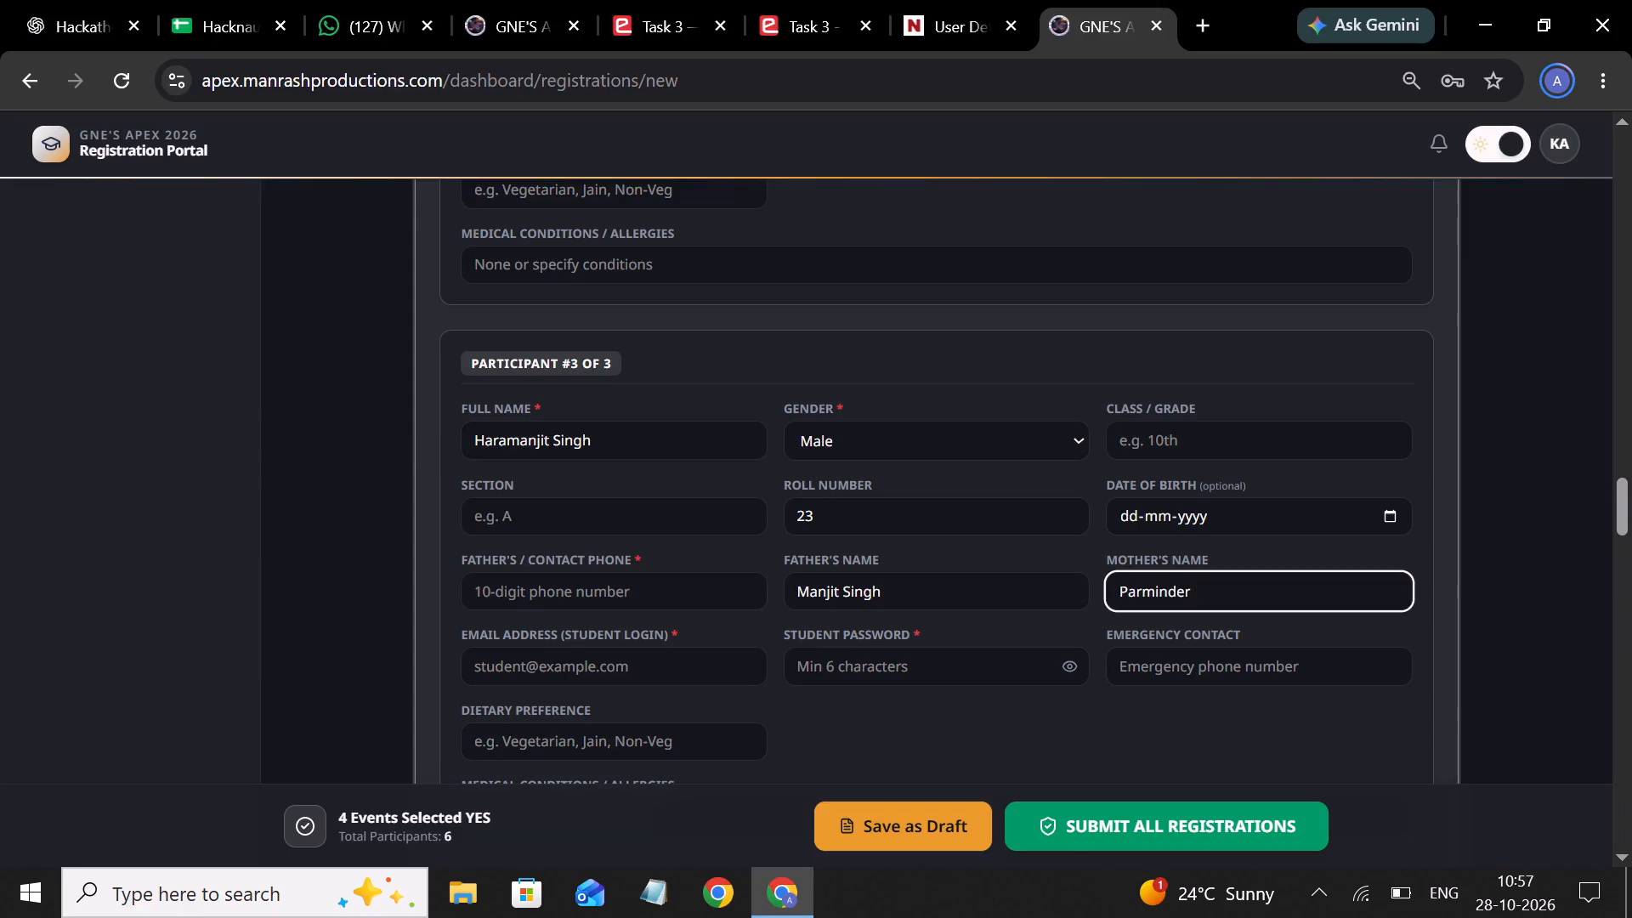
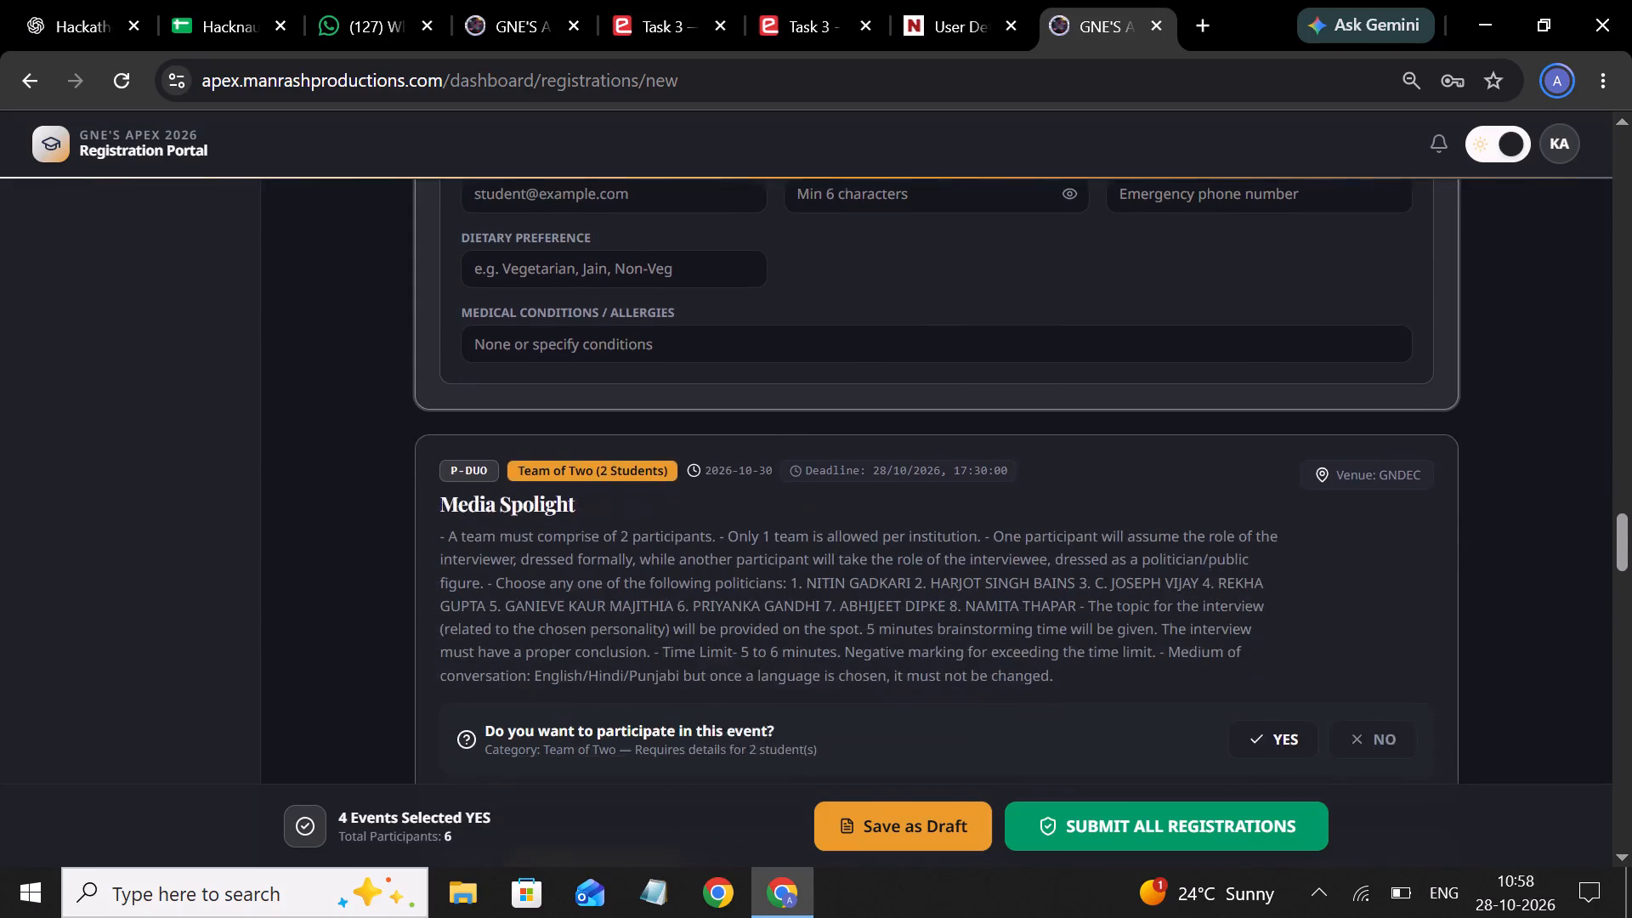
# Opt in to the Media Spolight team-of-two event.
pyautogui.scroll(-2, 602, 622)
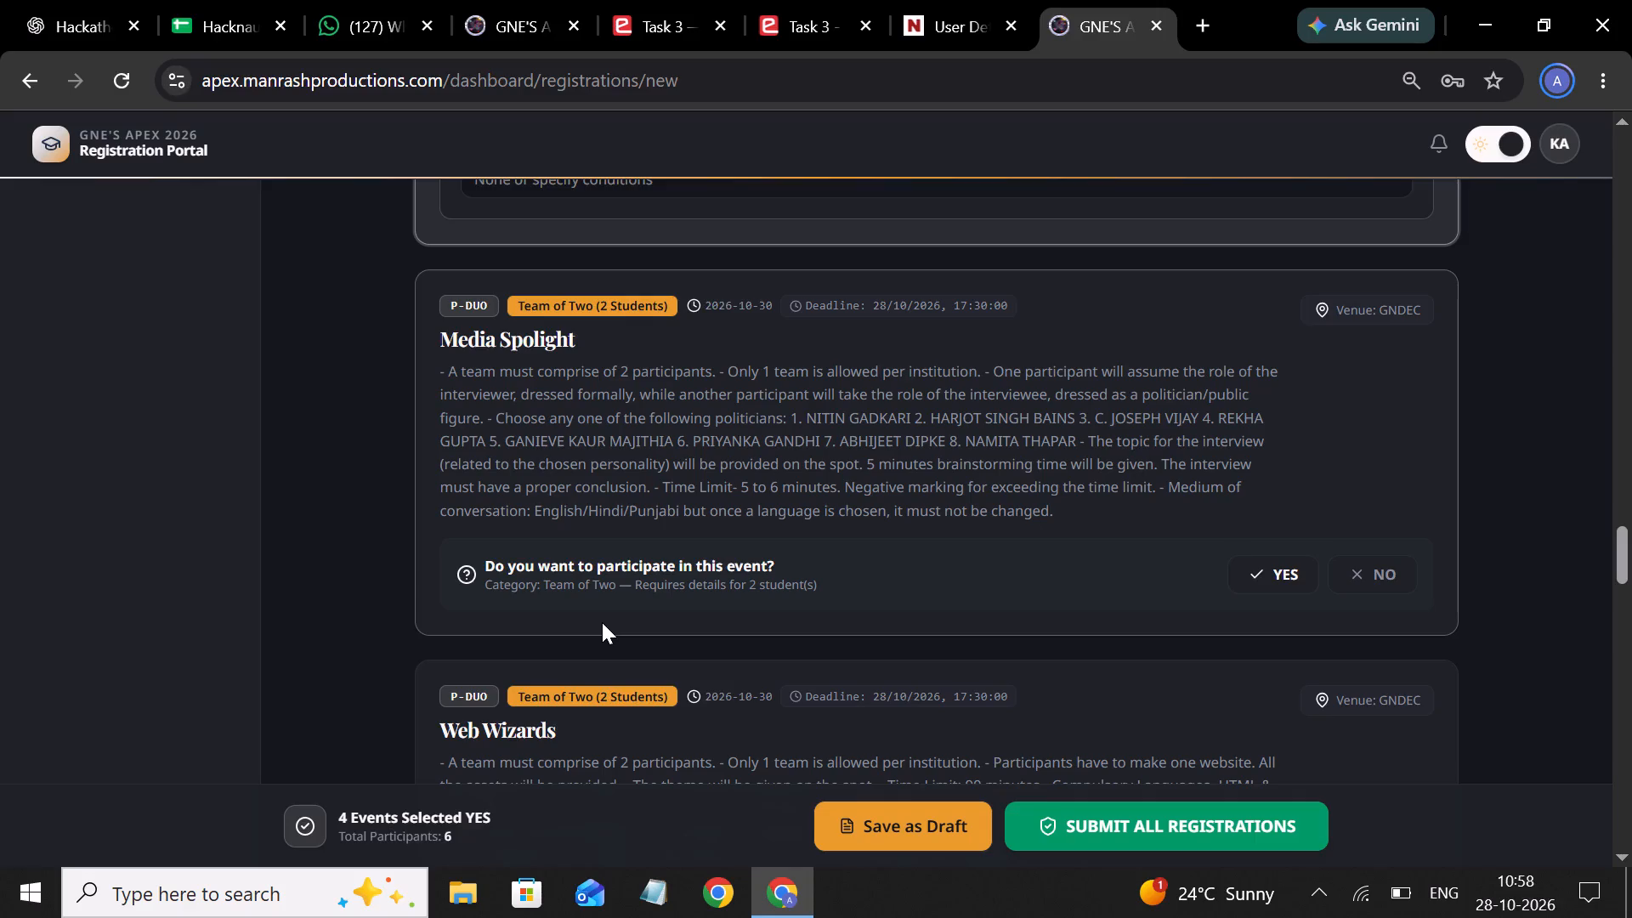
pyautogui.scroll(4, 715, 530)
pyautogui.scroll(-2, 715, 530)
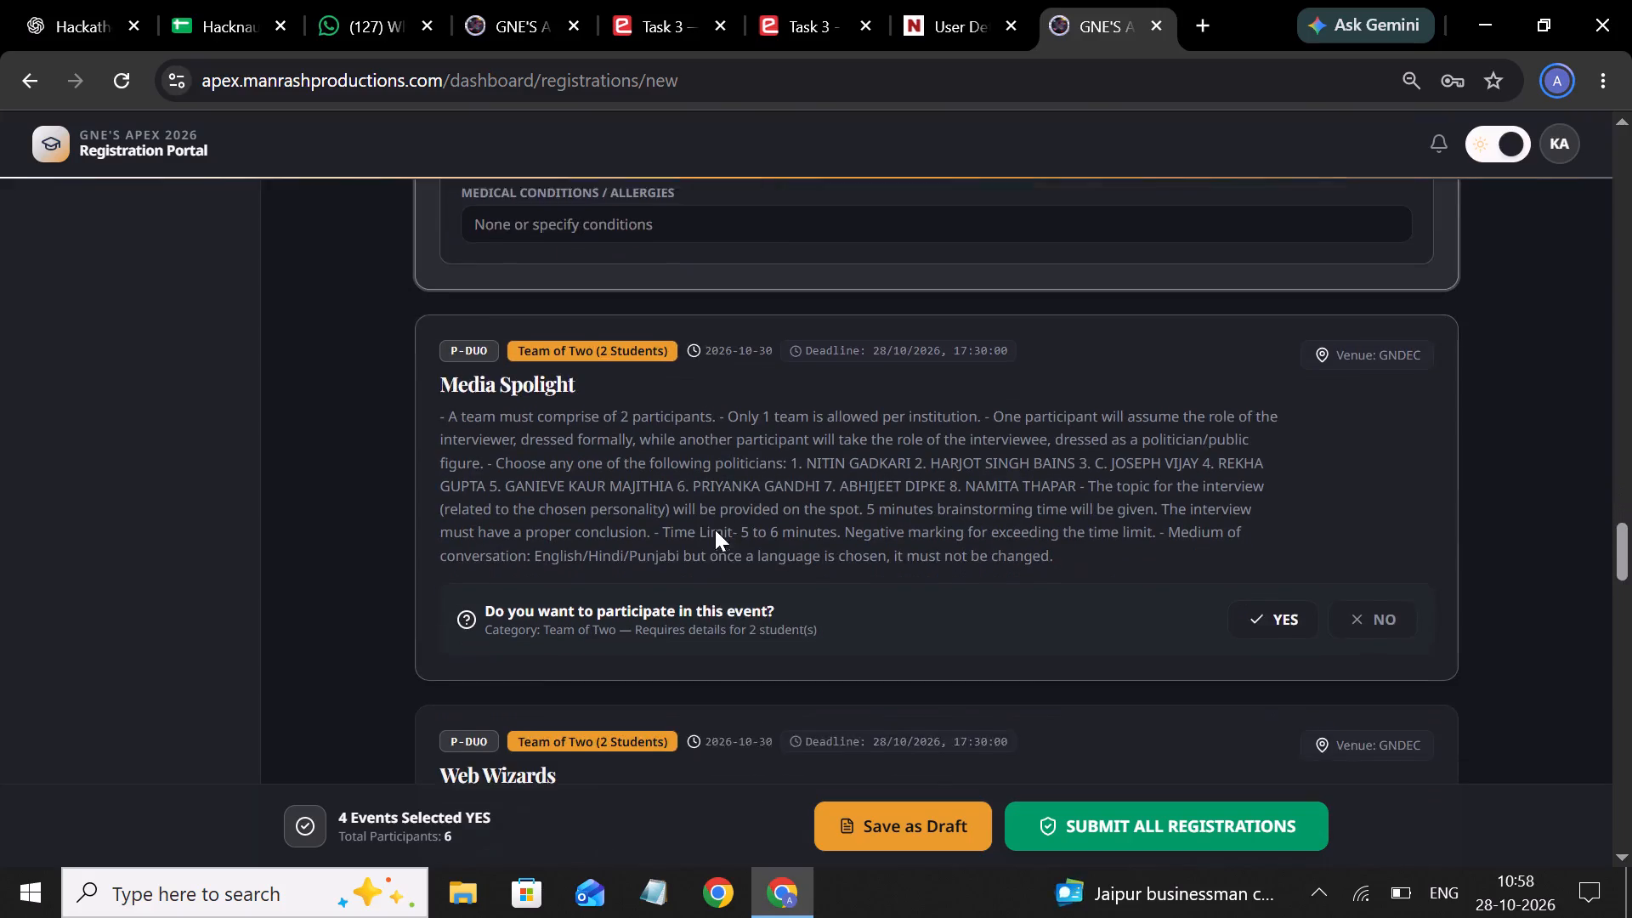
pyautogui.scroll(-1, 715, 530)
pyautogui.click(1269, 527)
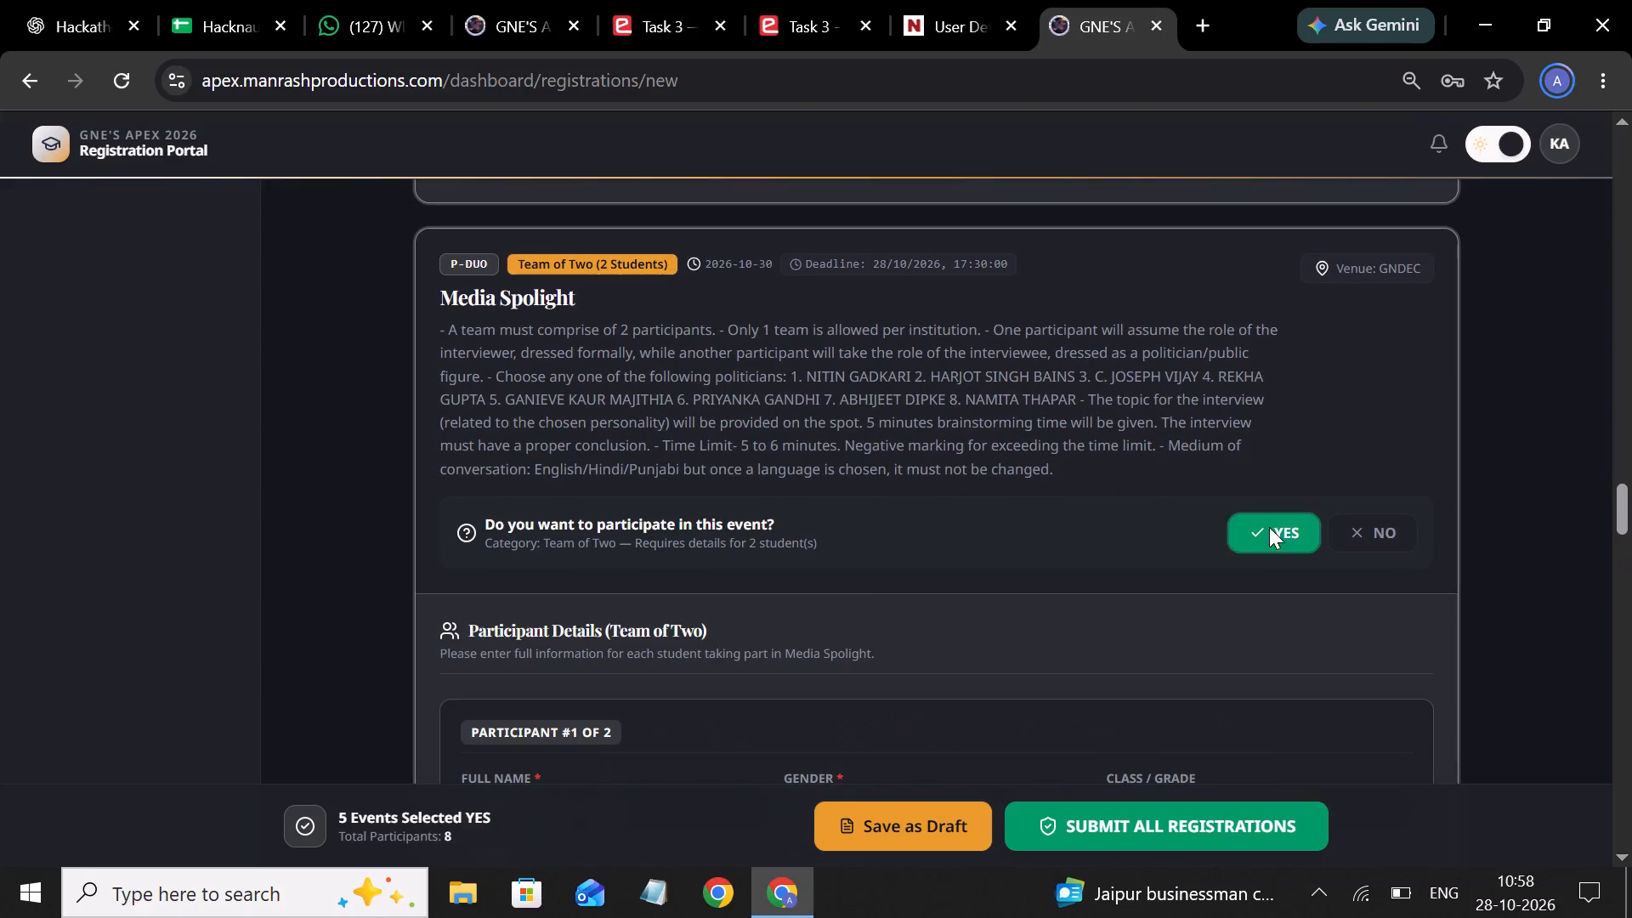
# Fill in the student's name for participant 1 of the Media Spolight team.
pyautogui.scroll(-3, 879, 580)
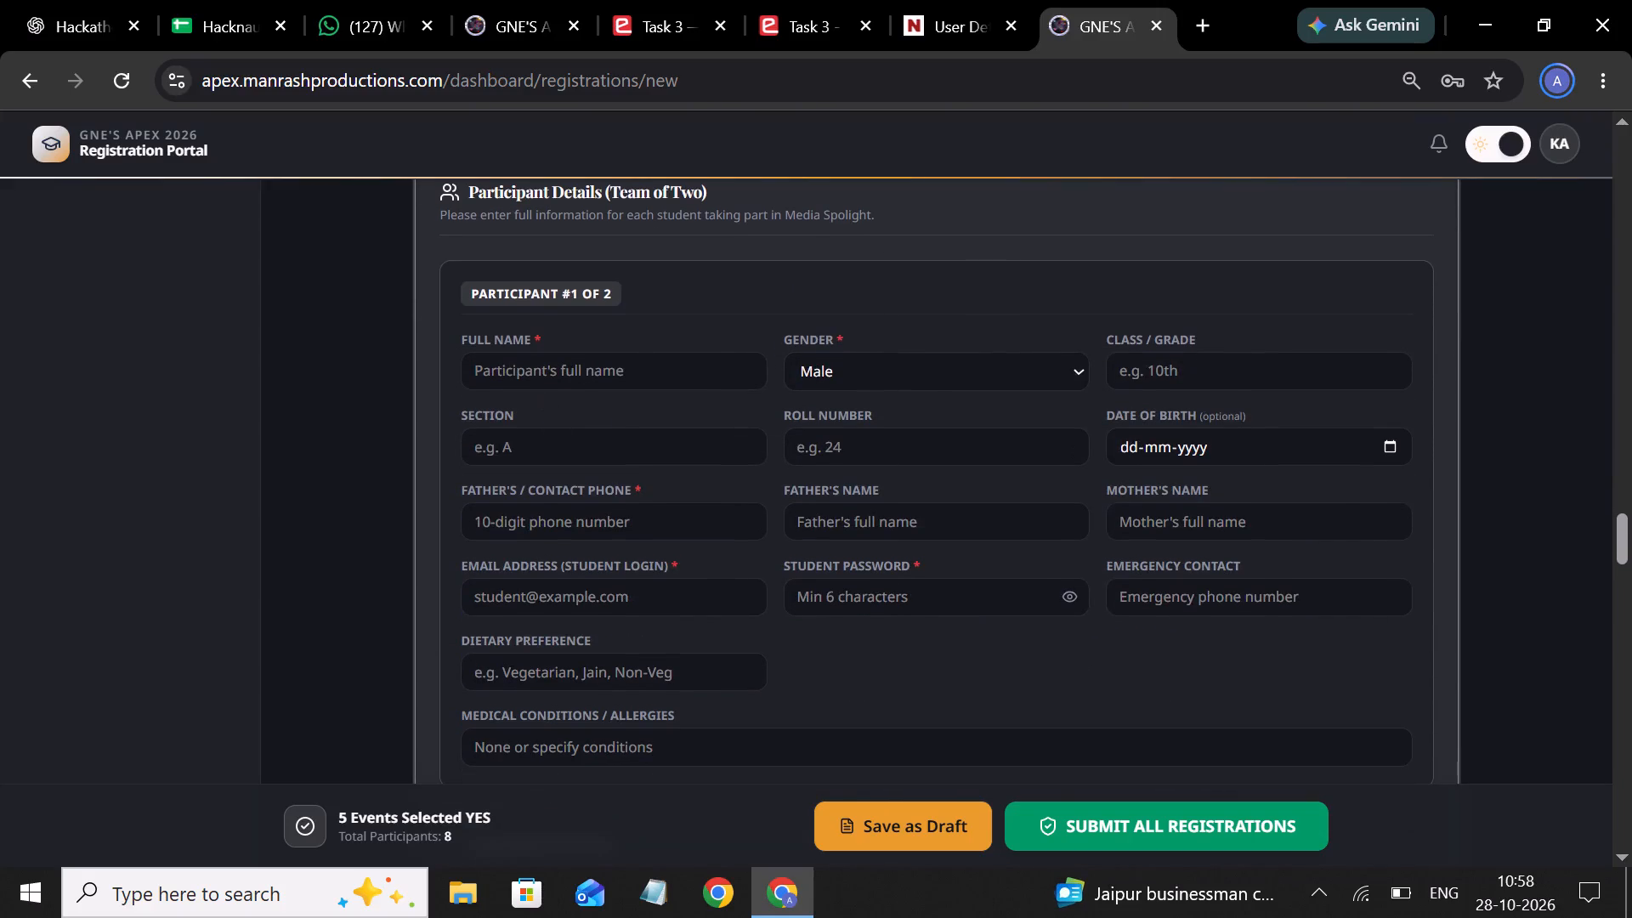
pyautogui.click(544, 370)
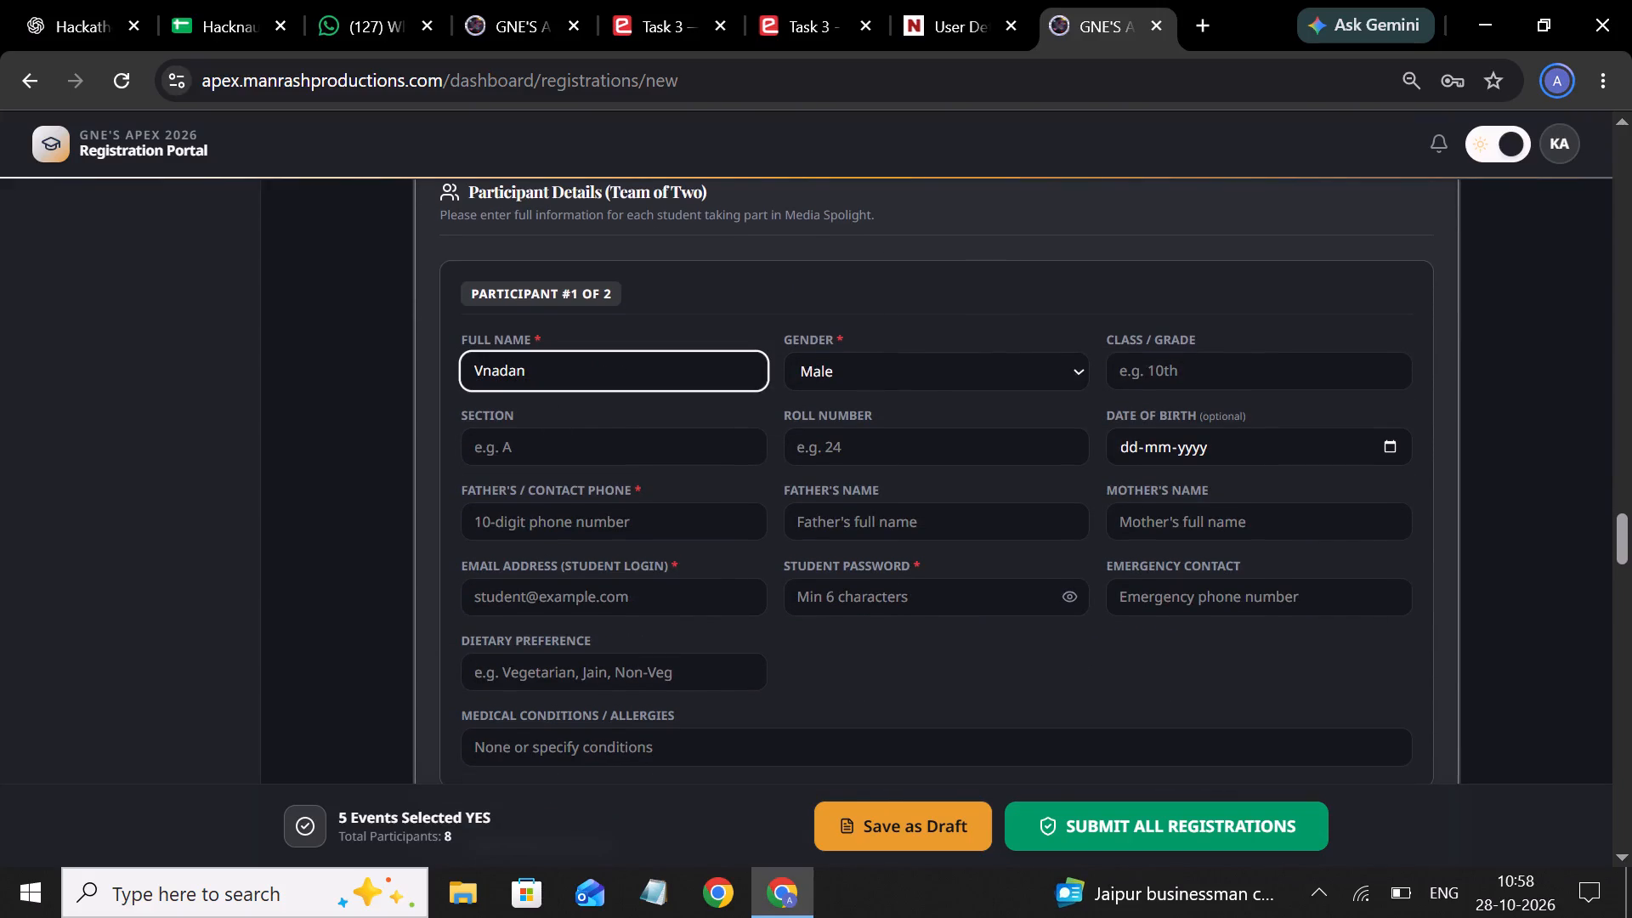
pyautogui.press('BackSpace')
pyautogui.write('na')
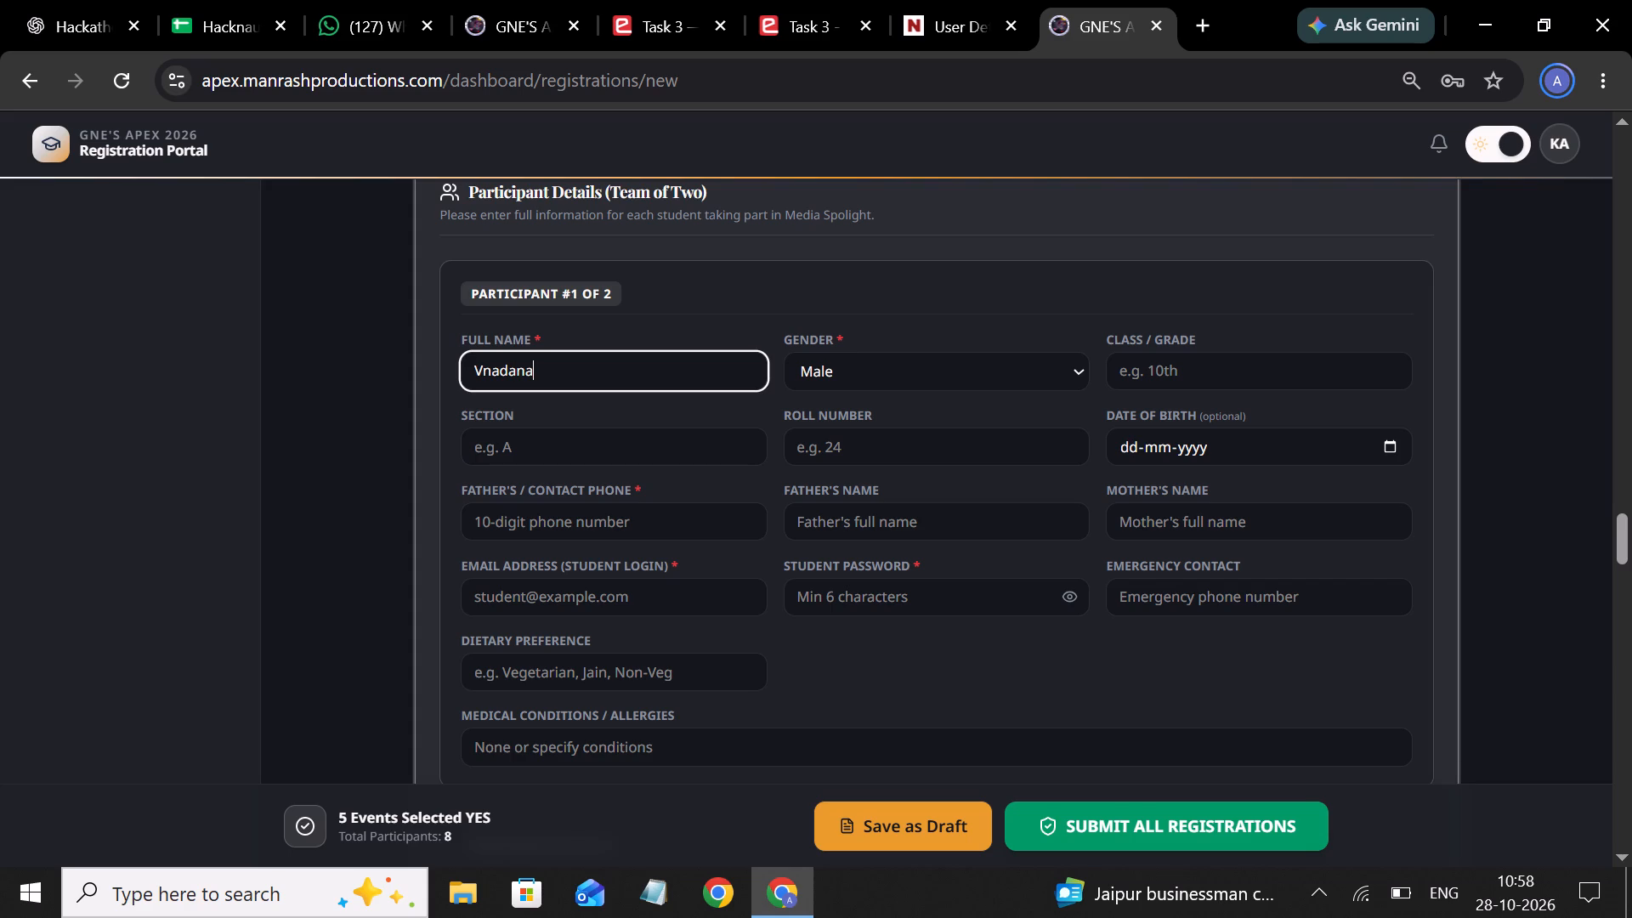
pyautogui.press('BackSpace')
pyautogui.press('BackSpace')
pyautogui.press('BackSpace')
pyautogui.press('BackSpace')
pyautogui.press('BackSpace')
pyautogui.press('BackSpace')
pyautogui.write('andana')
# Set the gender of participant 1 in the Media Spolight team to Female.
pyautogui.click(962, 364)
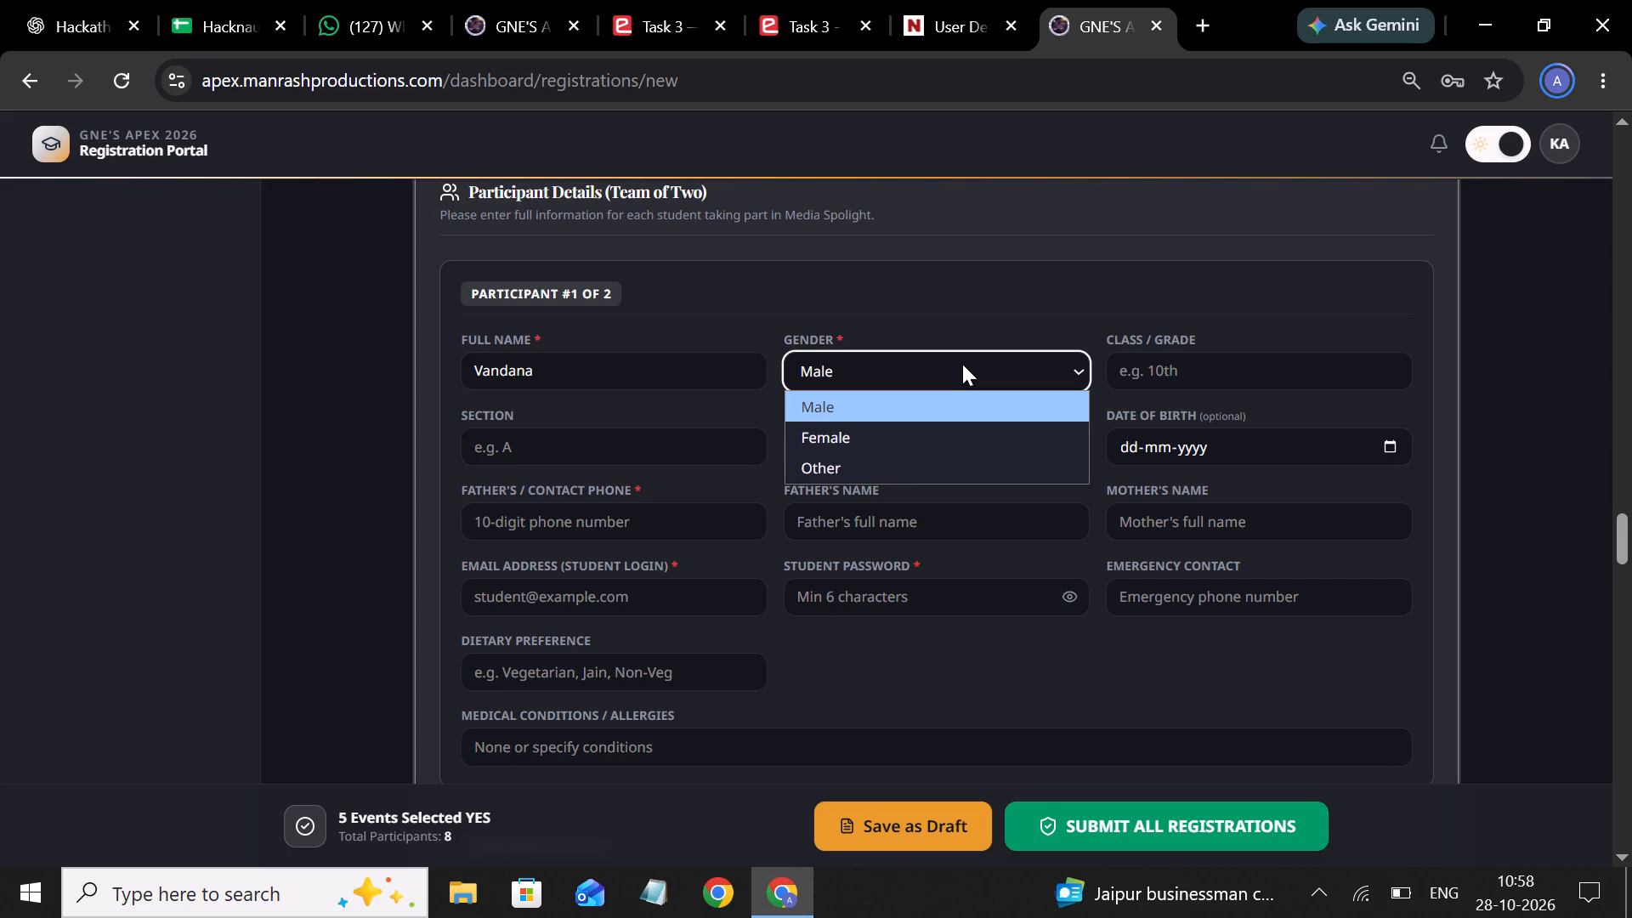
pyautogui.click(945, 428)
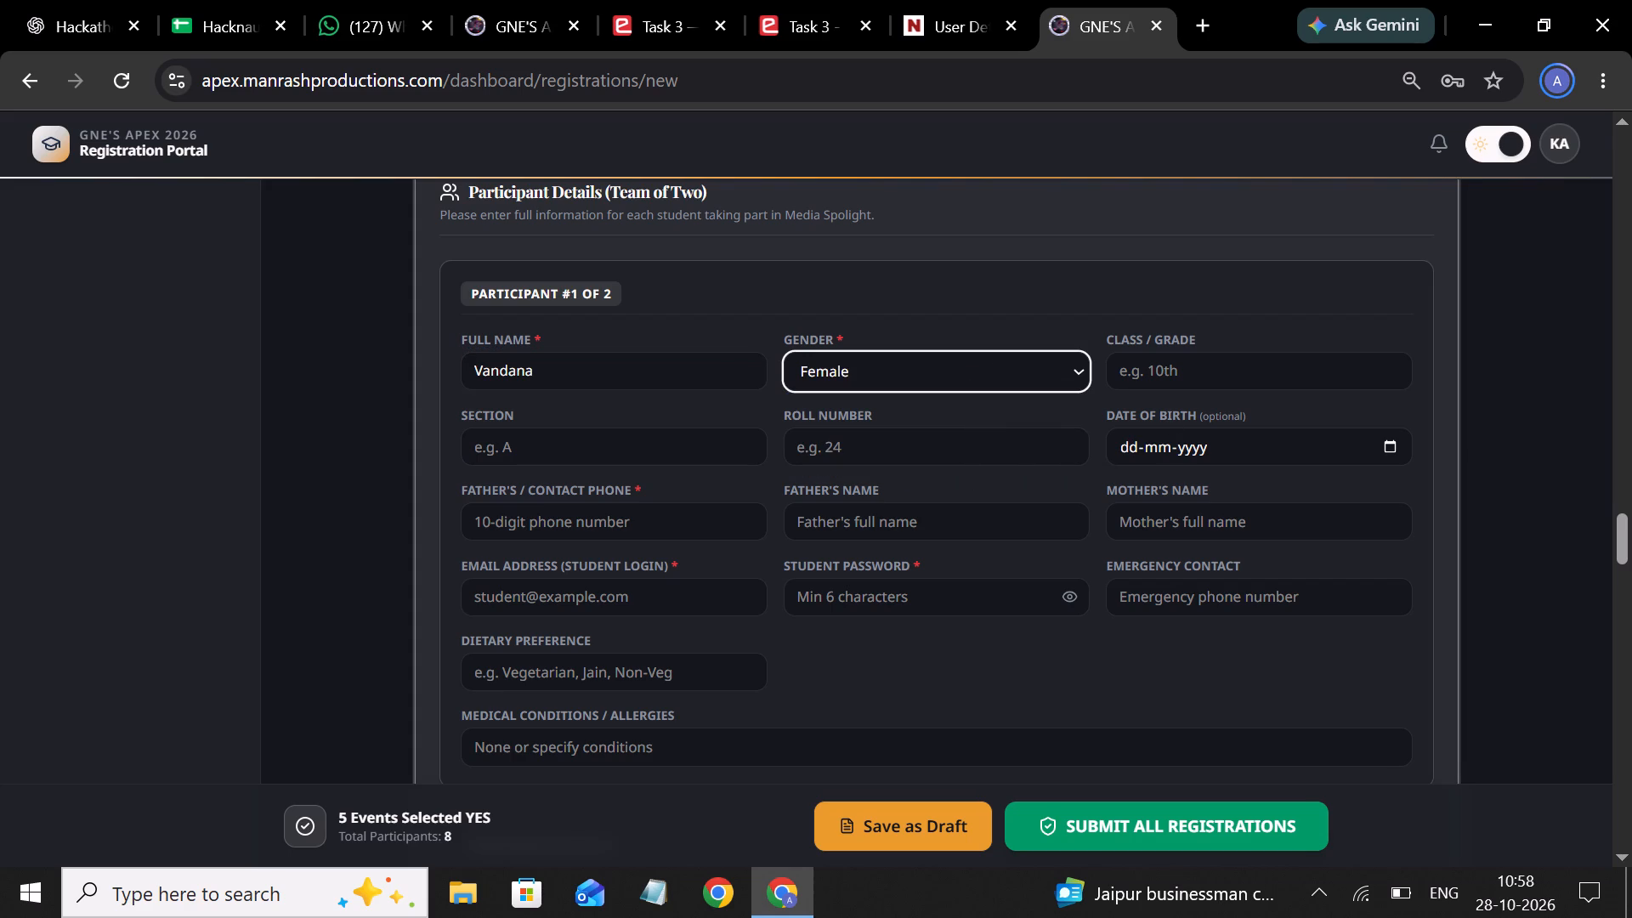
# Enter the date of birth for participant 1 of the Media Spolight team.
pyautogui.click(824, 443)
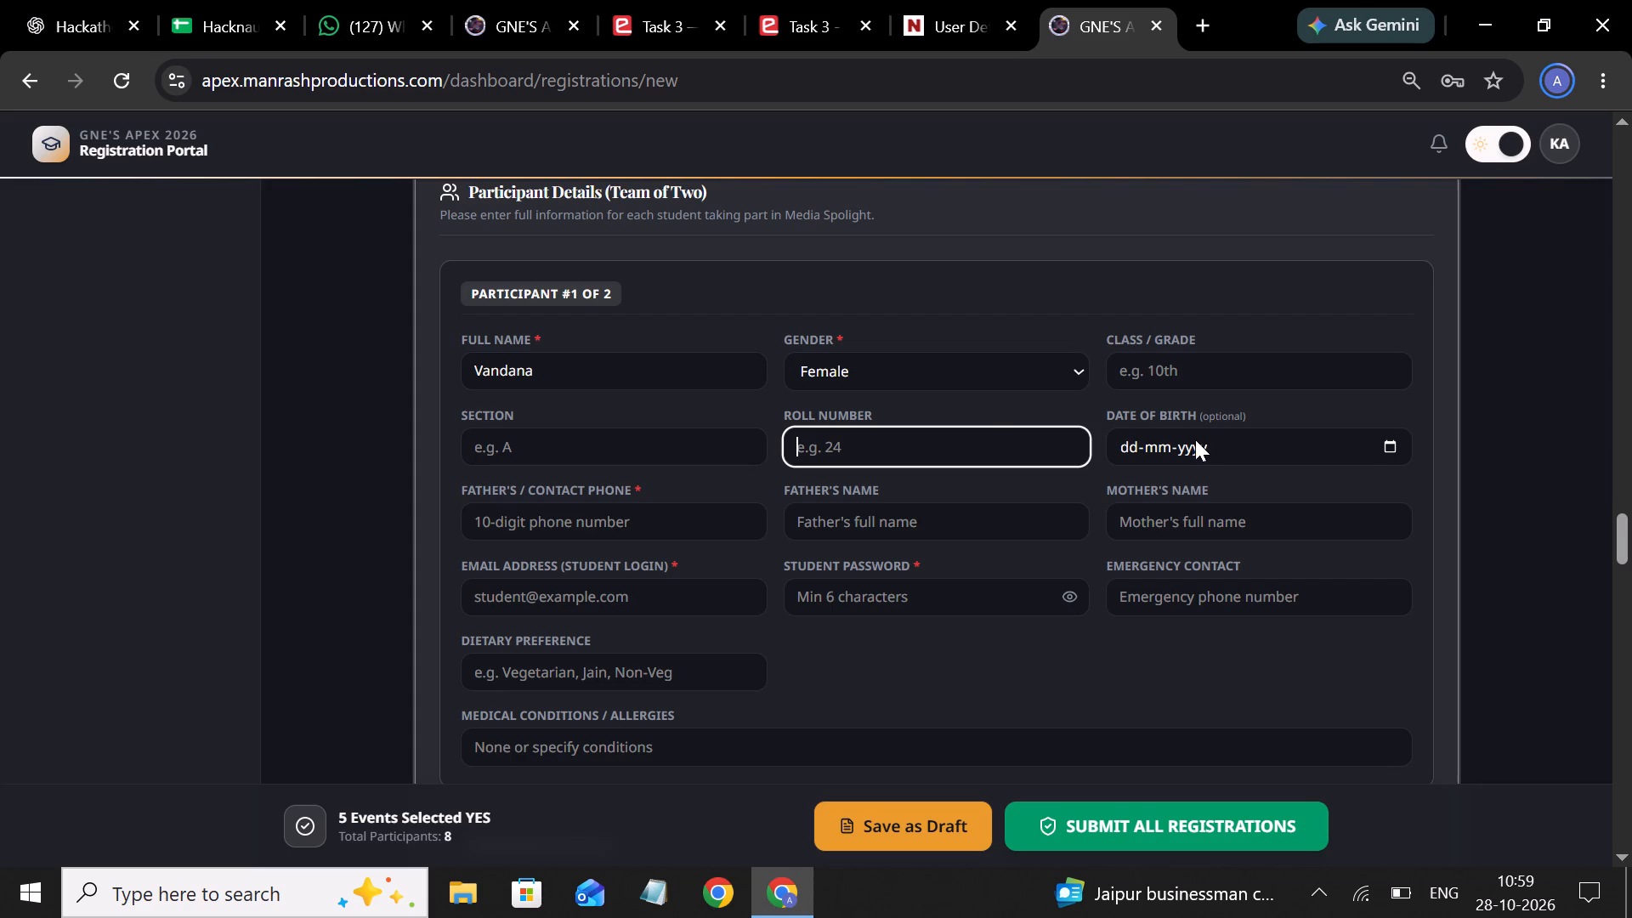
pyautogui.click(1122, 442)
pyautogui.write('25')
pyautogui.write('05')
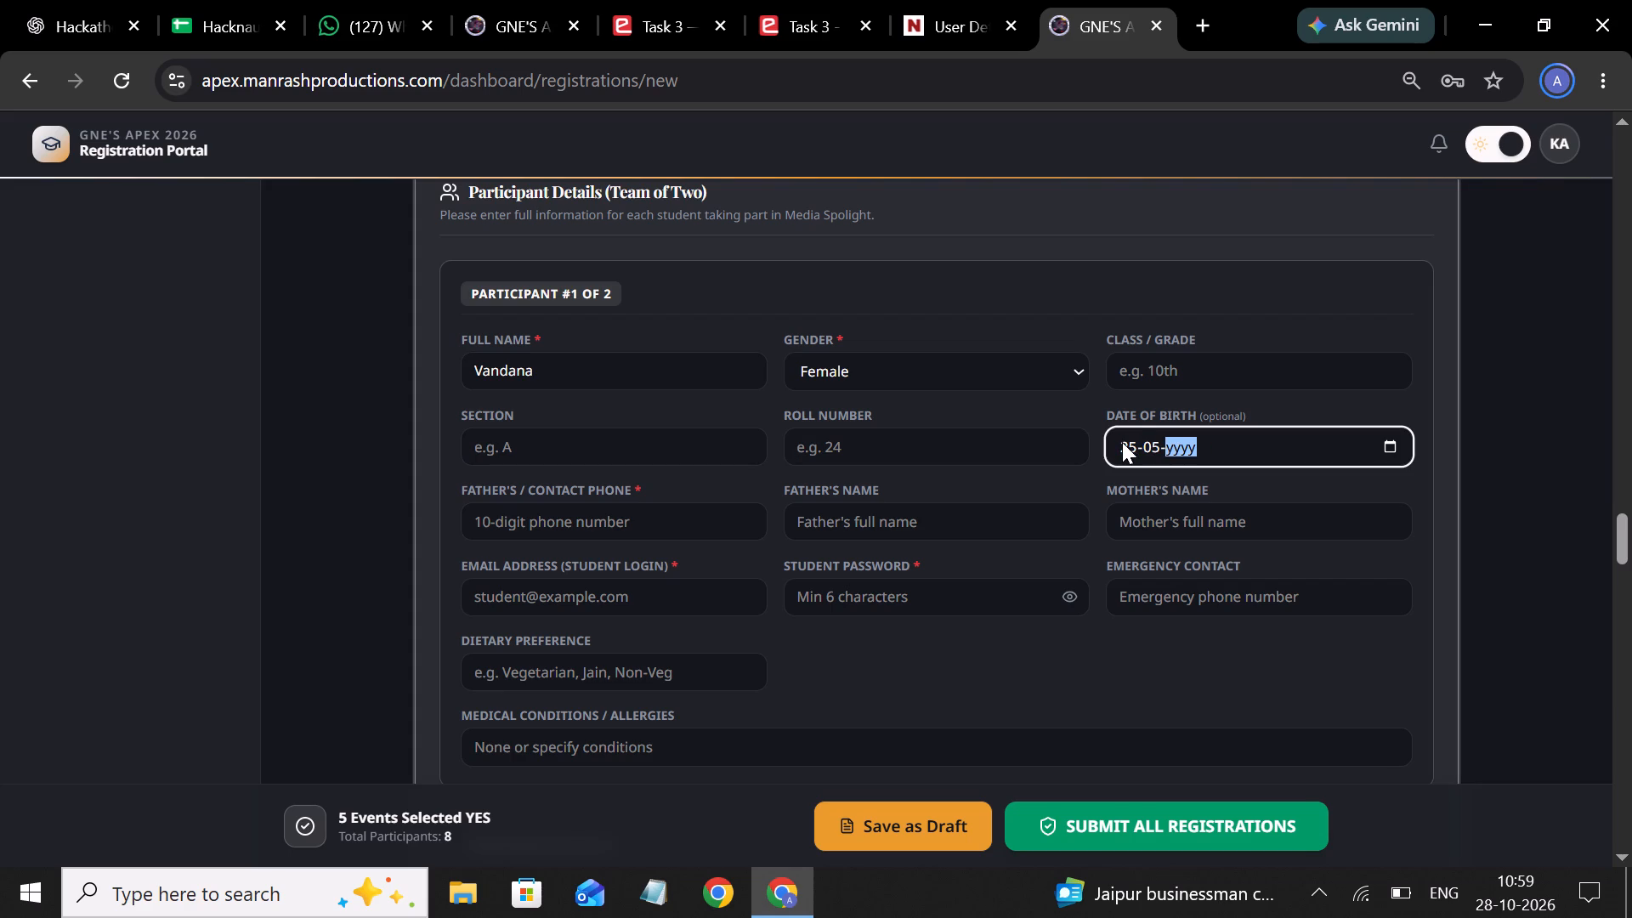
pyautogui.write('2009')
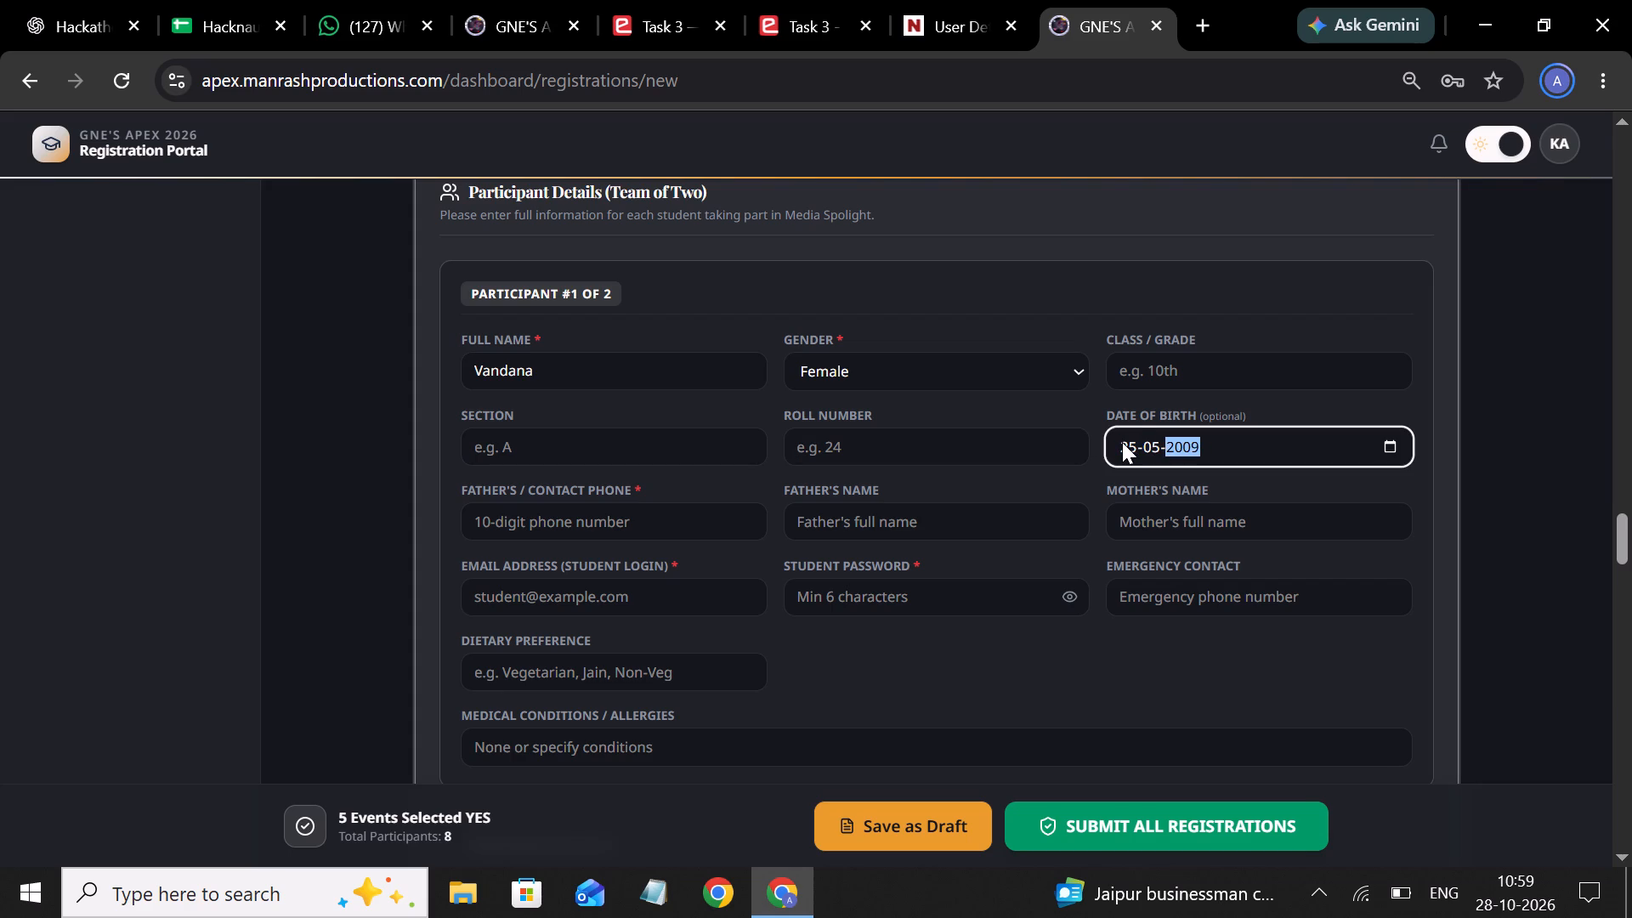
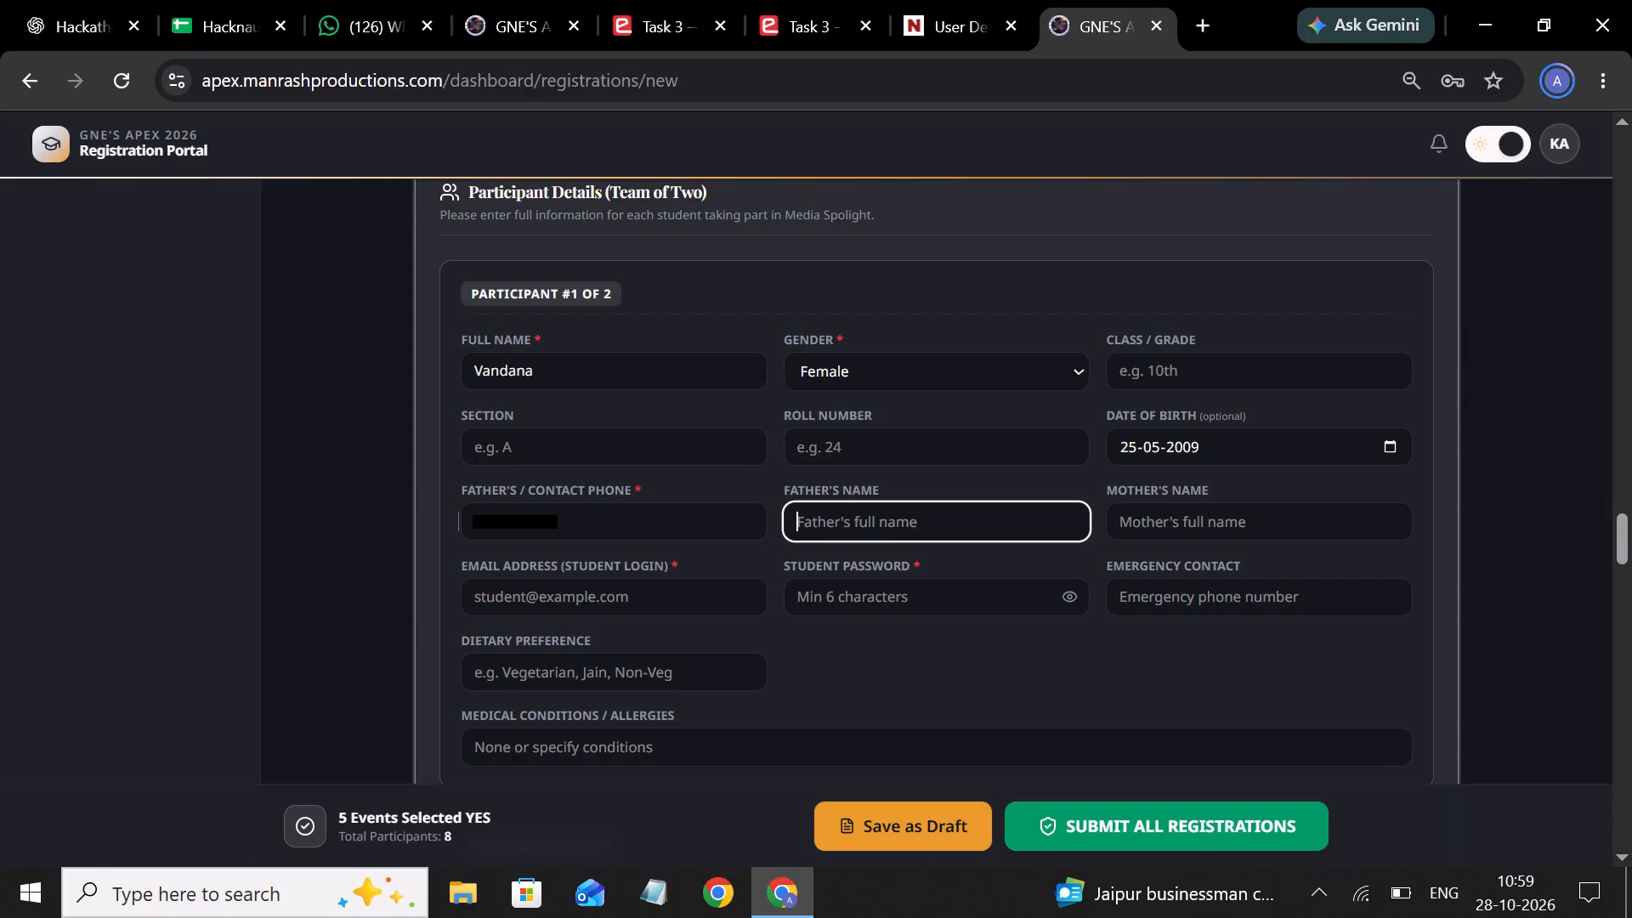
# Enter the father's full name for participant 1 of the Media Spolight team.
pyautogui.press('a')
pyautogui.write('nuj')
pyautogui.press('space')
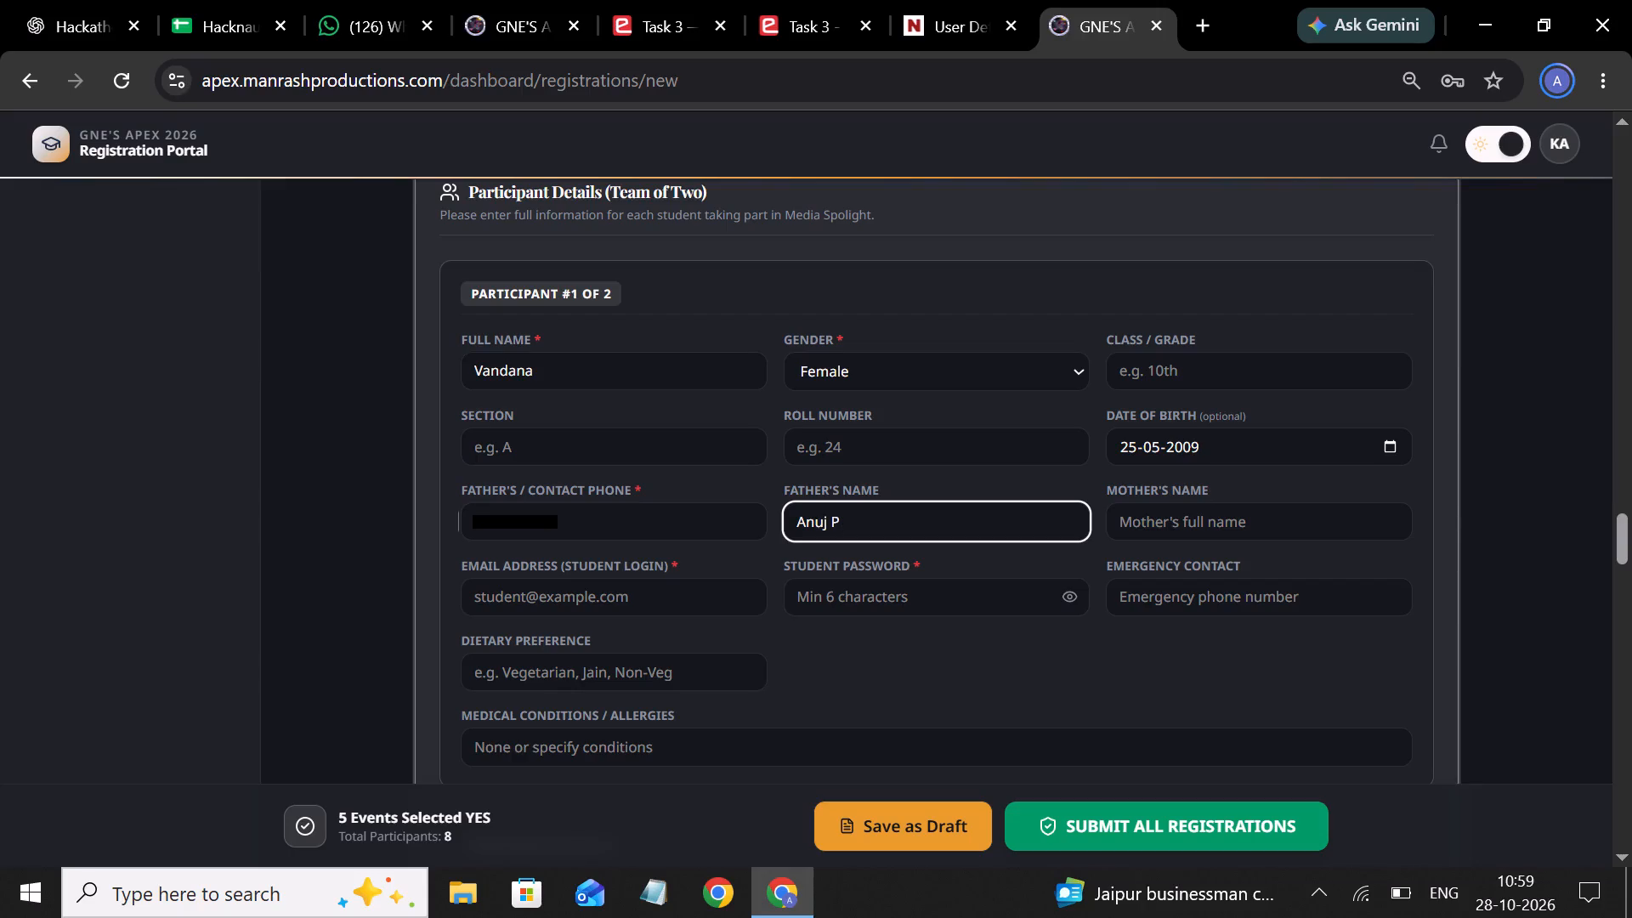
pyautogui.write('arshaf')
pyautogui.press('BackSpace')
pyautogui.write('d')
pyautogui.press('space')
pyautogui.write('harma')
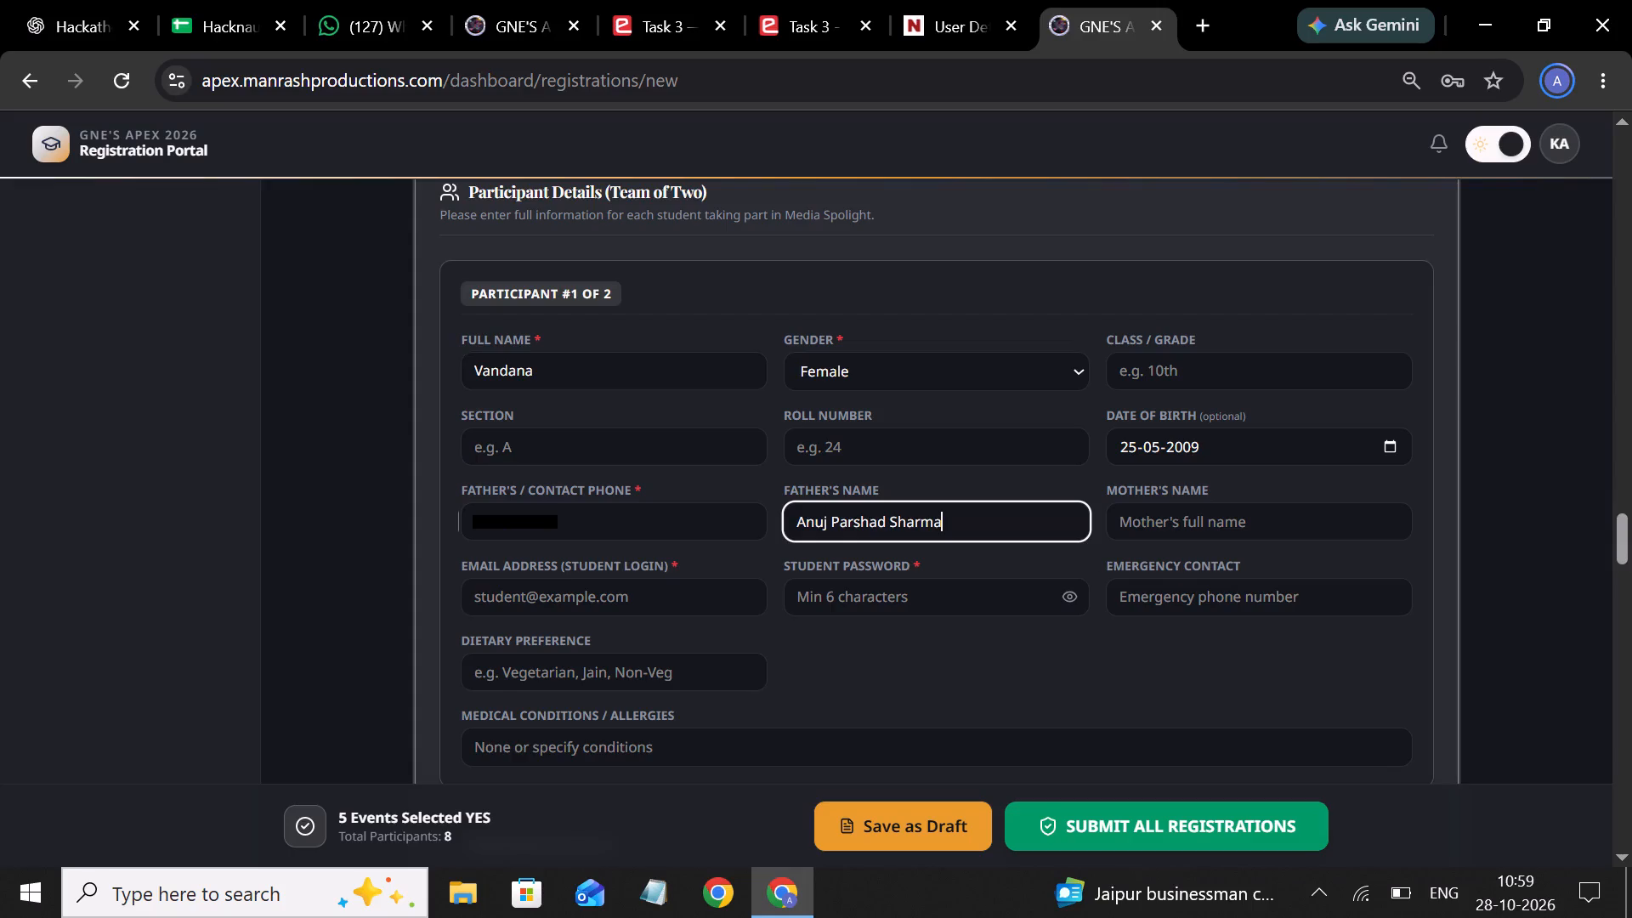
# Enter the mother's full name for participant 1 of the Media Spolight team.
pyautogui.click(1198, 513)
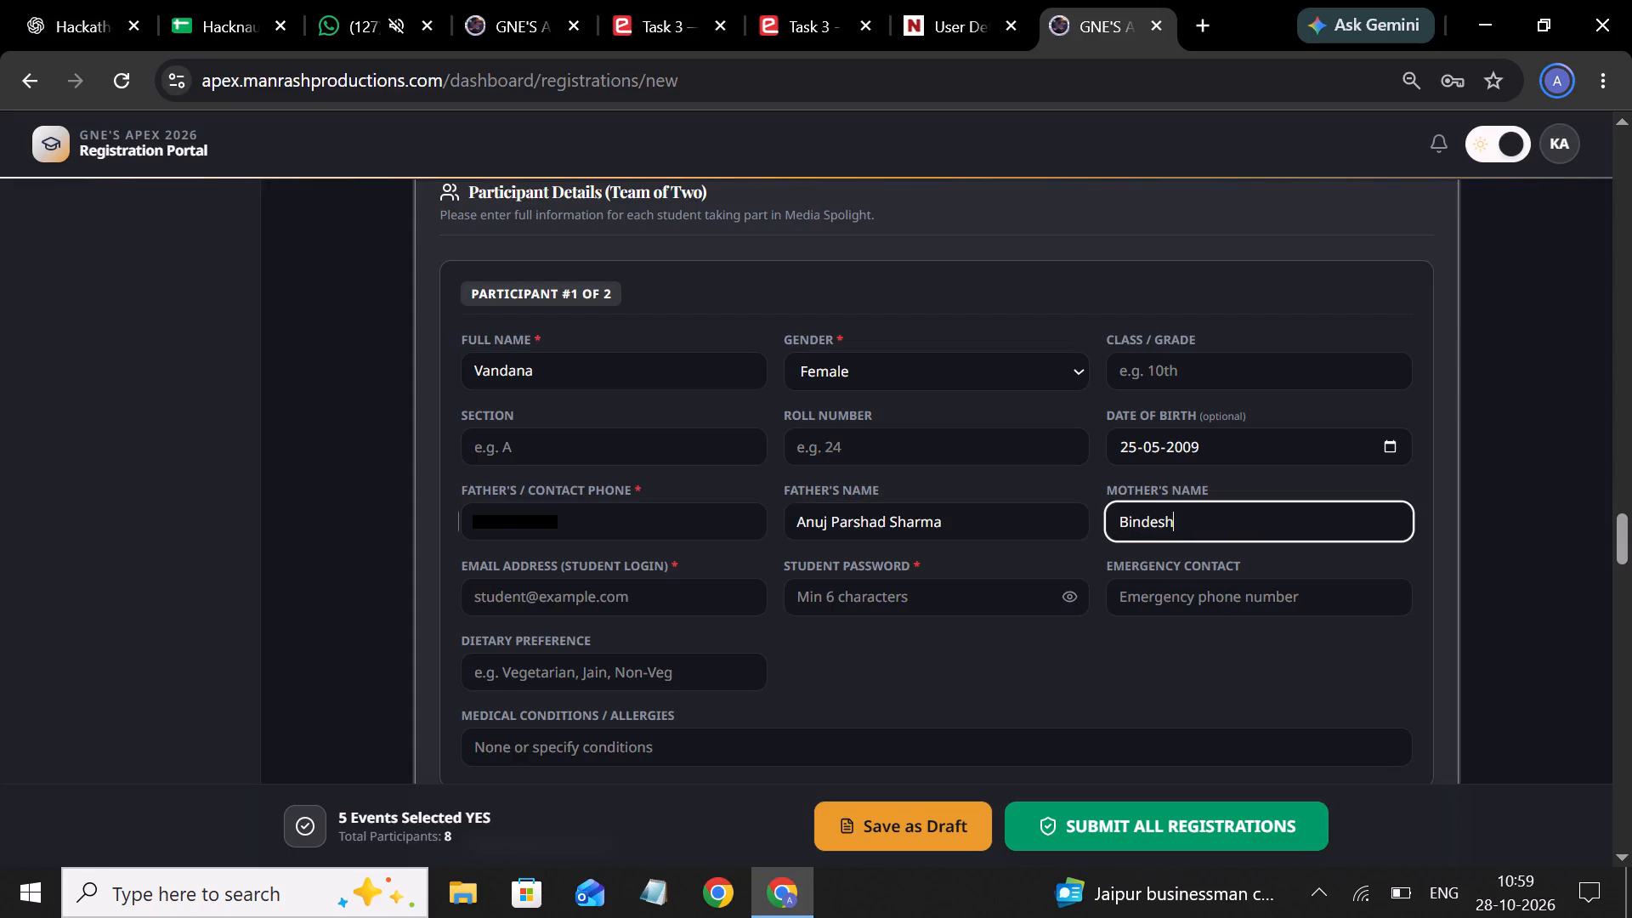
pyautogui.press('BackSpace')
pyautogui.press('BackSpace')
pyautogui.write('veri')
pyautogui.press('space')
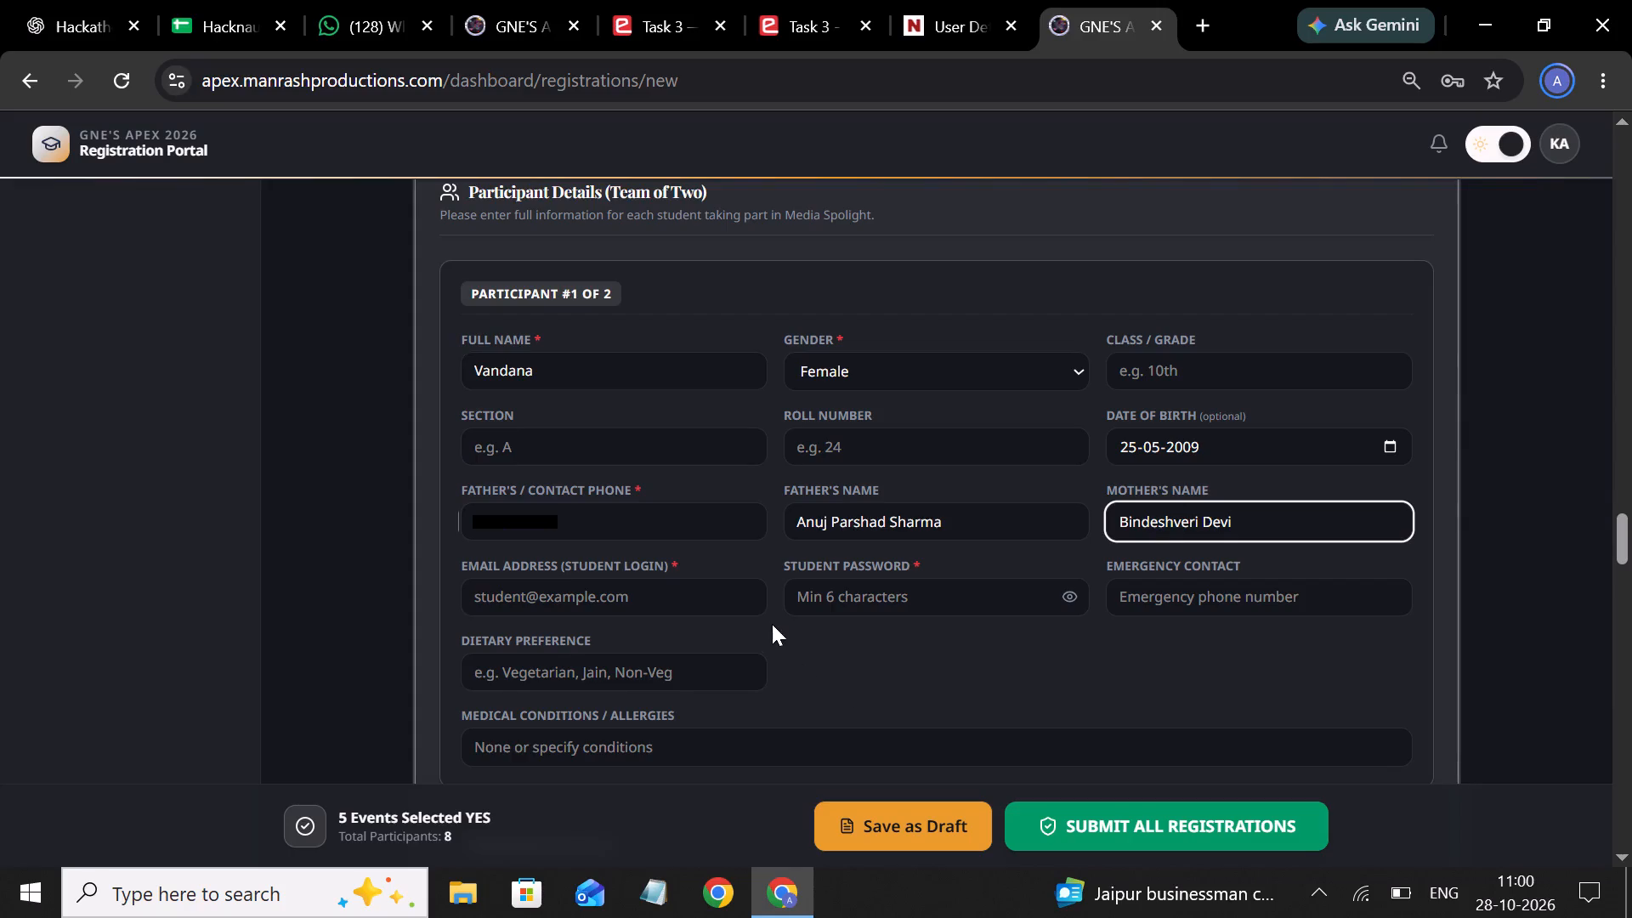
# Fill in the student's full name for participant 2 of the Media Spolight team.
pyautogui.scroll(-4, 772, 624)
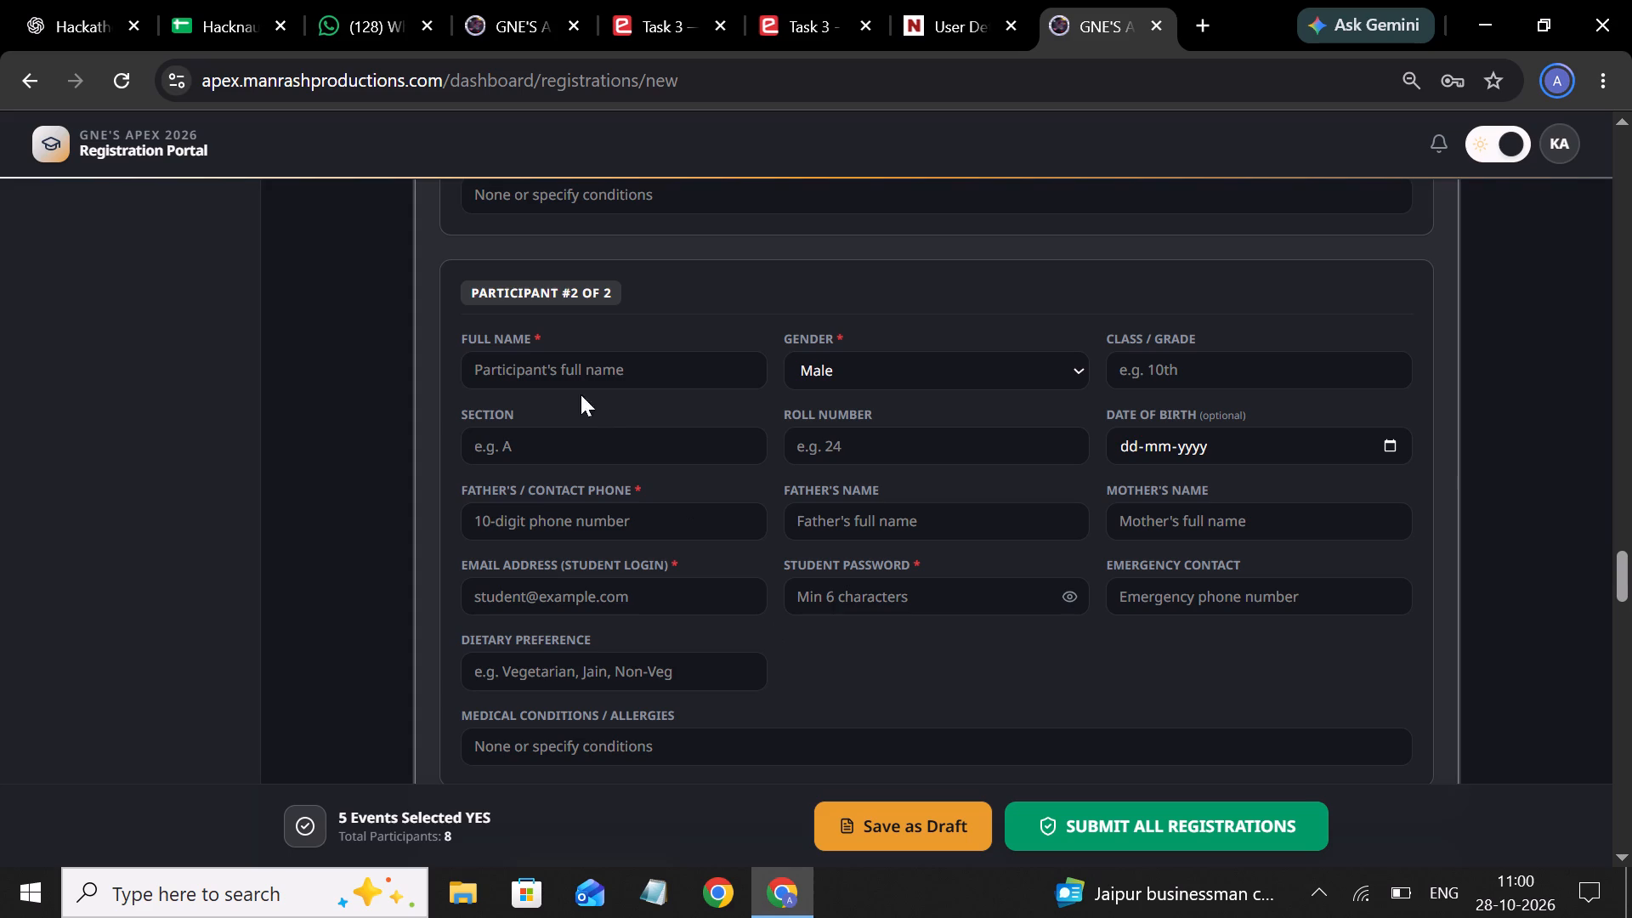
pyautogui.click(574, 370)
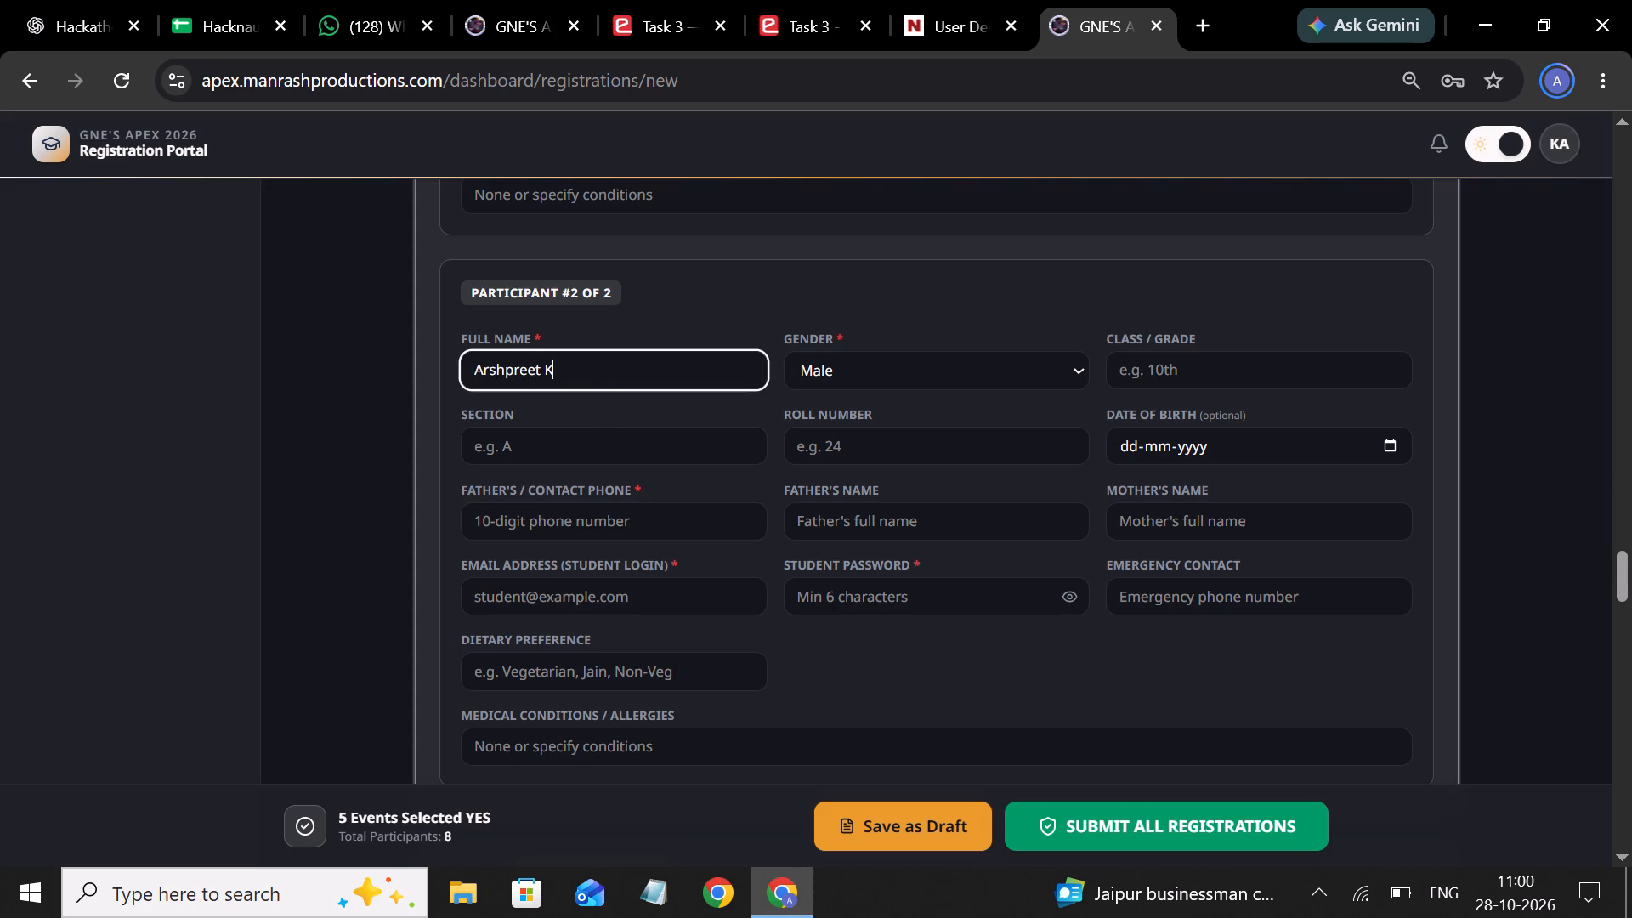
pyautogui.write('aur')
# Set the gender of participant 2 in the Media Spolight team to Female.
pyautogui.click(892, 376)
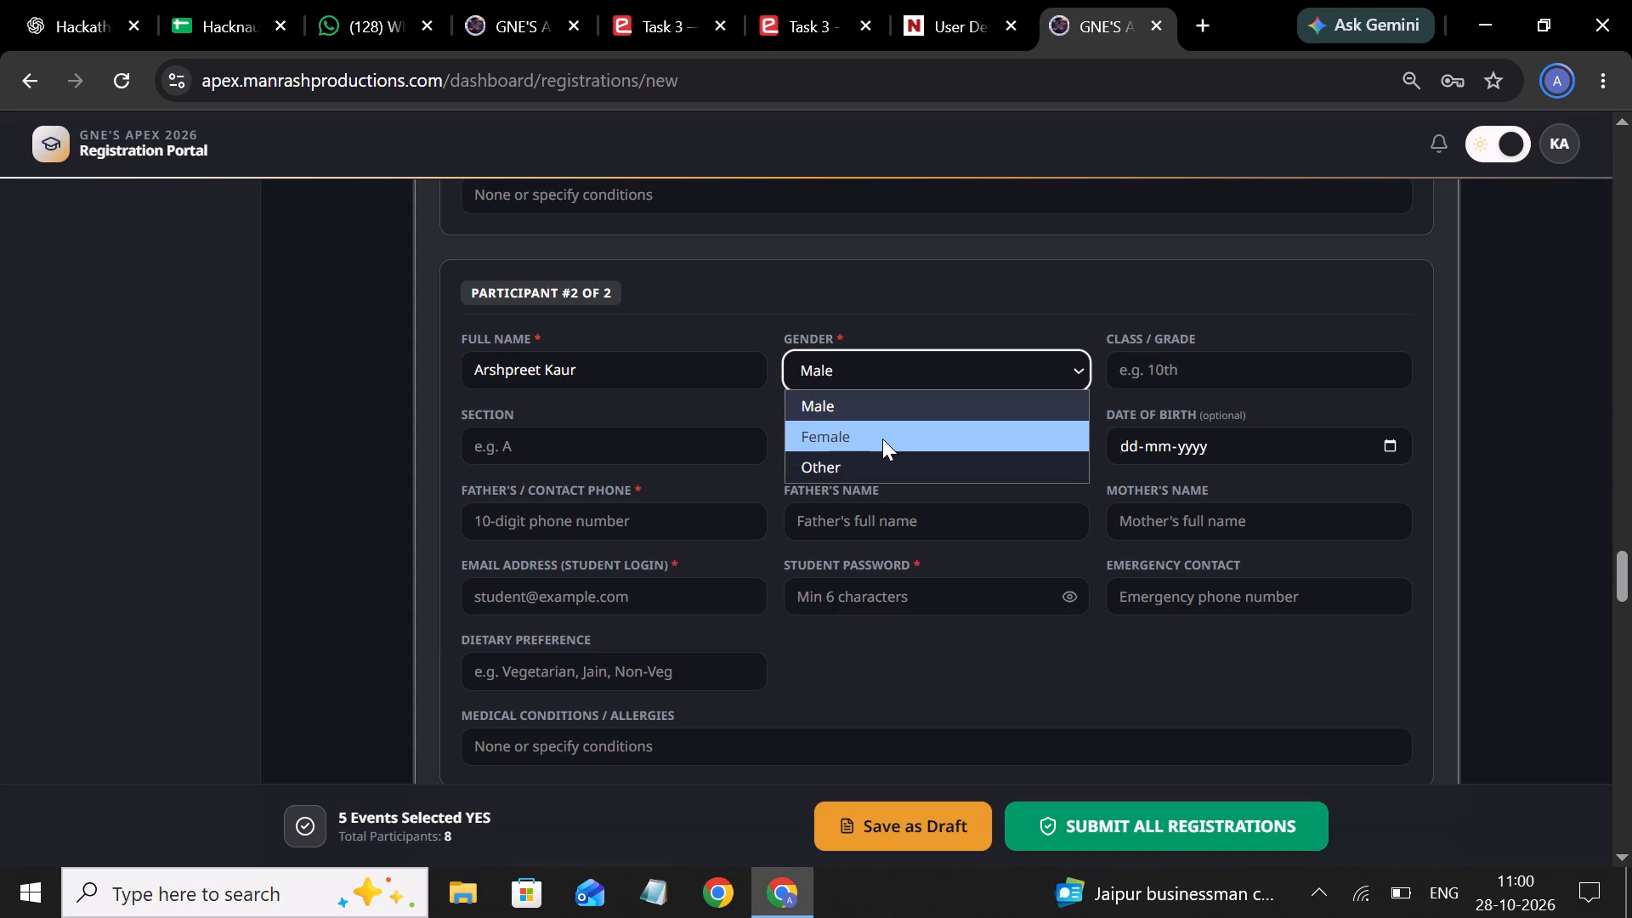
pyautogui.click(882, 439)
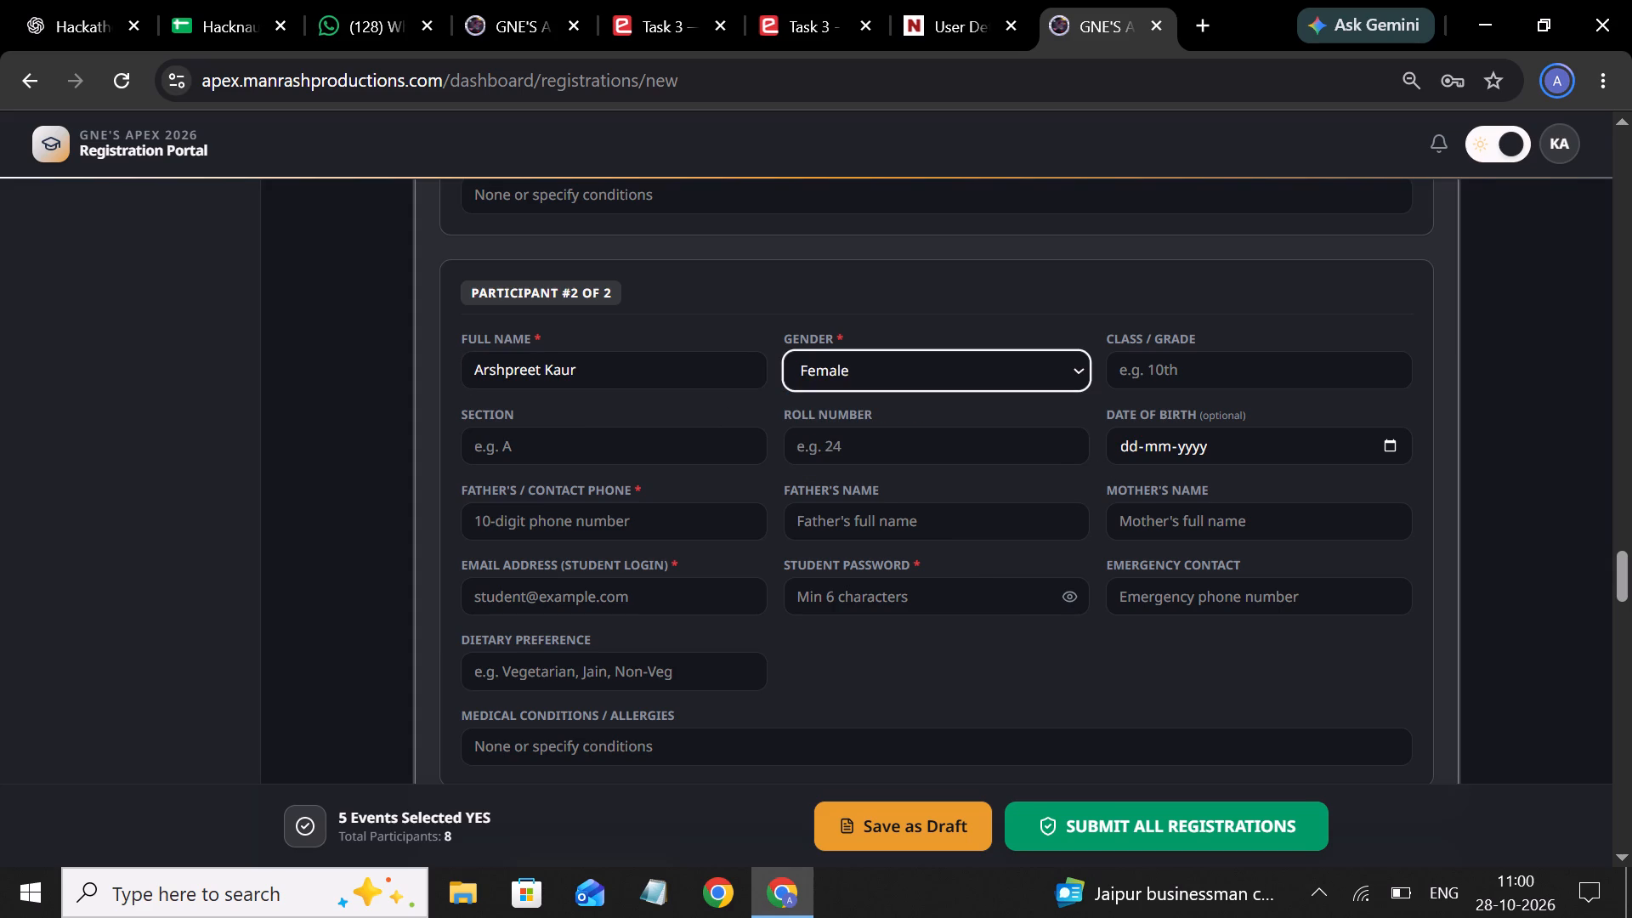
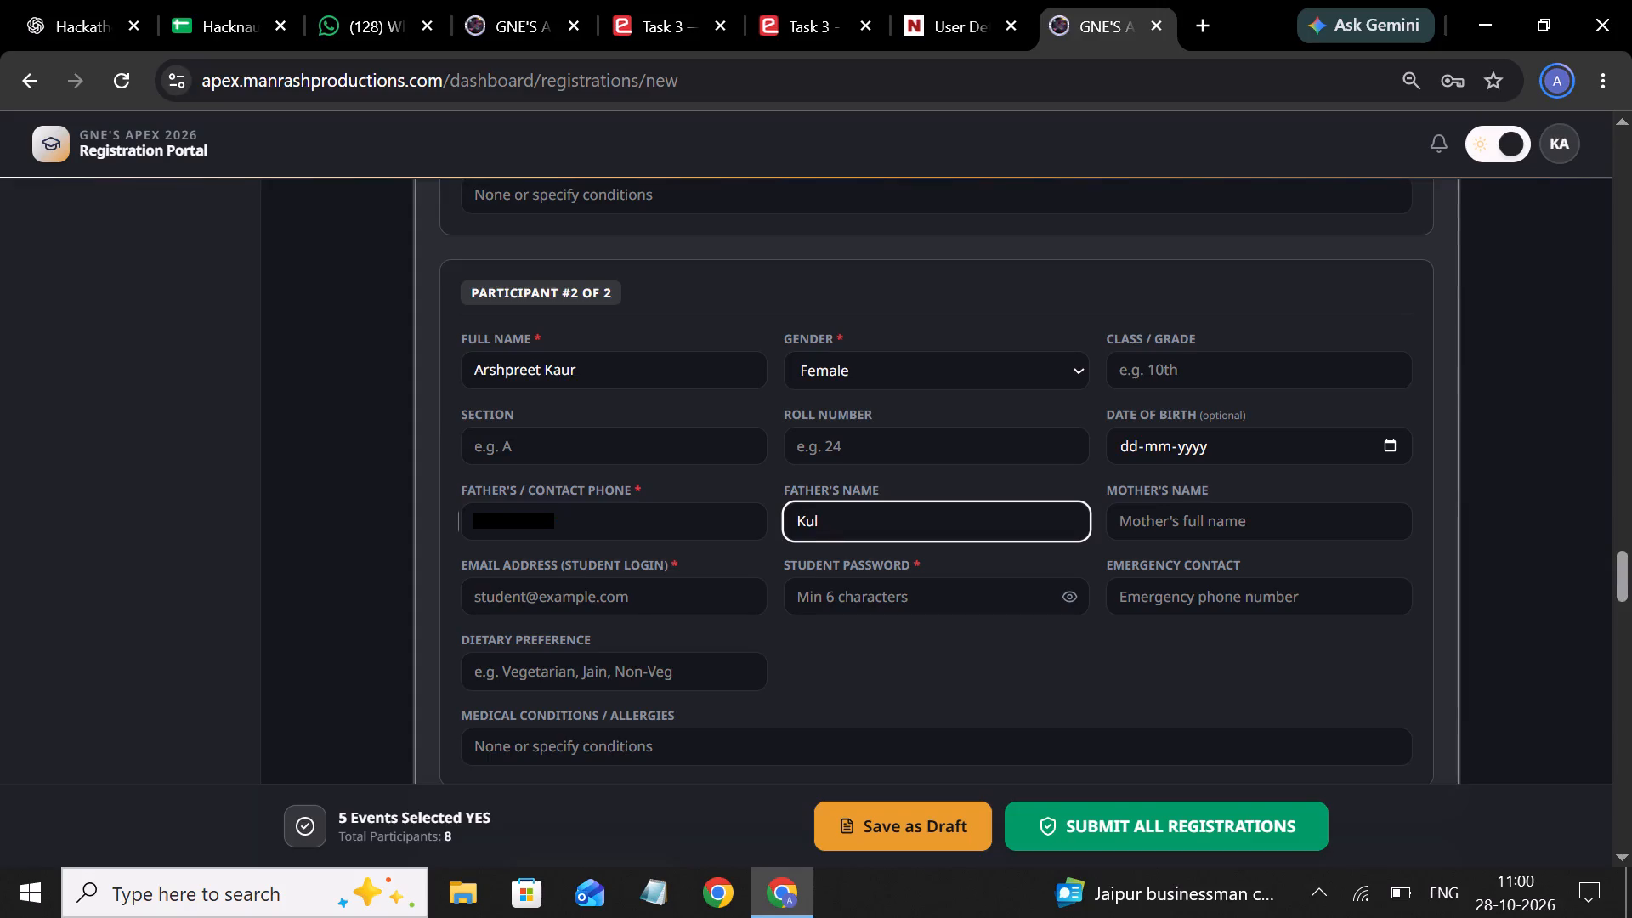
# Complete the father's full name and enter the mother's full name for participant 2 of the Media Spolight team.
pyautogui.write('deep')
pyautogui.press('space')
pyautogui.click(1146, 528)
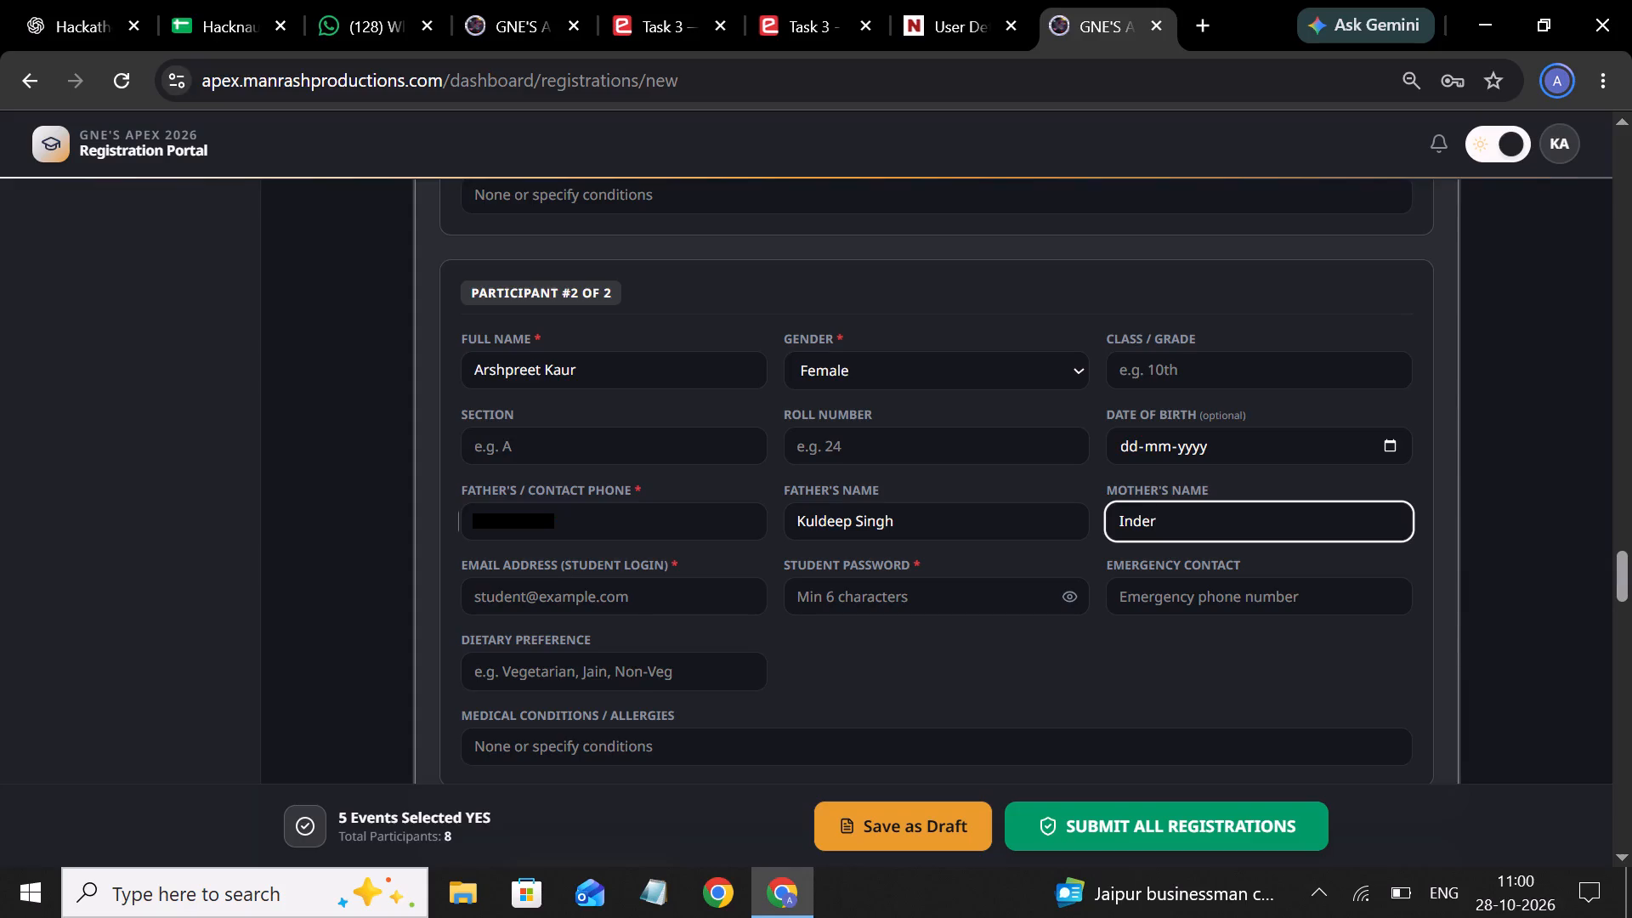
pyautogui.write('aut')
pyautogui.press('BackSpace')
pyautogui.press('r')
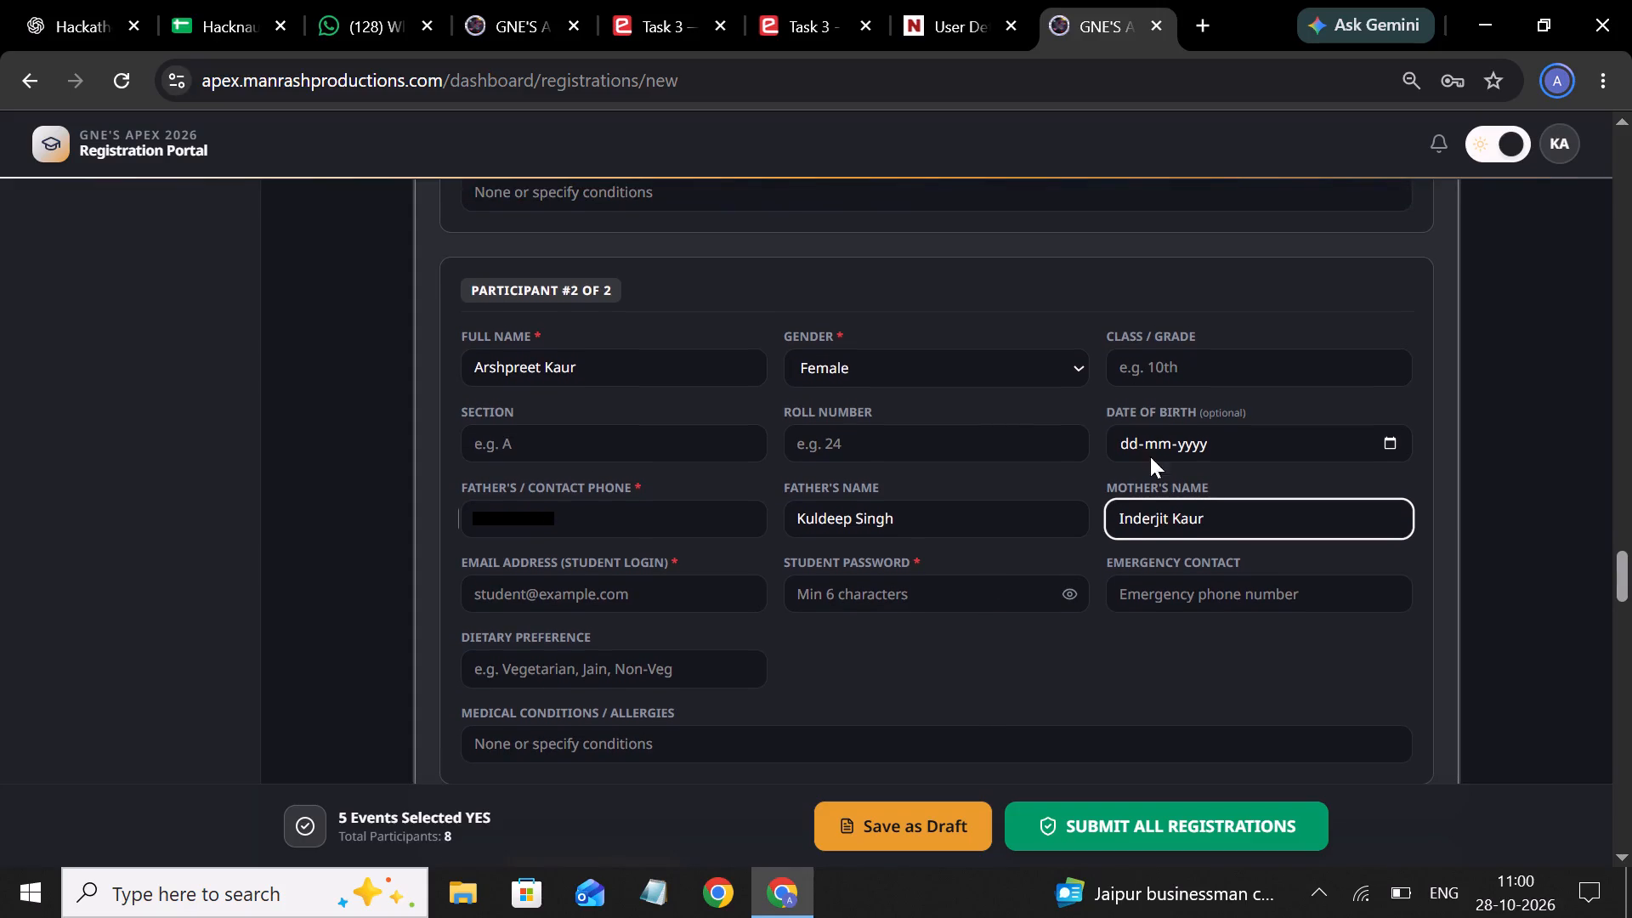
# Enter the date of birth for participant 2 of the Media Spolight team.
pyautogui.click(1128, 433)
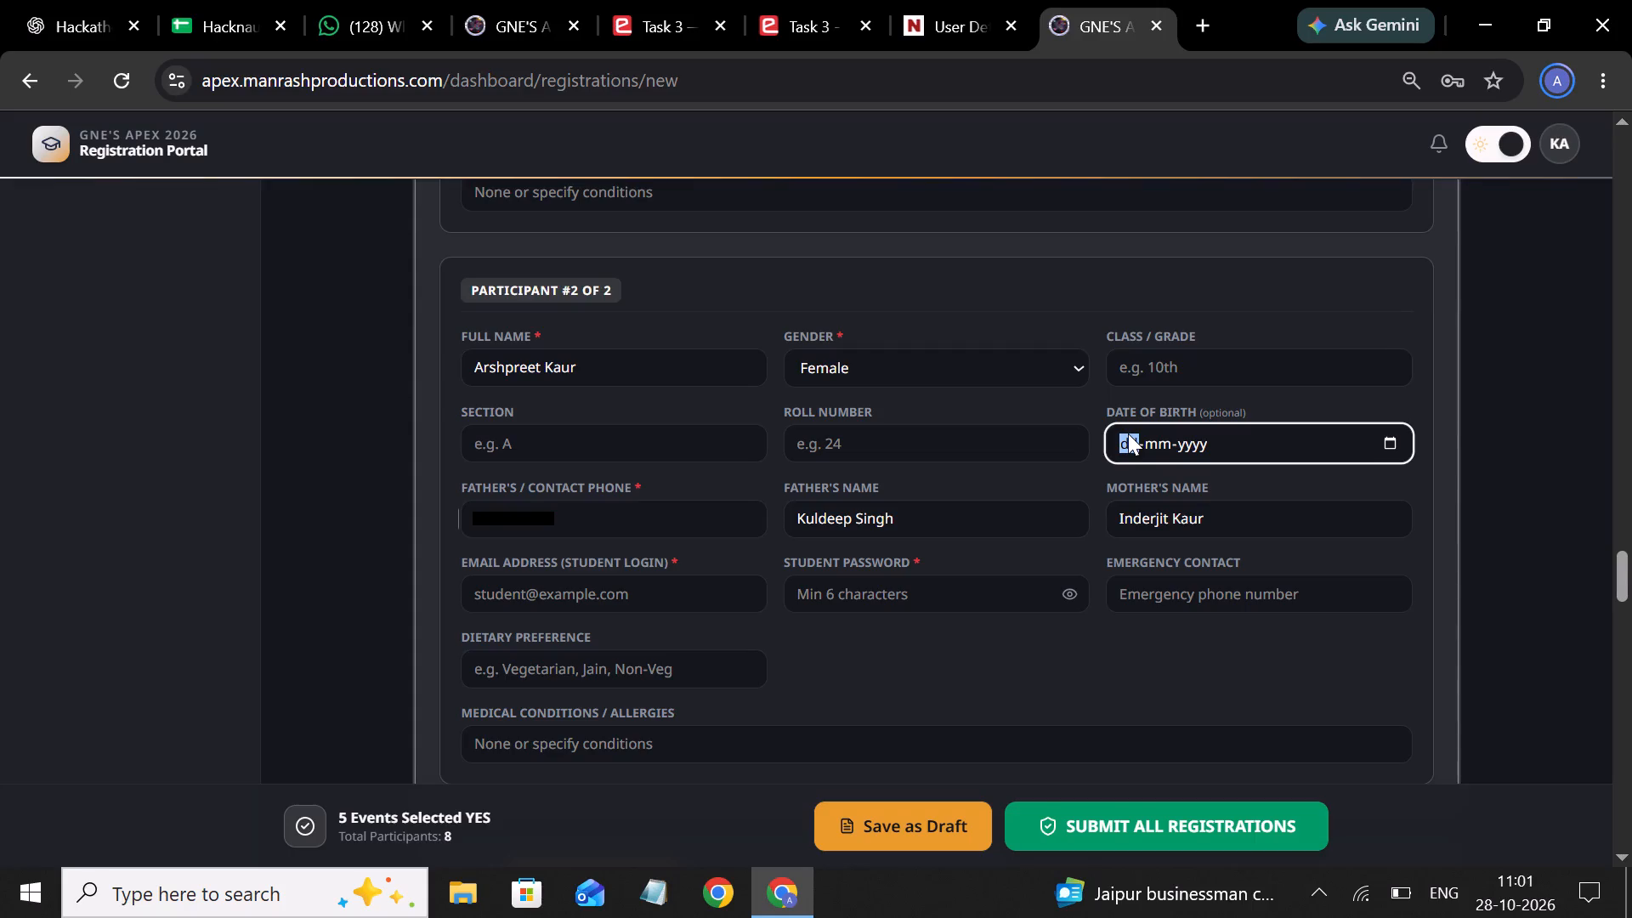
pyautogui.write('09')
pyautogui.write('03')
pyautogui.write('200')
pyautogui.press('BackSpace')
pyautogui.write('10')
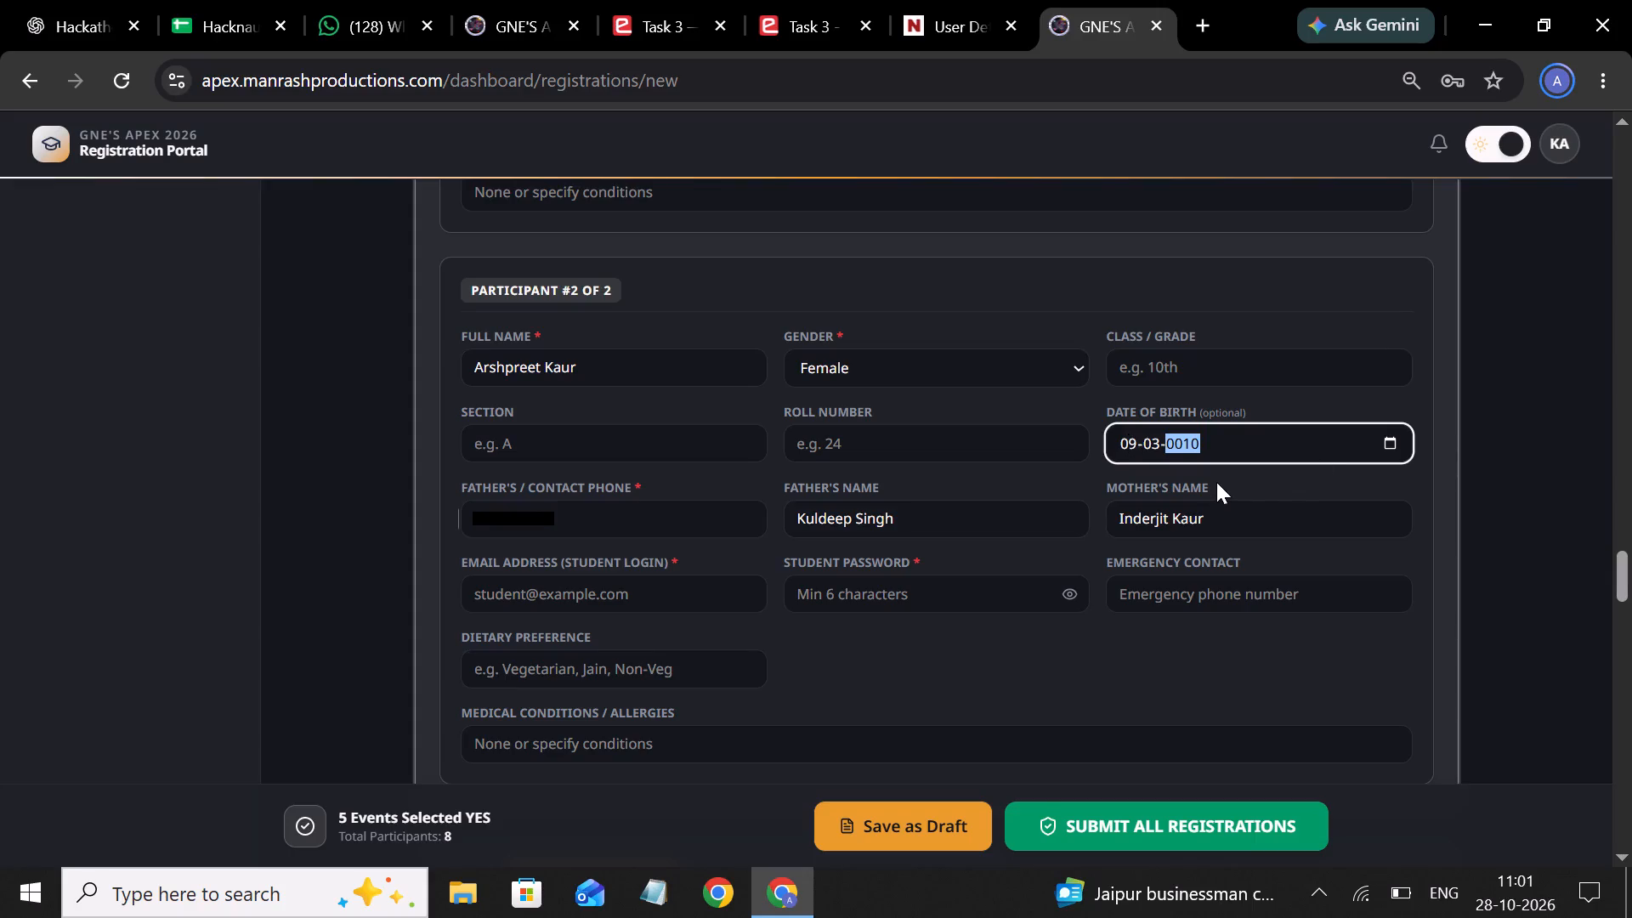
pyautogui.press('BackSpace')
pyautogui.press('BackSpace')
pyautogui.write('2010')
pyautogui.click(1167, 635)
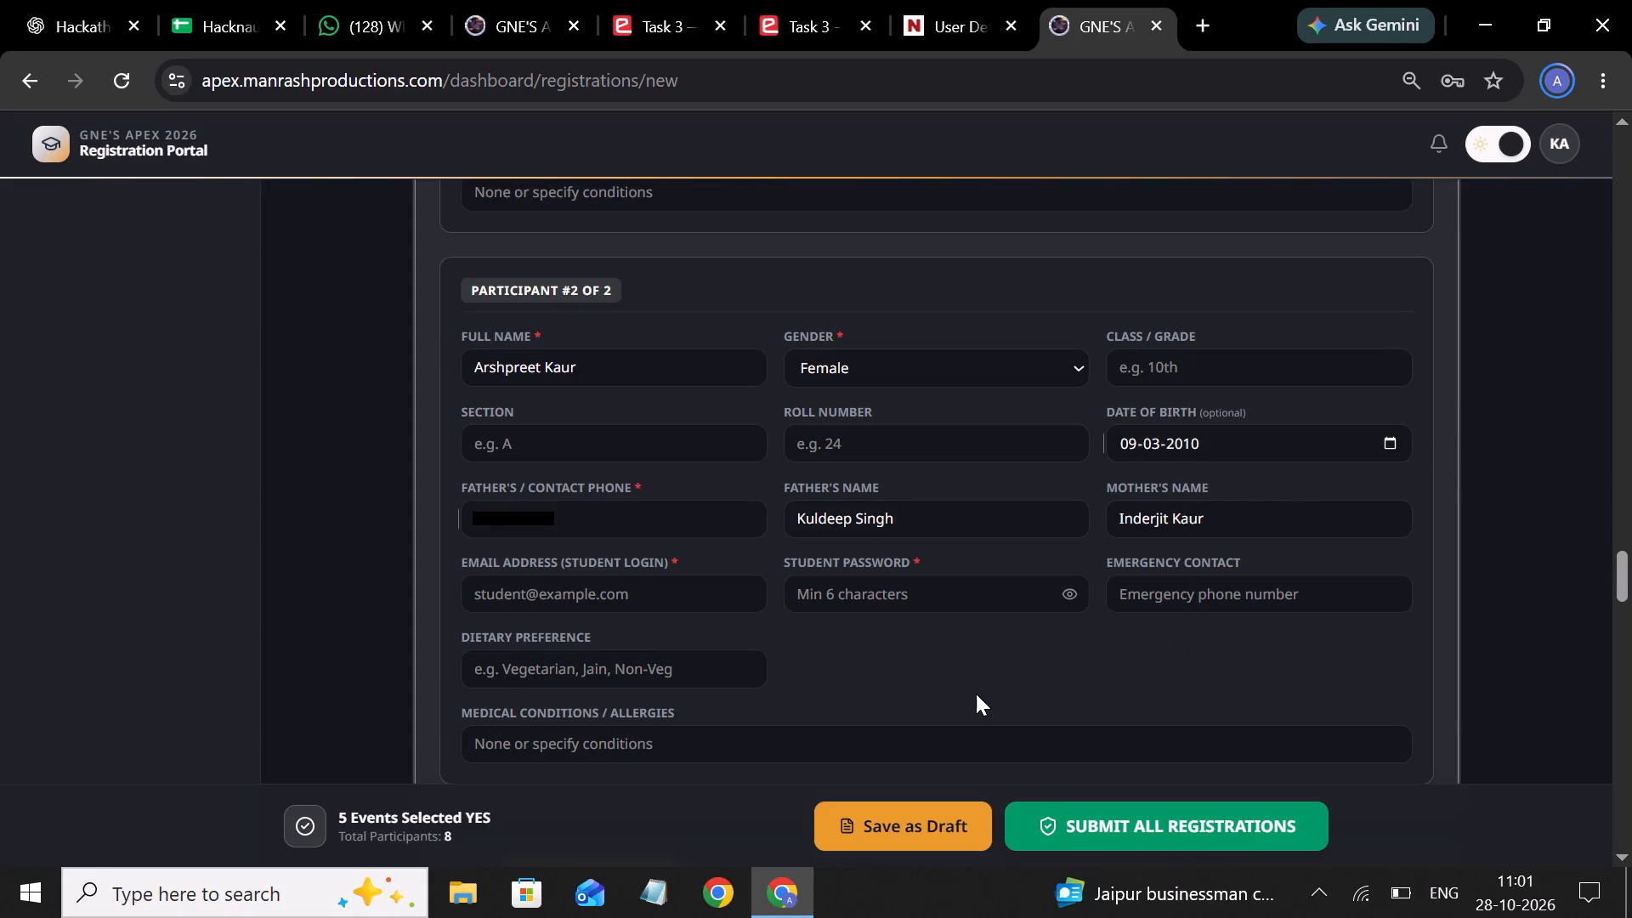
# Opt in to the Web Wizards team-of-two event by answering YES to participation.
pyautogui.scroll(-1, 972, 694)
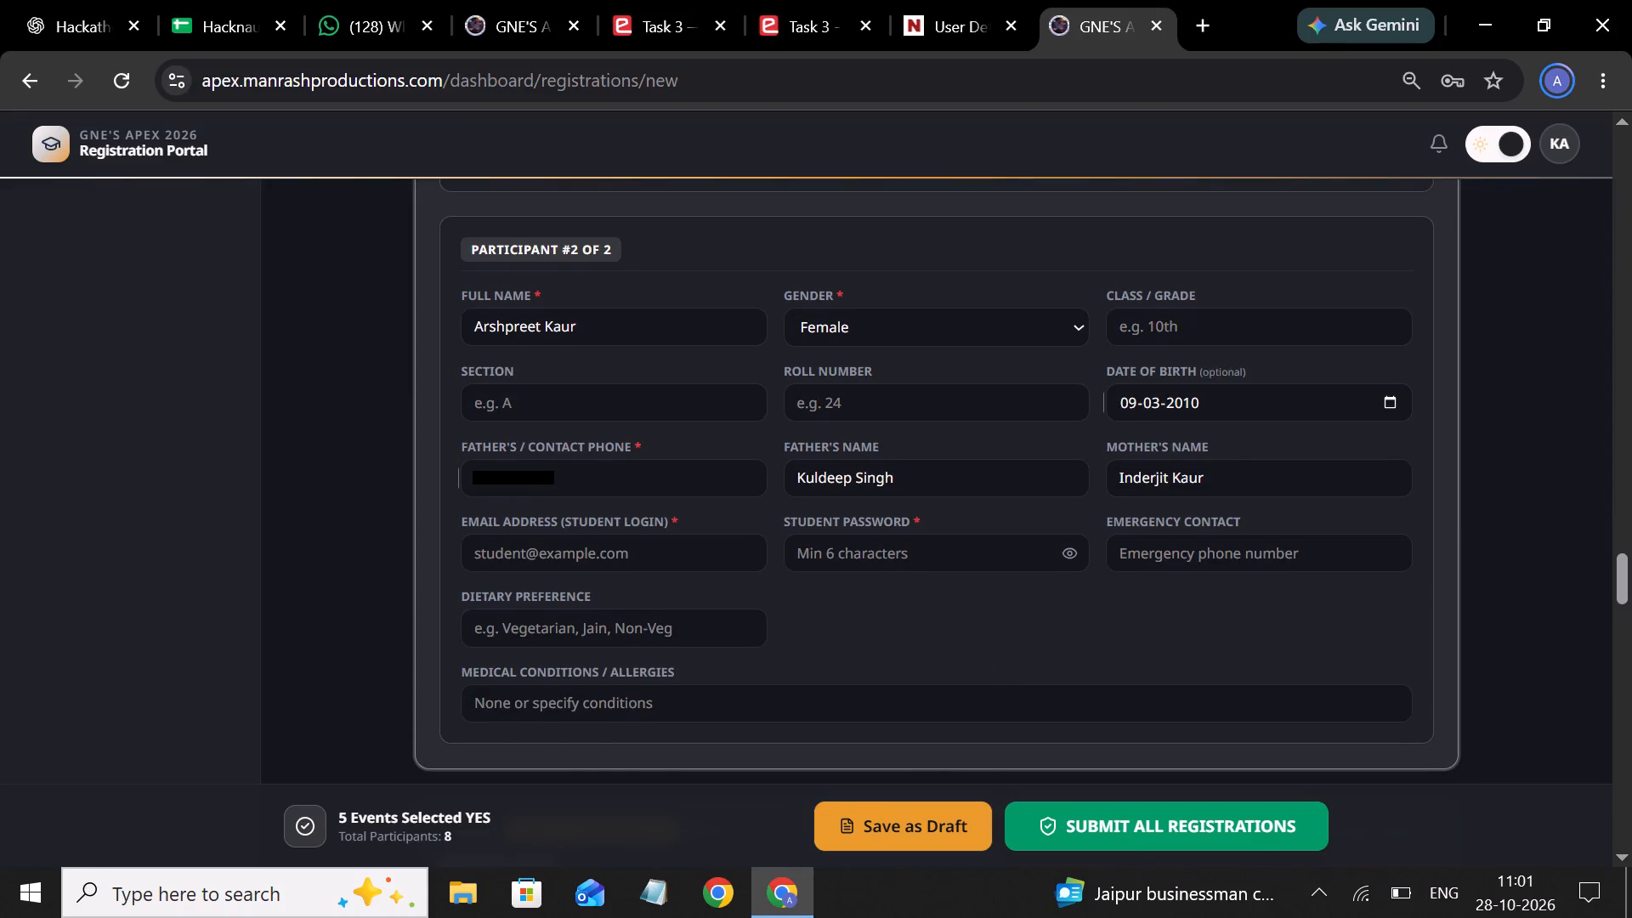
pyautogui.scroll(3, 972, 694)
pyautogui.scroll(-2, 972, 694)
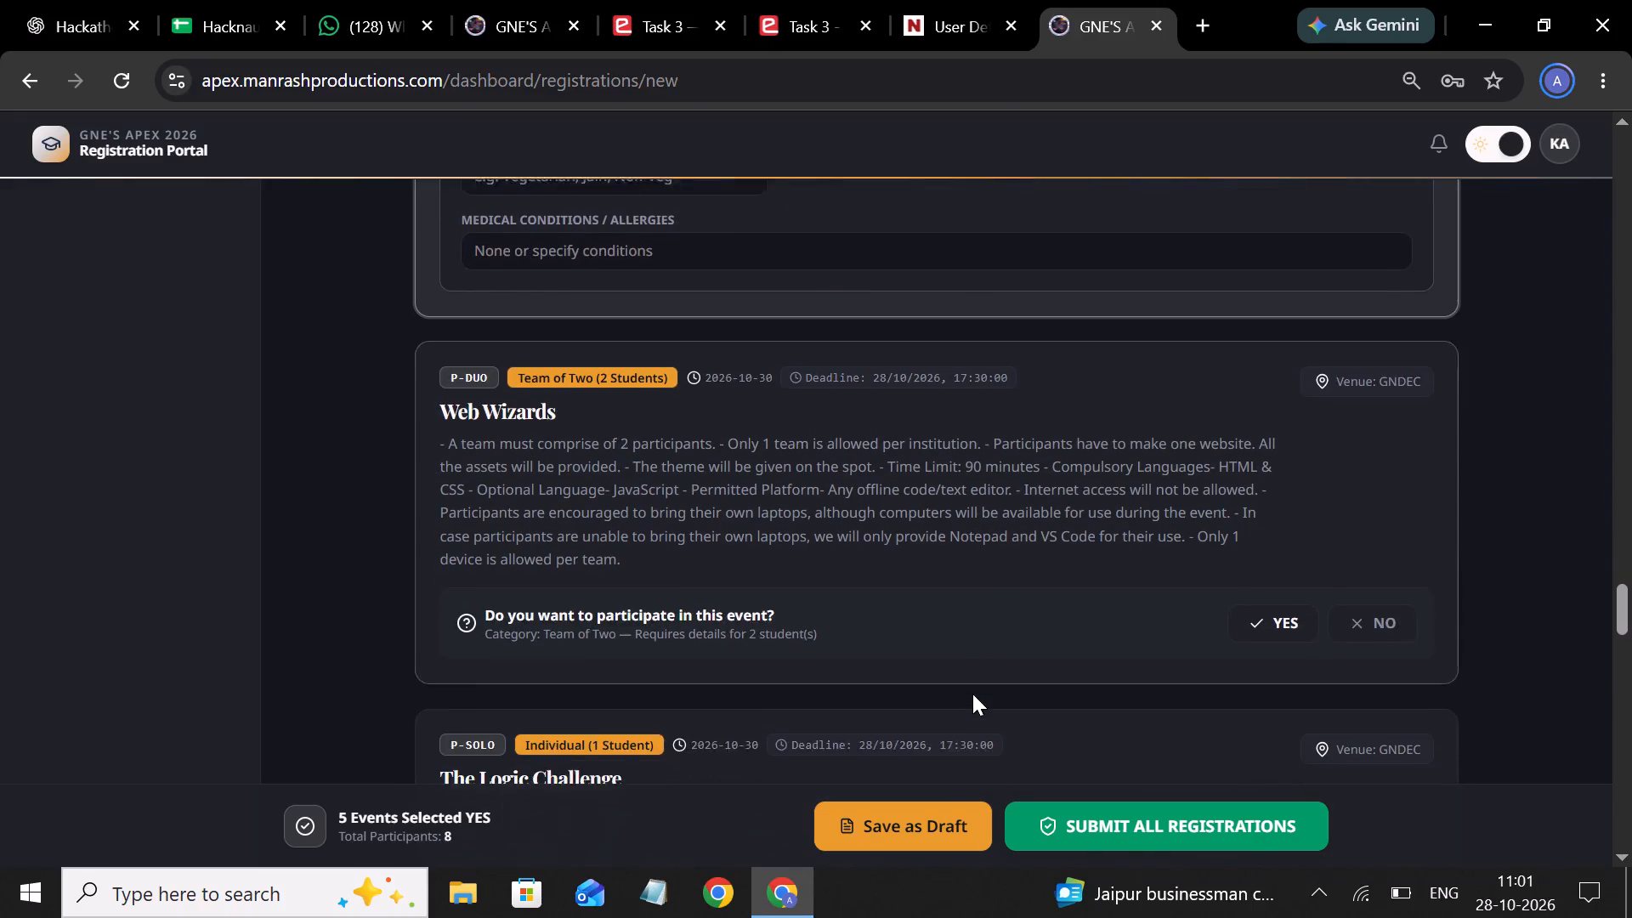
pyautogui.scroll(-2, 972, 694)
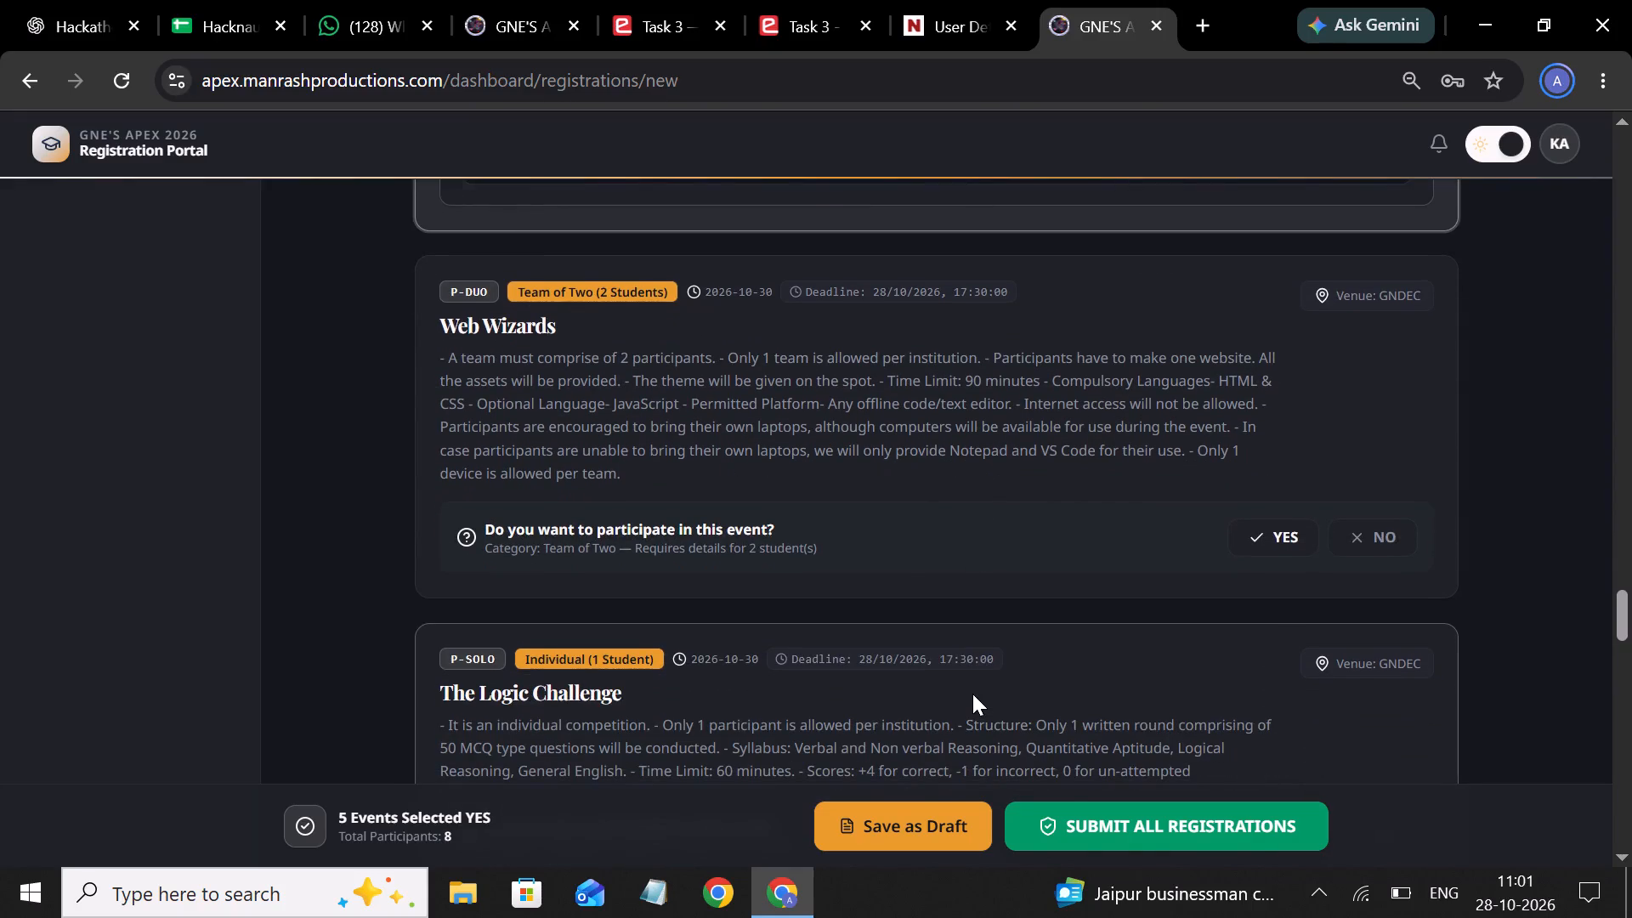
pyautogui.scroll(-1, 972, 694)
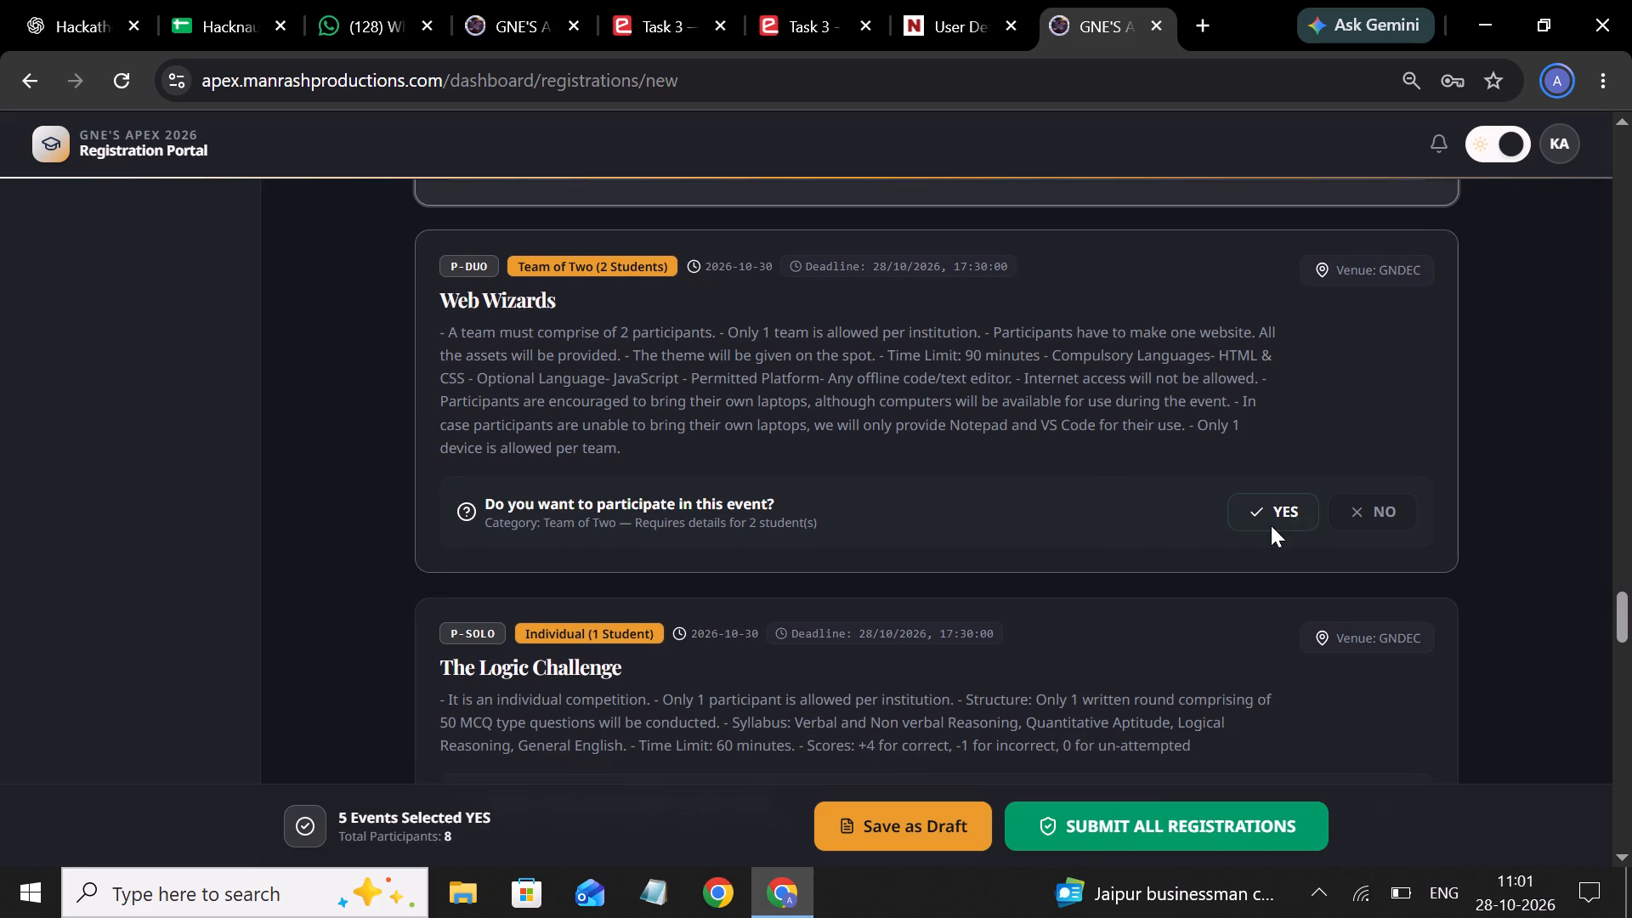
pyautogui.click(1266, 525)
# Fill in the student's name for participant 1 of the Web Wizards team.
pyautogui.scroll(-2, 1001, 569)
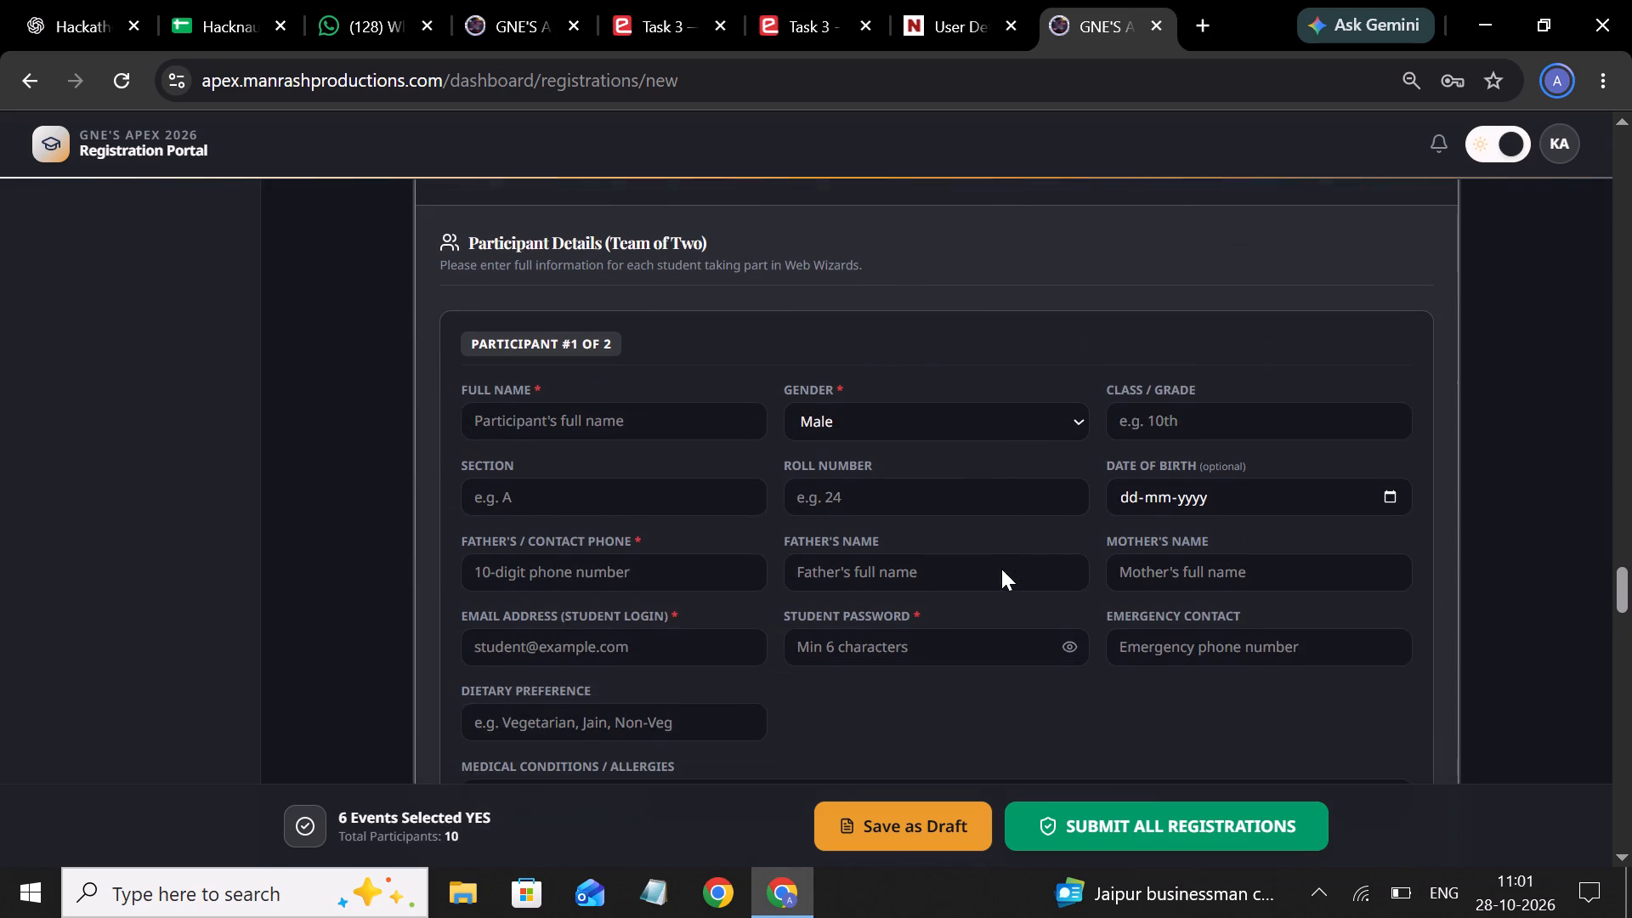
pyautogui.scroll(-1, 1001, 569)
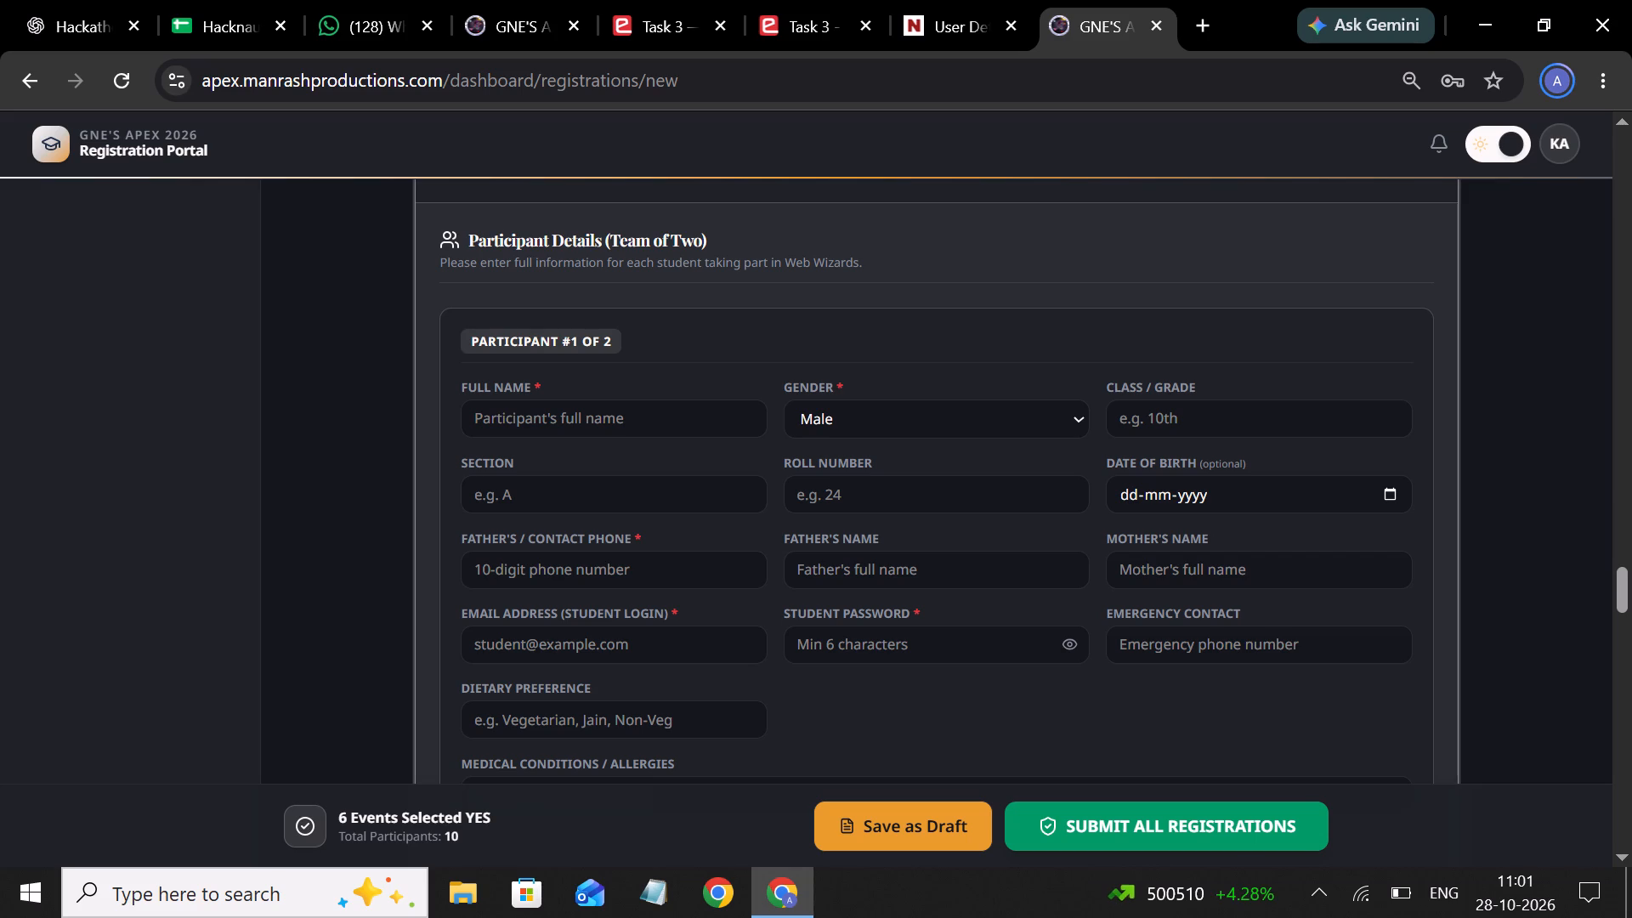
pyautogui.scroll(1, 860, 513)
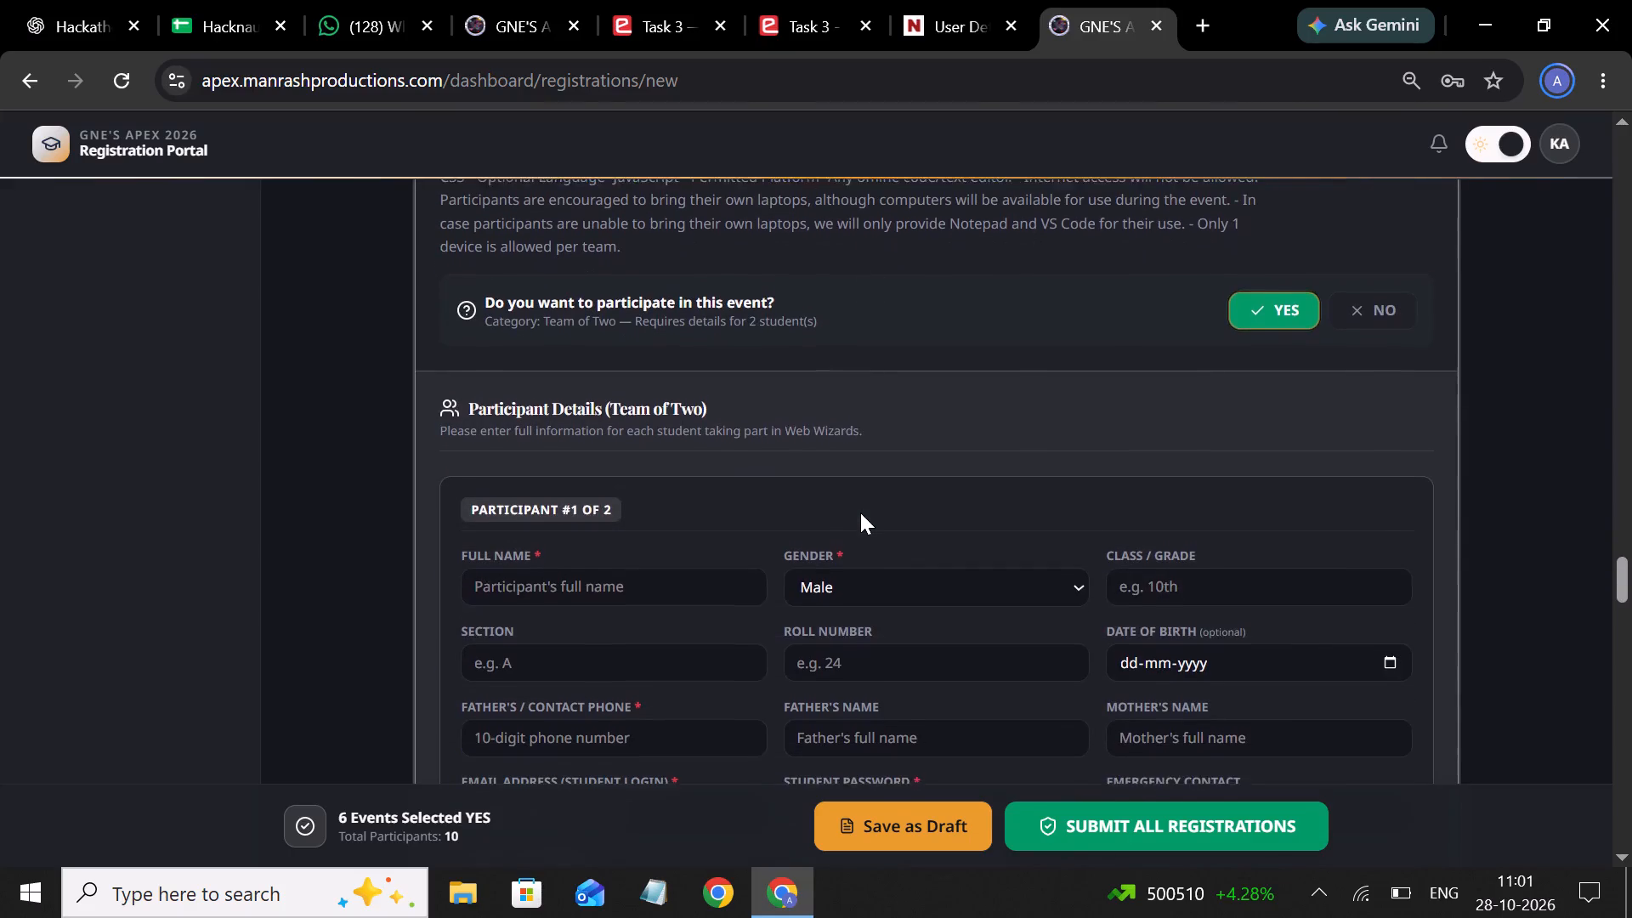
pyautogui.scroll(-1, 860, 513)
pyautogui.click(574, 553)
pyautogui.scroll(1, 768, 394)
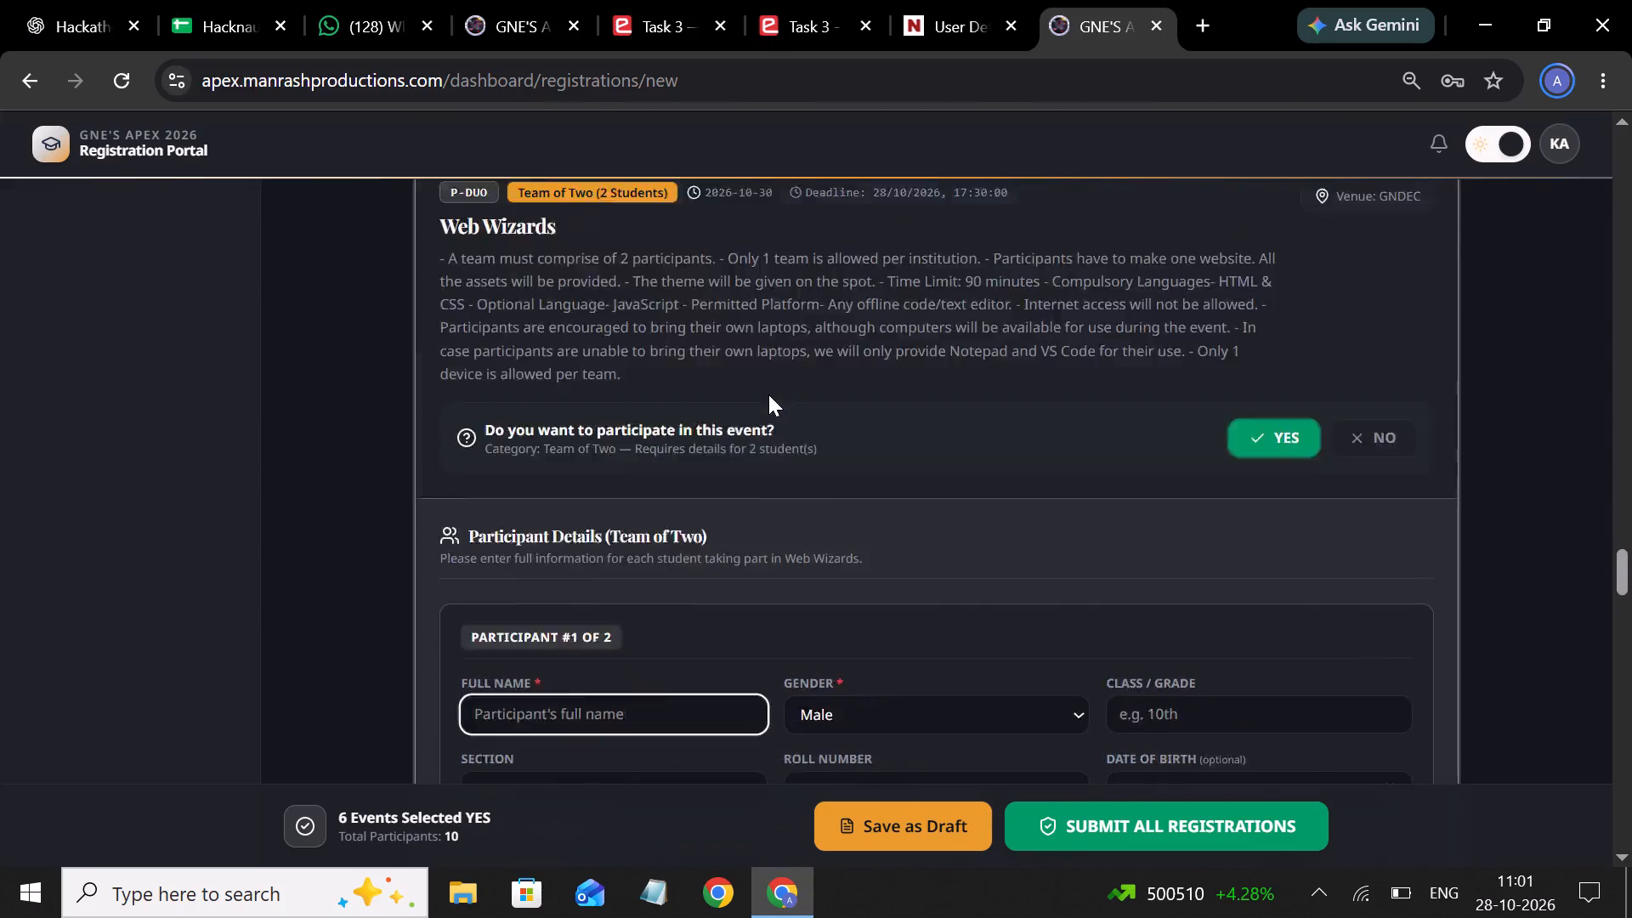
pyautogui.scroll(3, 768, 394)
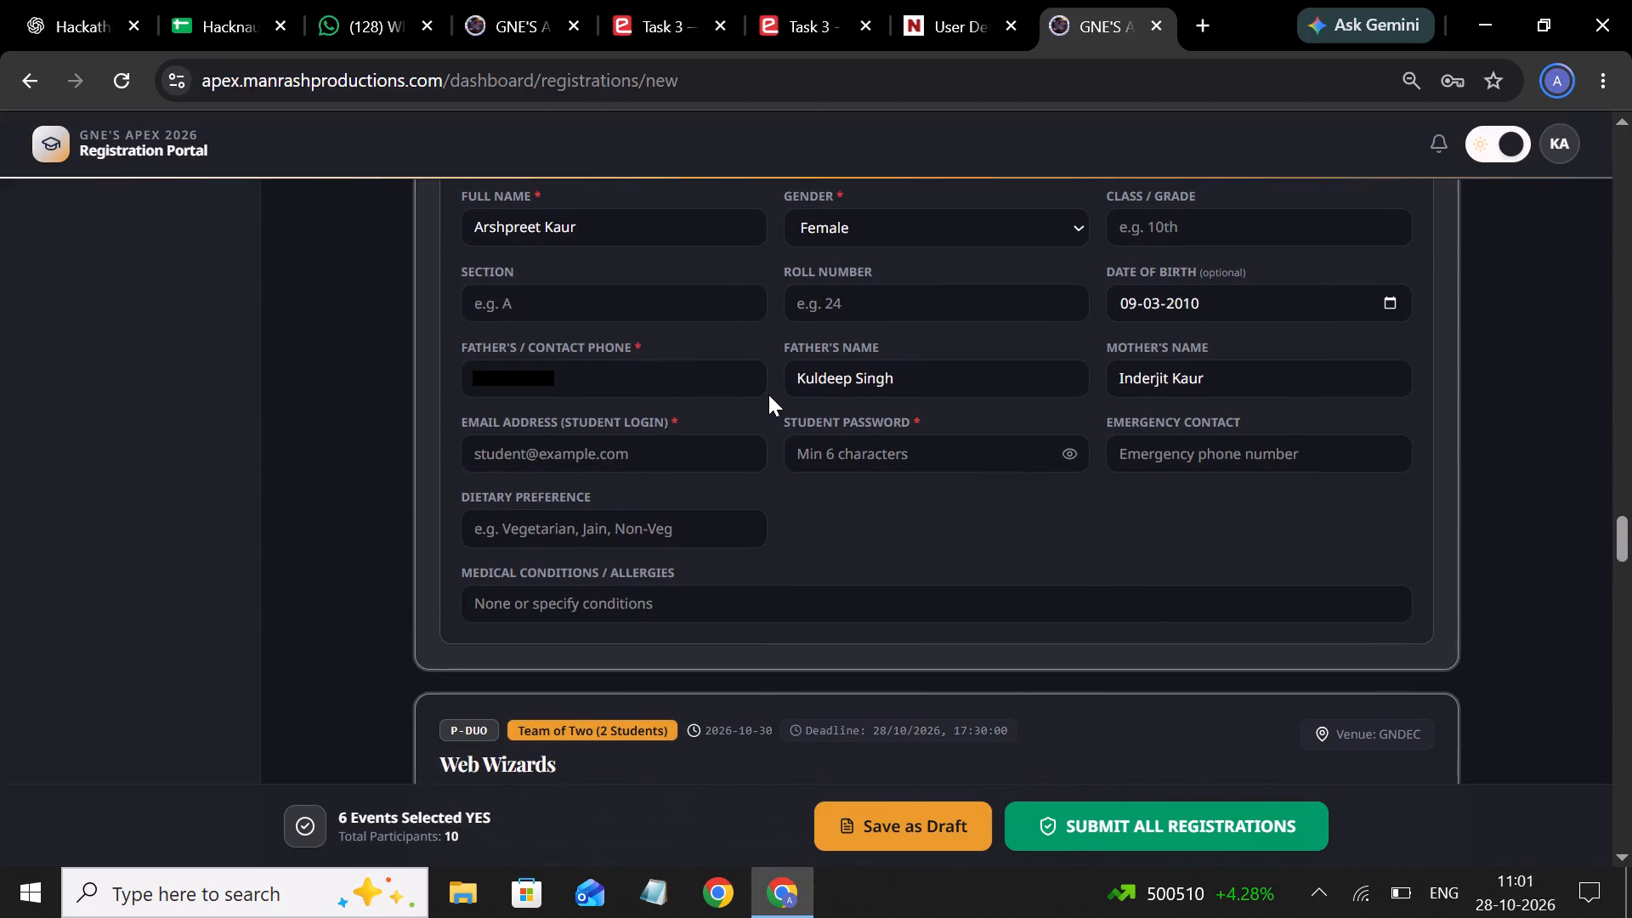
pyautogui.scroll(-6, 768, 394)
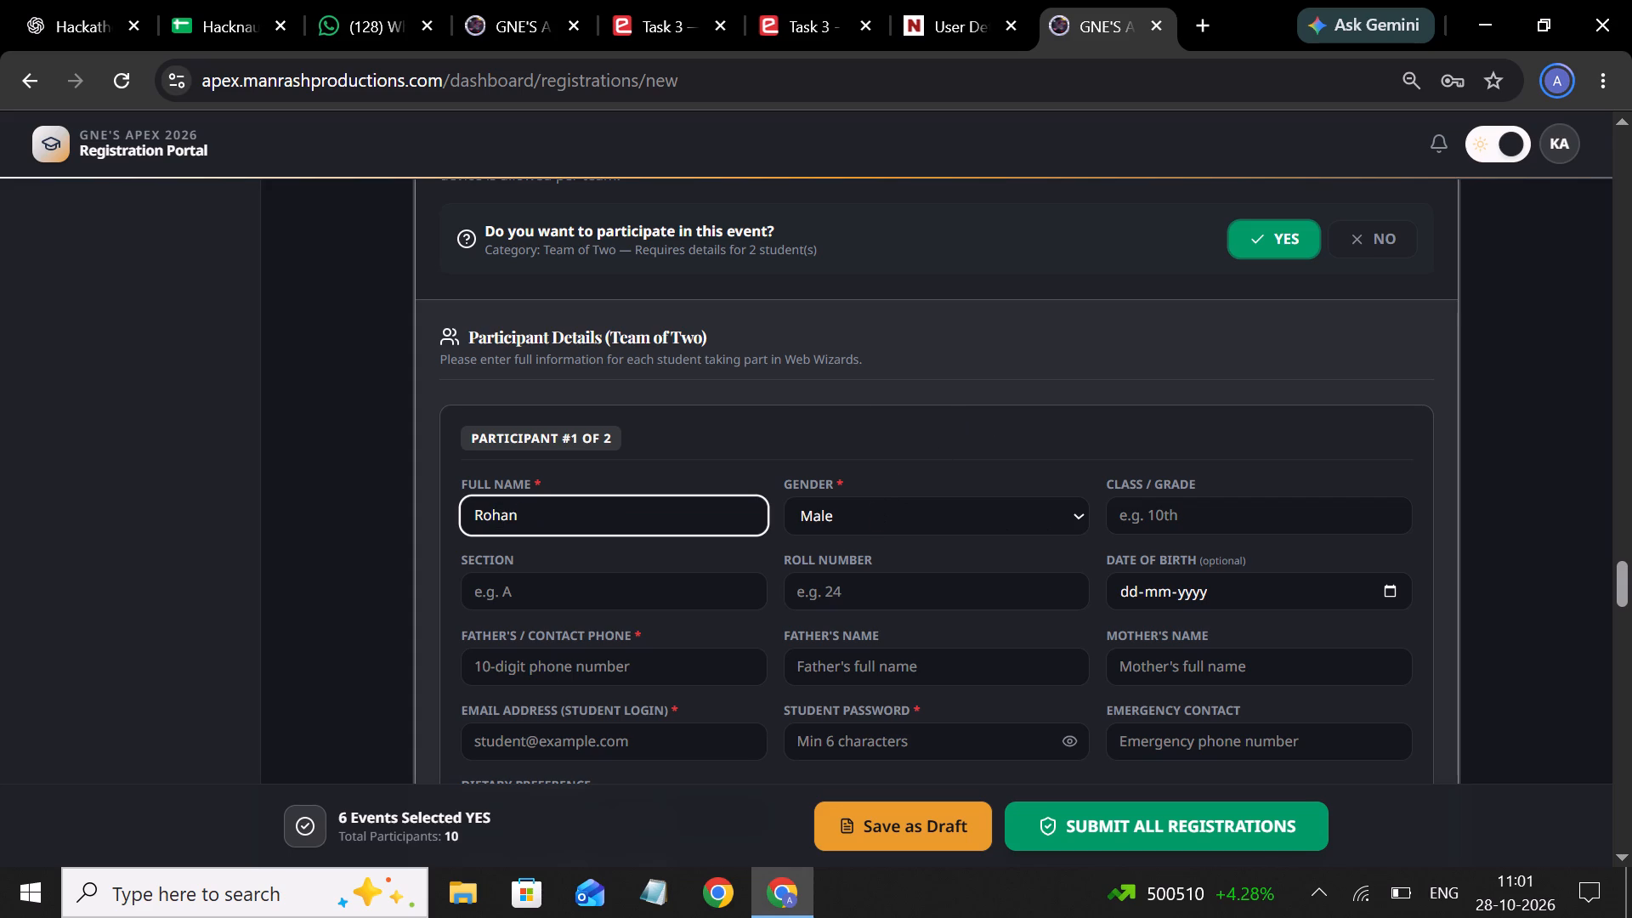
# Enter the date of birth for participant 1 of the Web Wizards team.
pyautogui.click(1123, 591)
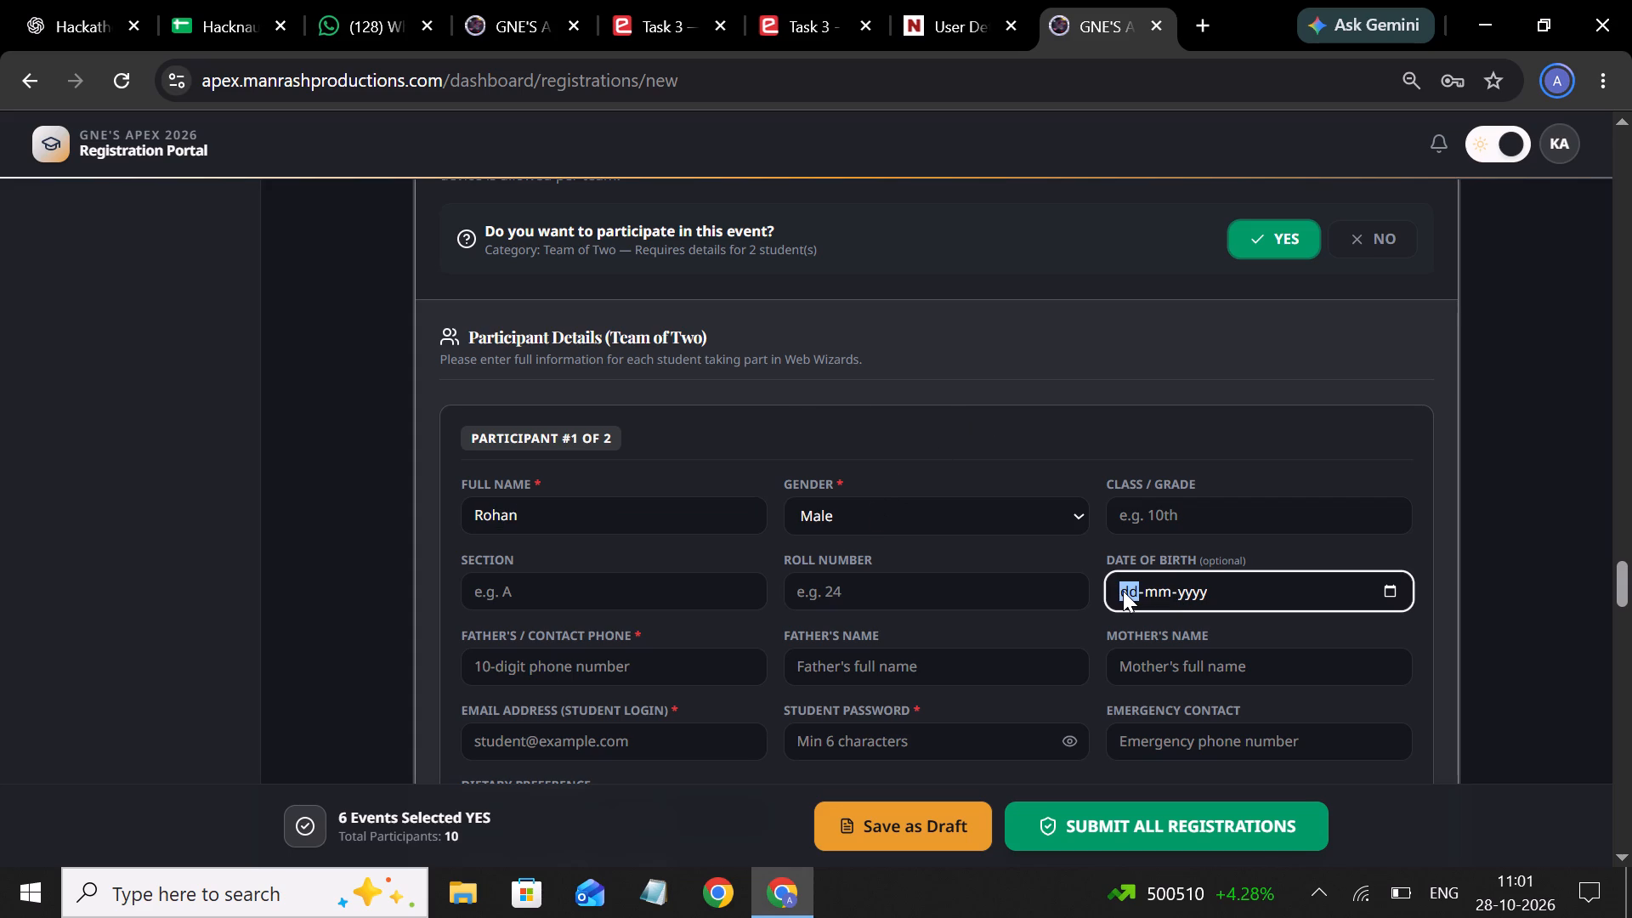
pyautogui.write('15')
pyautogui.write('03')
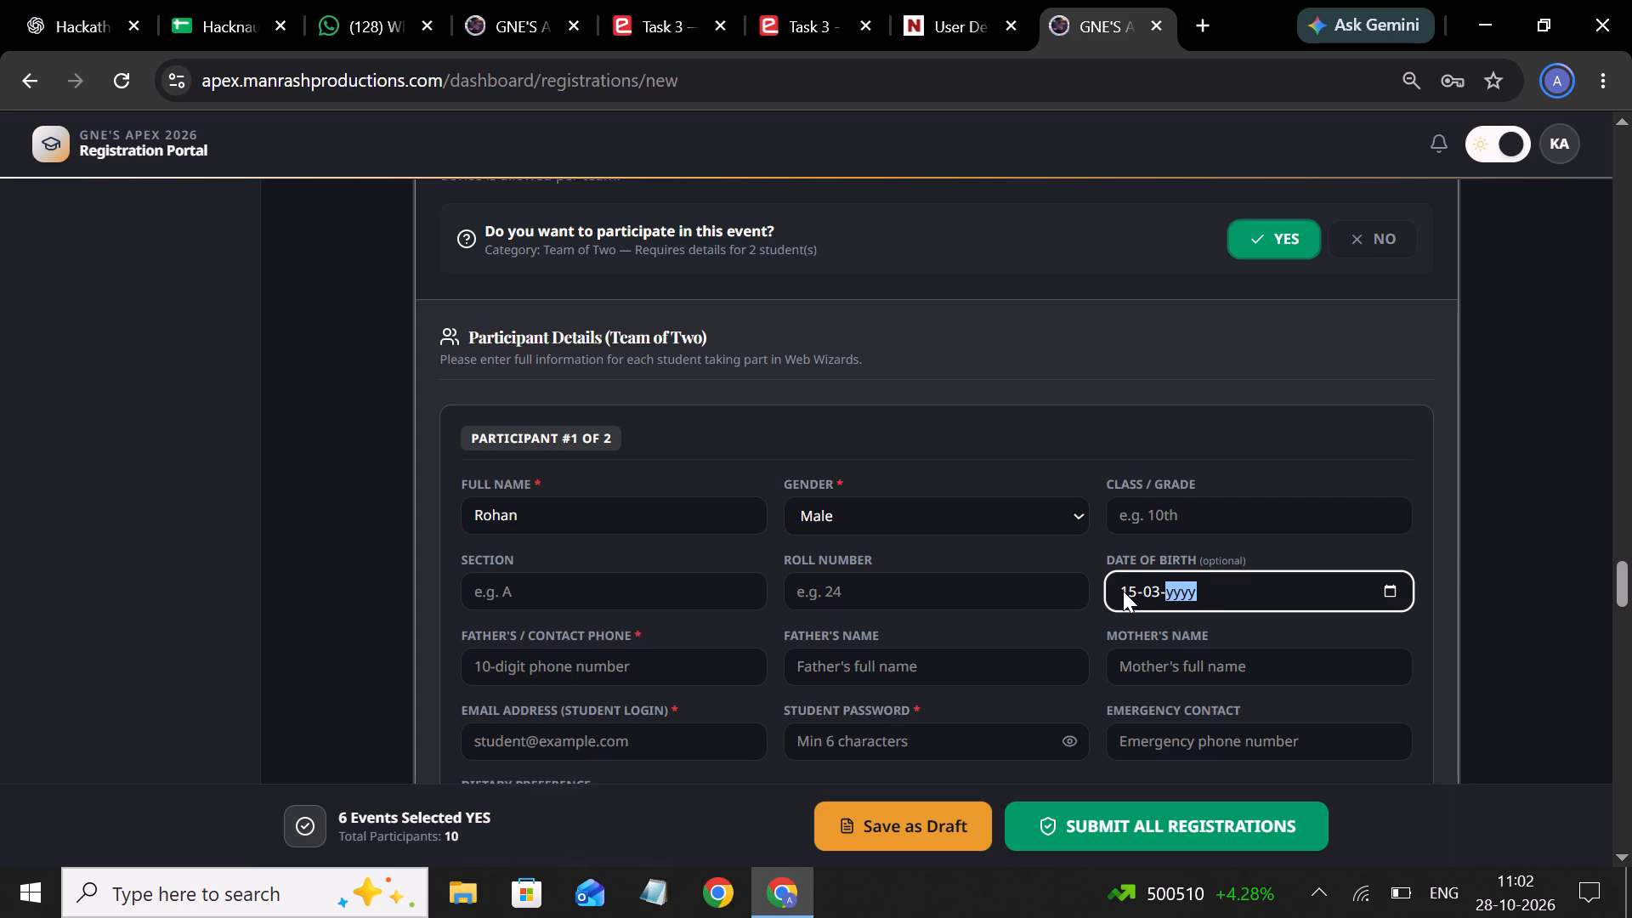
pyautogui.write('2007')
# Enter the father's and mother's full names for participant 1 of the Web Wizards team.
pyautogui.scroll(-9, 1056, 580)
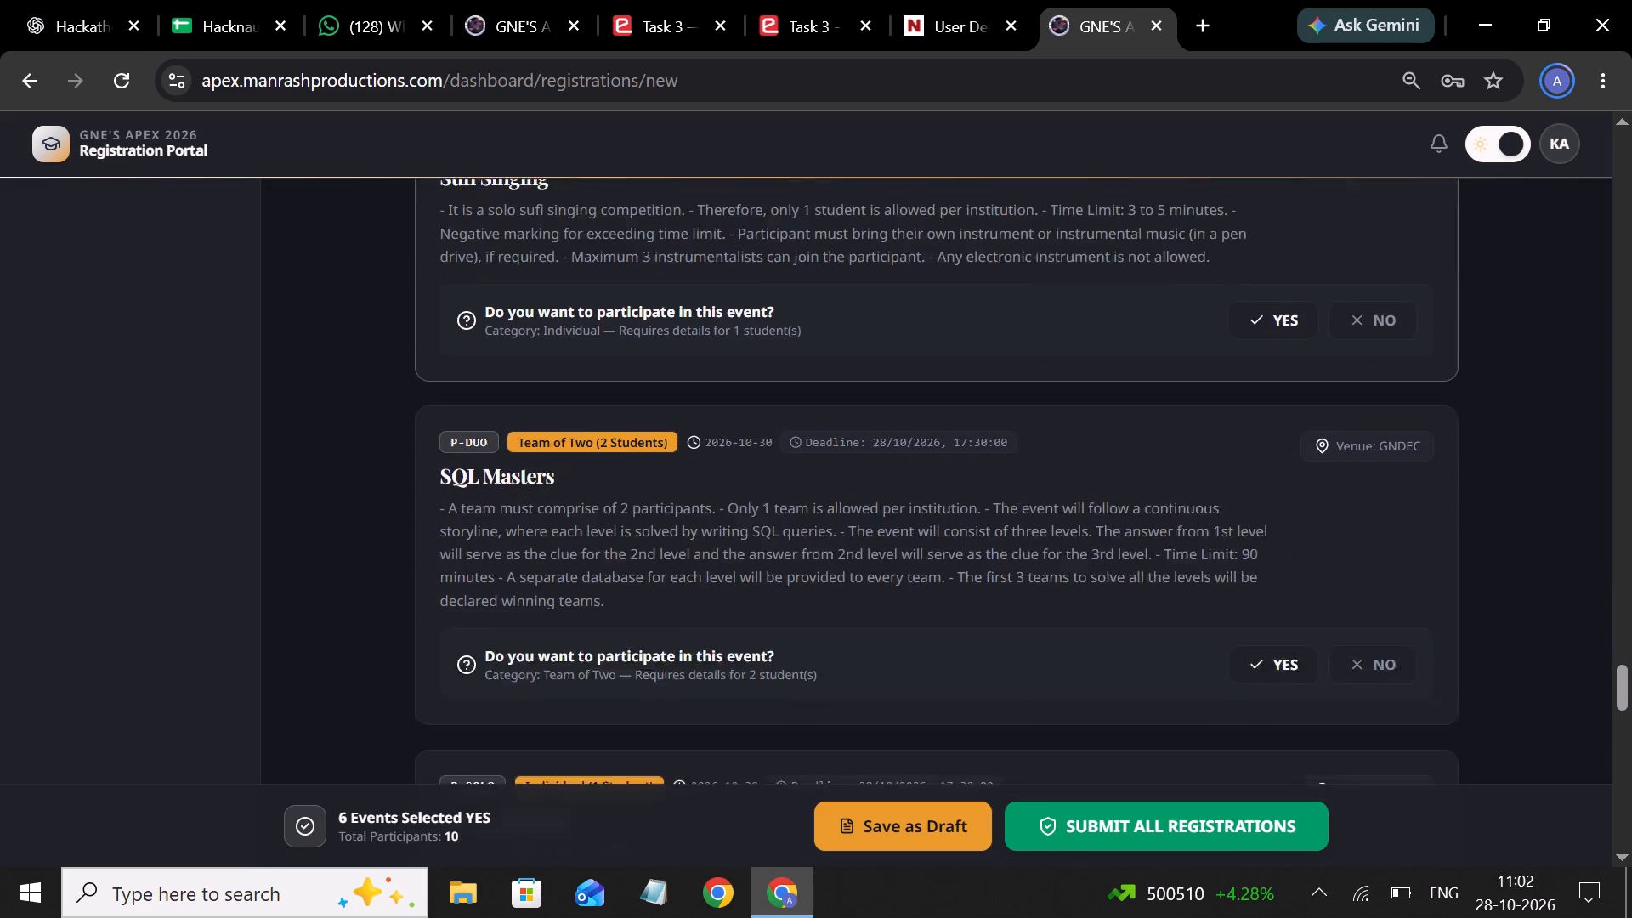
pyautogui.scroll(-6, 1056, 580)
pyautogui.scroll(7, 1056, 580)
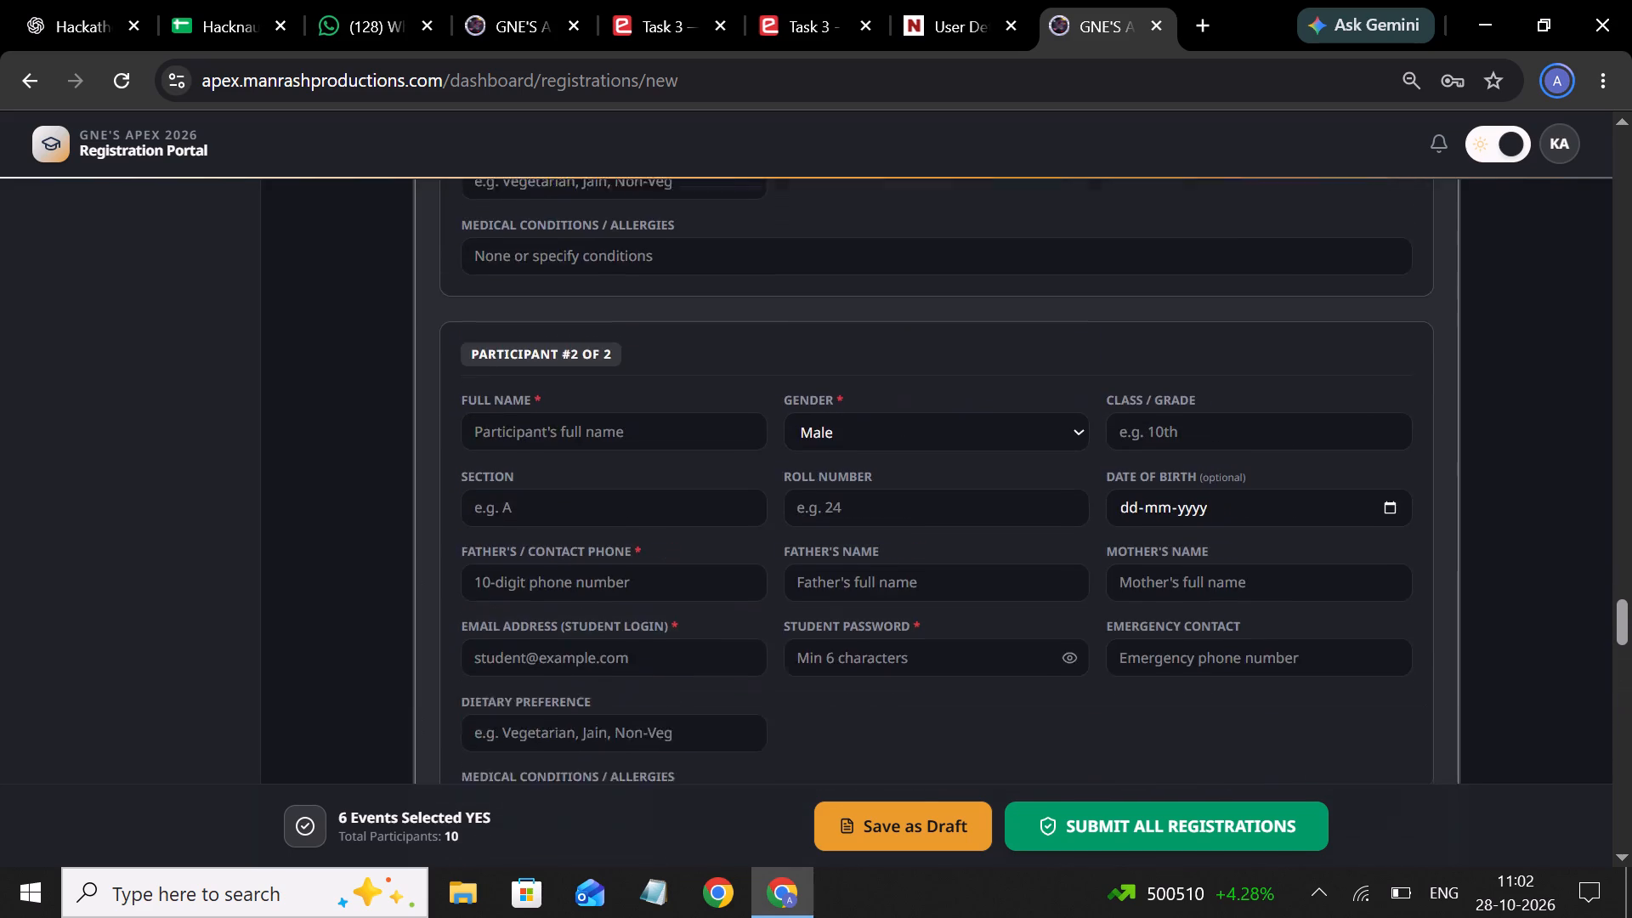
pyautogui.scroll(3, 1056, 580)
pyautogui.scroll(-1, 1056, 580)
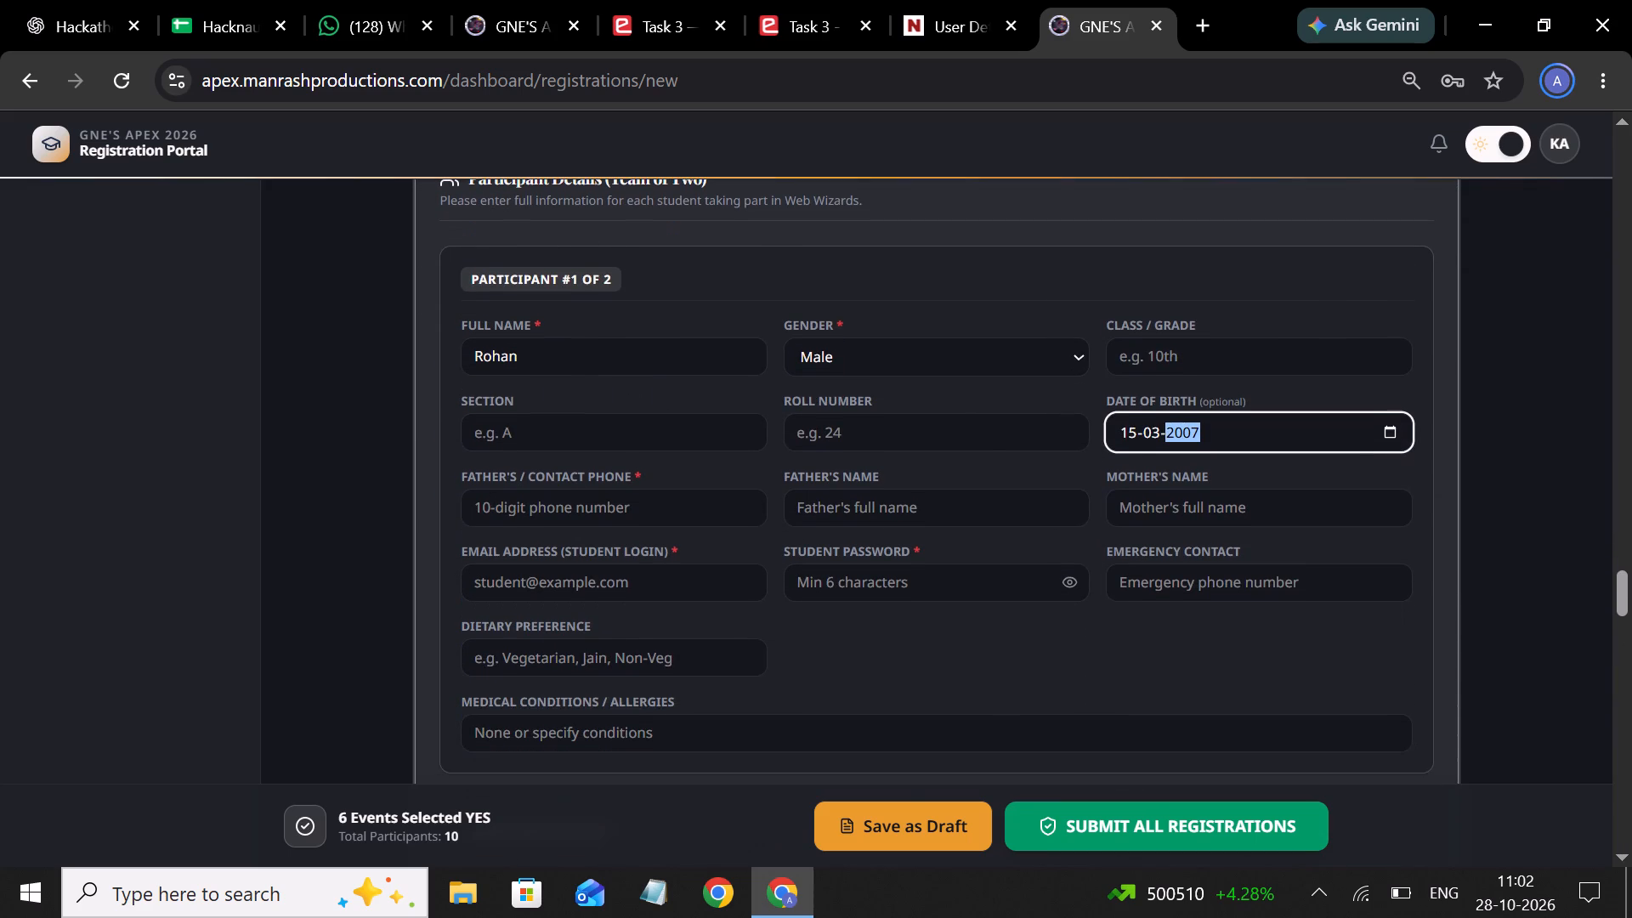
pyautogui.scroll(-1, 831, 479)
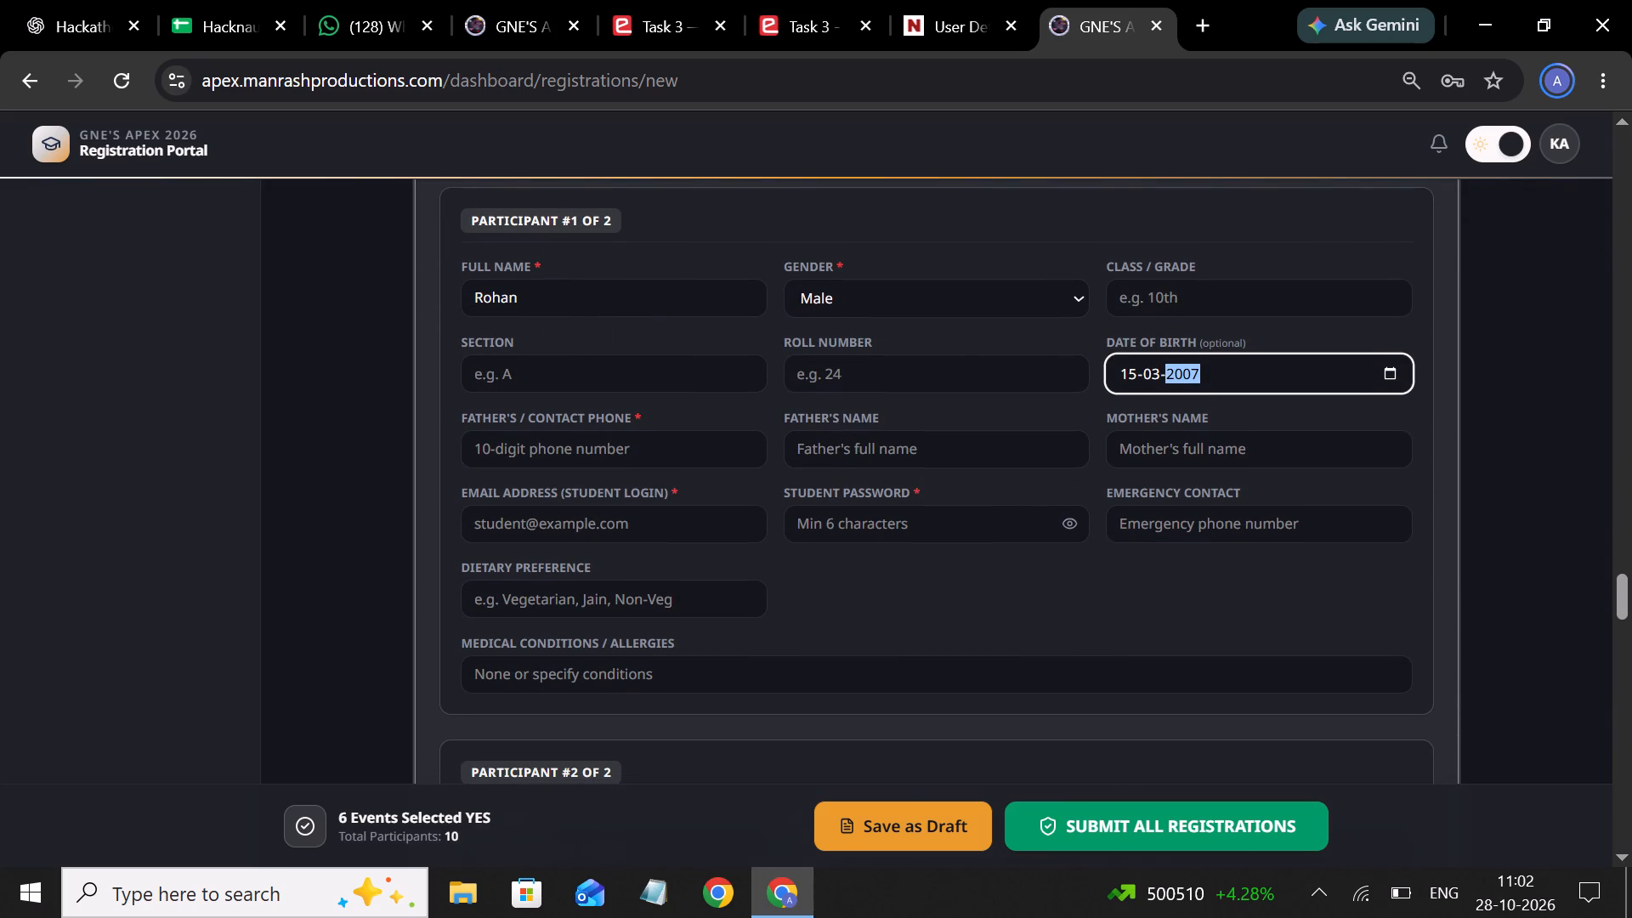
pyautogui.click(830, 453)
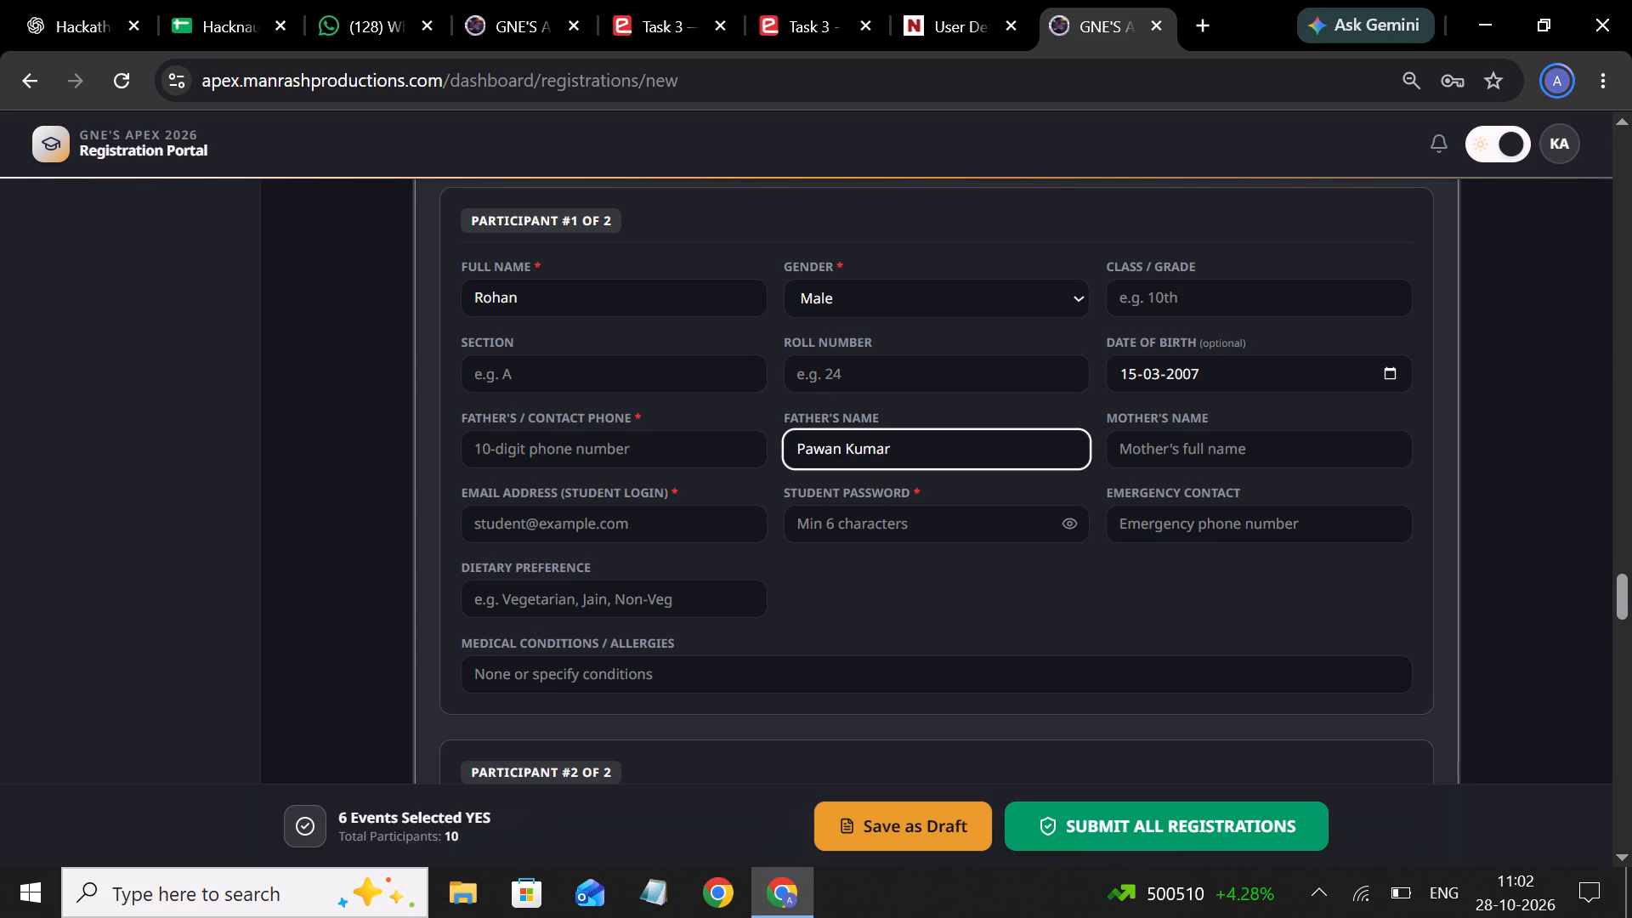
pyautogui.click(1170, 449)
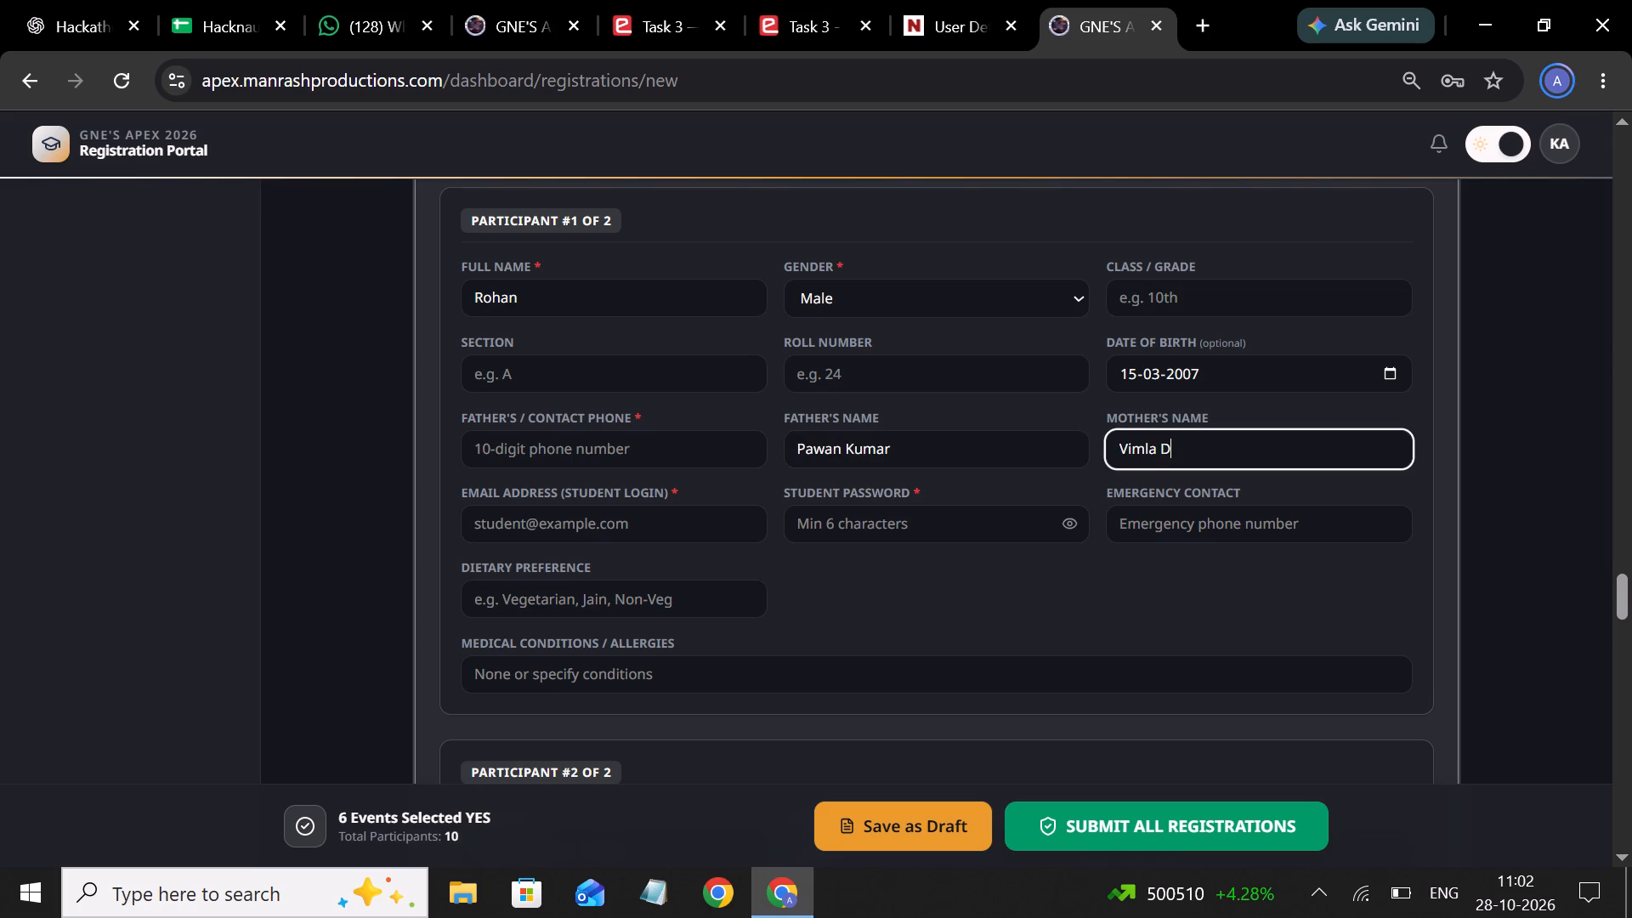
pyautogui.write('evi')
pyautogui.hscroll(-1, 1198, 499)
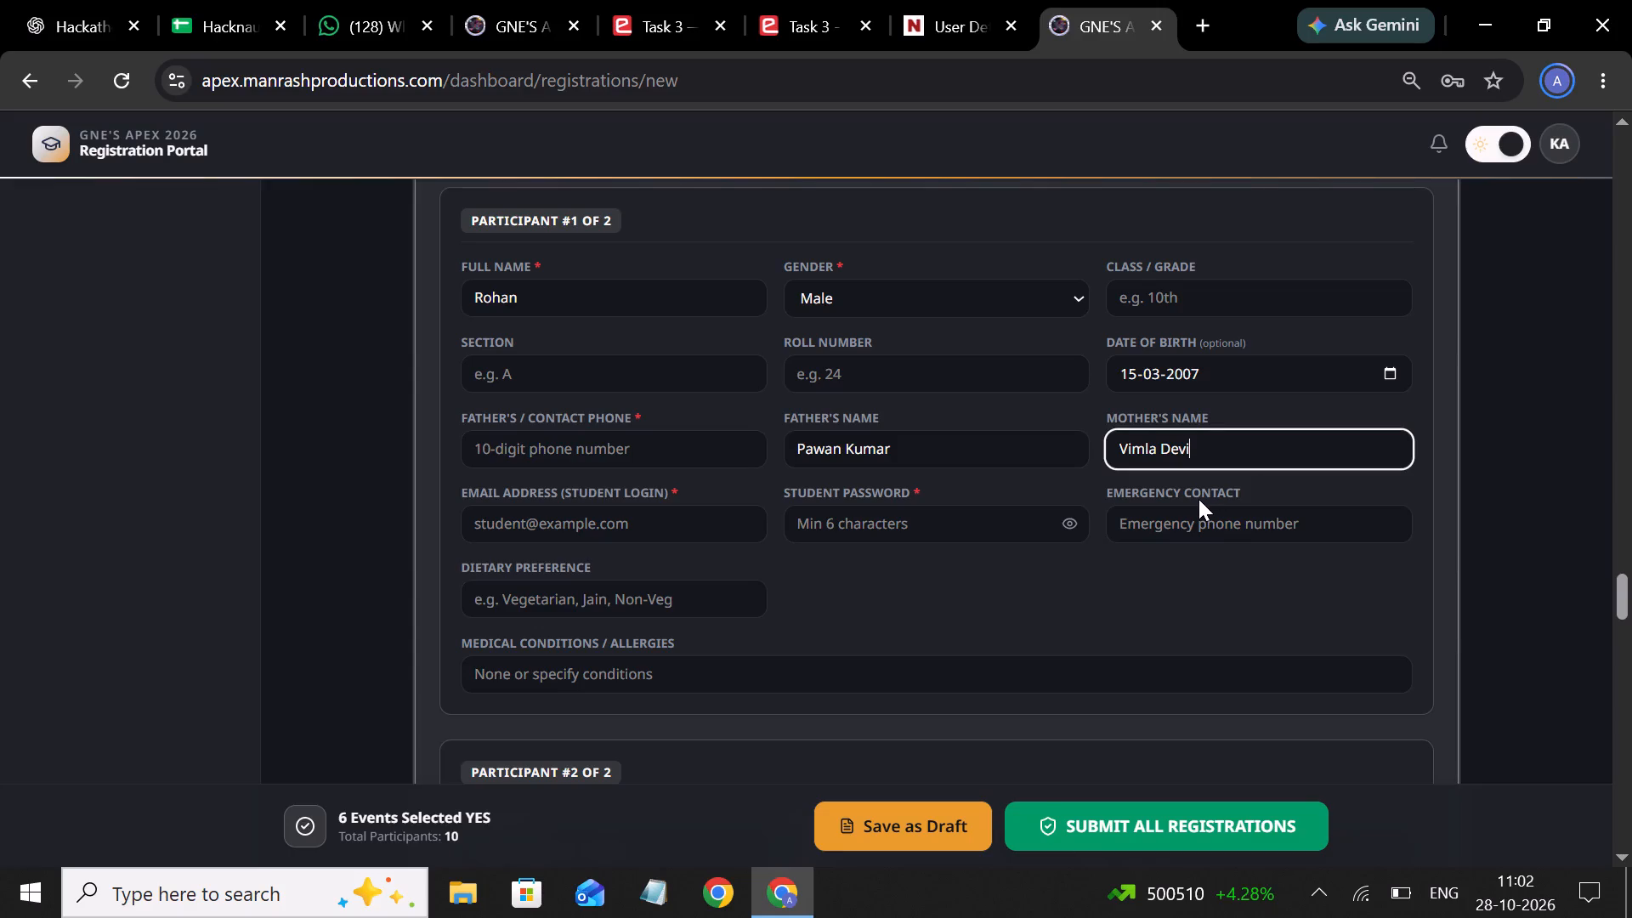
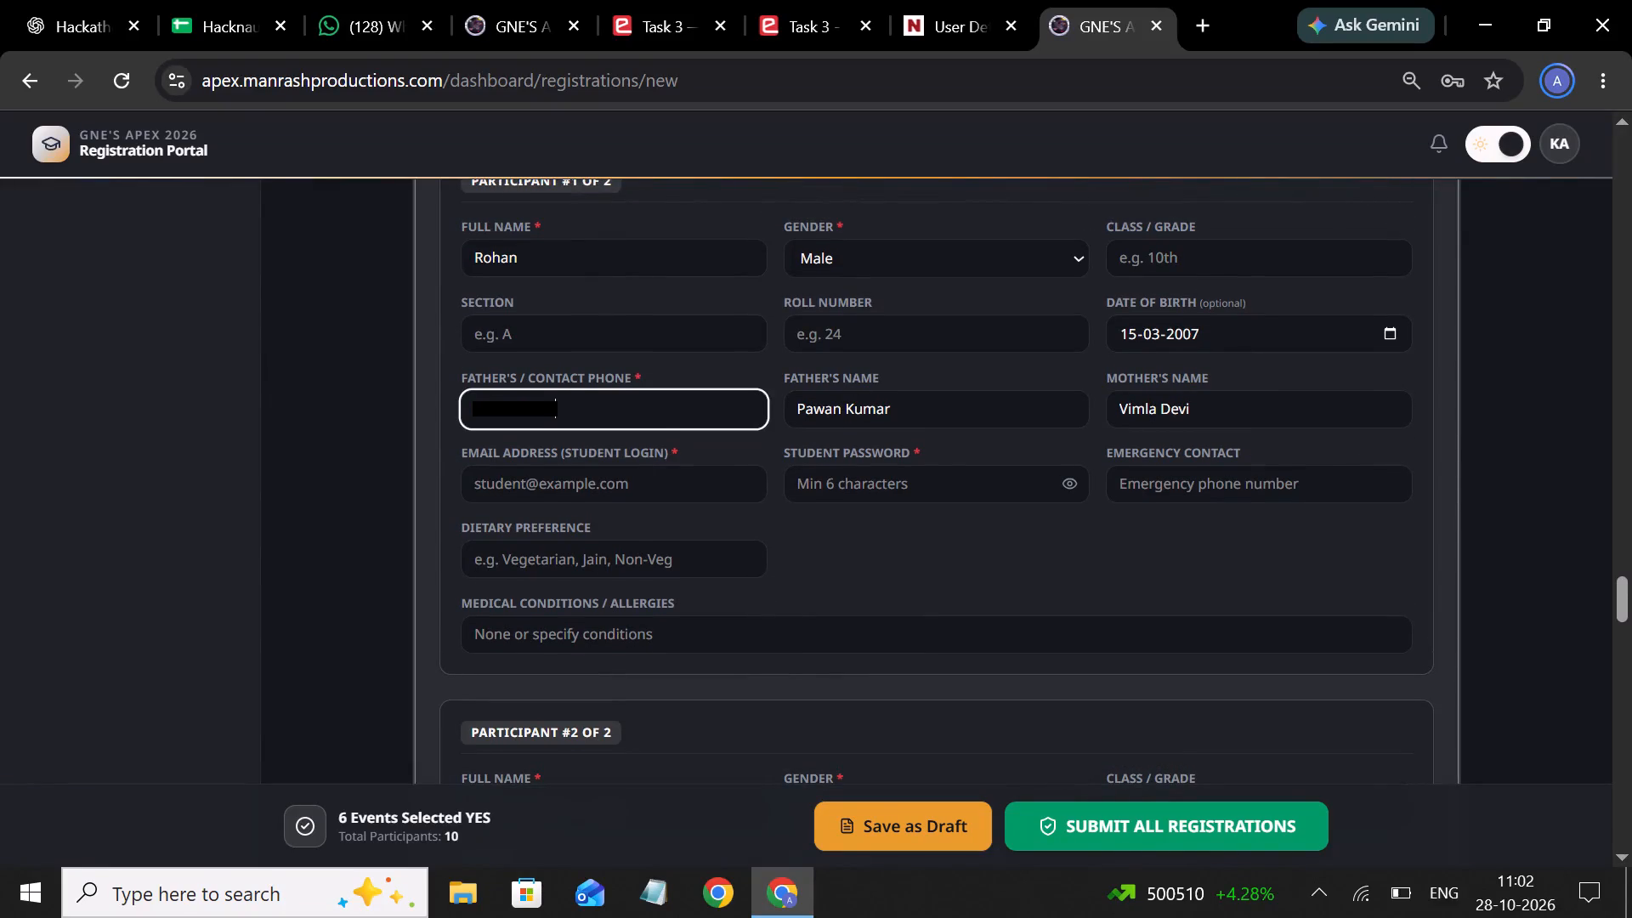
# Enter the student's roll number for participant 1 of the Web Wizards team.
pyautogui.click(849, 336)
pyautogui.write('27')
# Fill in the student's full name for participant 2 of the Web Wizards team.
pyautogui.scroll(-2, 962, 360)
pyautogui.scroll(1, 962, 360)
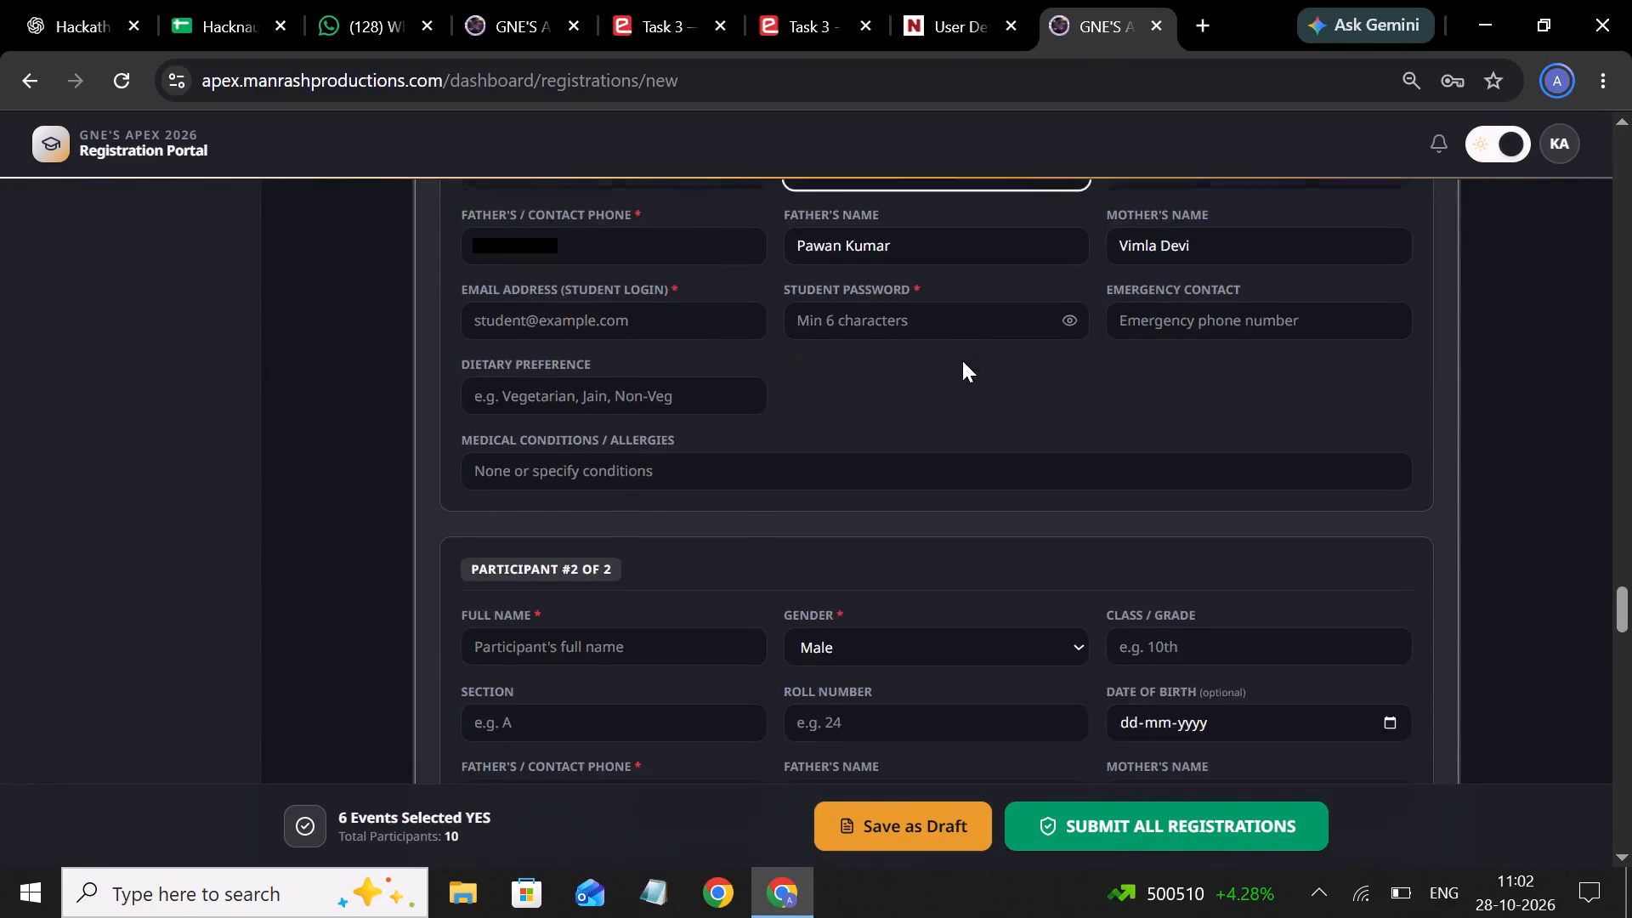
pyautogui.scroll(-2, 962, 360)
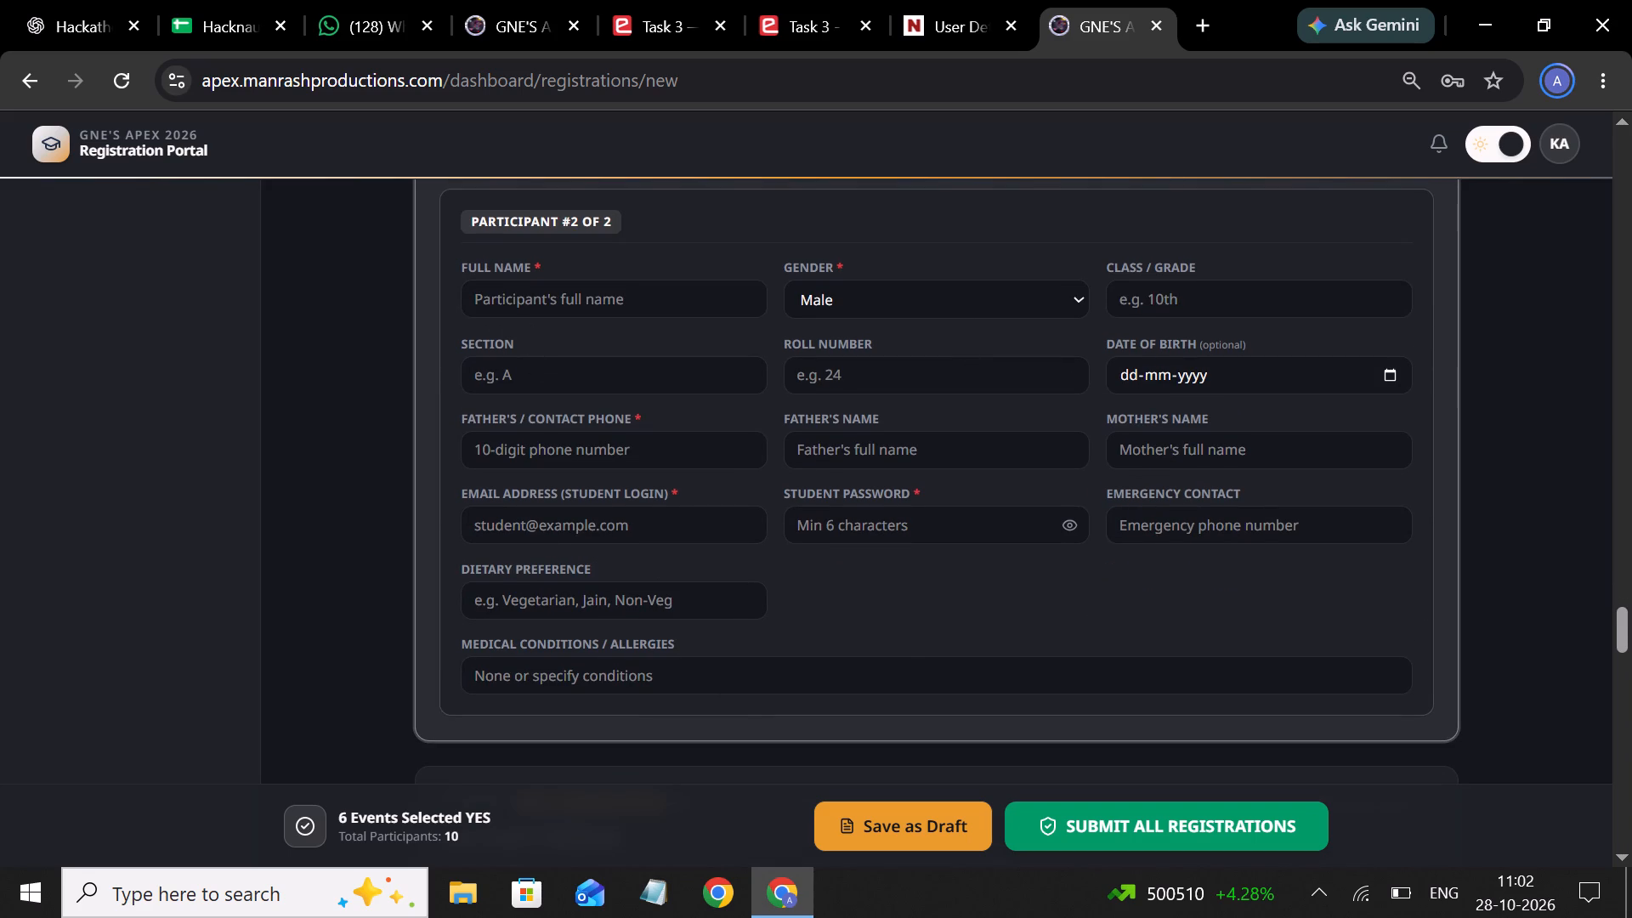
pyautogui.click(537, 291)
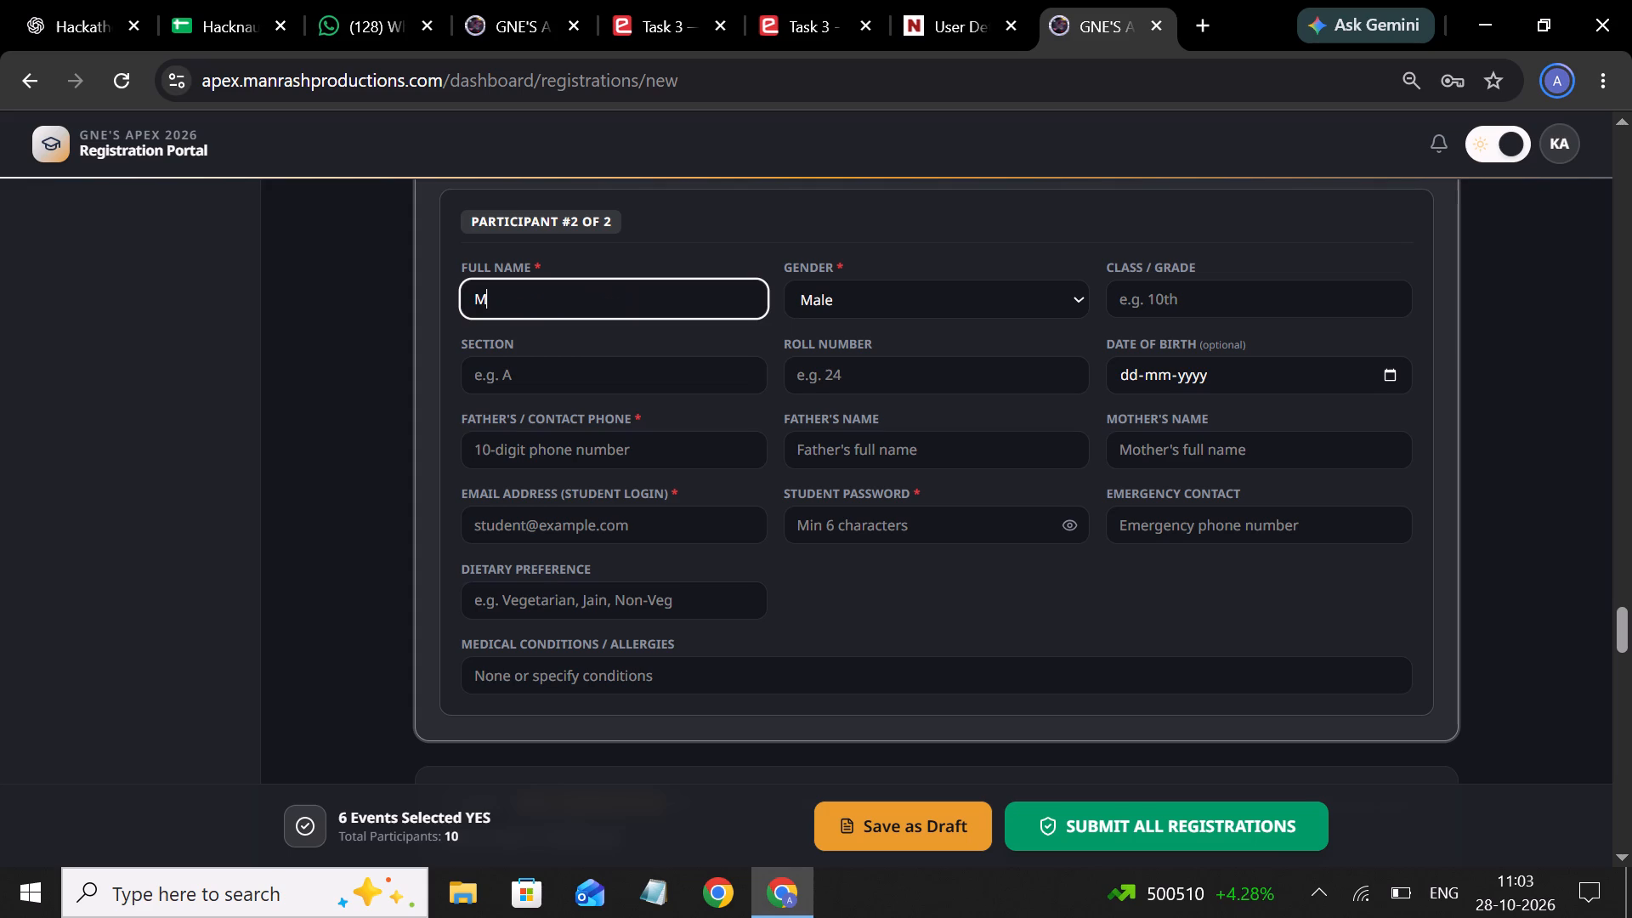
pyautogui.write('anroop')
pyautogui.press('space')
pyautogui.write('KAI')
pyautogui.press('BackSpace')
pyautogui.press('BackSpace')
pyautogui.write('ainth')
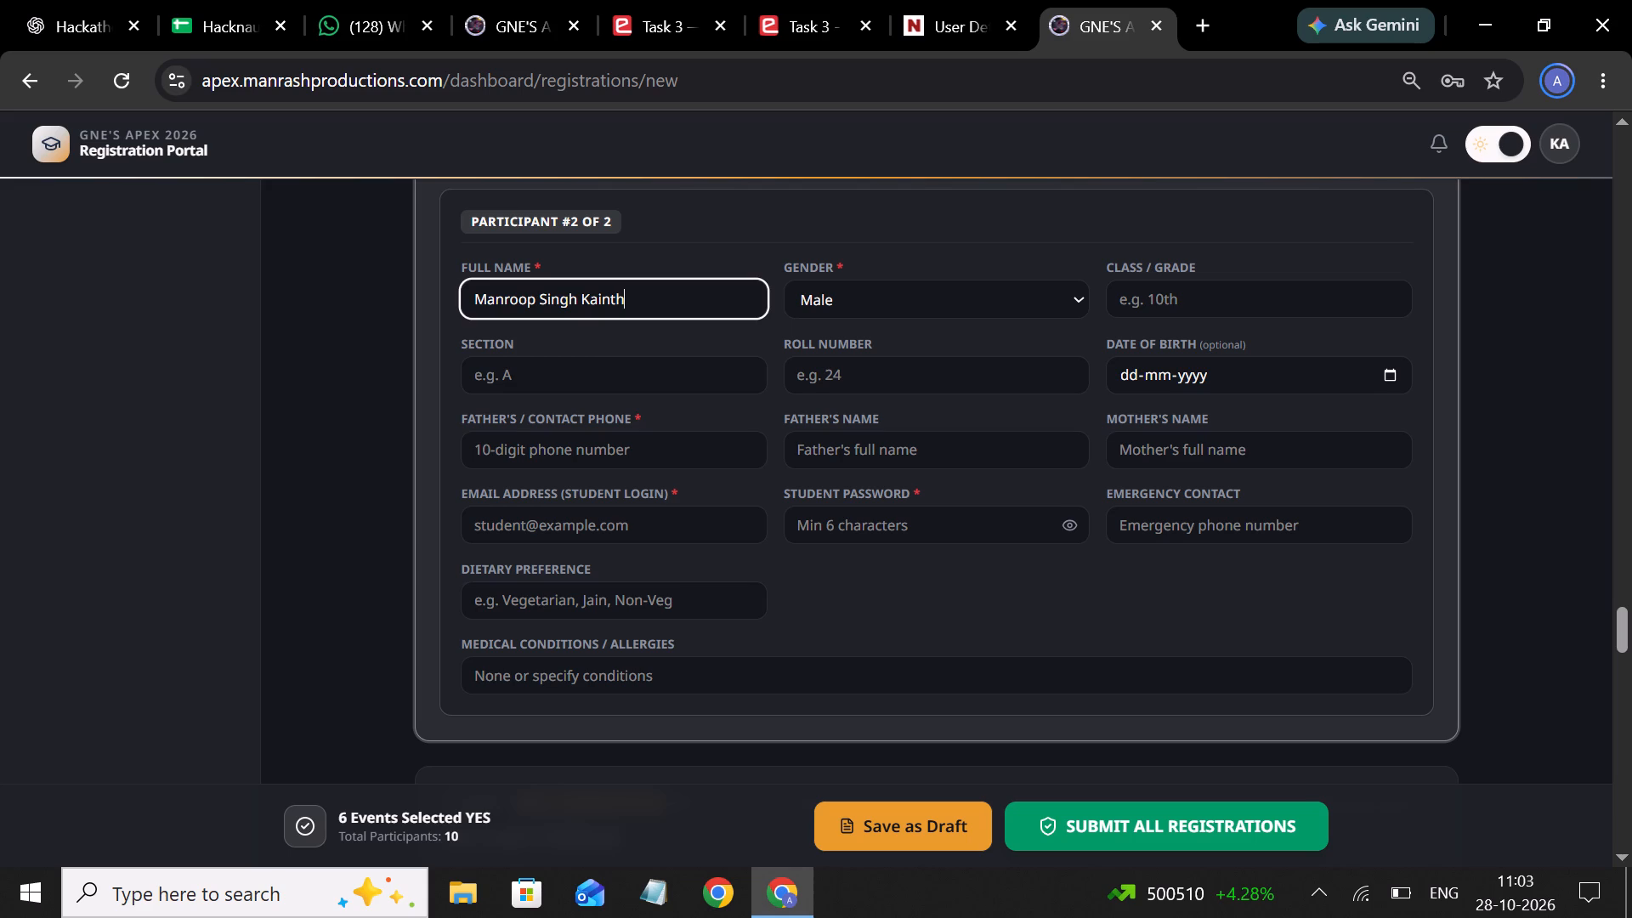
# Enter the date of birth for participant 2 of the Web Wizards team.
pyautogui.click(1131, 372)
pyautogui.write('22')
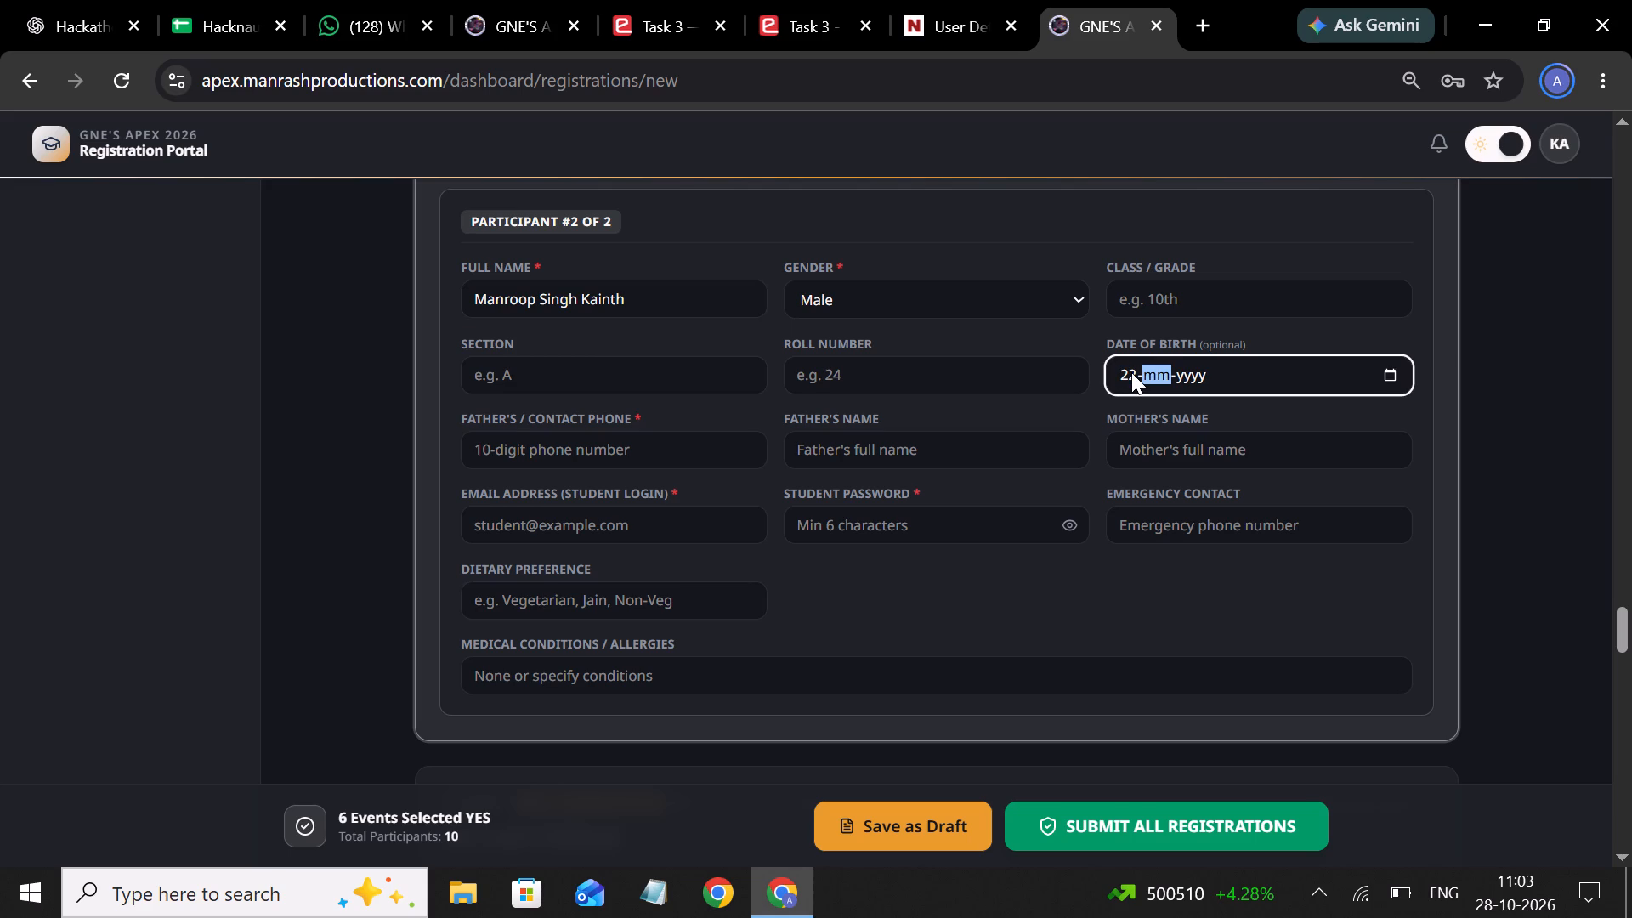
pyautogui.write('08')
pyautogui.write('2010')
# Enter the father's full name for participant 2 of the Web Wizards team and start on the mother's name.
pyautogui.click(966, 455)
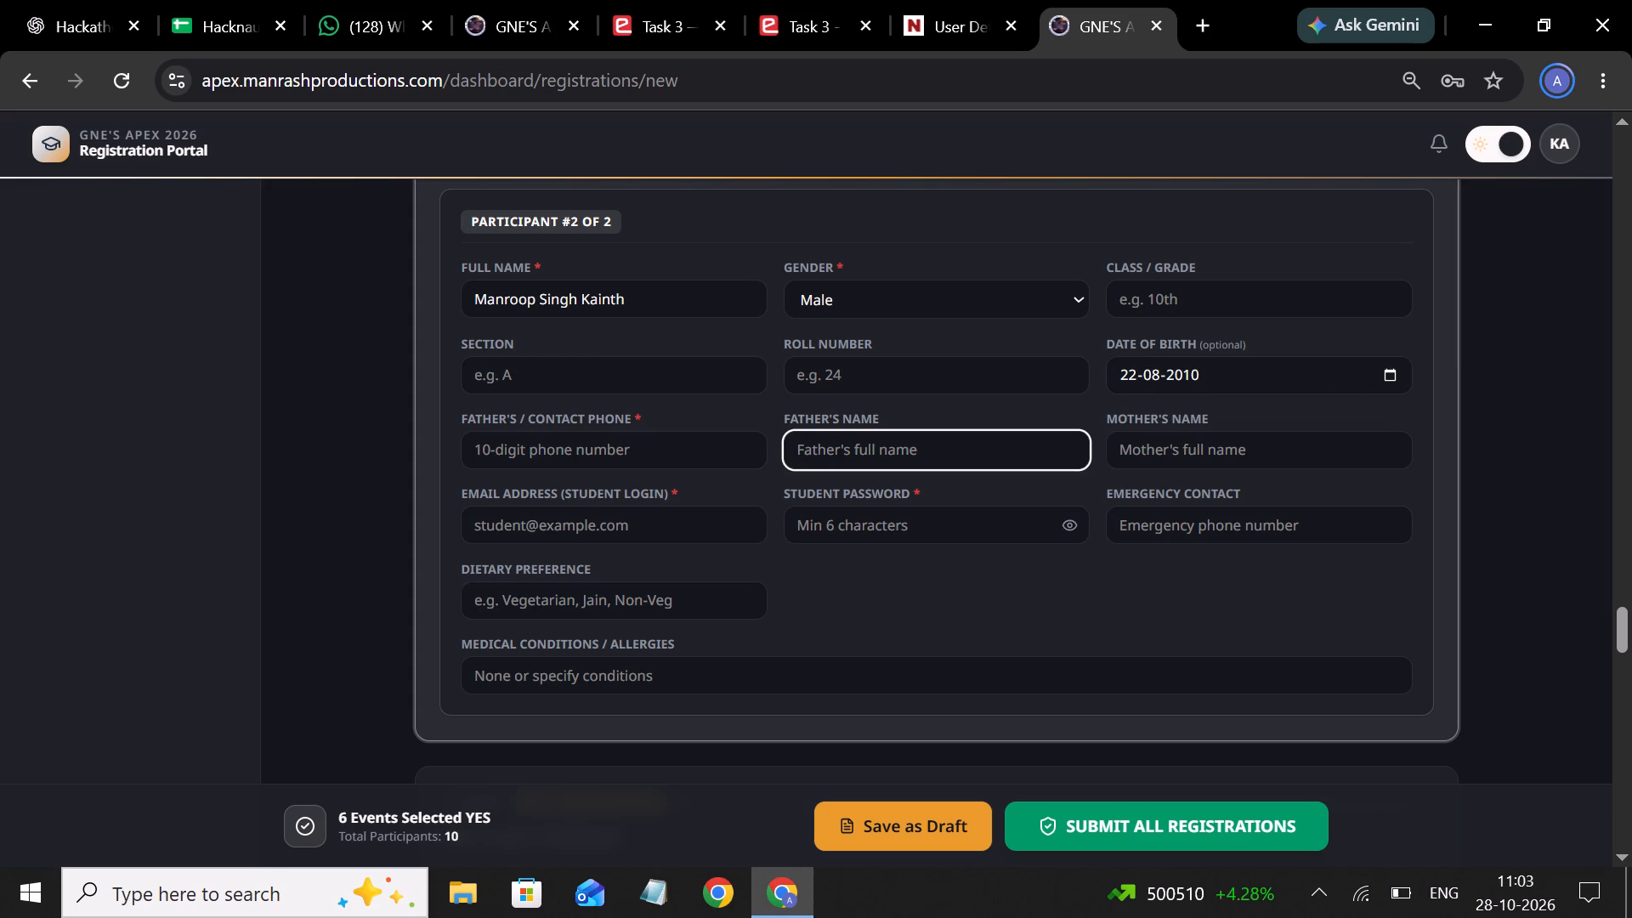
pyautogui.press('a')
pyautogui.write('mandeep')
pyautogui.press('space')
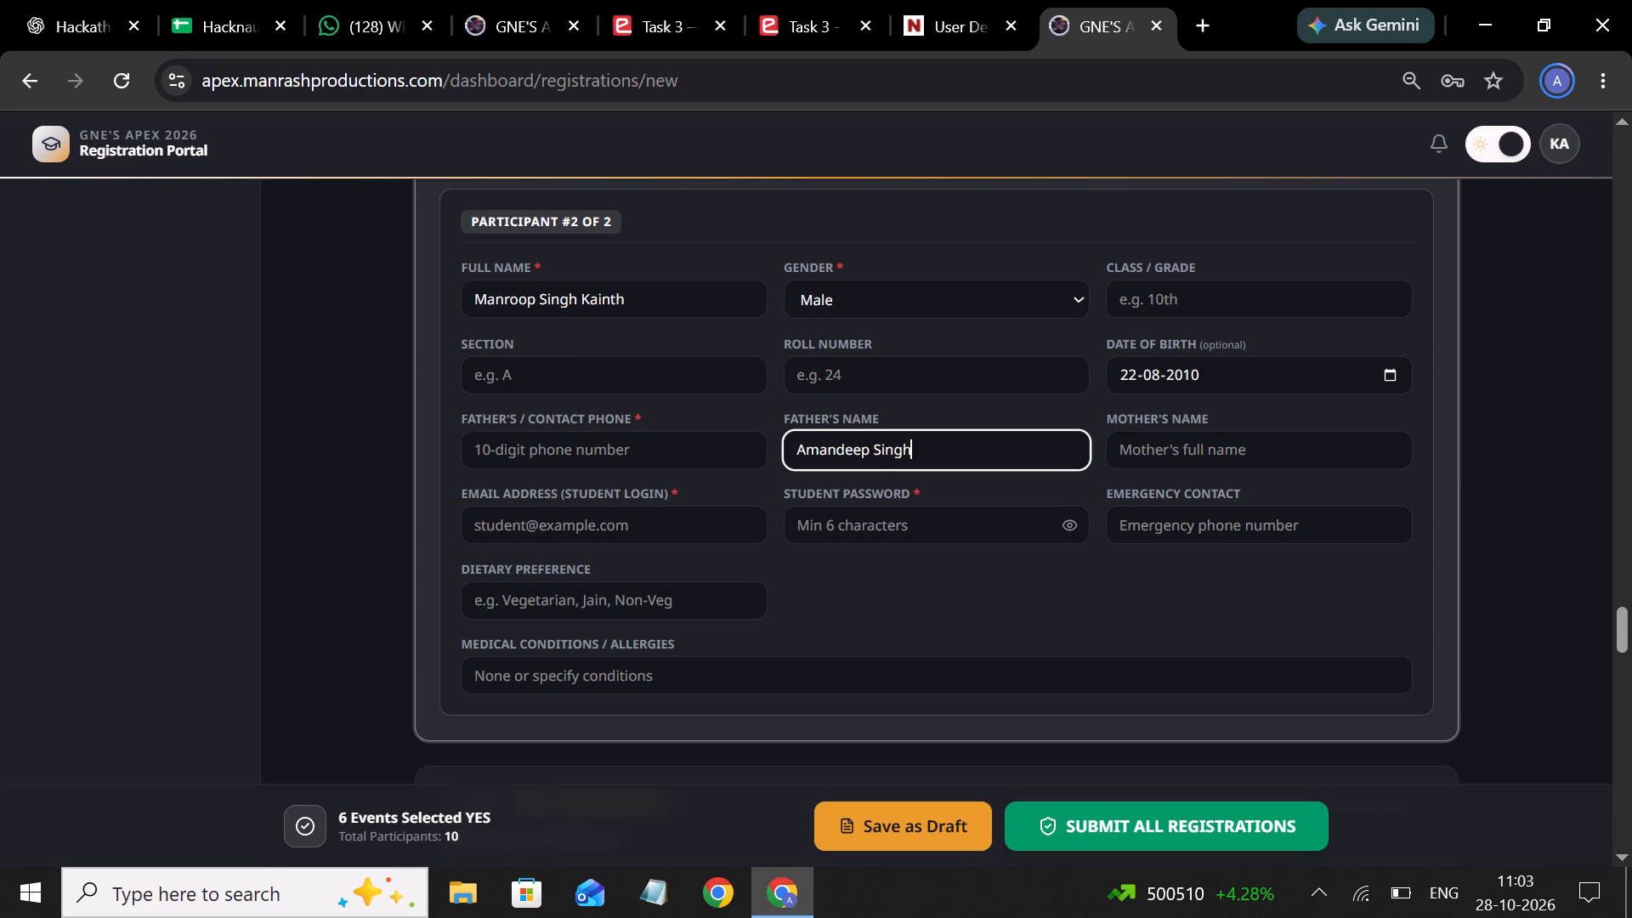
pyautogui.click(1222, 459)
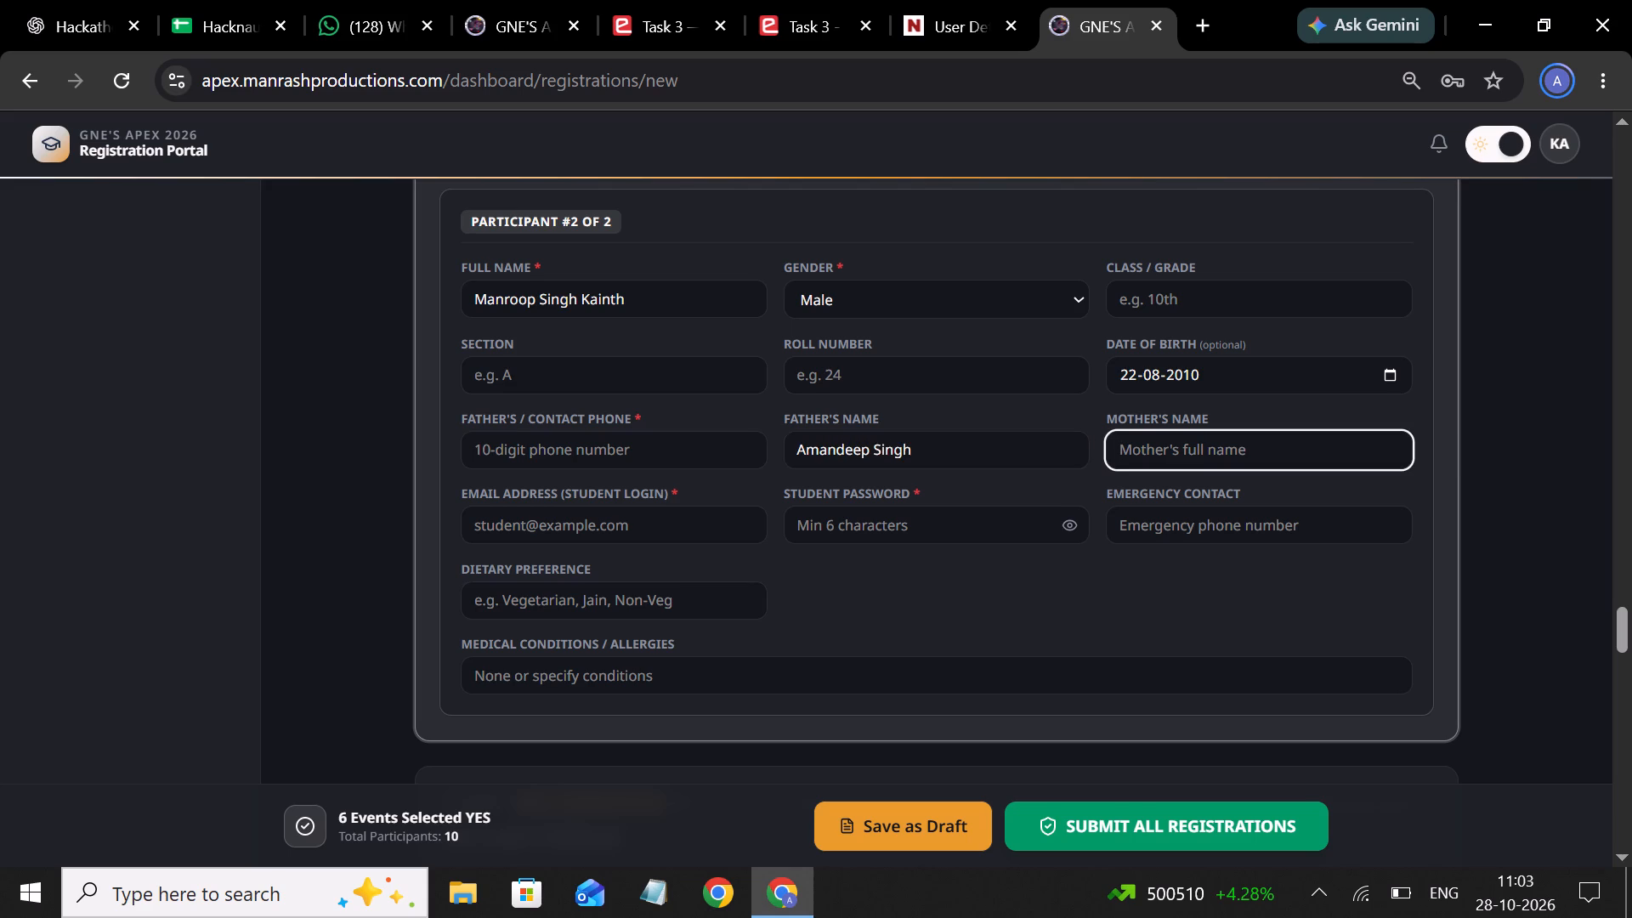
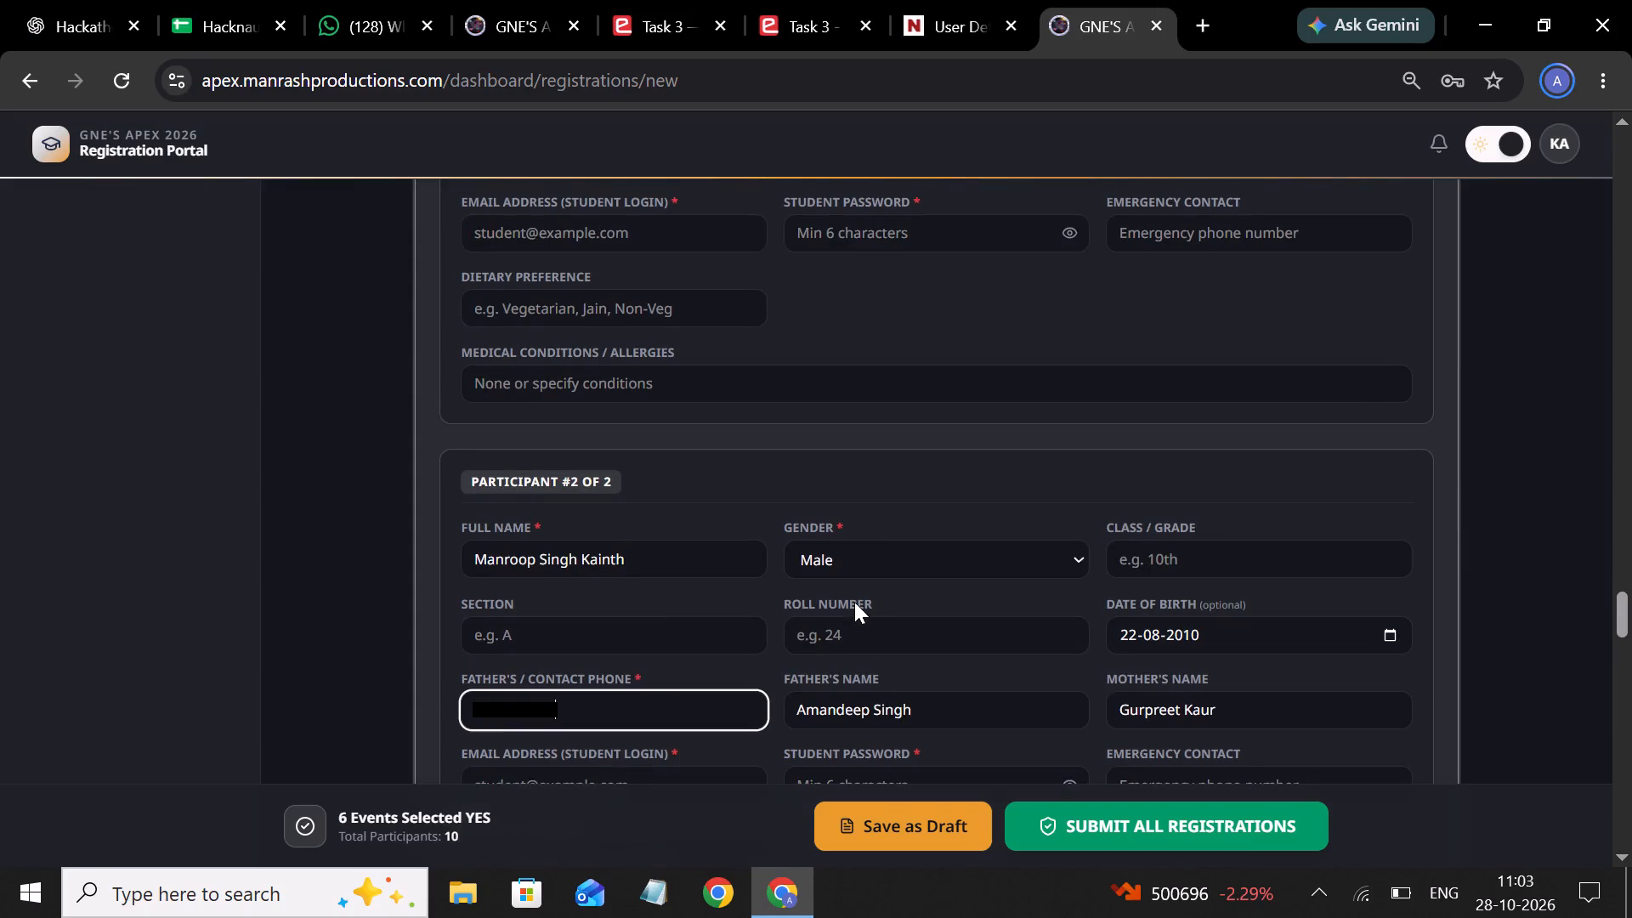
# Opt in to participate in The Logic Challenge event.
pyautogui.scroll(3, 854, 602)
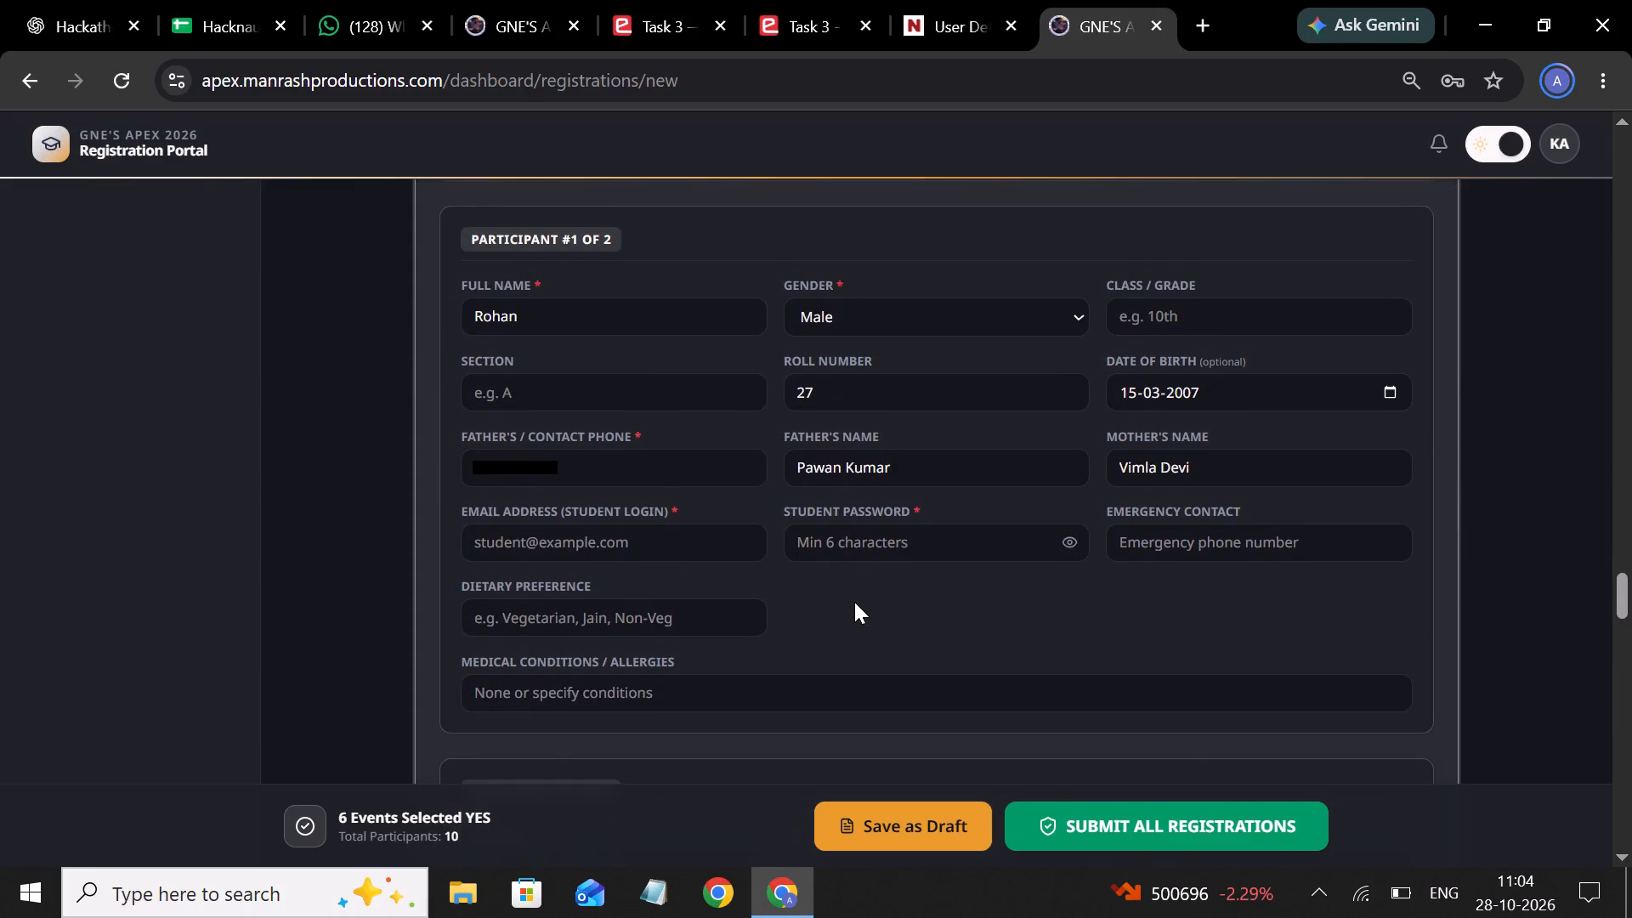
pyautogui.scroll(-5, 854, 602)
pyautogui.scroll(1, 854, 602)
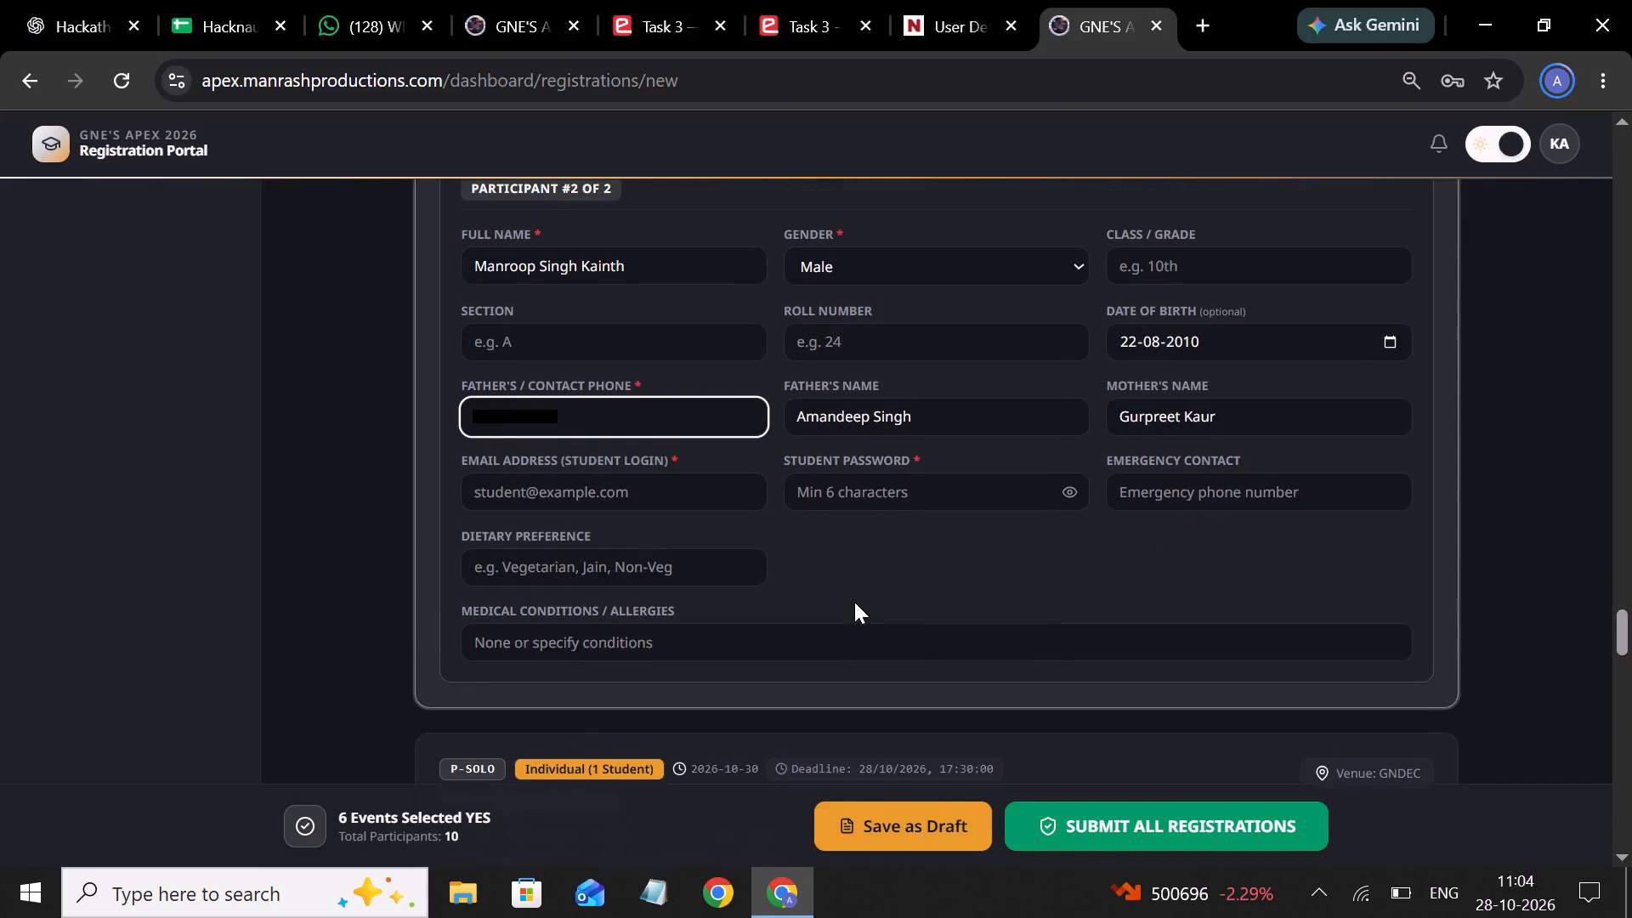
pyautogui.scroll(1, 854, 602)
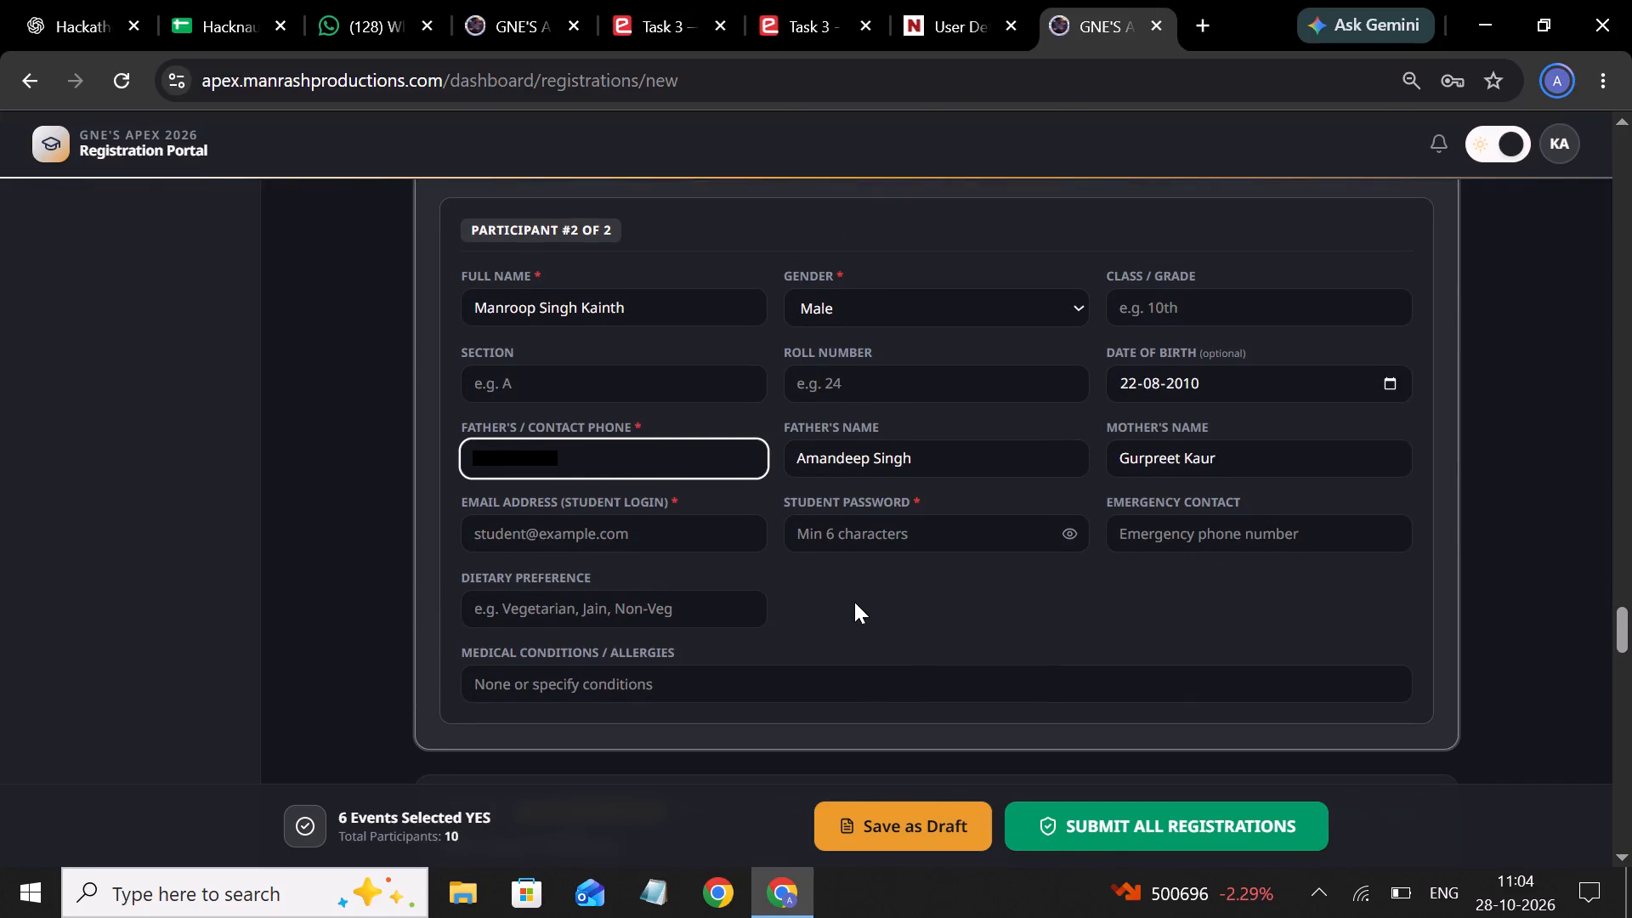
pyautogui.scroll(-4, 854, 602)
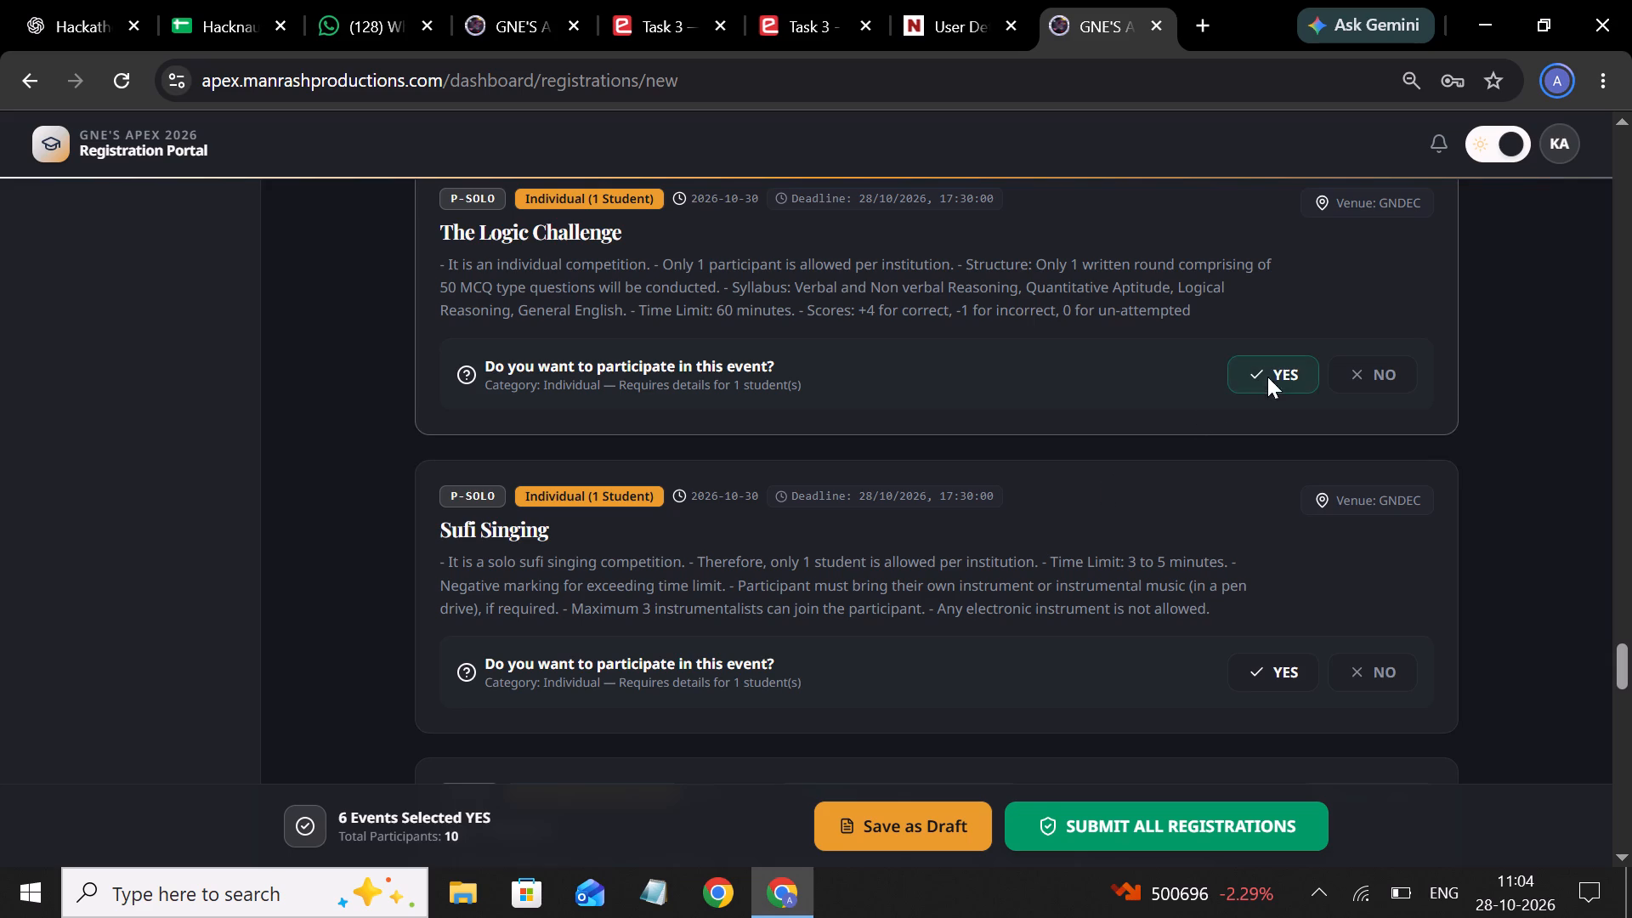
pyautogui.scroll(-7, 1075, 518)
pyautogui.scroll(4, 1075, 518)
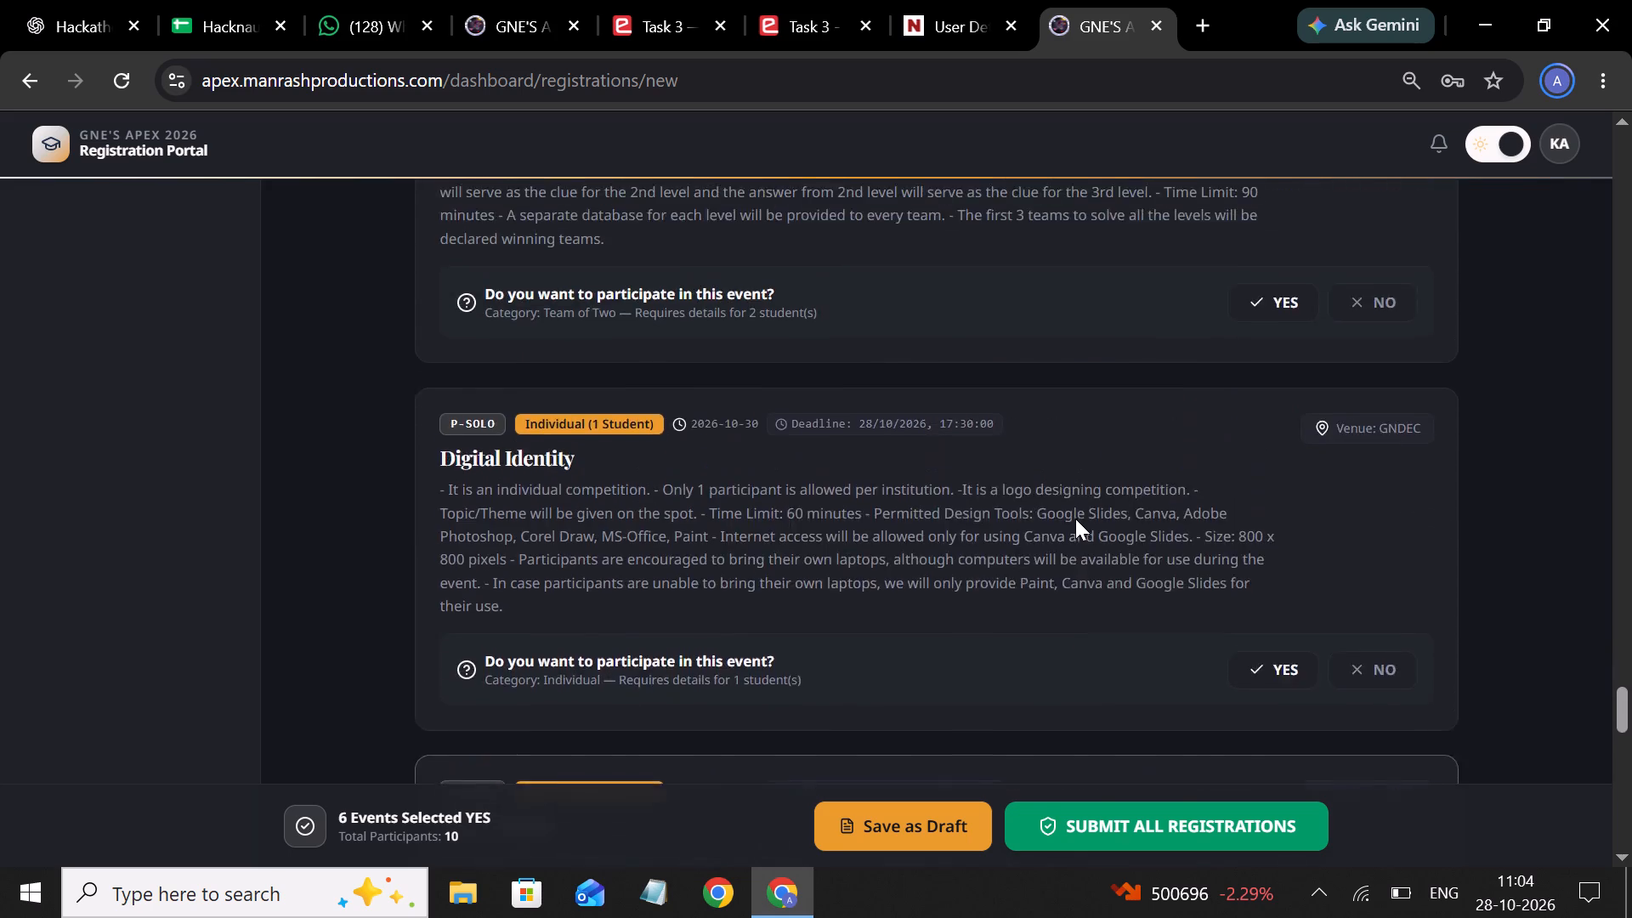
pyautogui.scroll(7, 1075, 518)
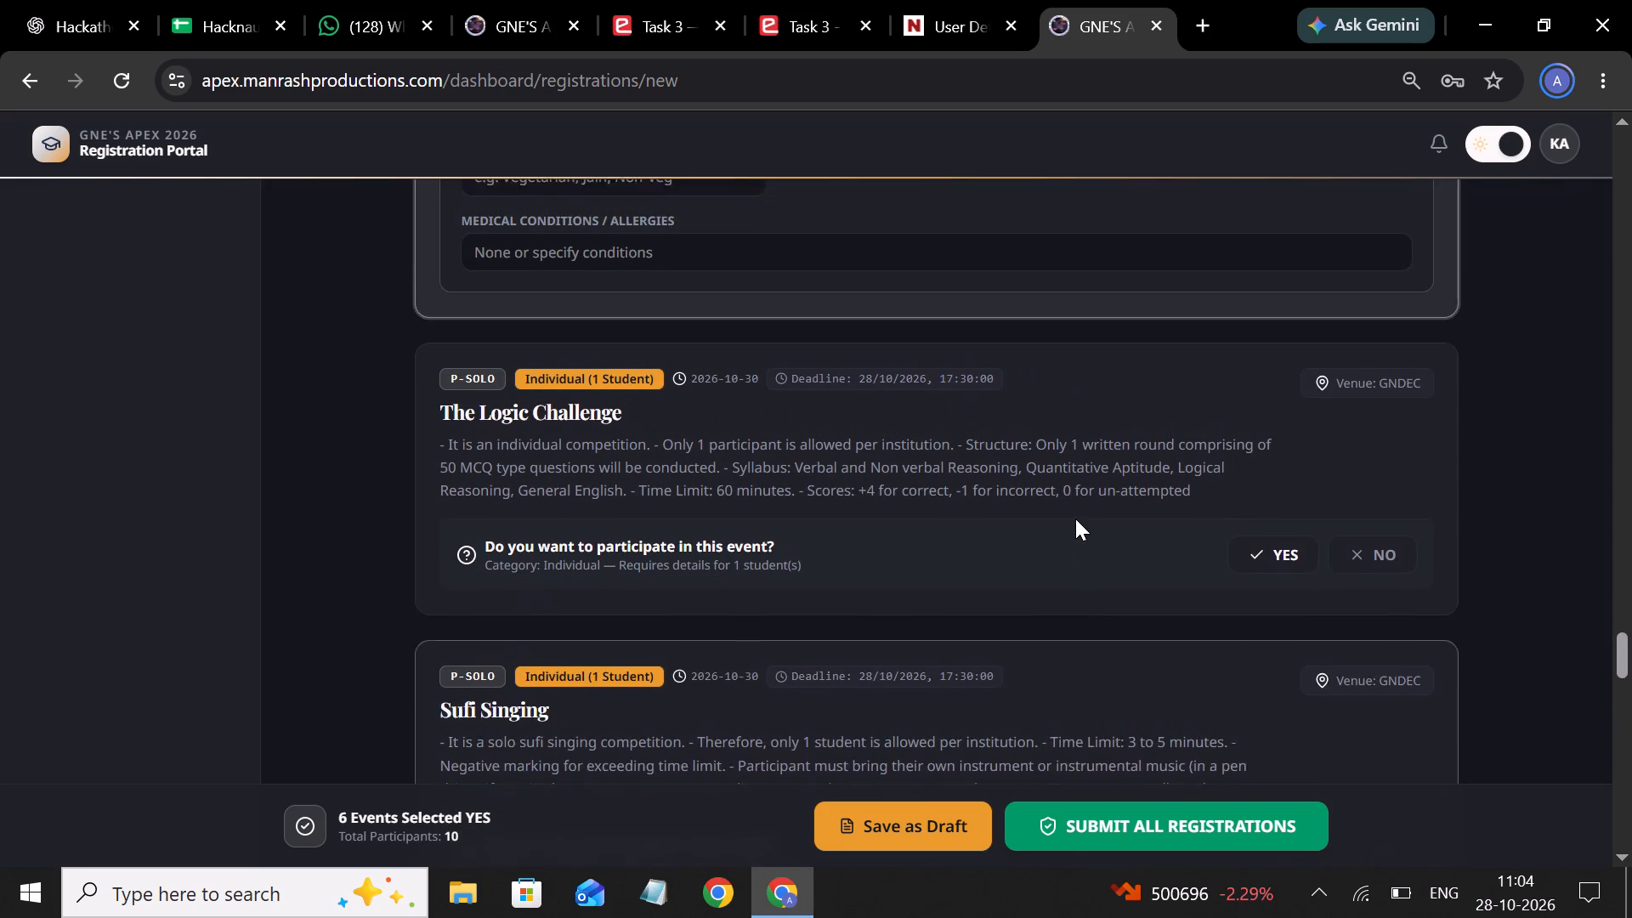
pyautogui.click(1252, 530)
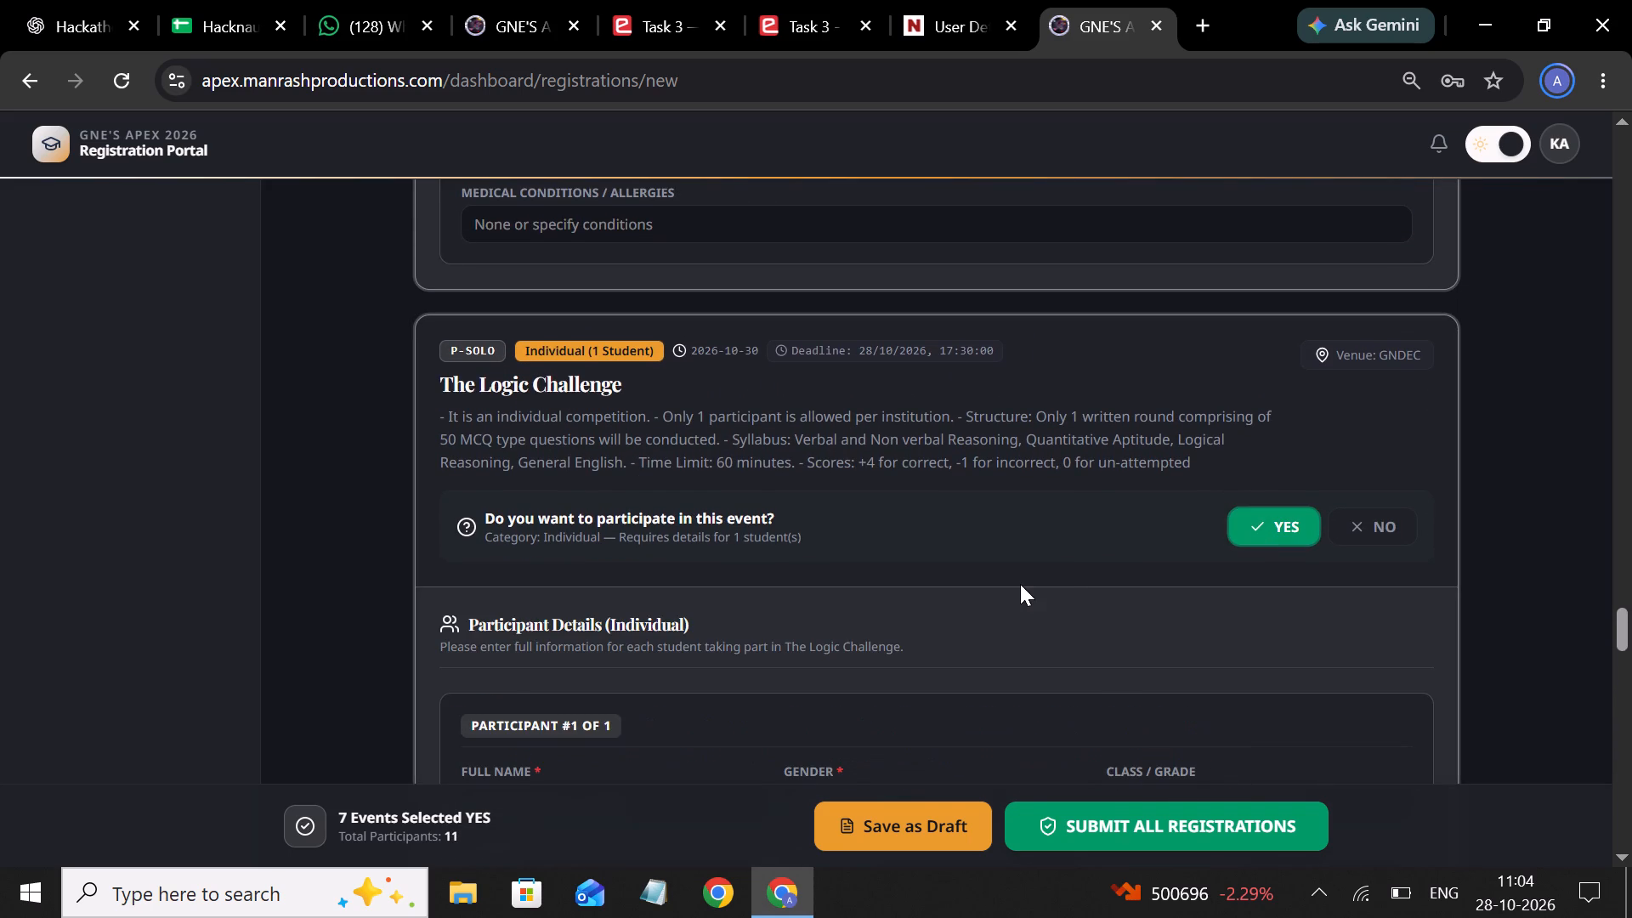
# Fill in the student's full name and roll number for the participant of The Logic Challenge.
pyautogui.scroll(-4, 1020, 584)
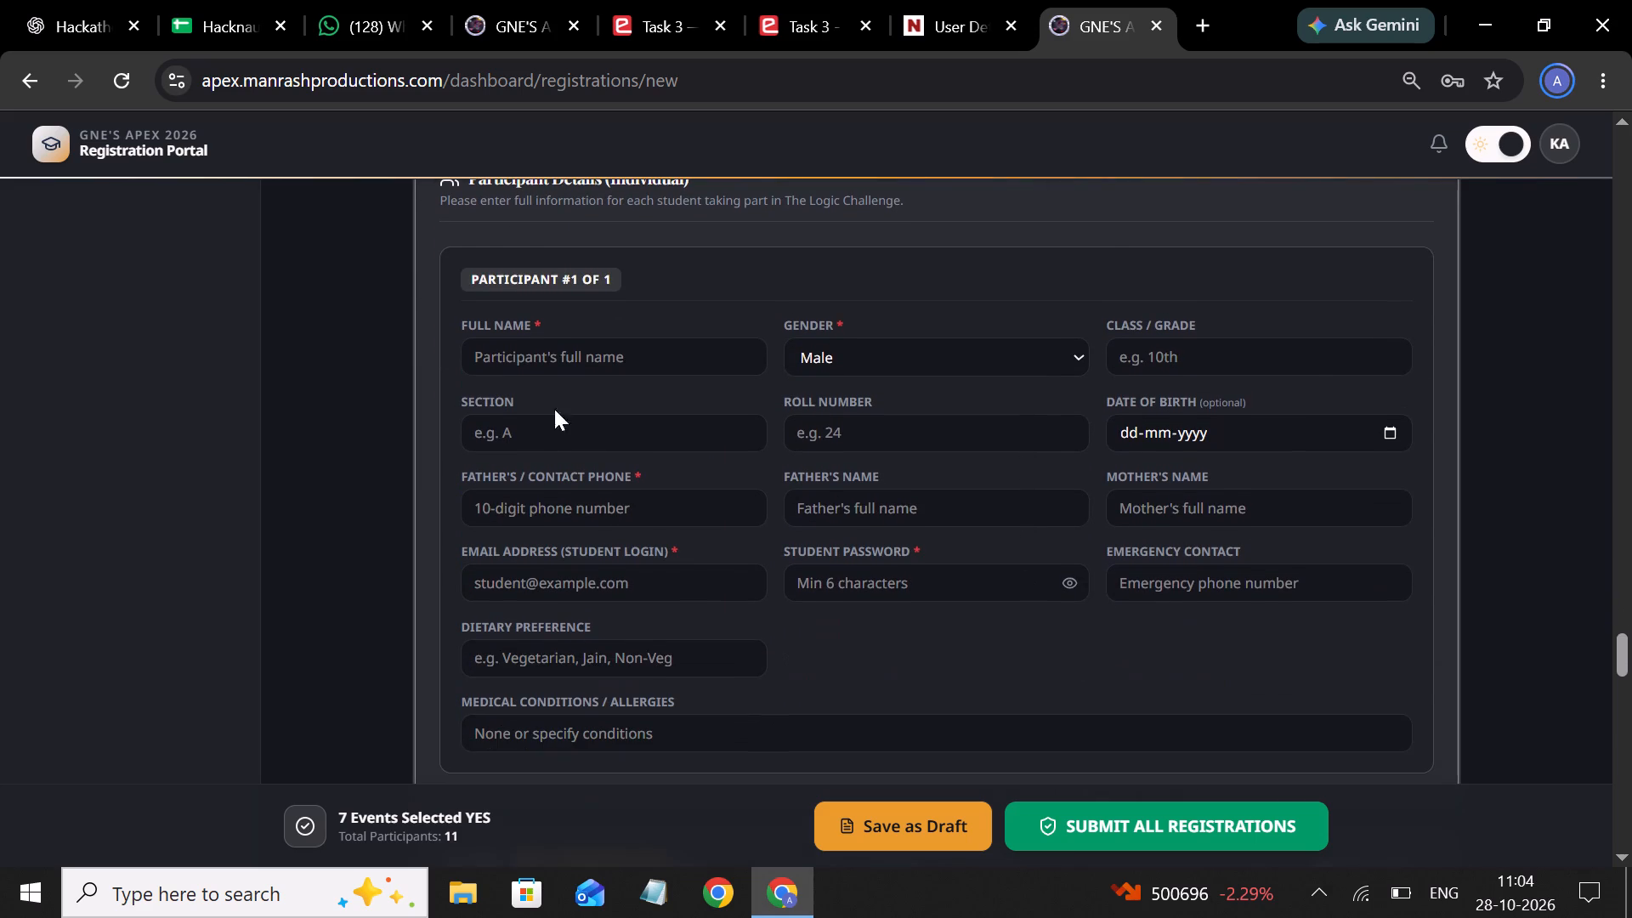
pyautogui.click(559, 354)
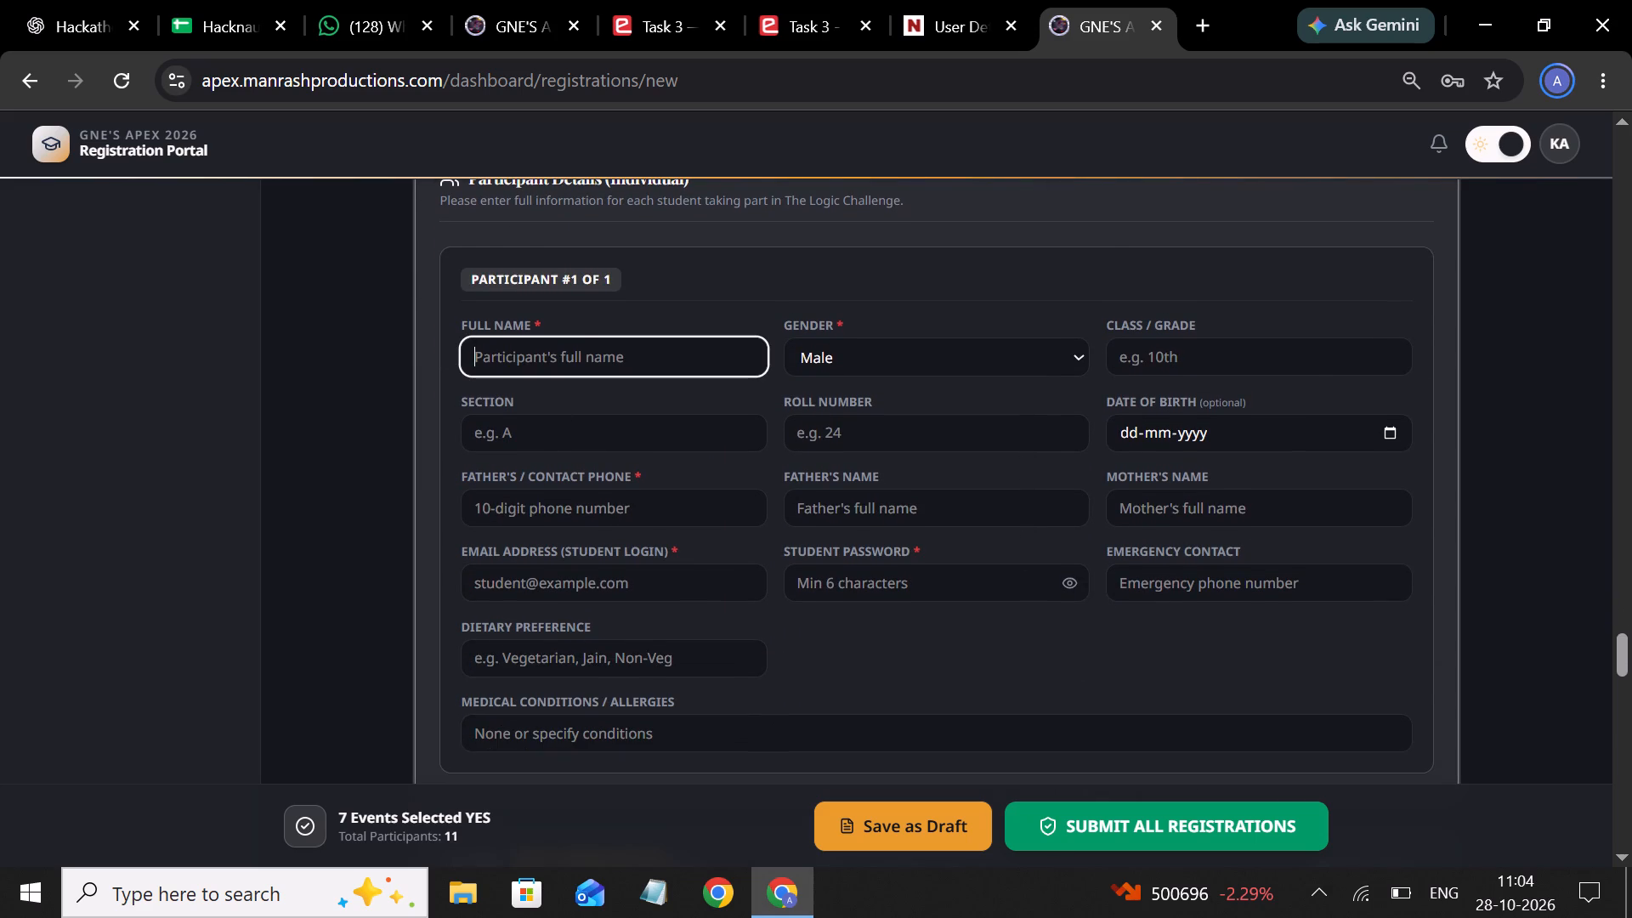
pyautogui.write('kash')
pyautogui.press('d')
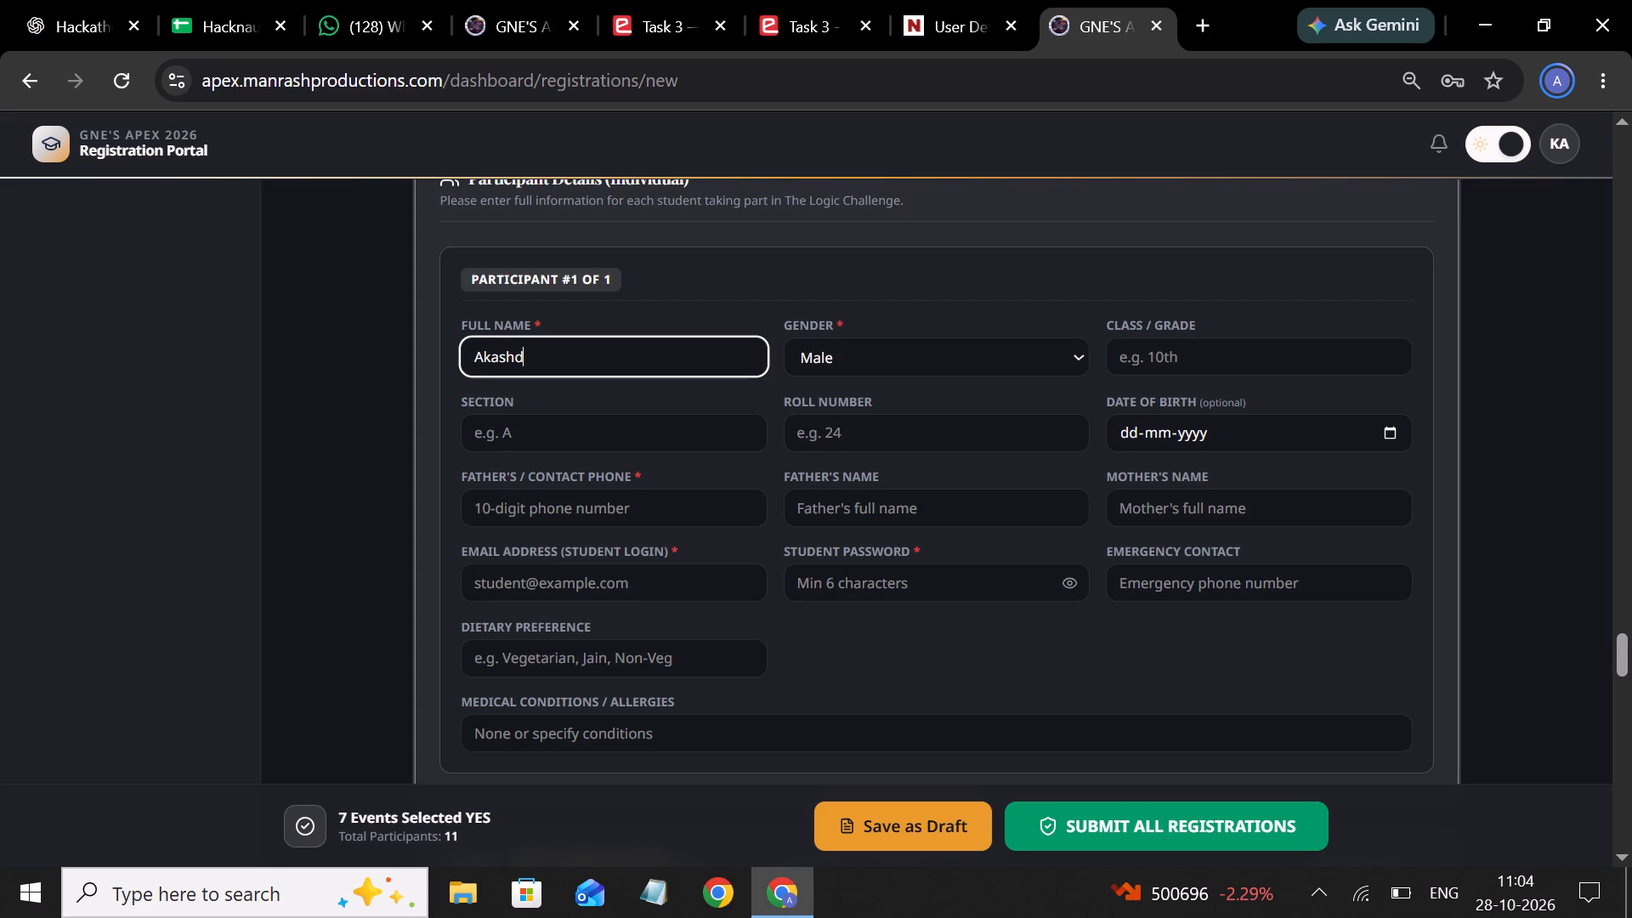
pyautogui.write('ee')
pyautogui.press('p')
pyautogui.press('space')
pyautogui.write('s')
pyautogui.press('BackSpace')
pyautogui.click(910, 439)
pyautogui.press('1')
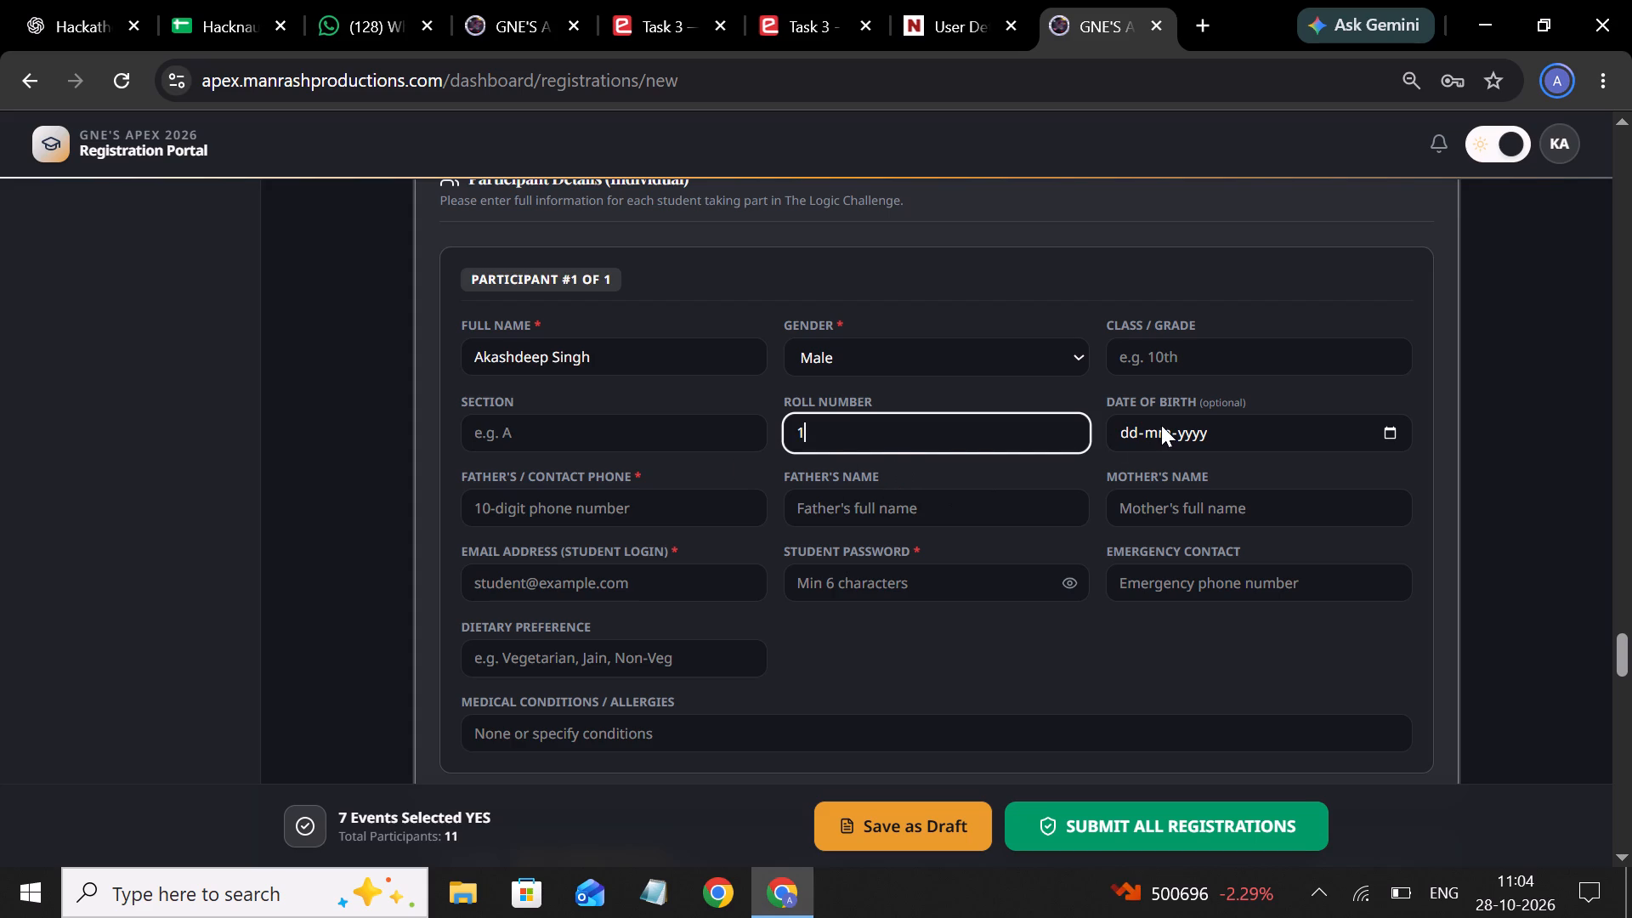
# Enter the student's date of birth for The Logic Challenge participant, correcting the year.
pyautogui.click(1130, 428)
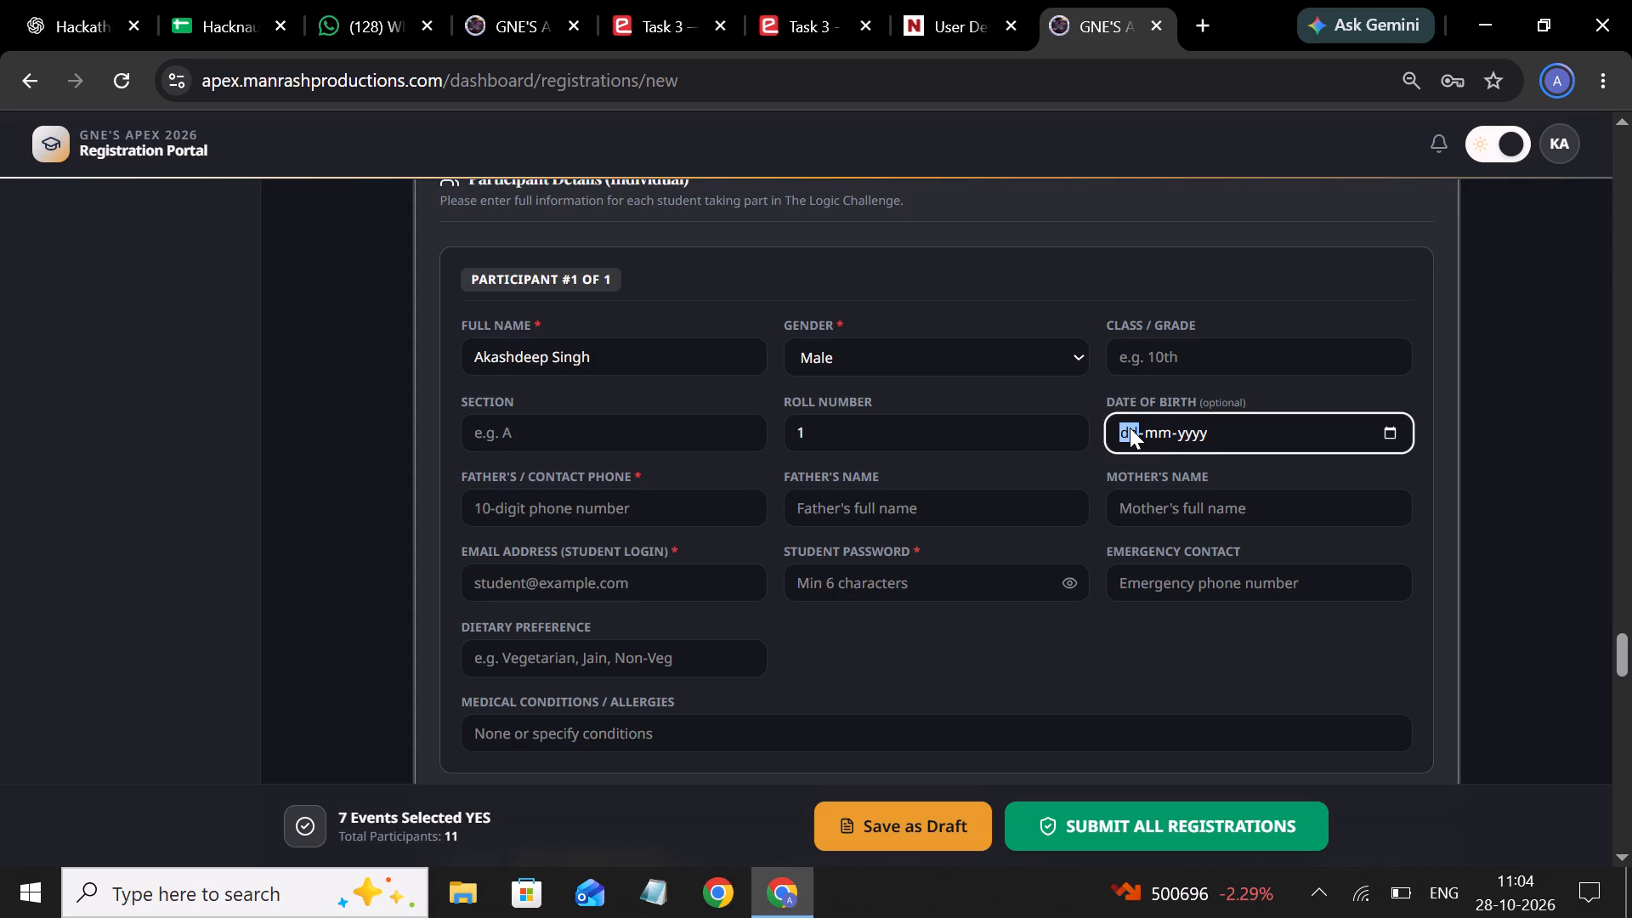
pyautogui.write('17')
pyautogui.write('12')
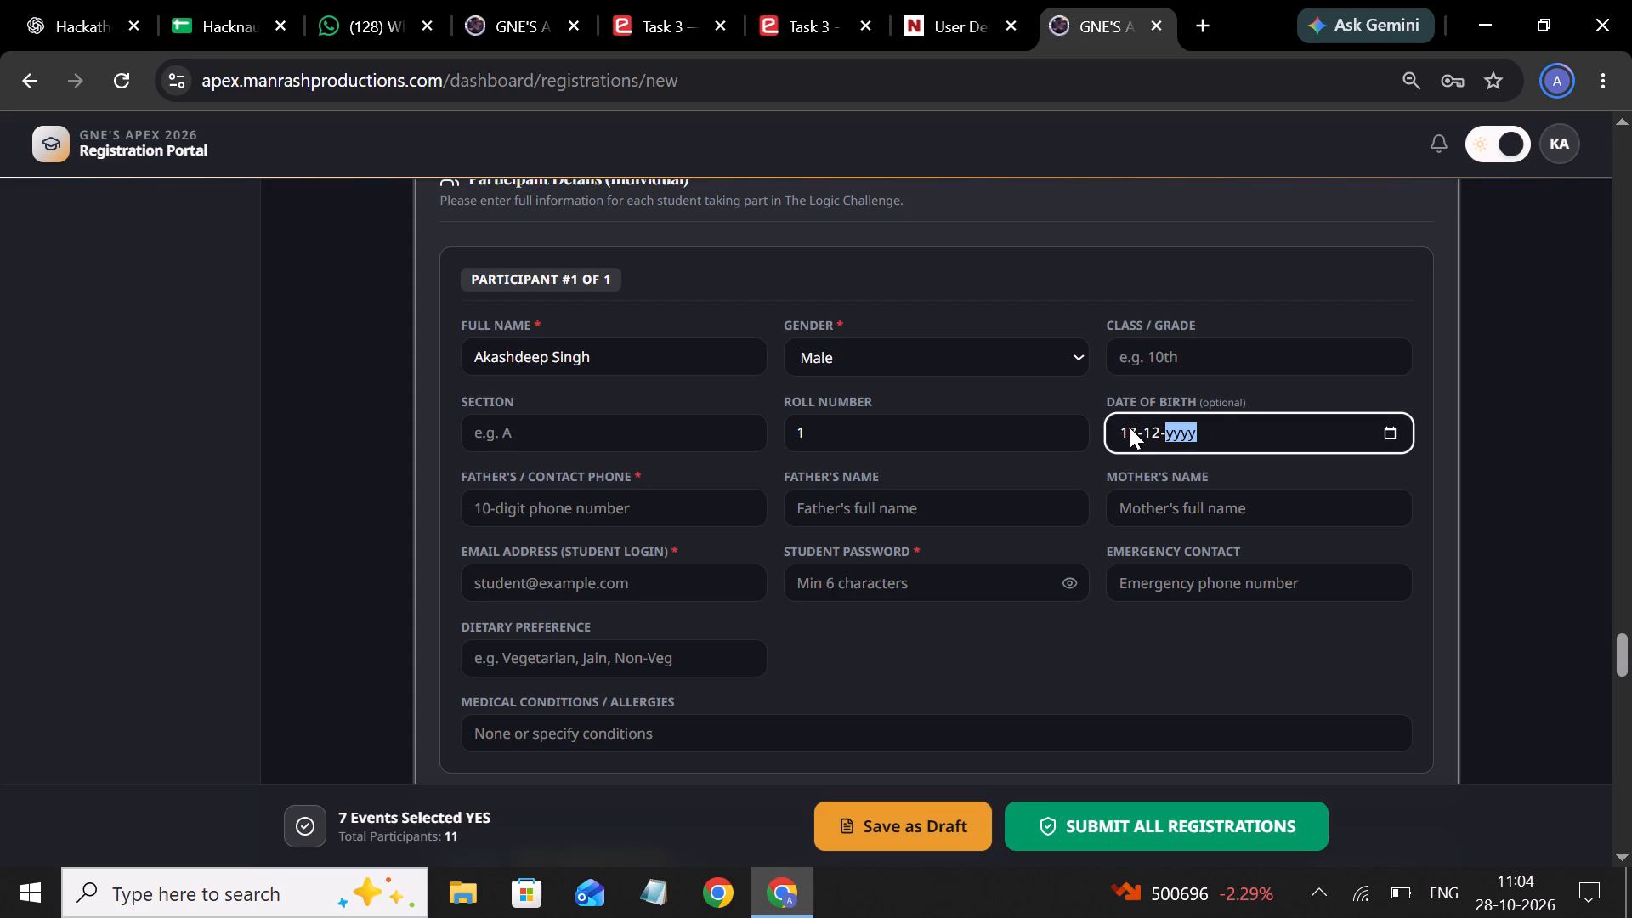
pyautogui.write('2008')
pyautogui.click(1197, 428)
pyautogui.press('BackSpace')
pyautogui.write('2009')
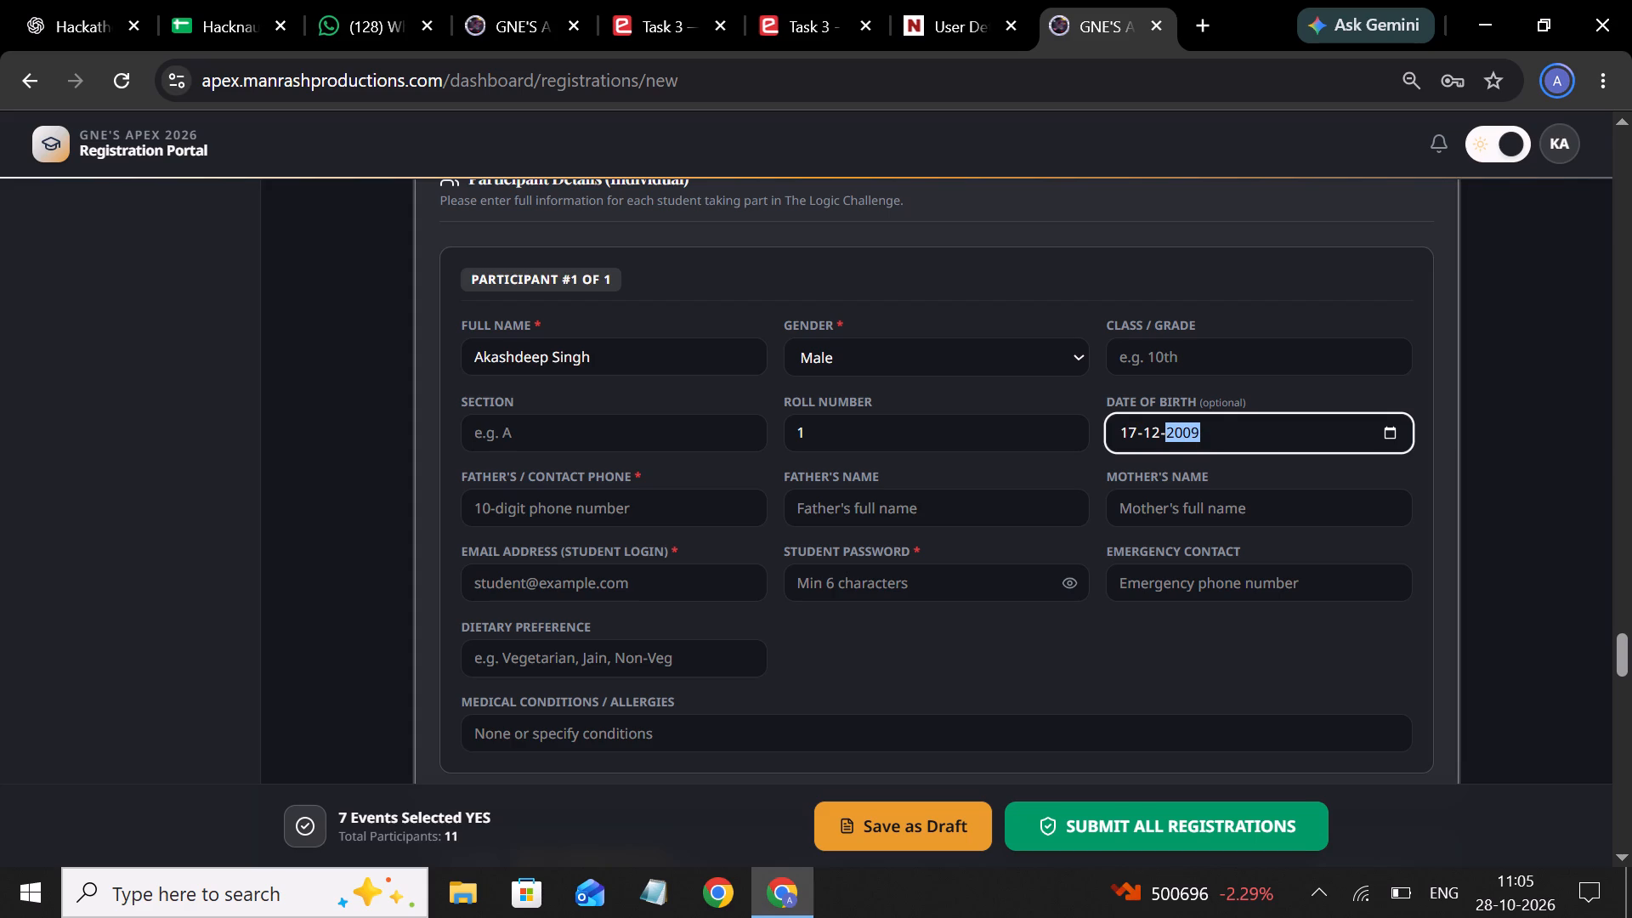
# Enter the mother's full name for The Logic Challenge participant.
pyautogui.click(1184, 510)
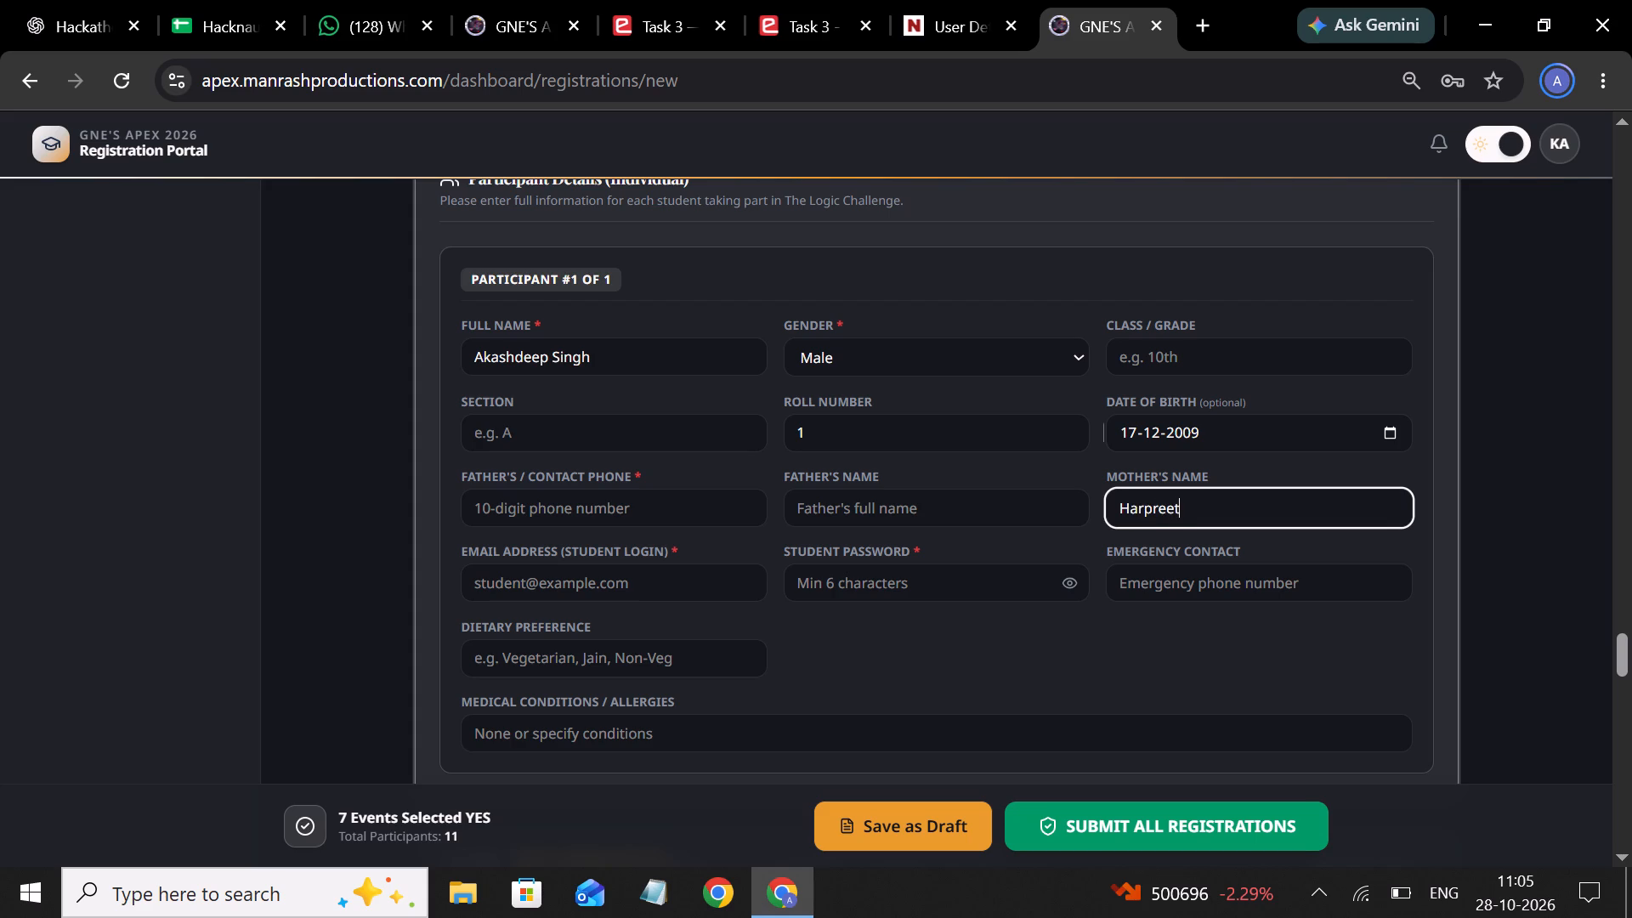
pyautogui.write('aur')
# Start on the father's name for The Logic Challenge participant.
pyautogui.click(882, 512)
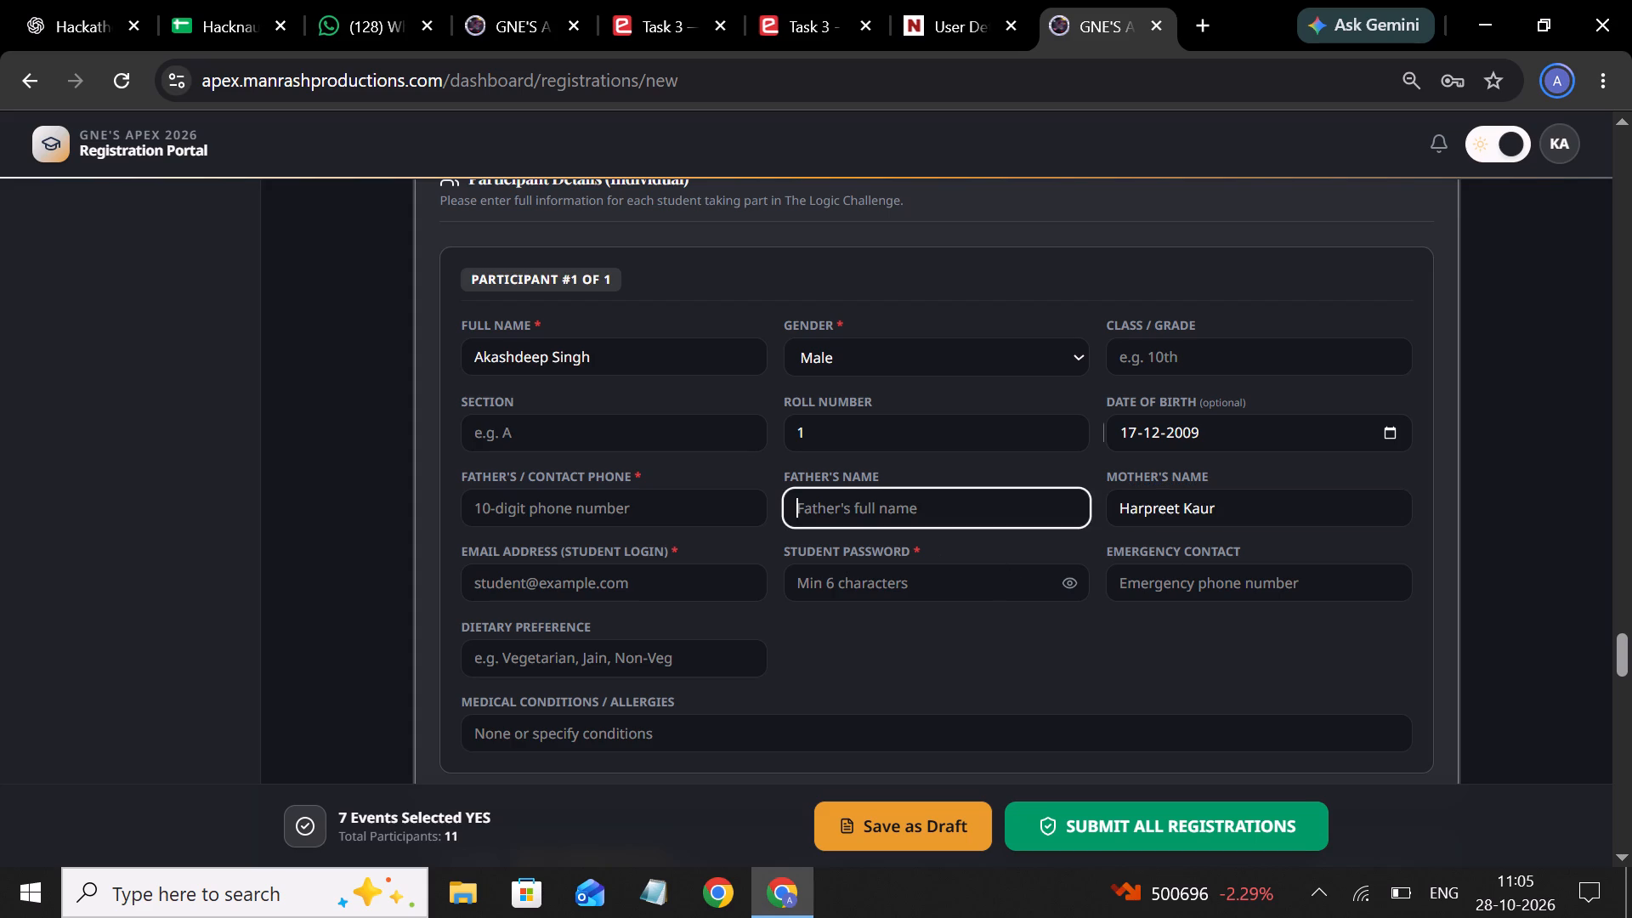
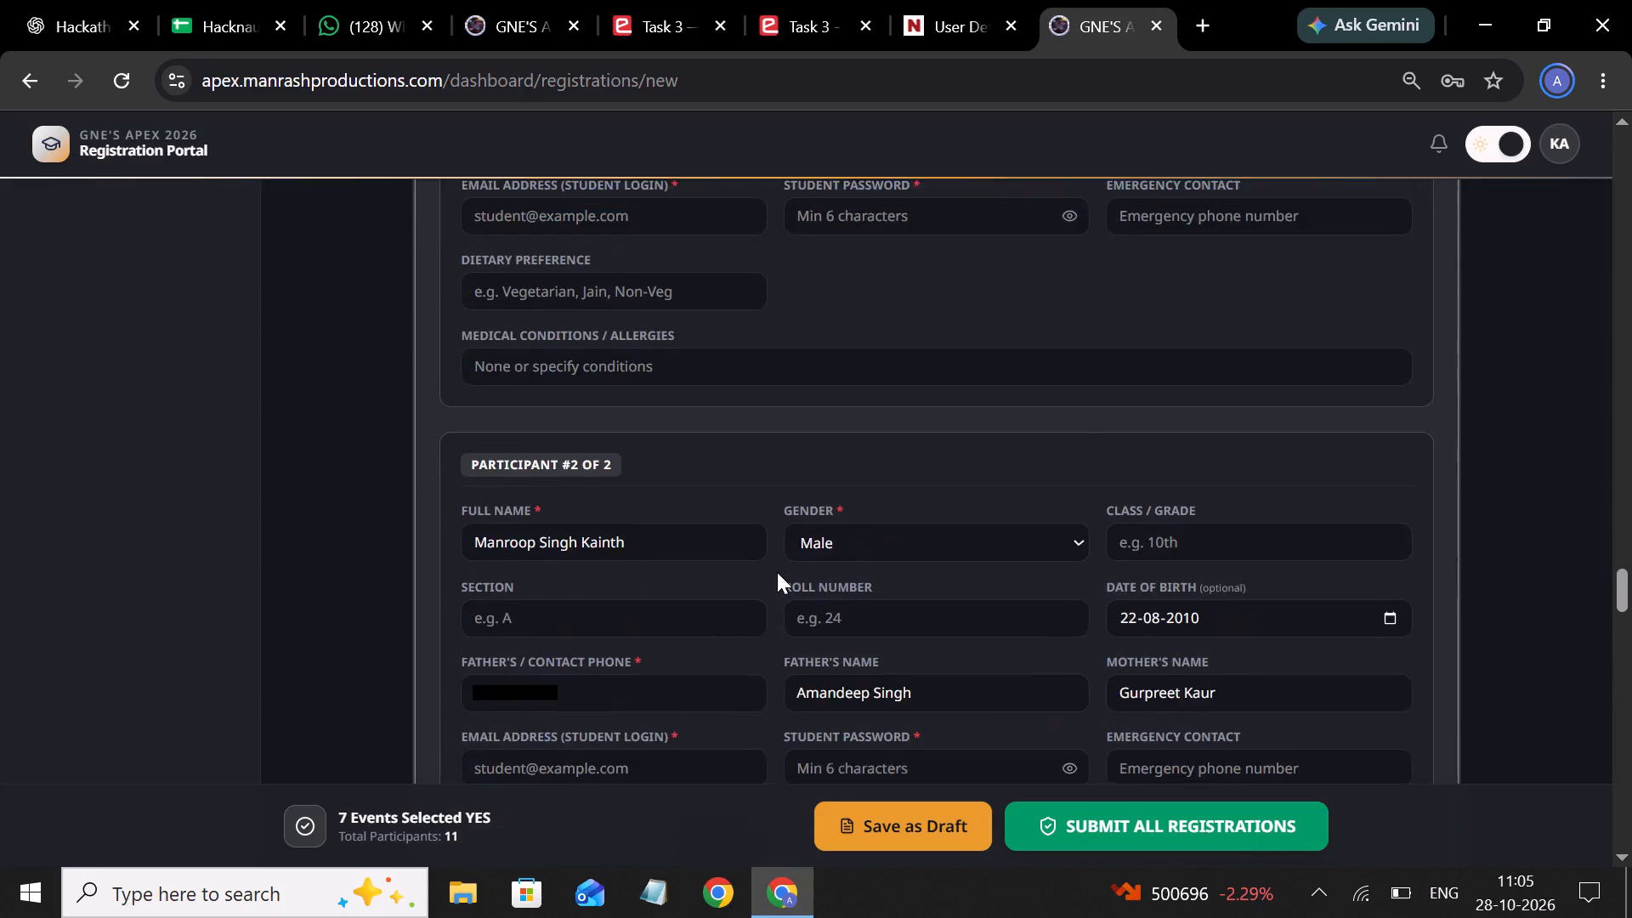
# Review the participant details entered for The Logic Challenge and the two-student event before it, and look over the remaining events.
pyautogui.scroll(-3, 777, 572)
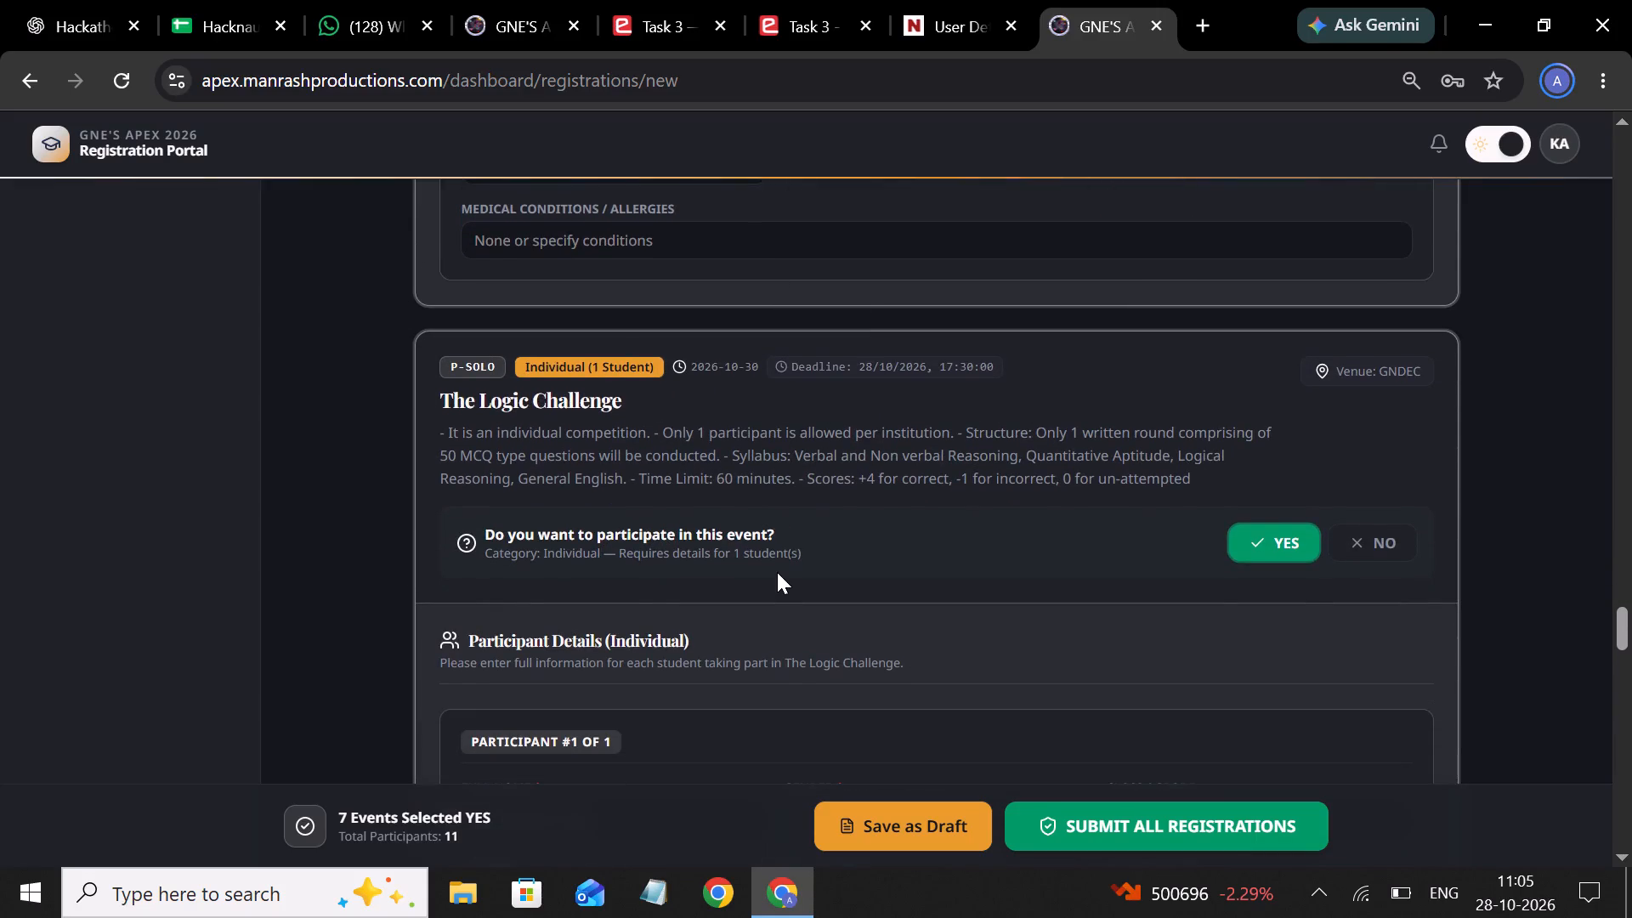
pyautogui.scroll(1, 777, 572)
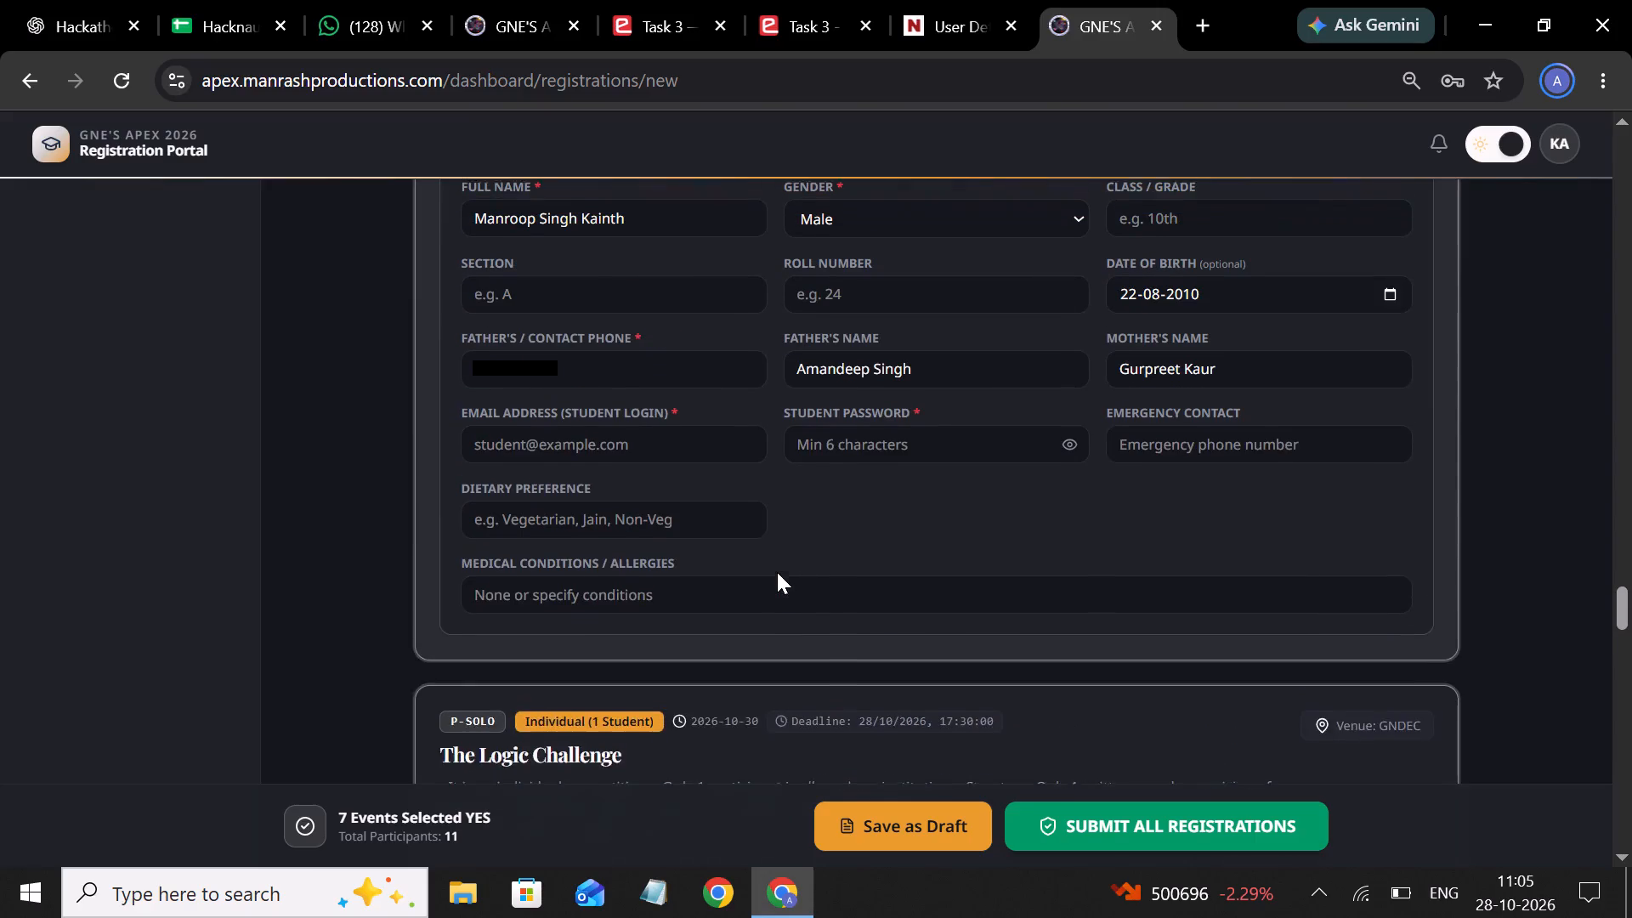
pyautogui.scroll(2, 777, 572)
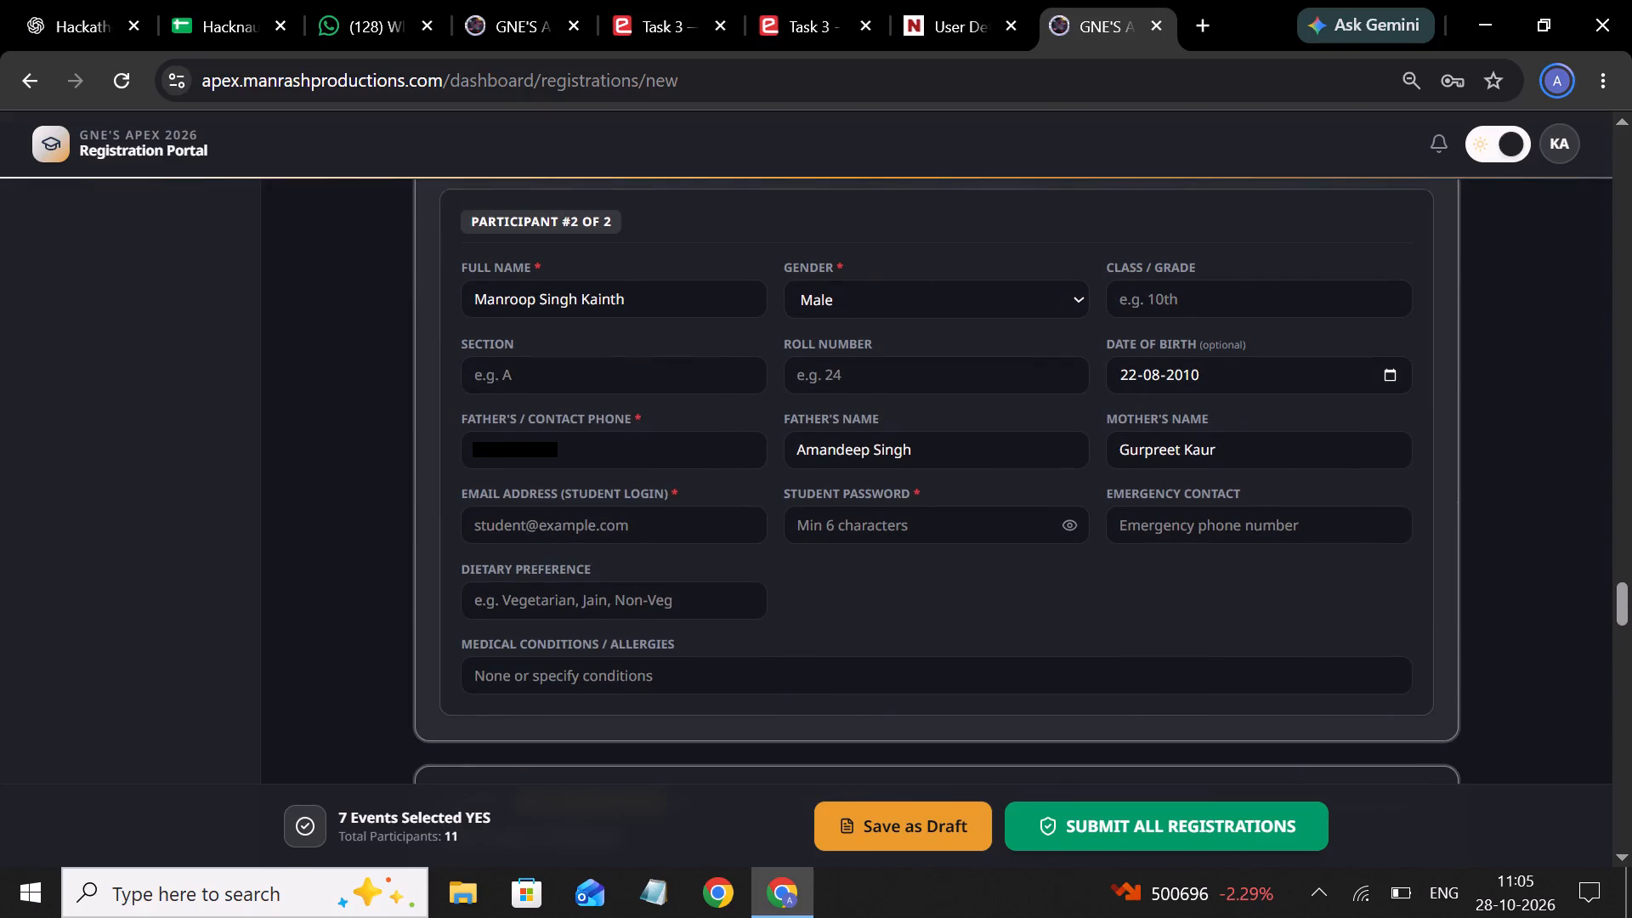
pyautogui.scroll(-1, 714, 428)
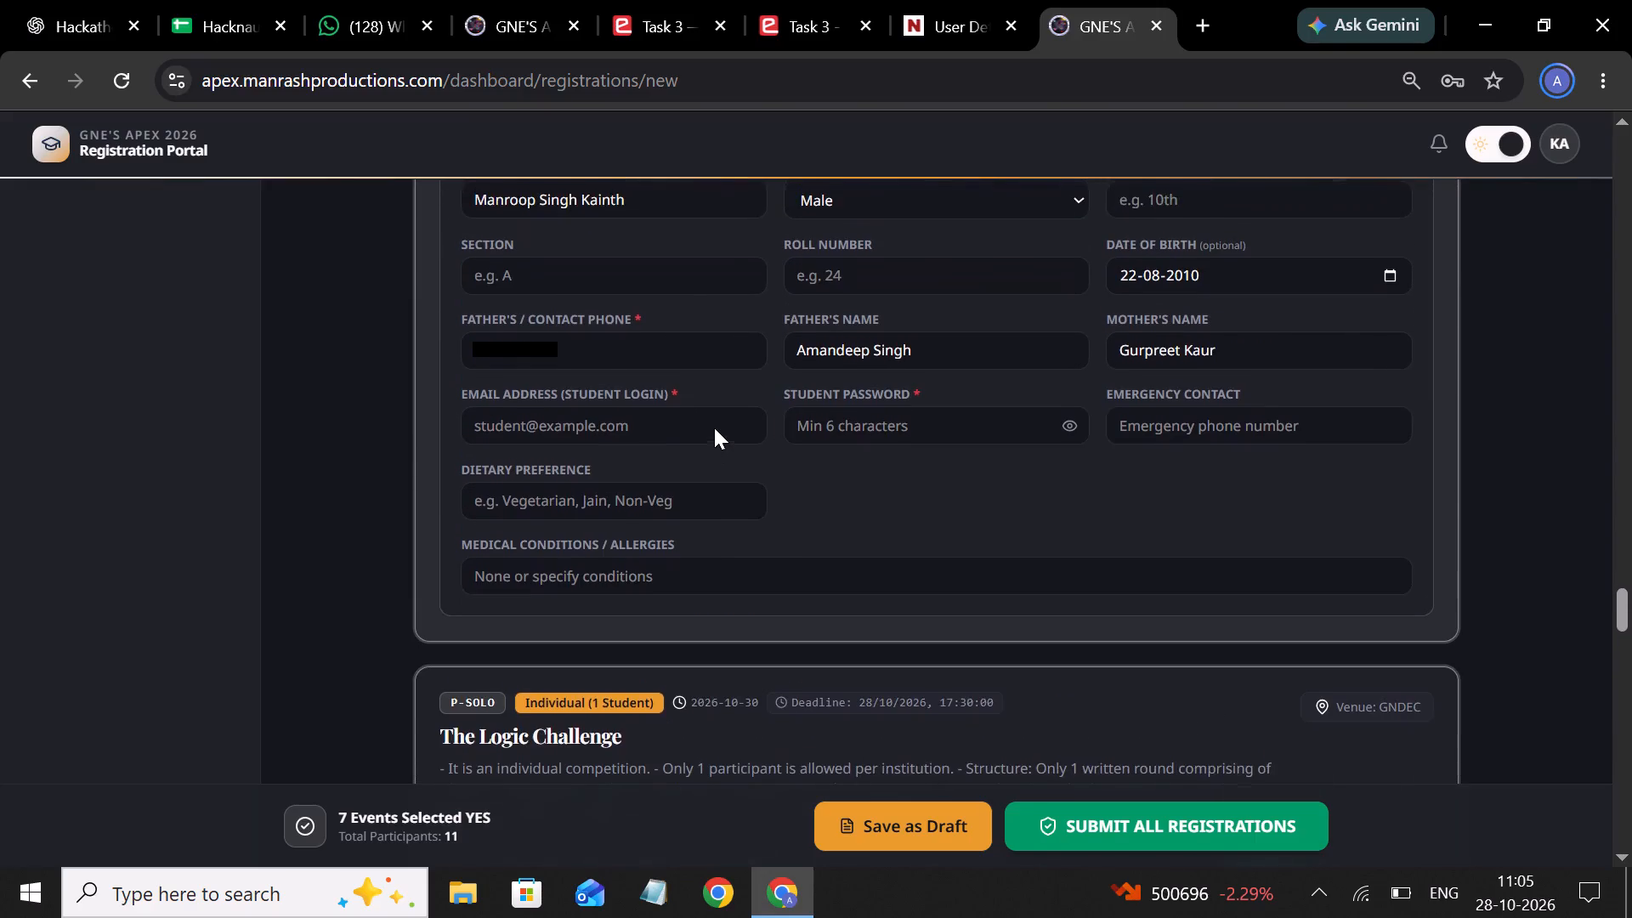
pyautogui.scroll(-6, 714, 428)
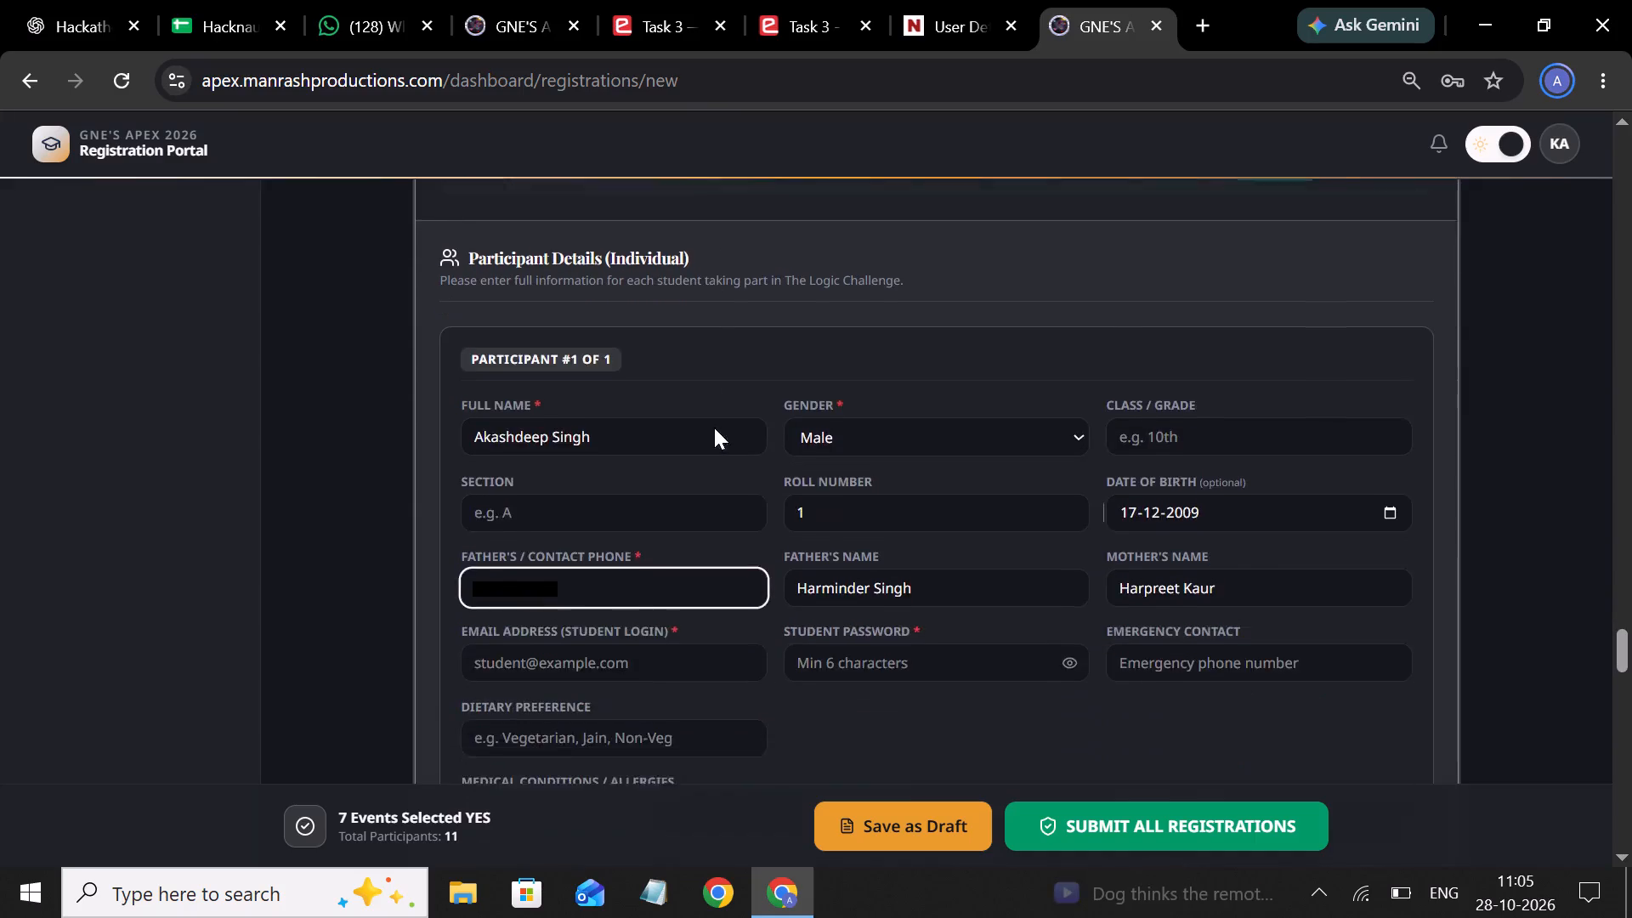
pyautogui.scroll(-2, 714, 428)
pyautogui.scroll(1, 714, 428)
pyautogui.scroll(-3, 714, 428)
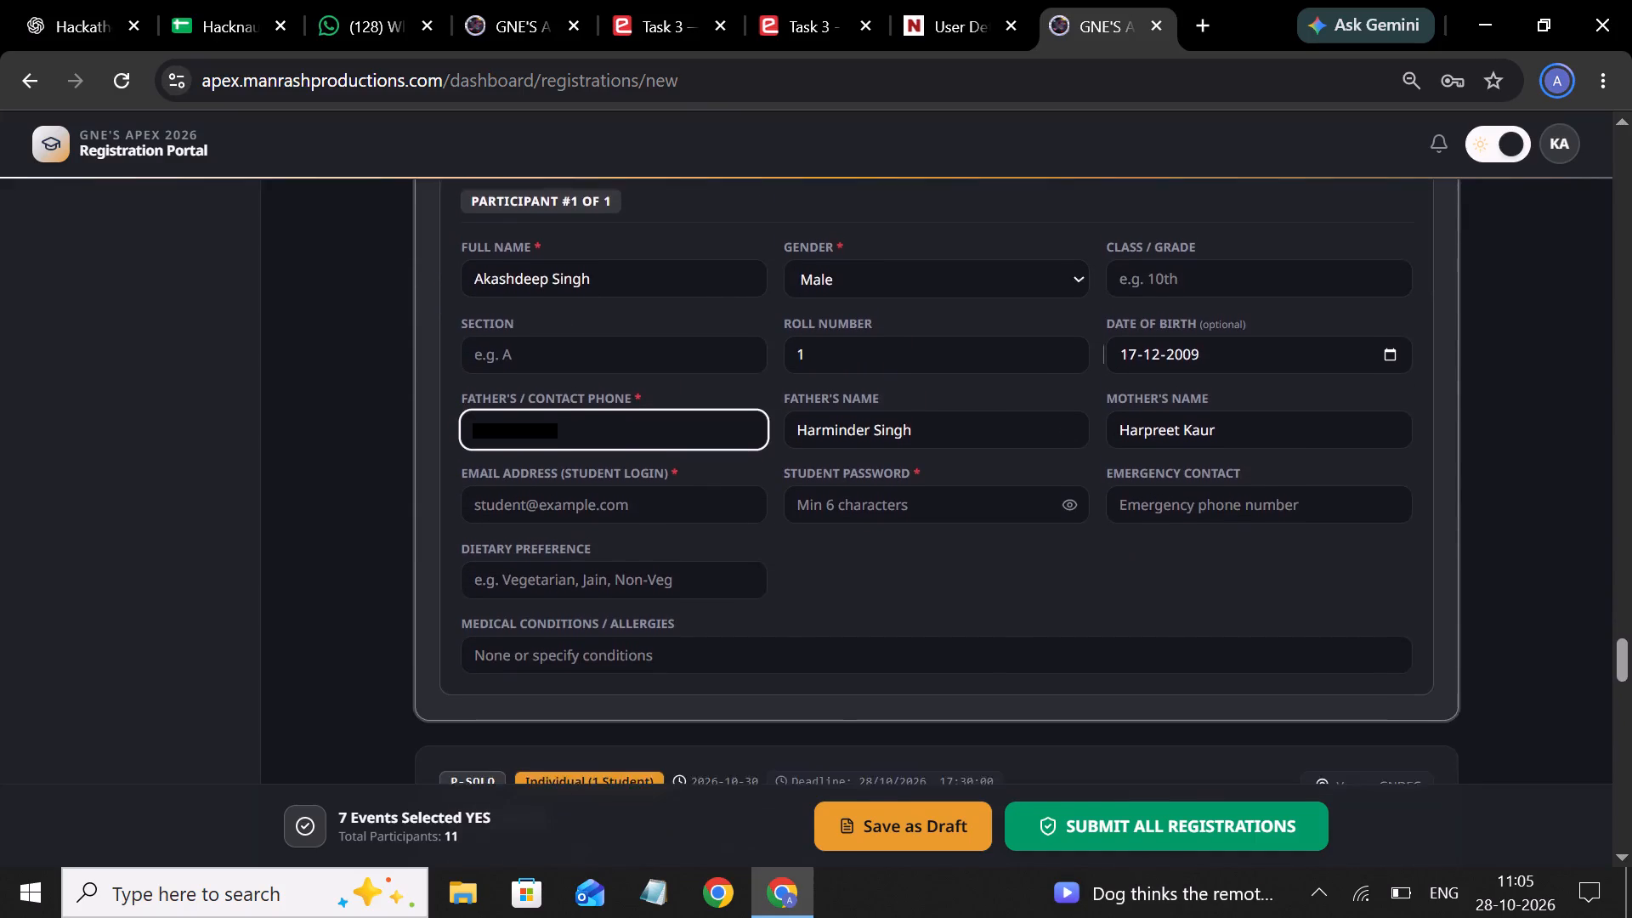
pyautogui.scroll(-9, 714, 428)
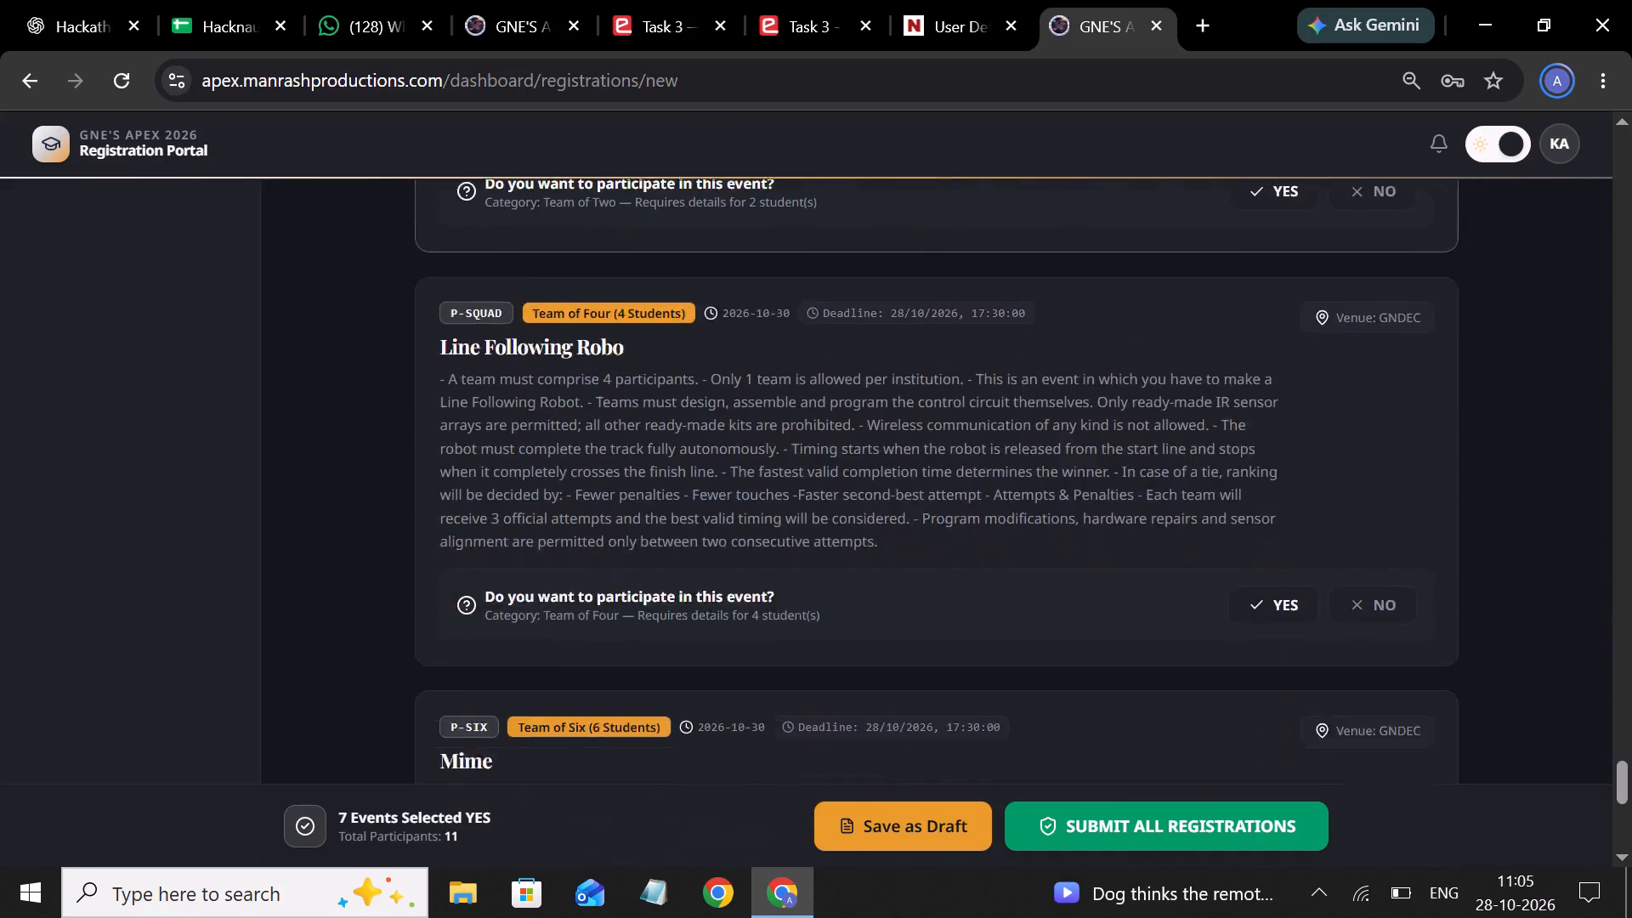
pyautogui.scroll(-2, 714, 428)
pyautogui.scroll(11, 714, 428)
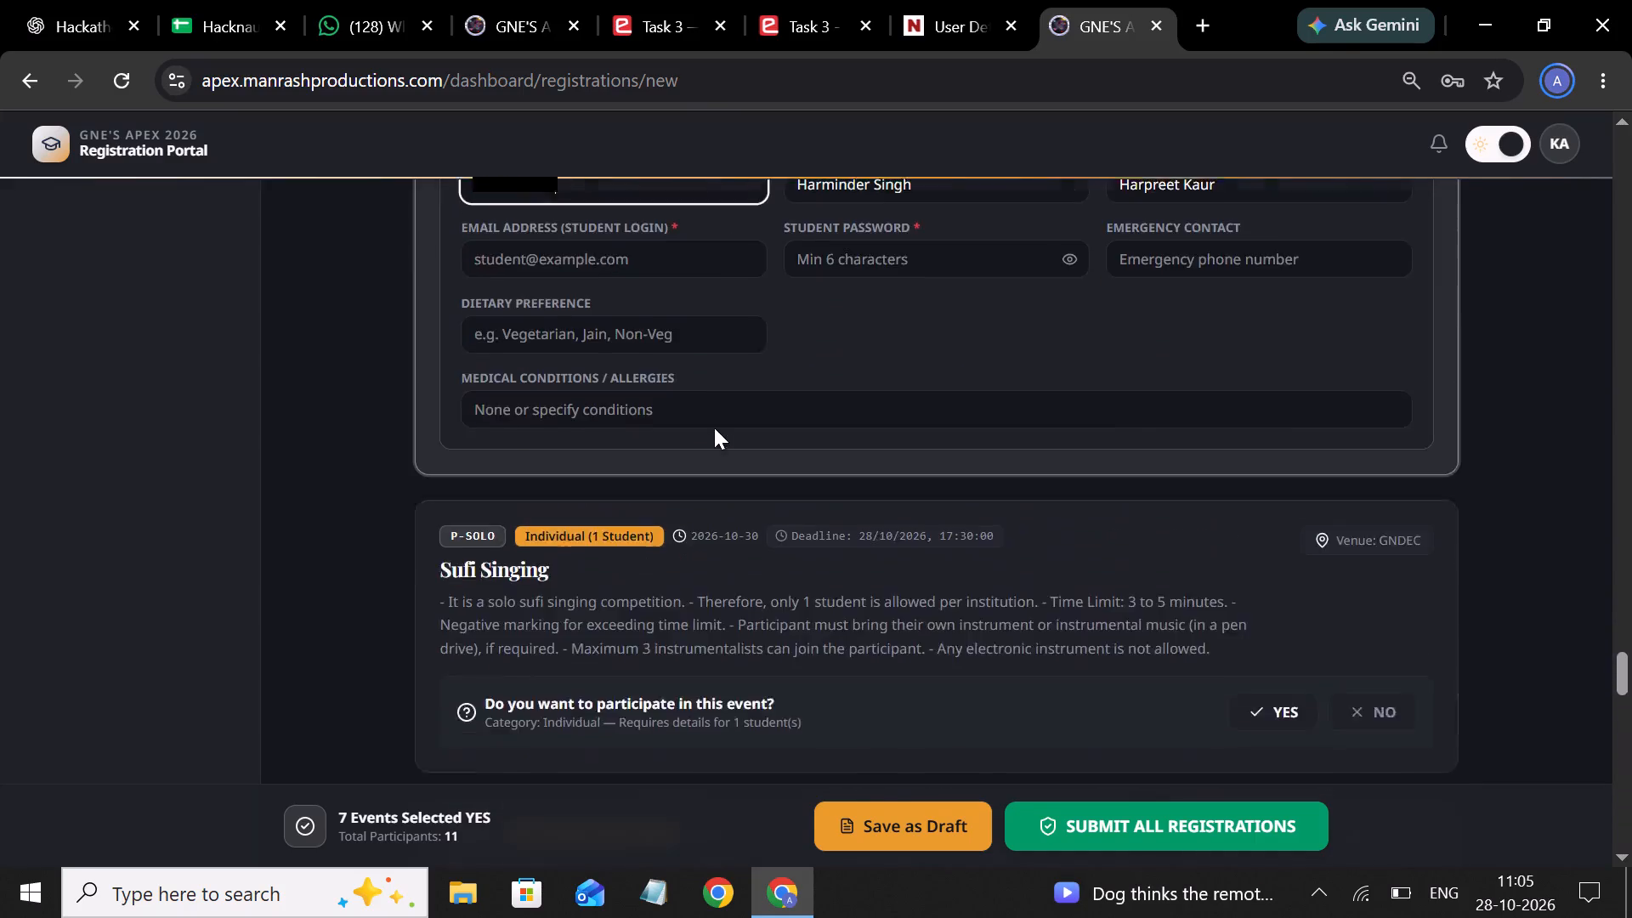
pyautogui.scroll(4, 714, 428)
pyautogui.scroll(-2, 714, 428)
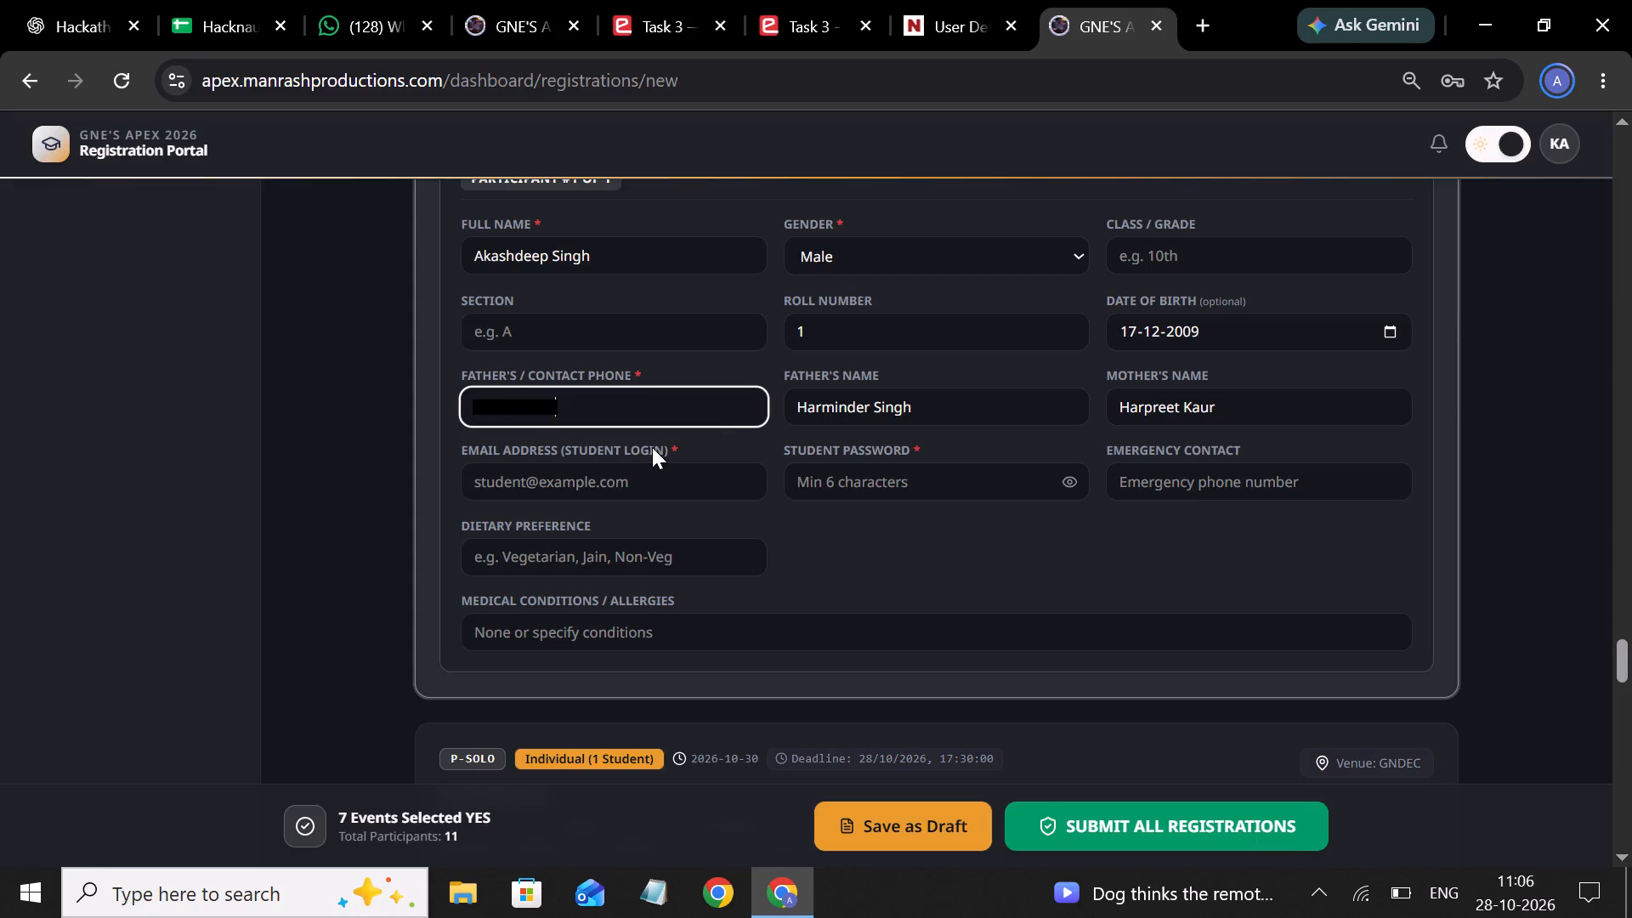
pyautogui.scroll(2, 652, 447)
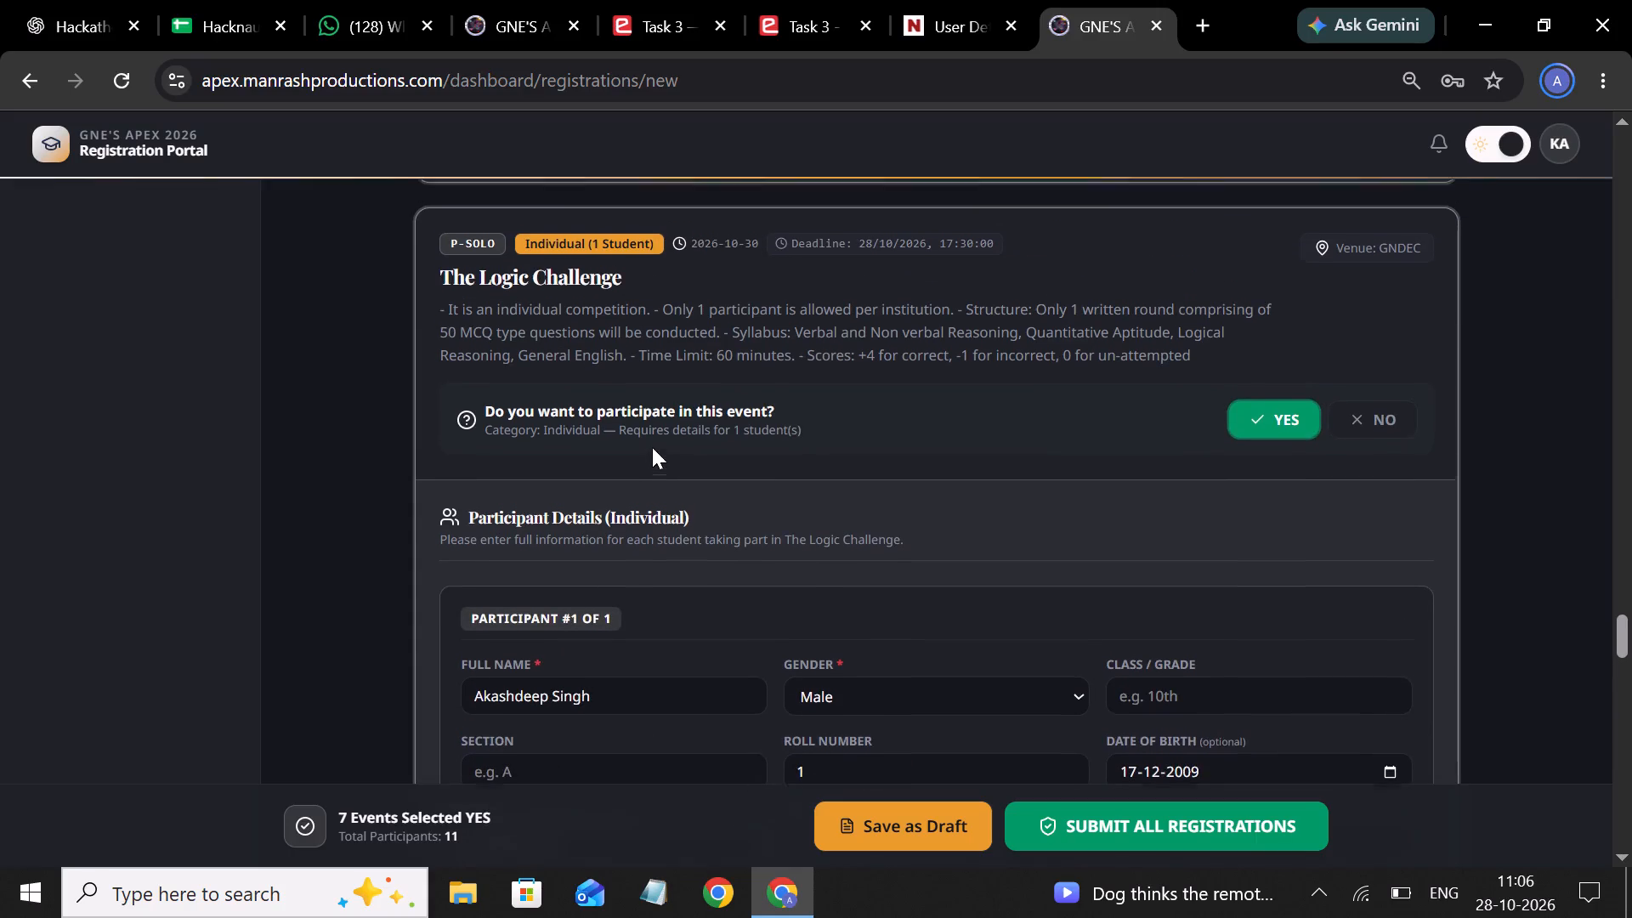
pyautogui.scroll(1, 652, 447)
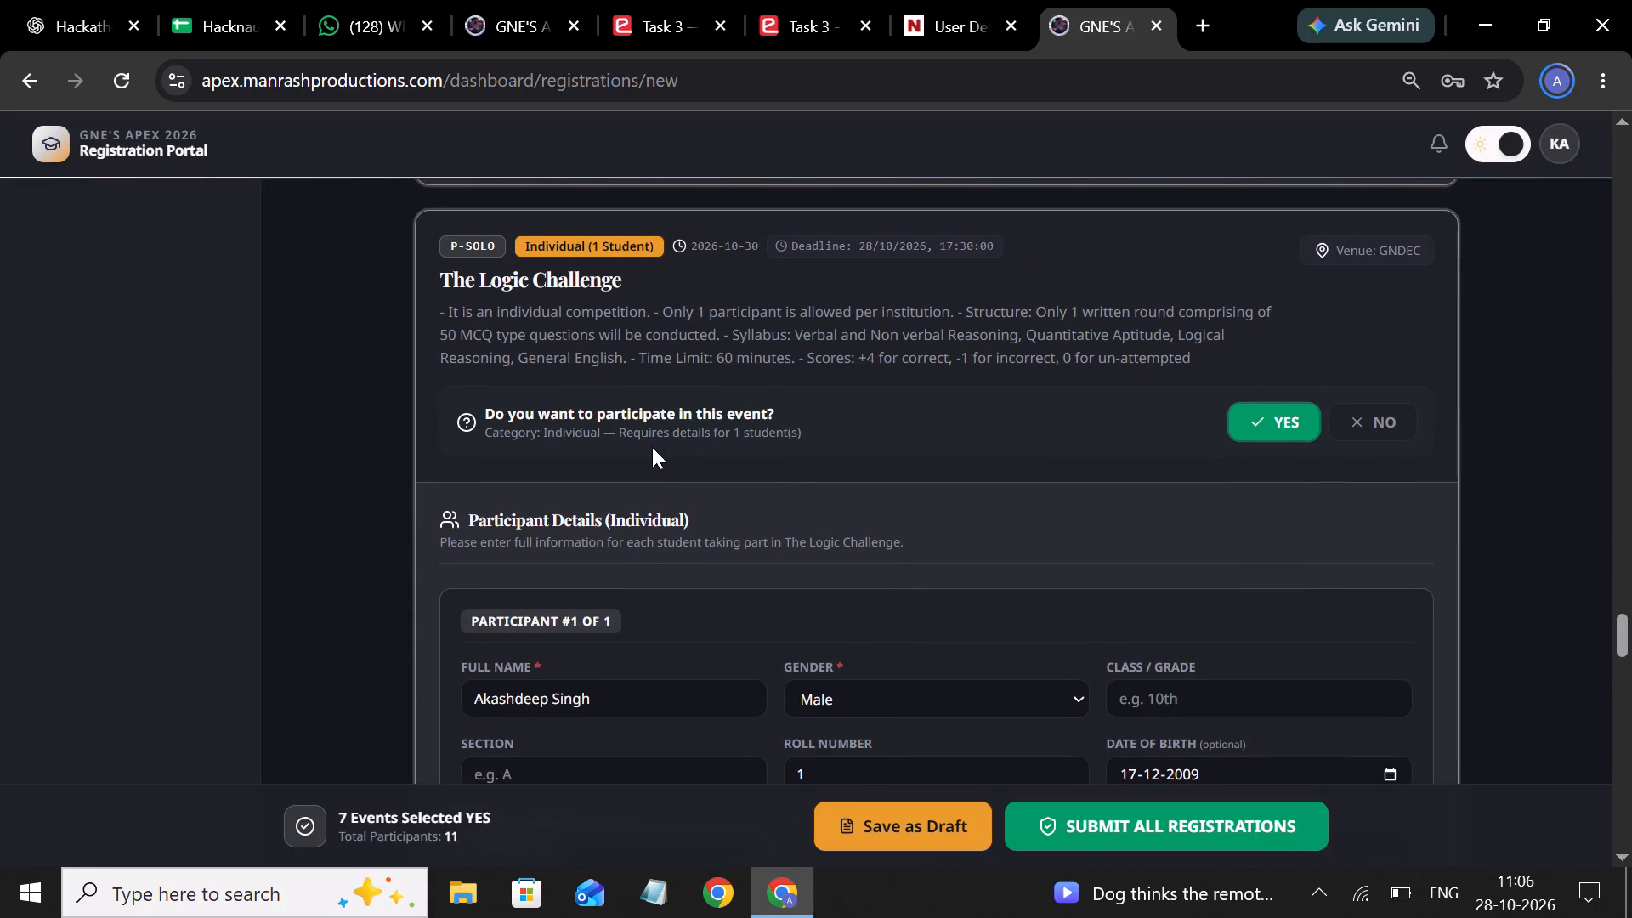
pyautogui.scroll(-1, 652, 447)
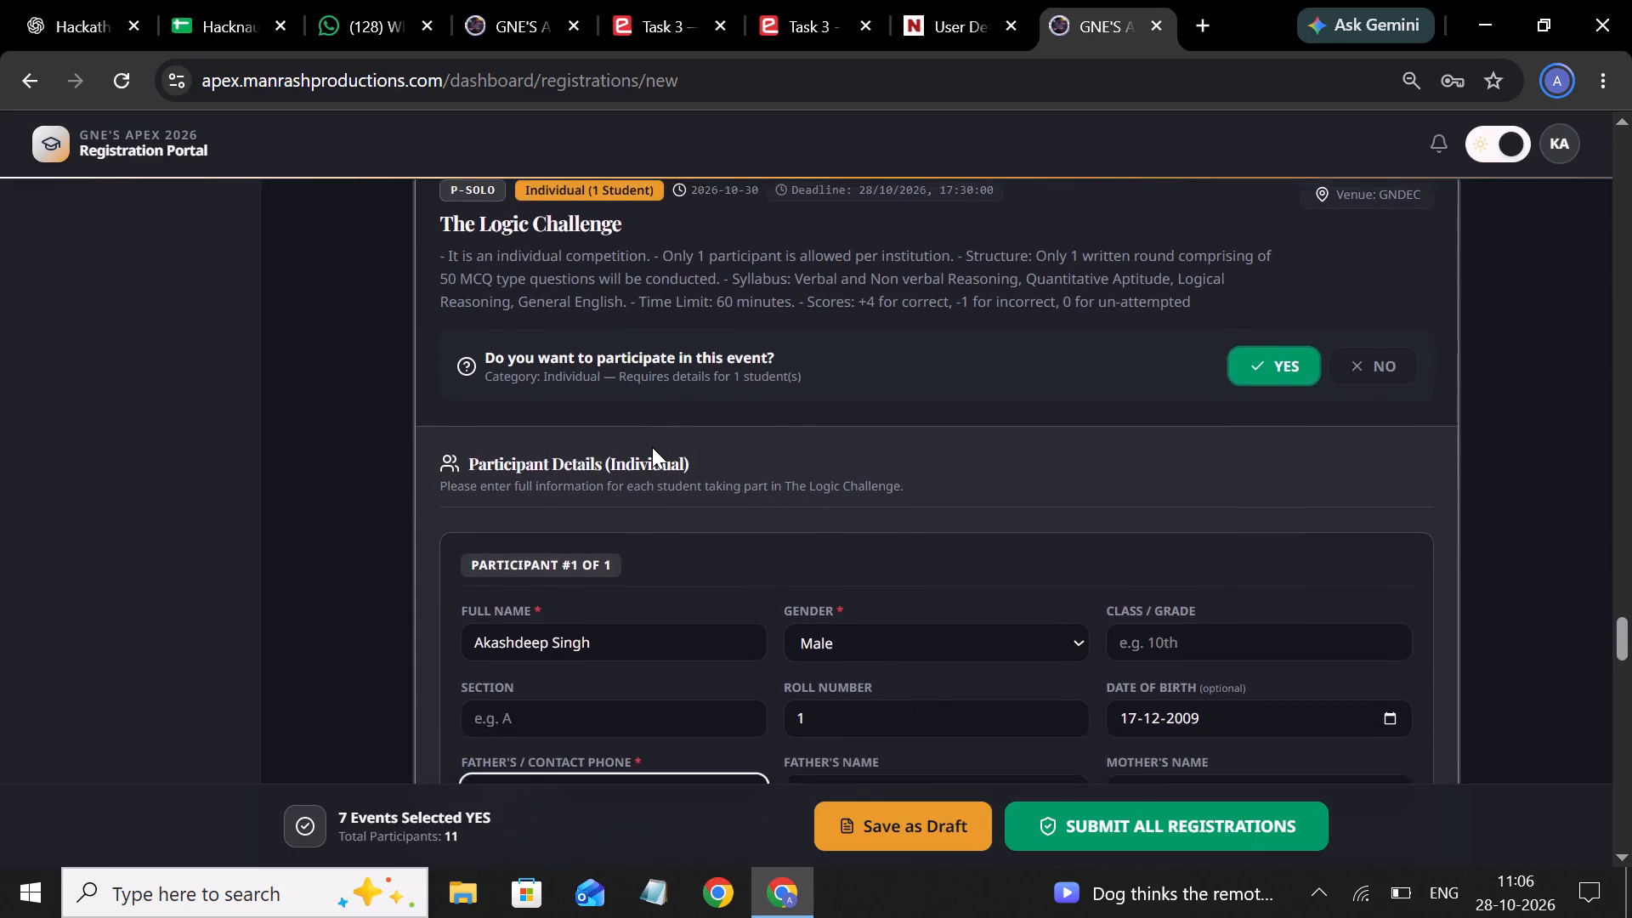
pyautogui.scroll(-3, 652, 447)
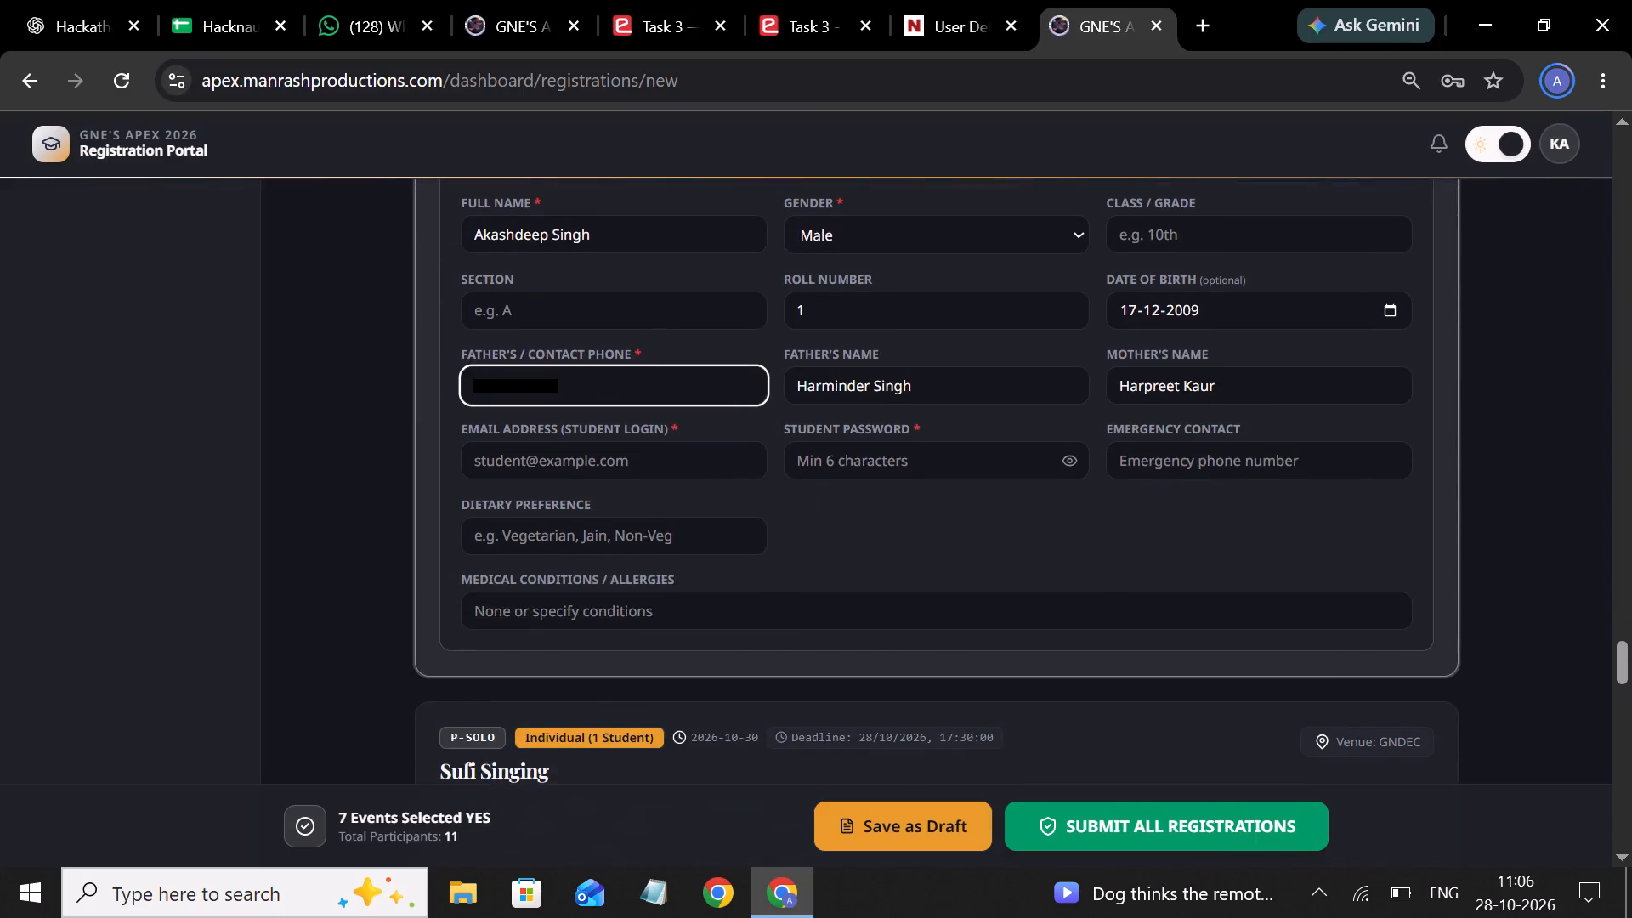
# Choose YES to participate in the Sufi Singing event.
pyautogui.scroll(-5, 652, 447)
pyautogui.scroll(1, 652, 447)
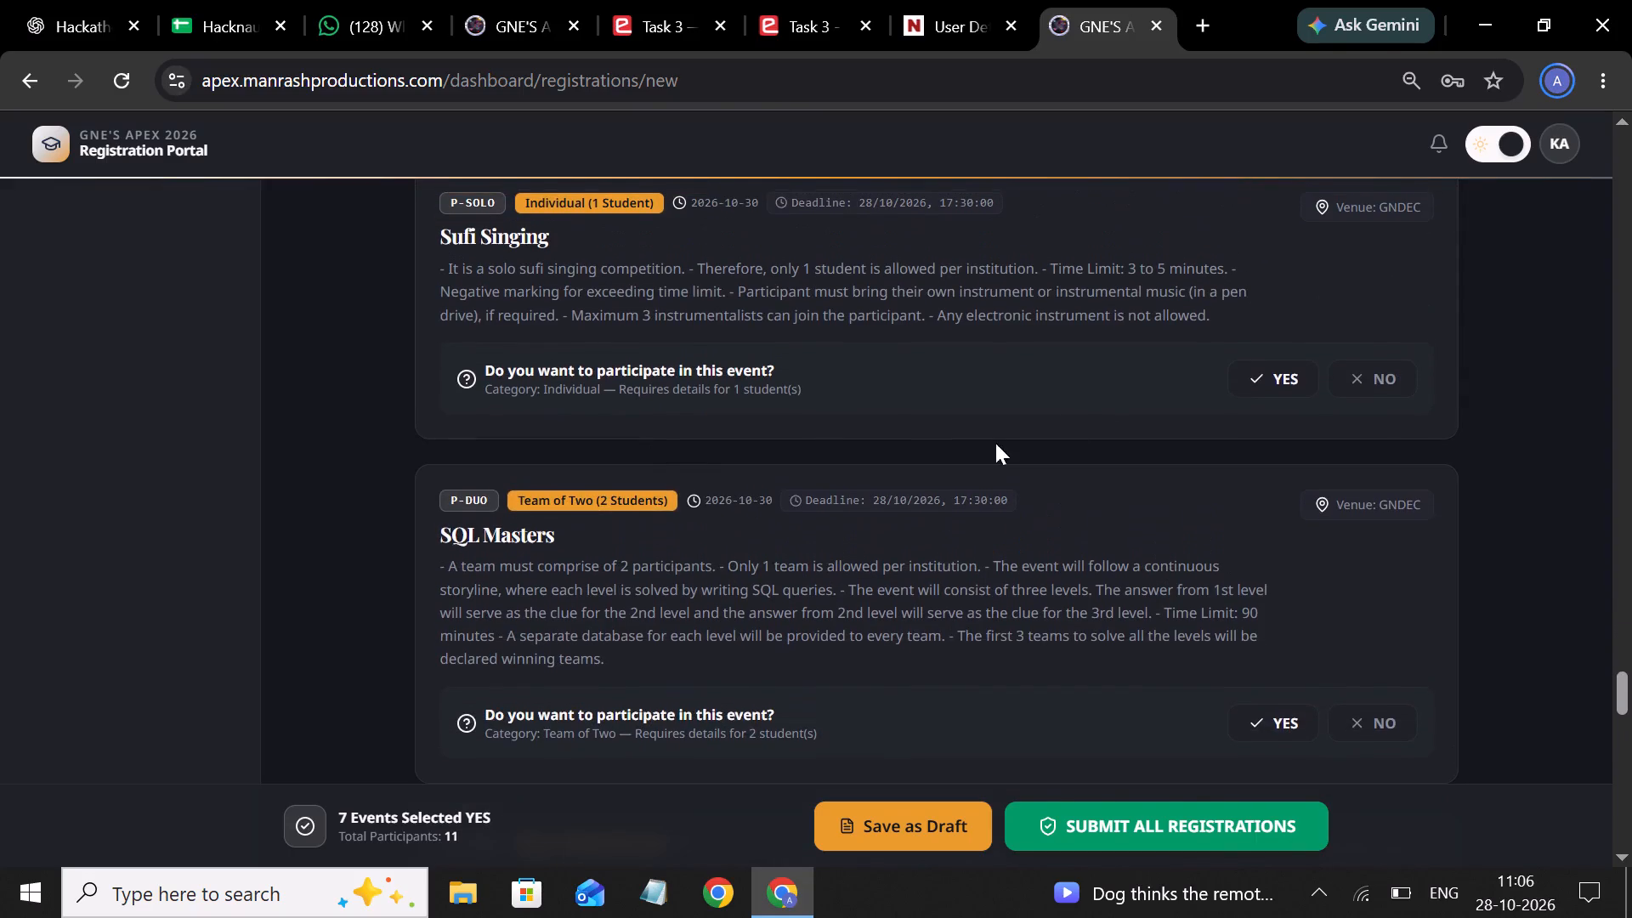
pyautogui.click(1256, 368)
# Fill in the student's full name for the Sufi Singing participant and set the gender to Female.
pyautogui.scroll(-1, 828, 545)
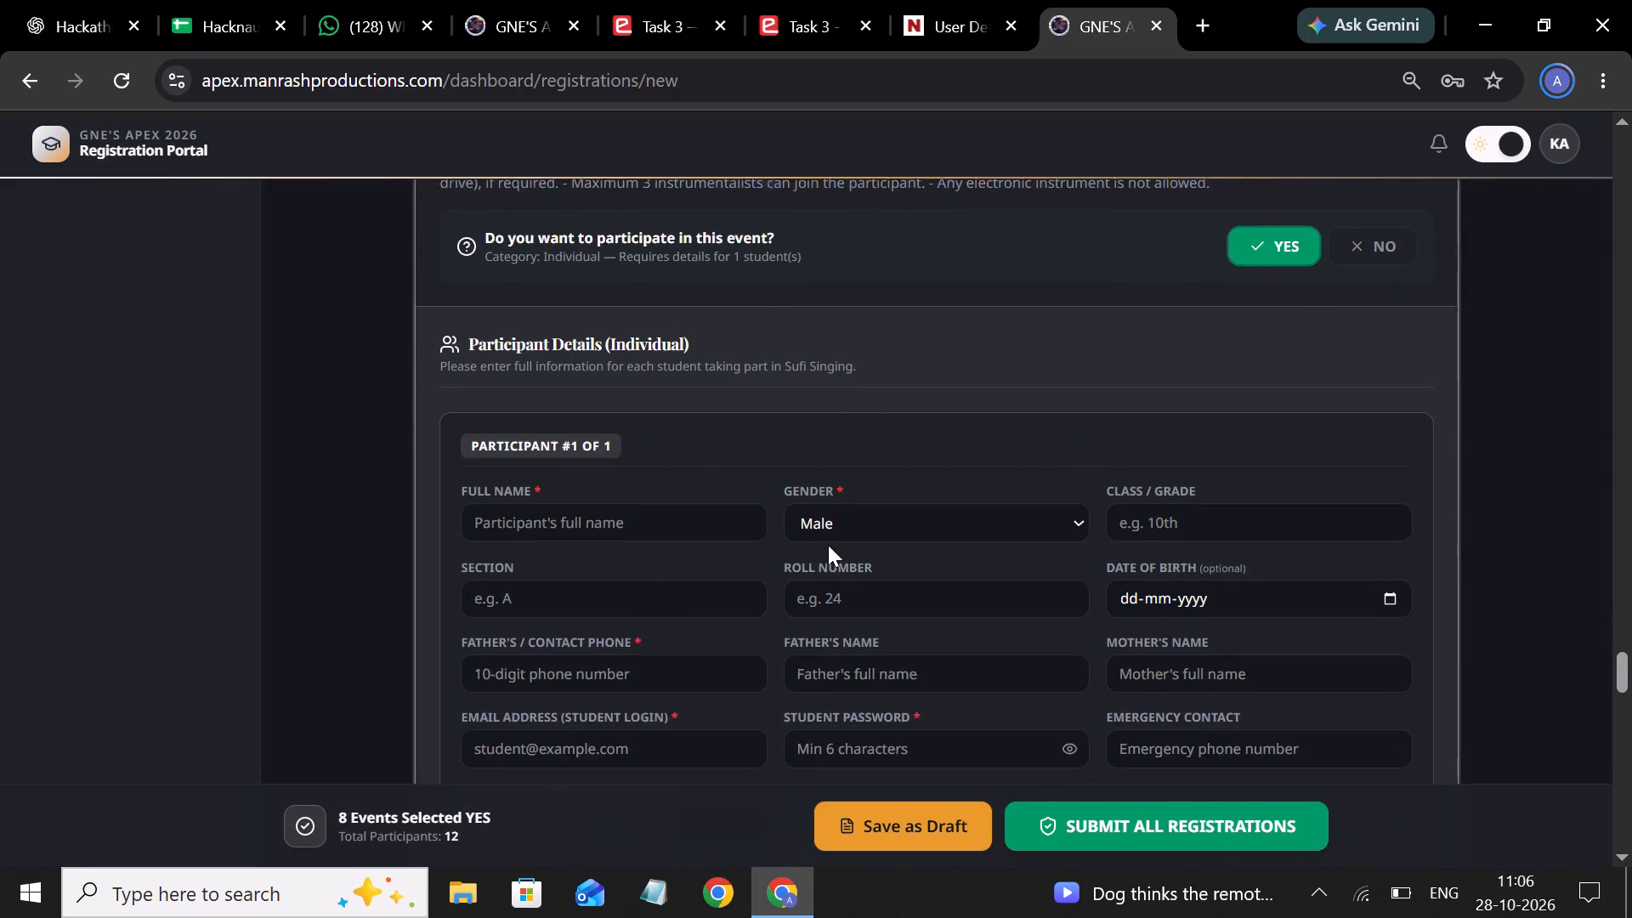
pyautogui.scroll(-1, 828, 545)
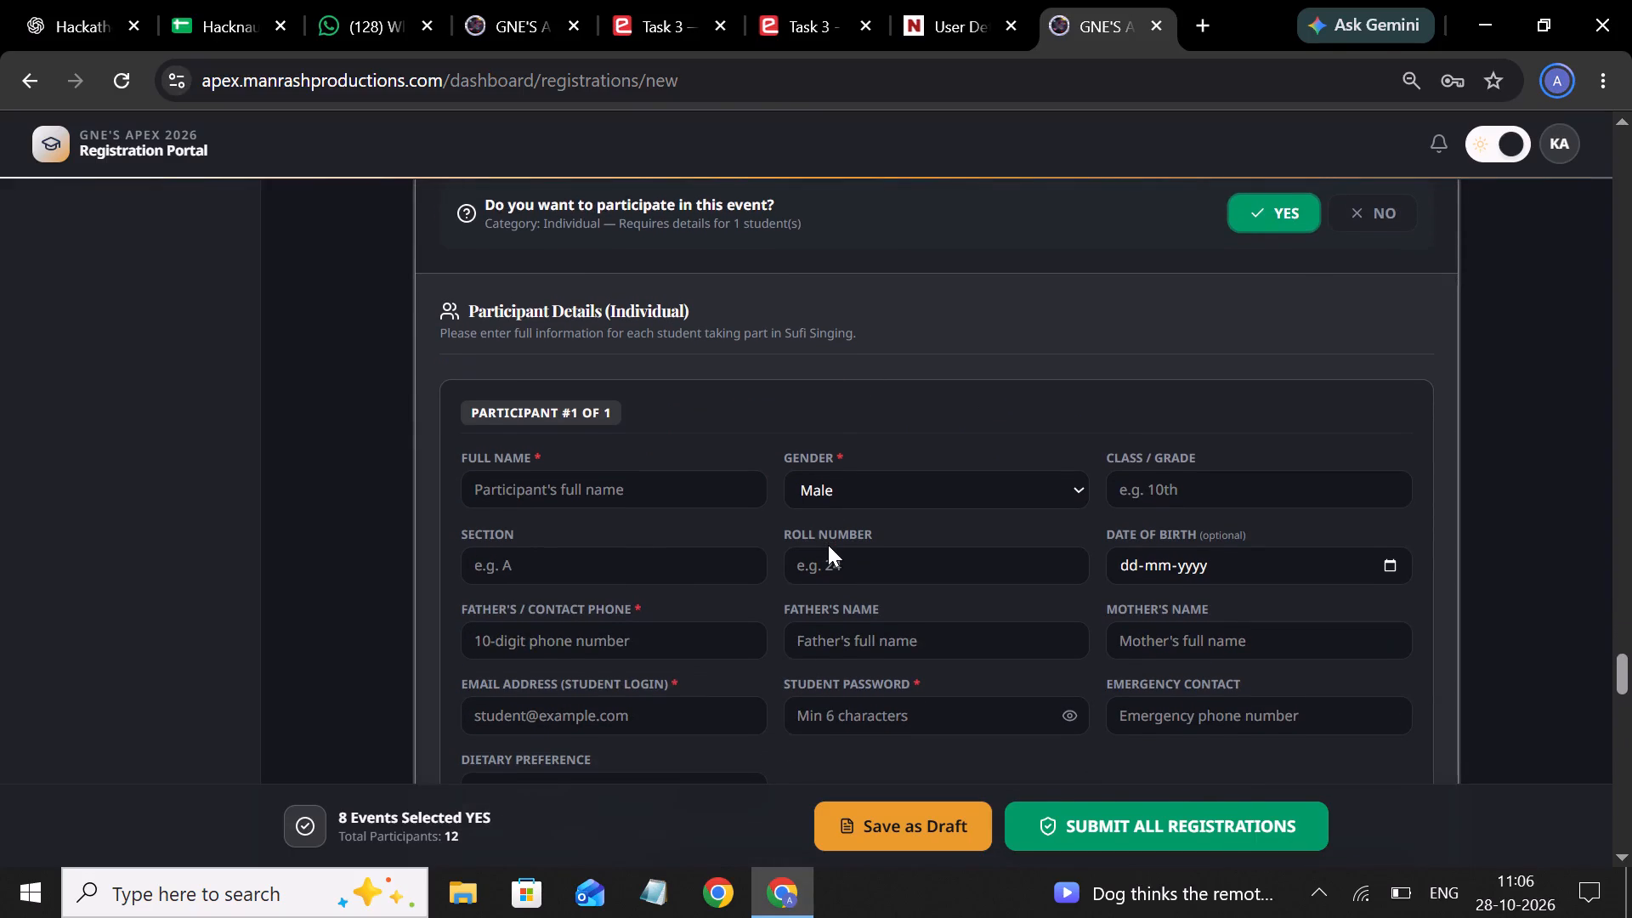
pyautogui.scroll(-1, 828, 545)
pyautogui.click(586, 391)
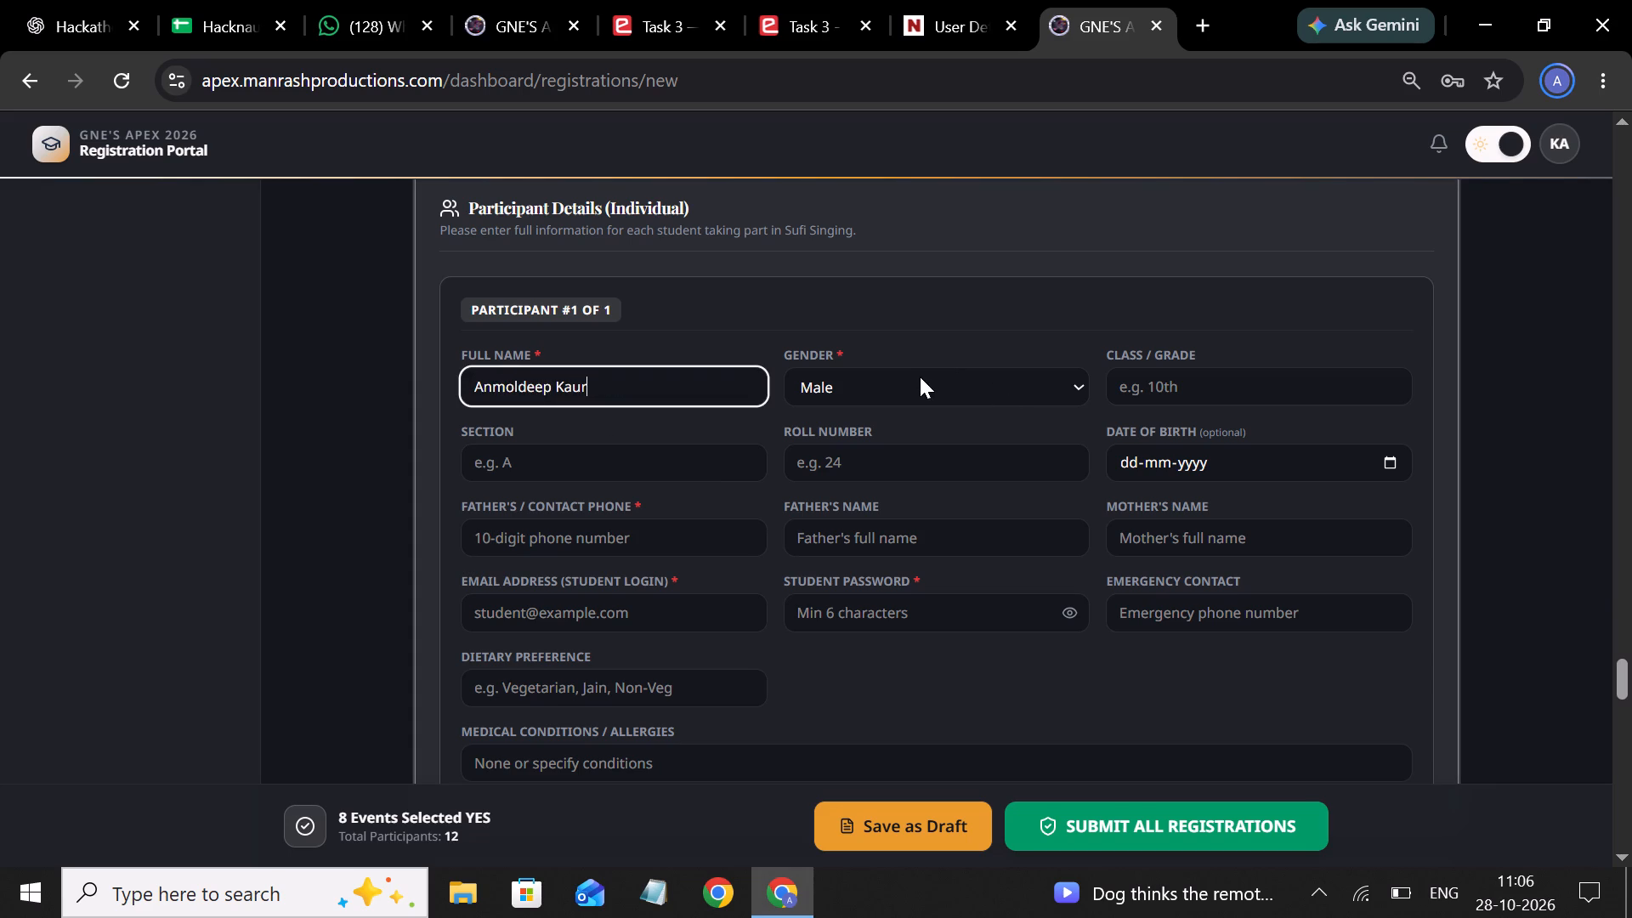
pyautogui.click(920, 377)
pyautogui.click(909, 445)
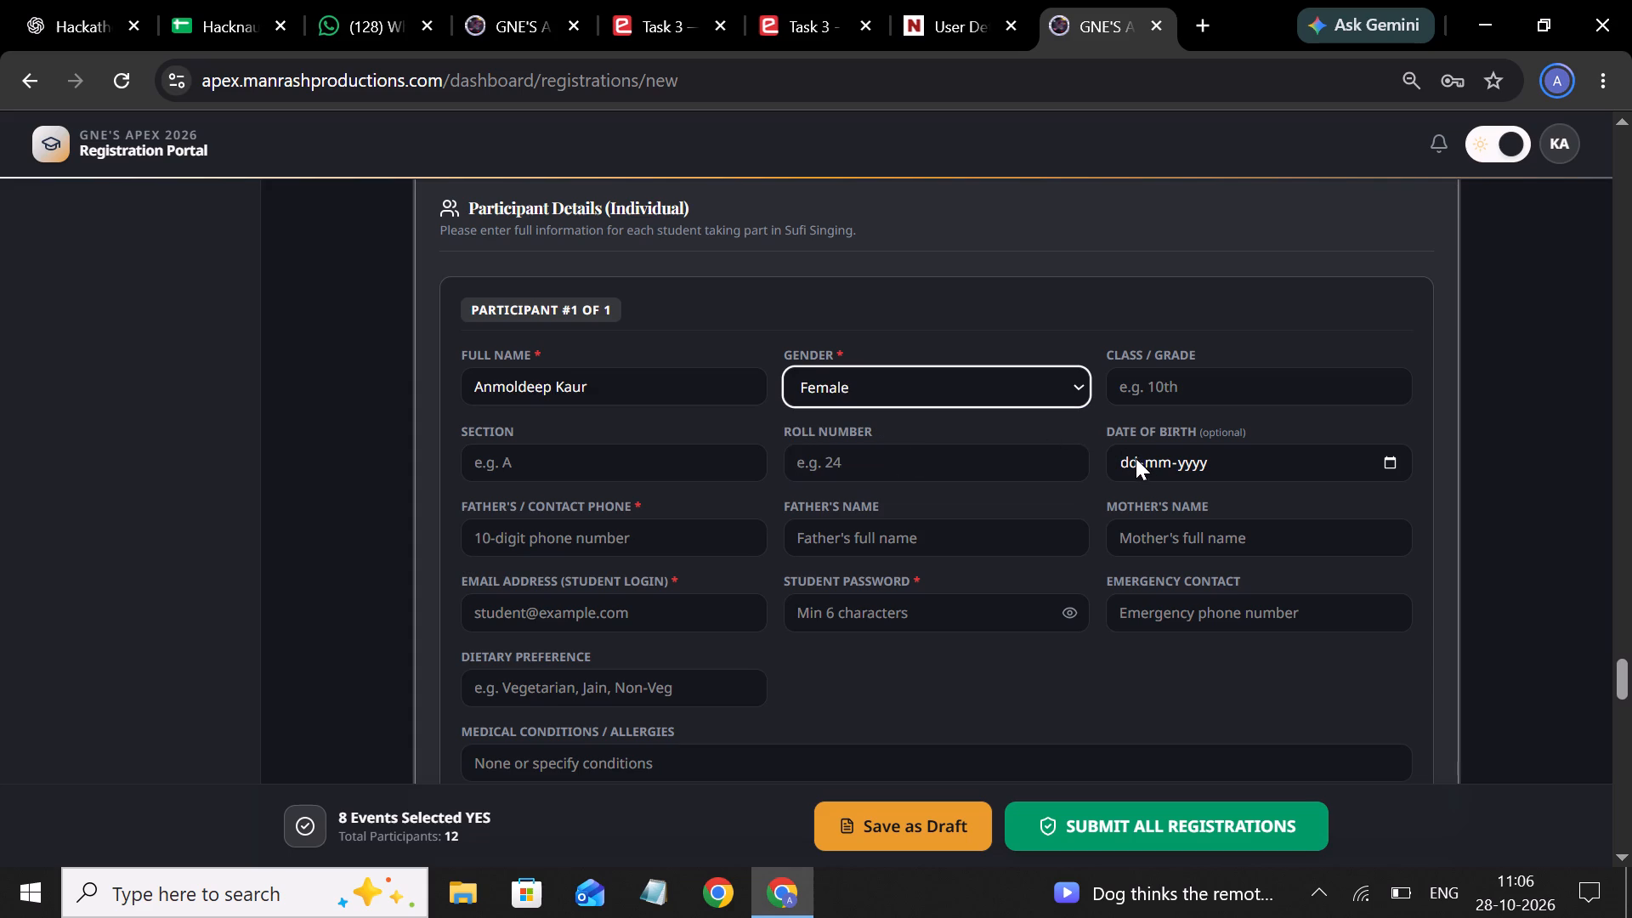
# Enter the student's date of birth for the Sufi Singing participant, correcting the year.
pyautogui.click(1117, 461)
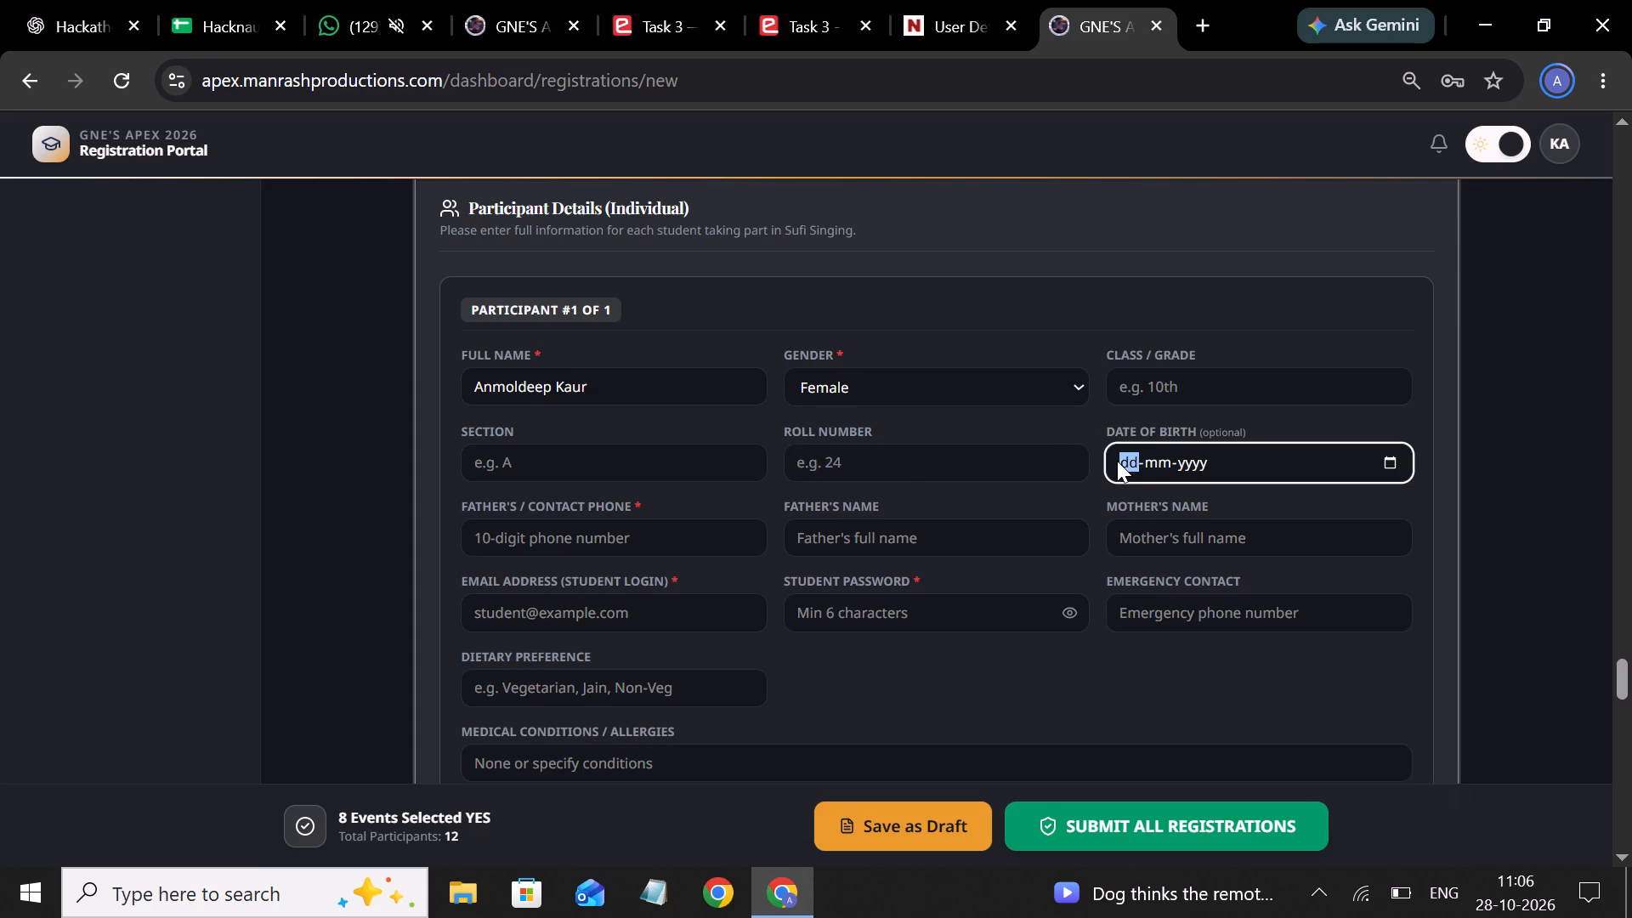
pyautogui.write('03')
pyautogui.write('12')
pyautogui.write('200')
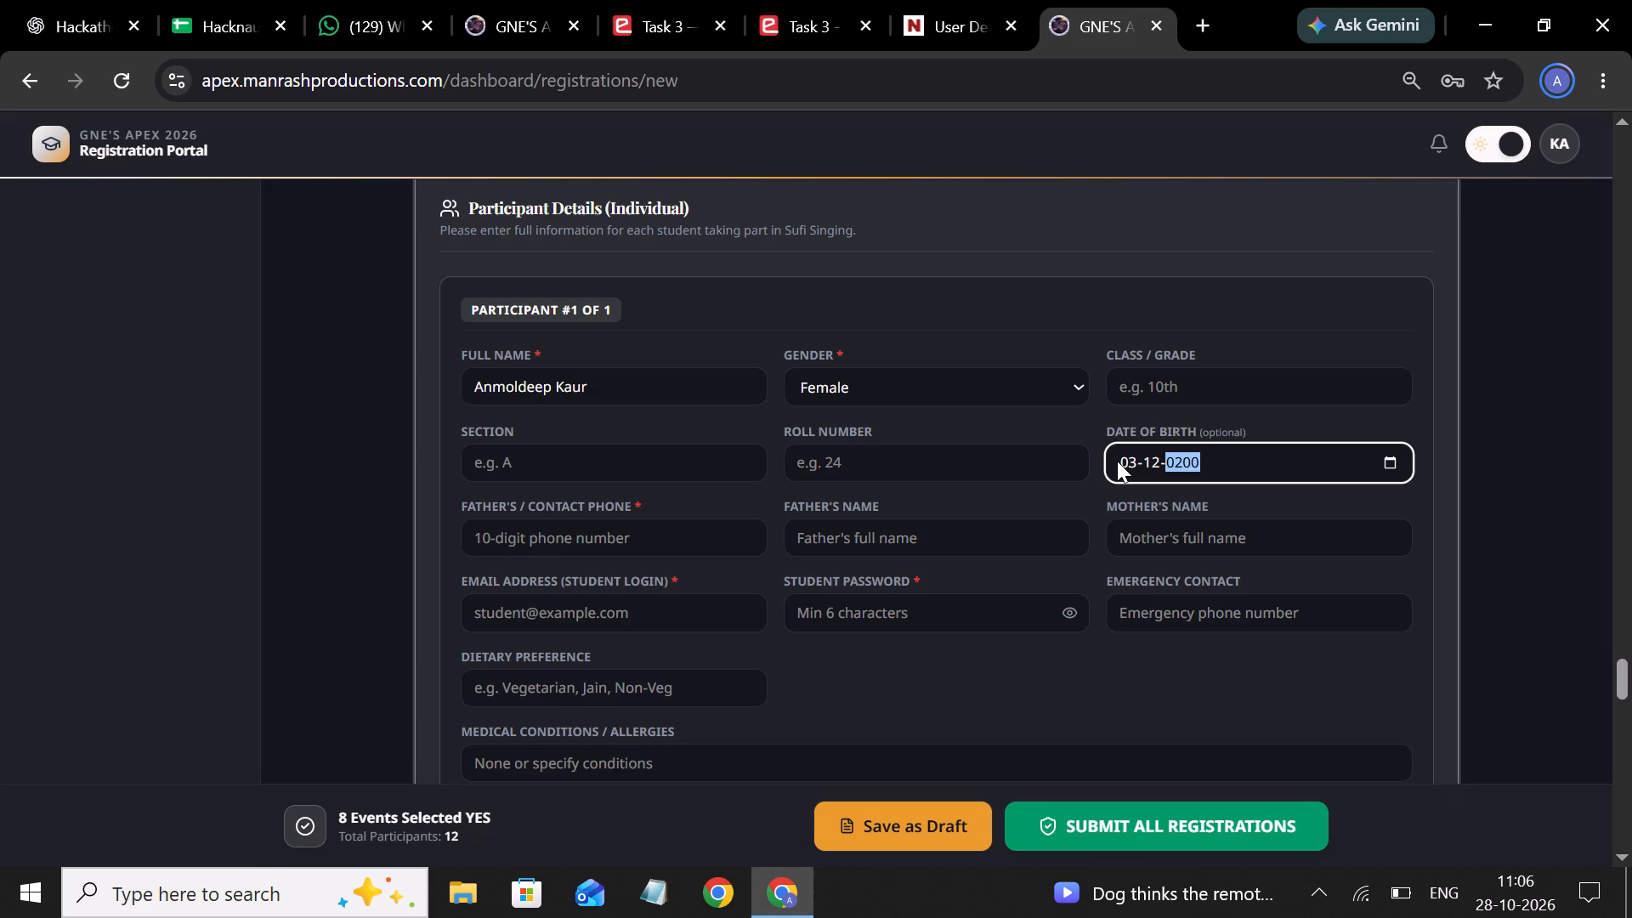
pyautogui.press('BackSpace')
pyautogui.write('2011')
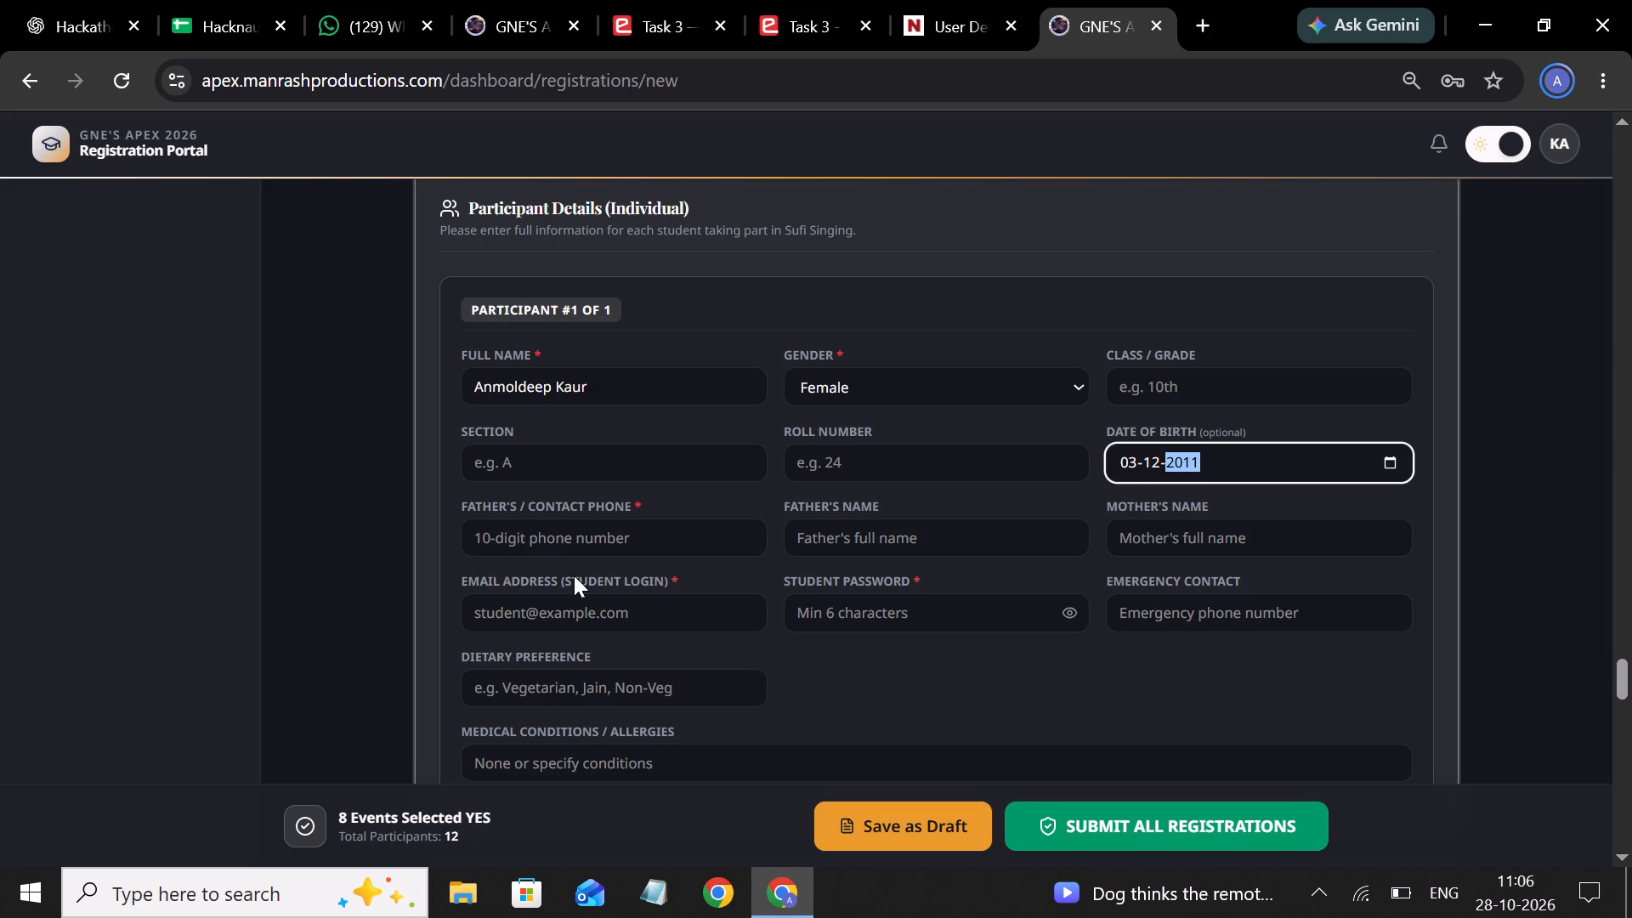
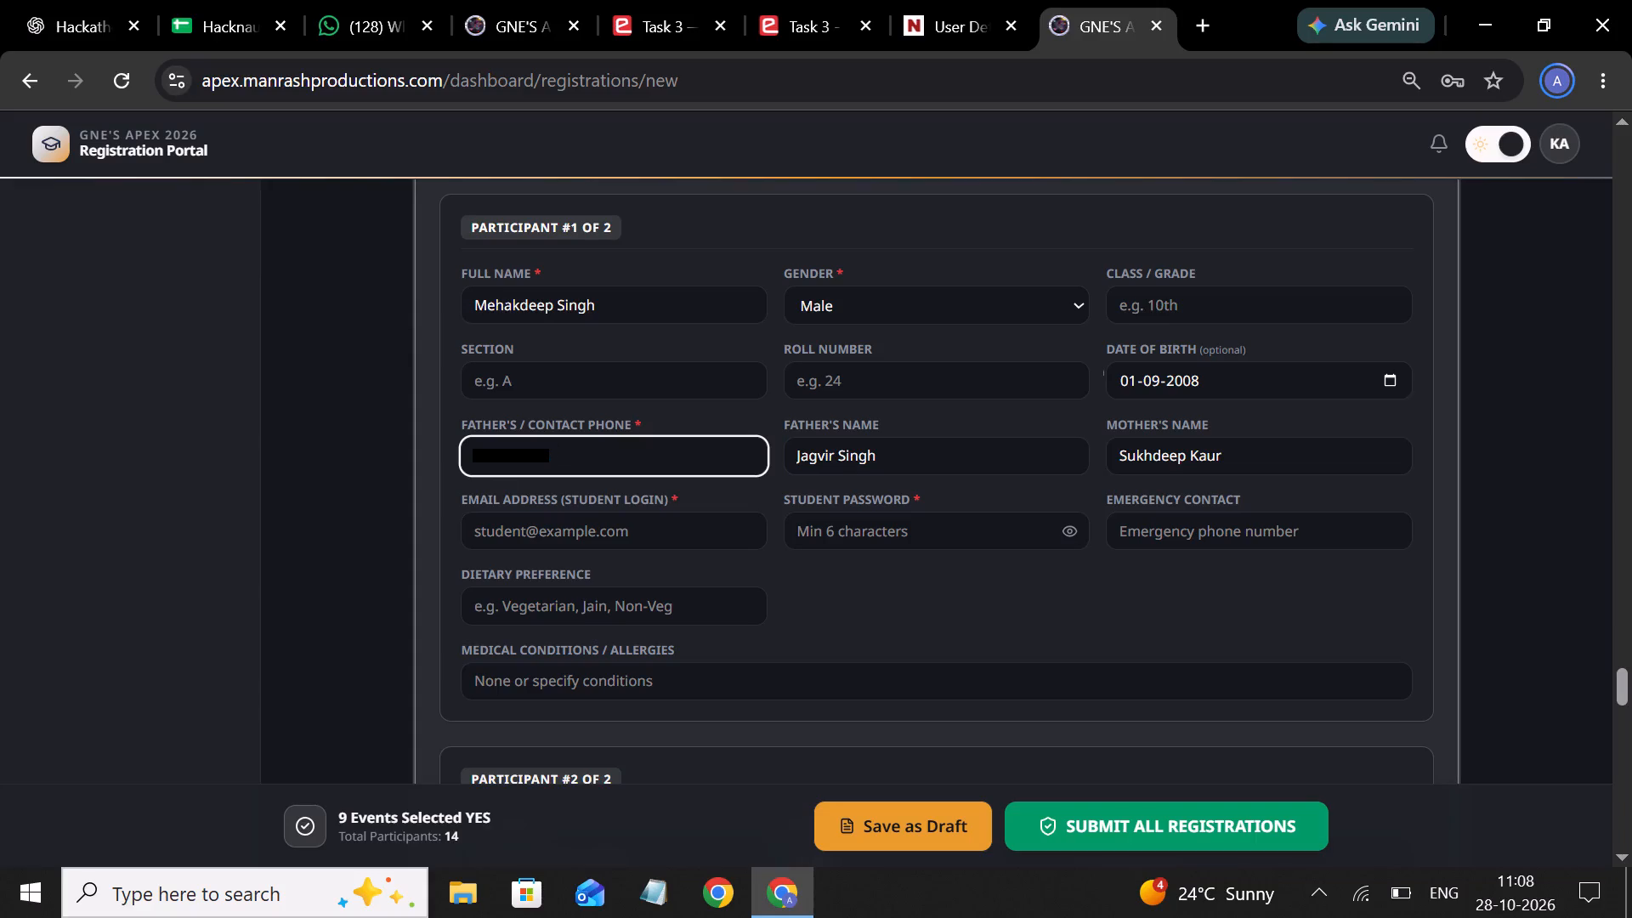
# Finish entering the father's contact phone number for SQL Masters participant 1.
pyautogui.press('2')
# Enter the student's full name for participant 2 of 2 in the SQL Masters event.
pyautogui.scroll(-4, 560, 467)
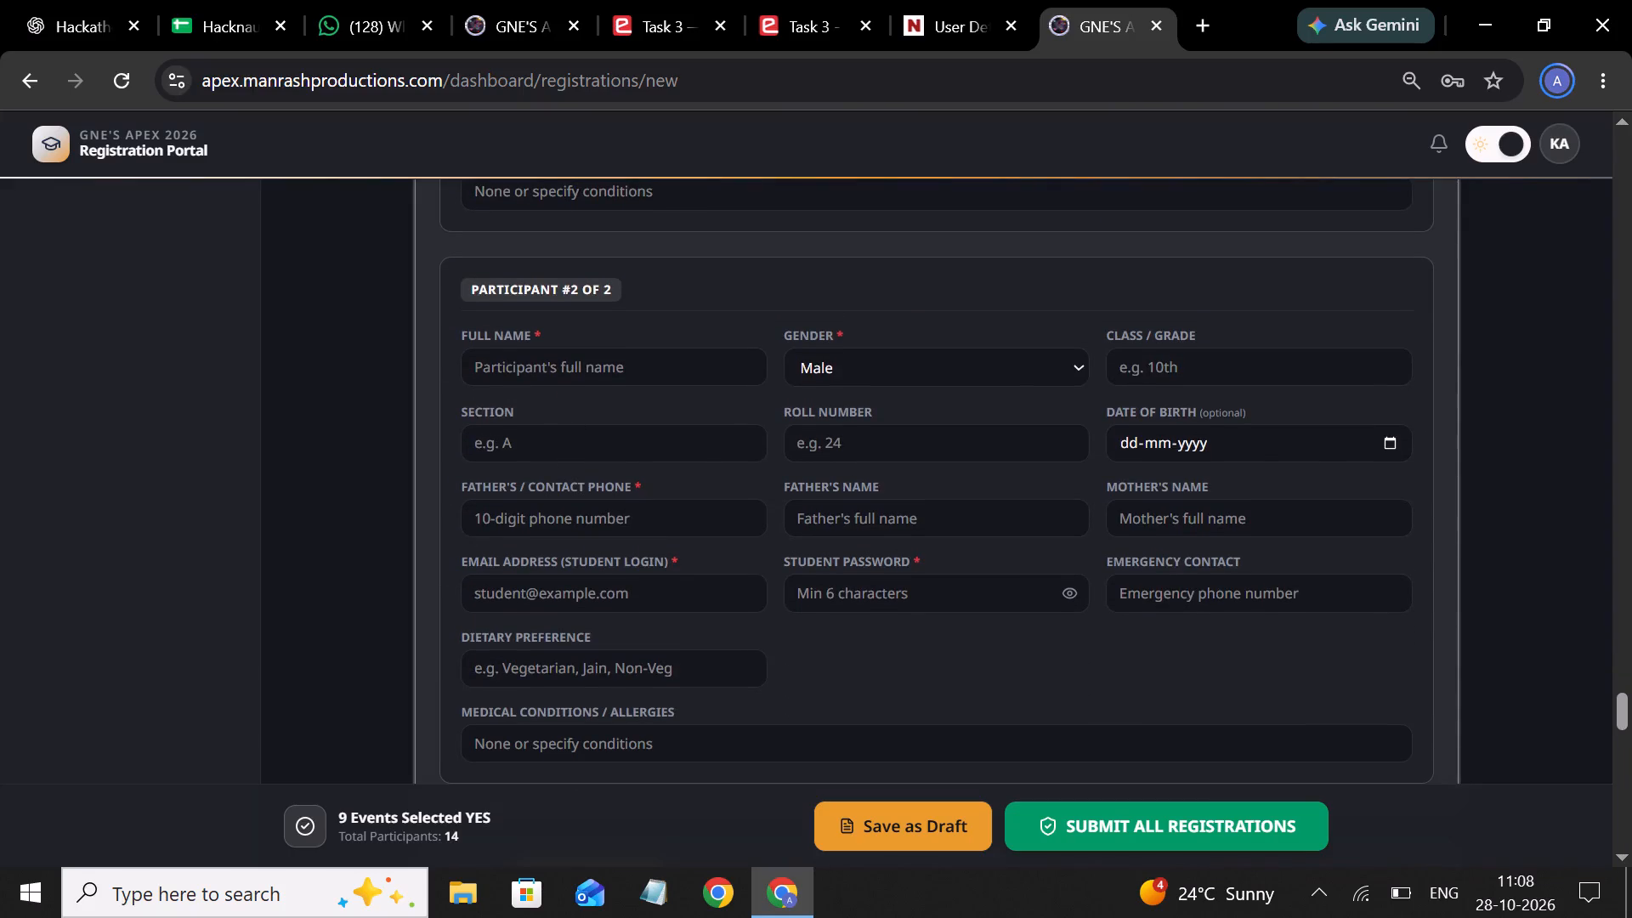
pyautogui.click(552, 365)
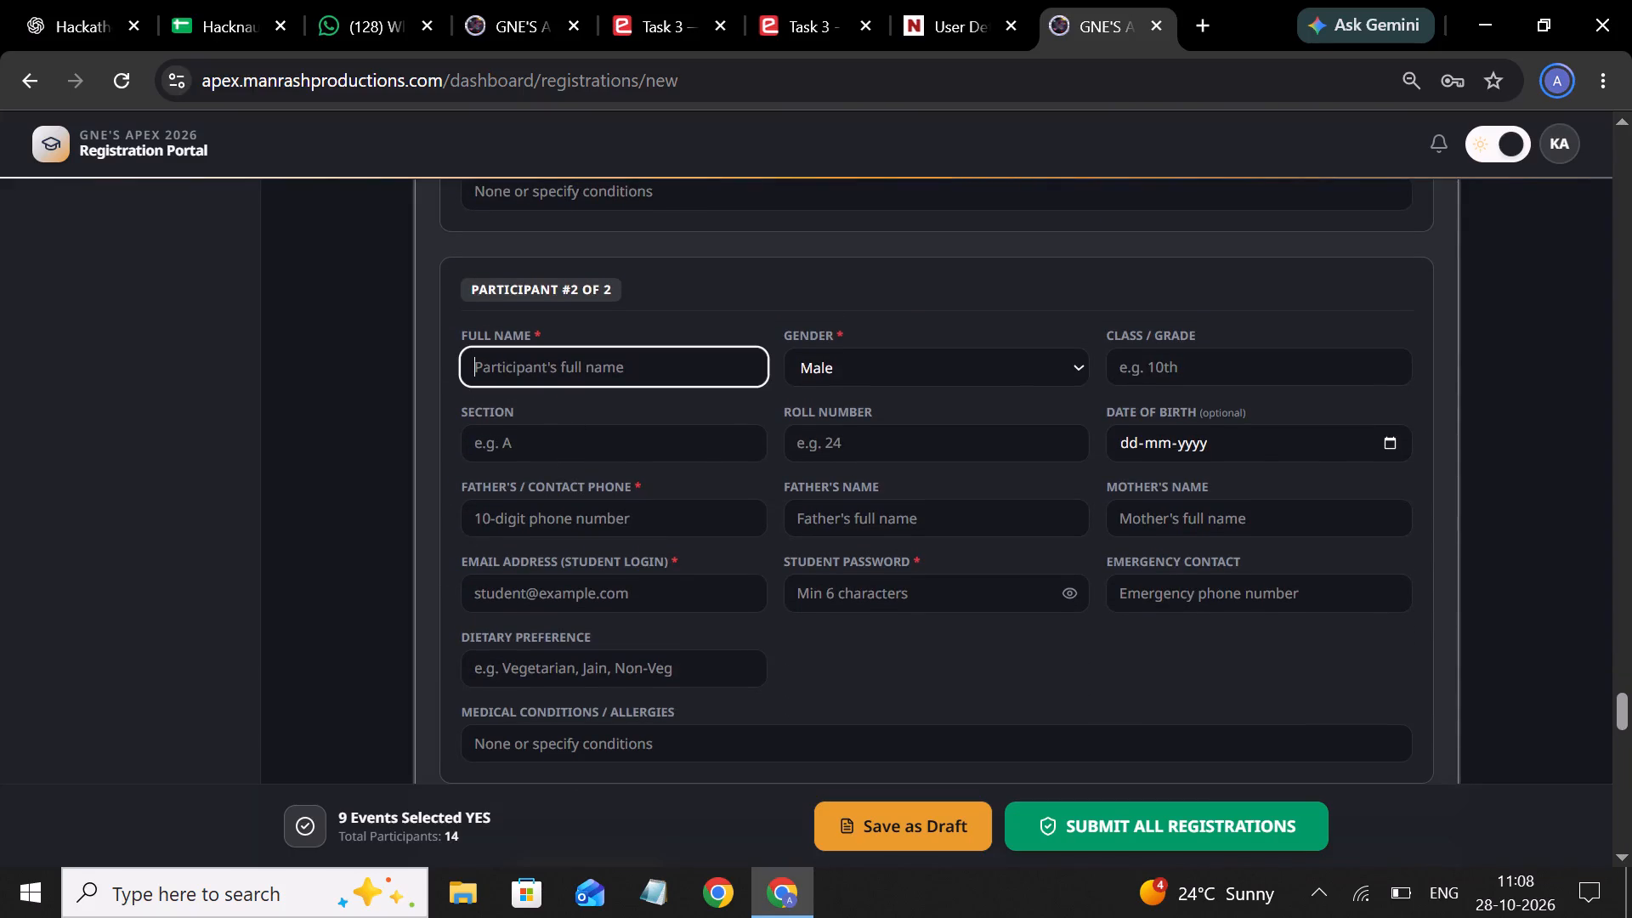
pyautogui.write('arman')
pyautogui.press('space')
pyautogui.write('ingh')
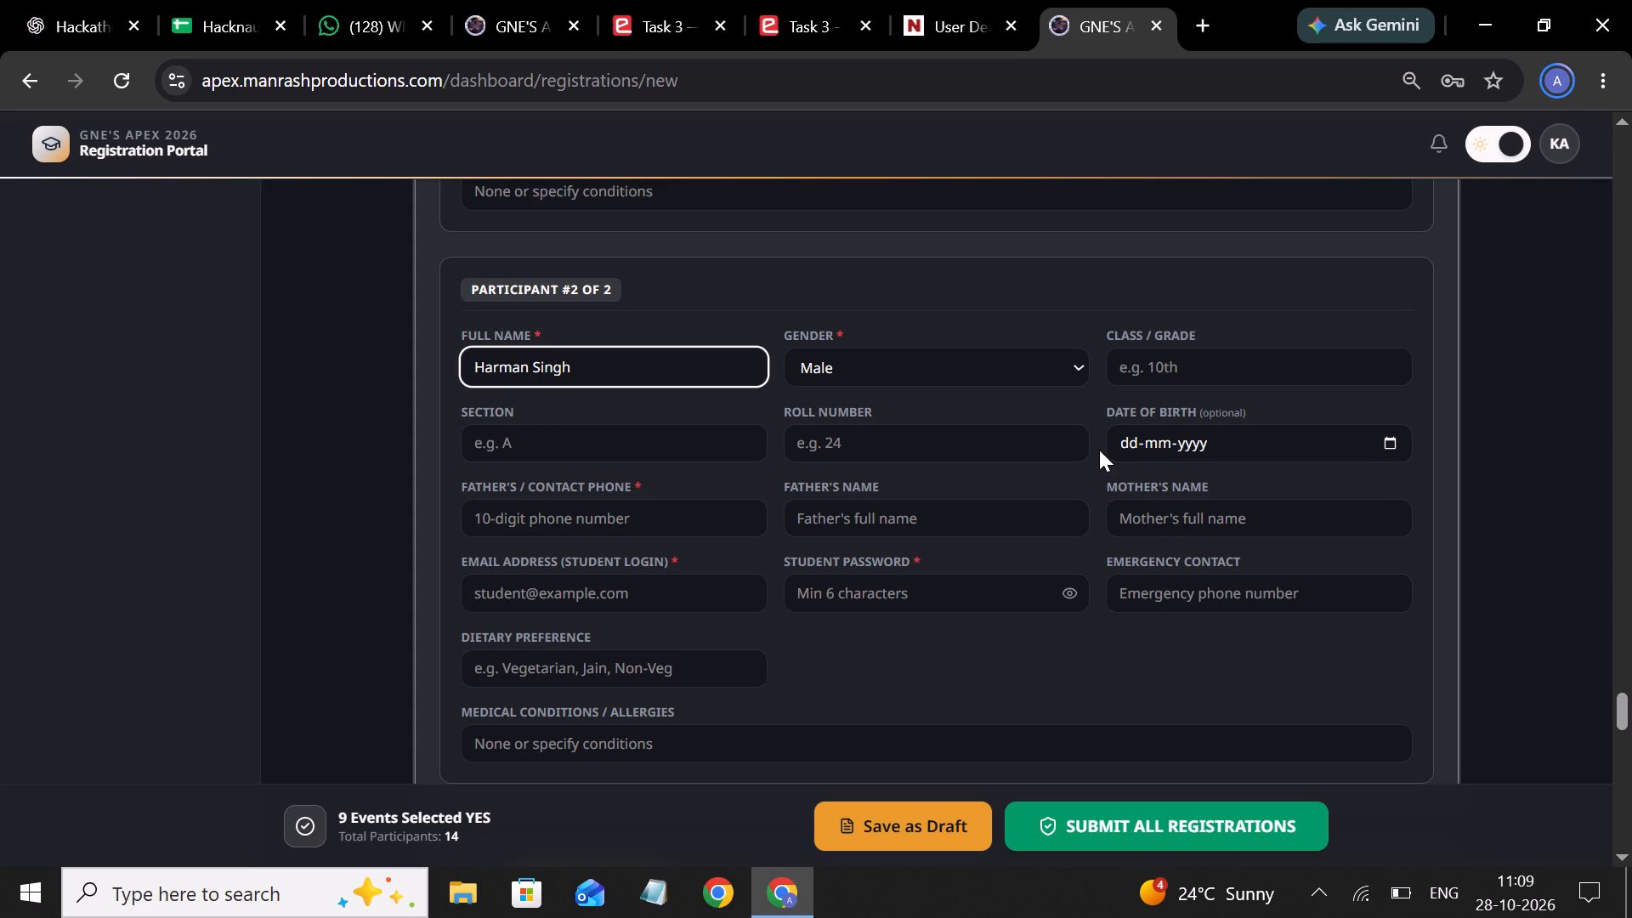
# Enter the student's date of birth for SQL Masters participant 2.
pyautogui.click(1125, 438)
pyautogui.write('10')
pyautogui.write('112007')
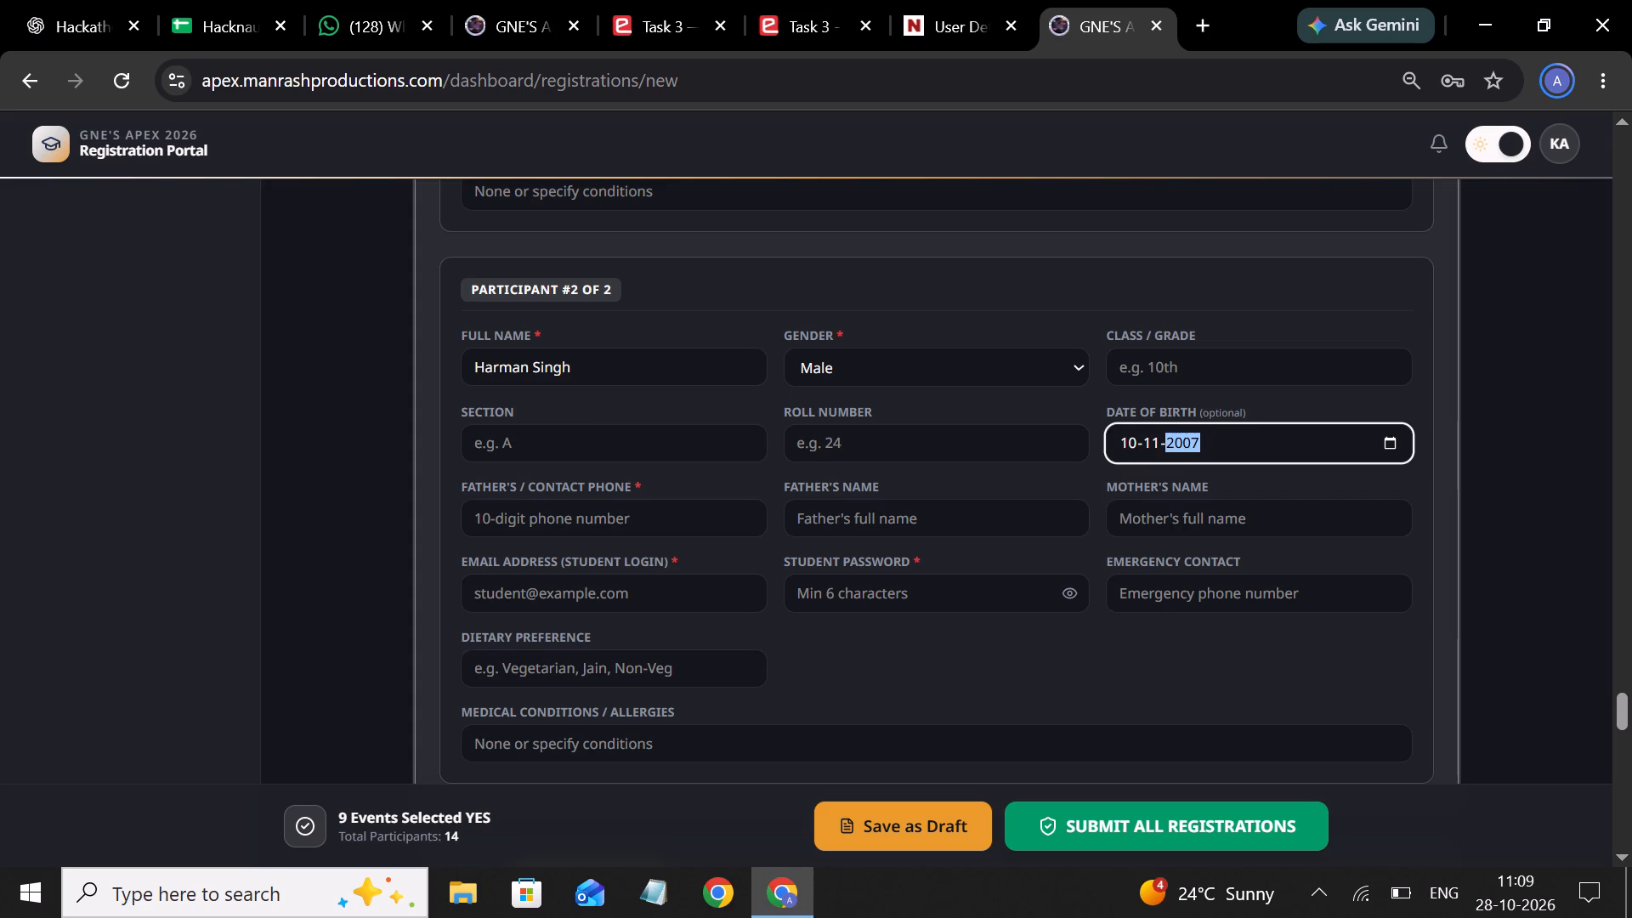
# Fill in the father's and mother's full names for SQL Masters participant 2.
pyautogui.click(966, 518)
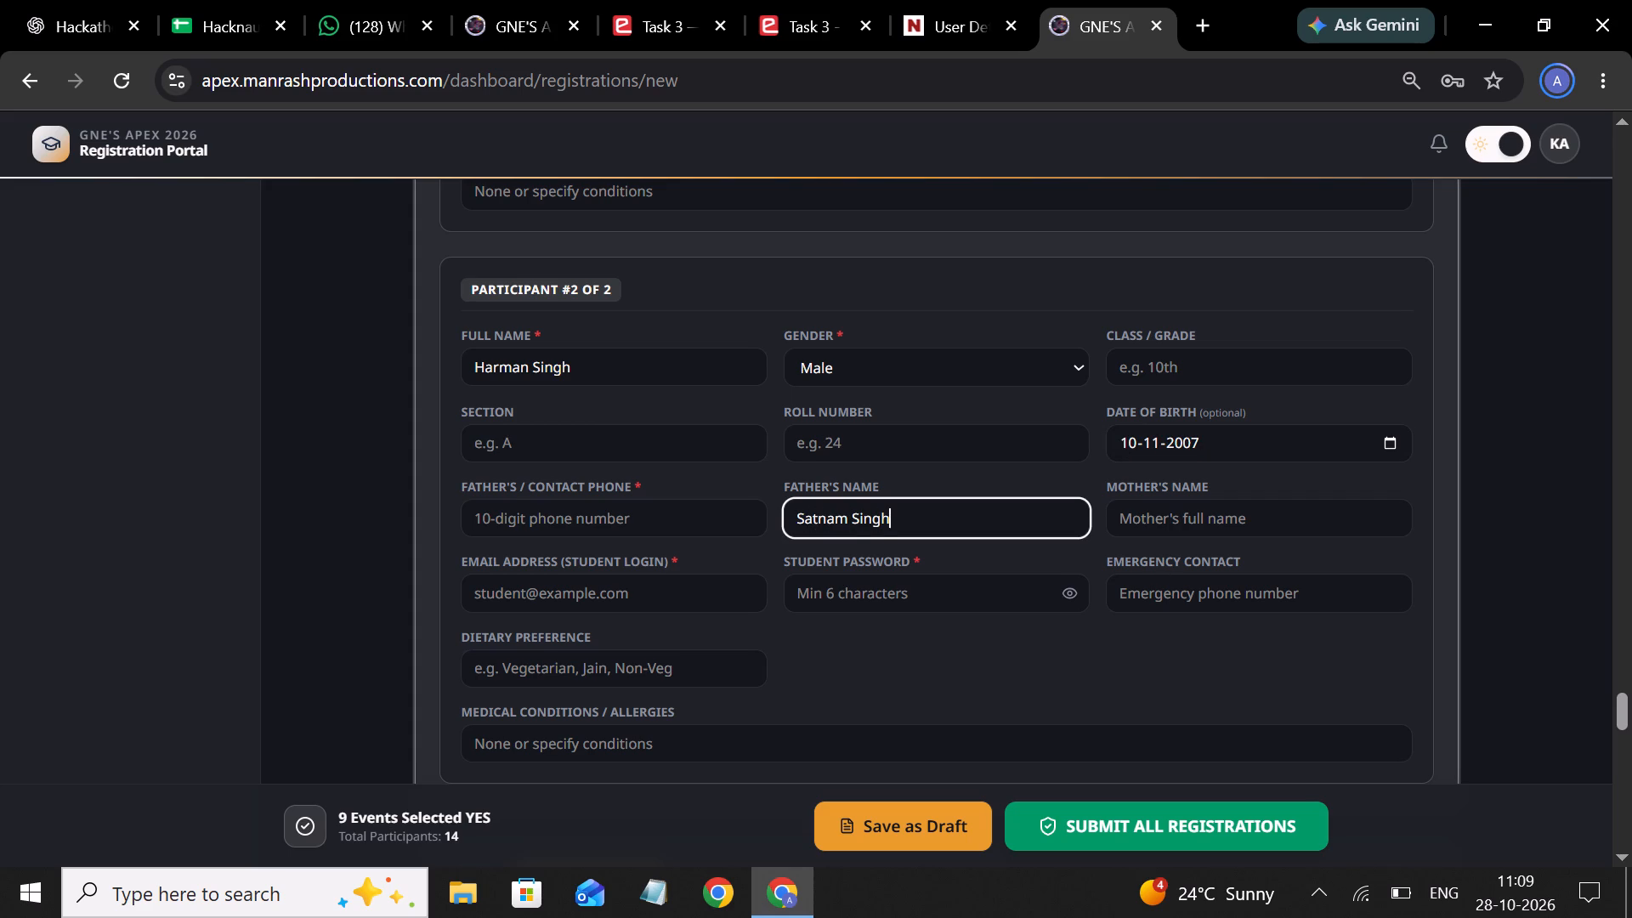
pyautogui.click(1279, 517)
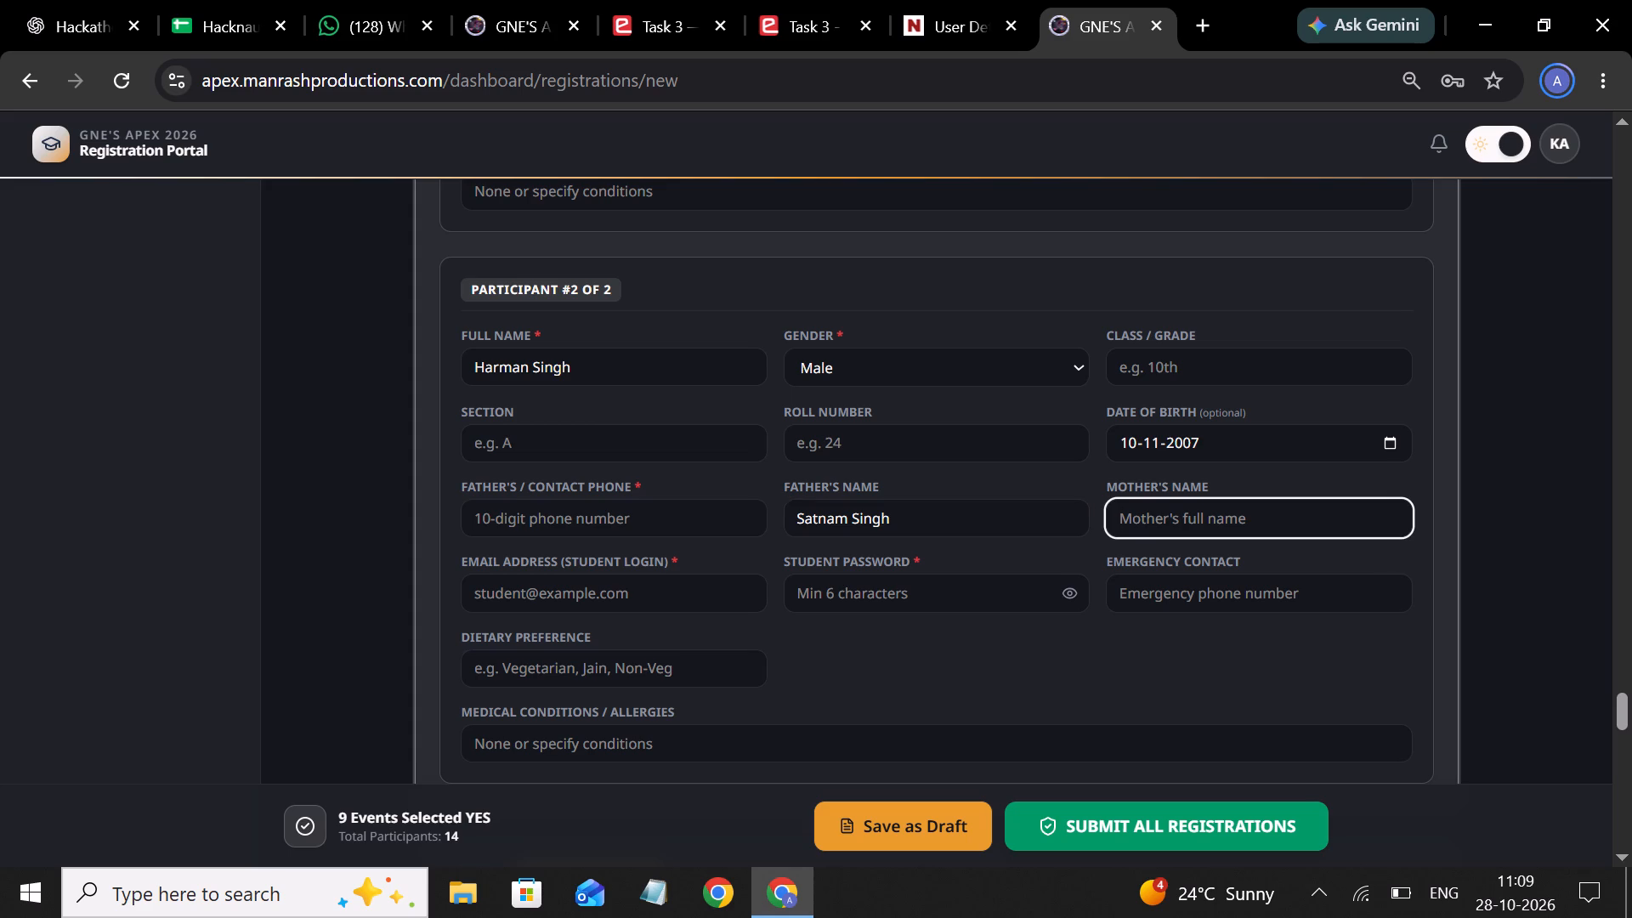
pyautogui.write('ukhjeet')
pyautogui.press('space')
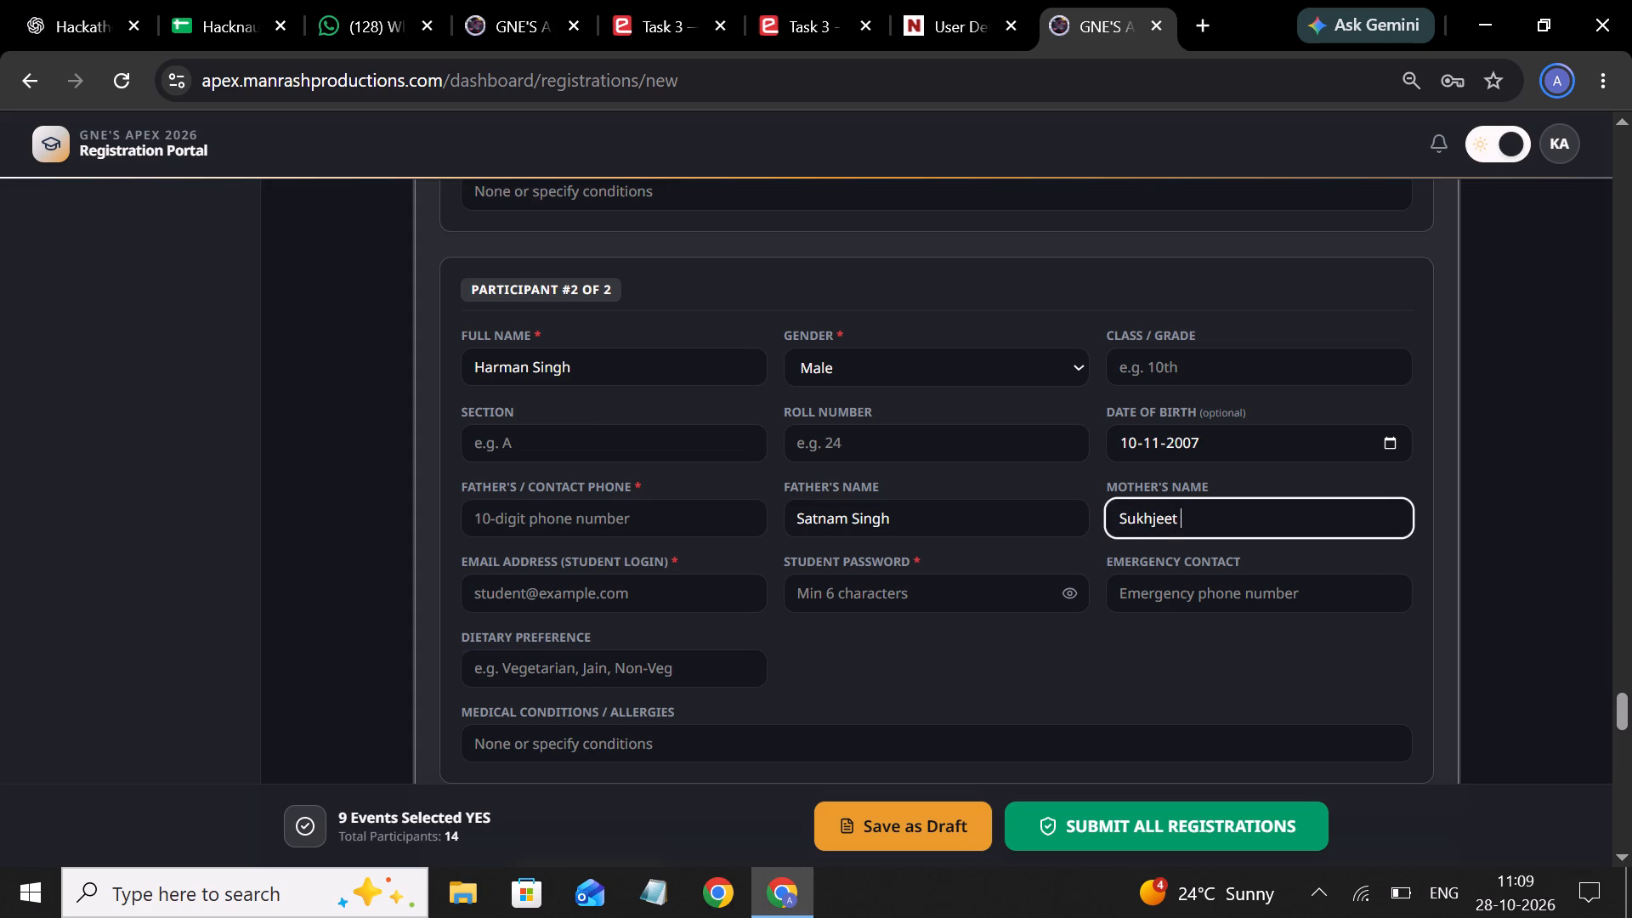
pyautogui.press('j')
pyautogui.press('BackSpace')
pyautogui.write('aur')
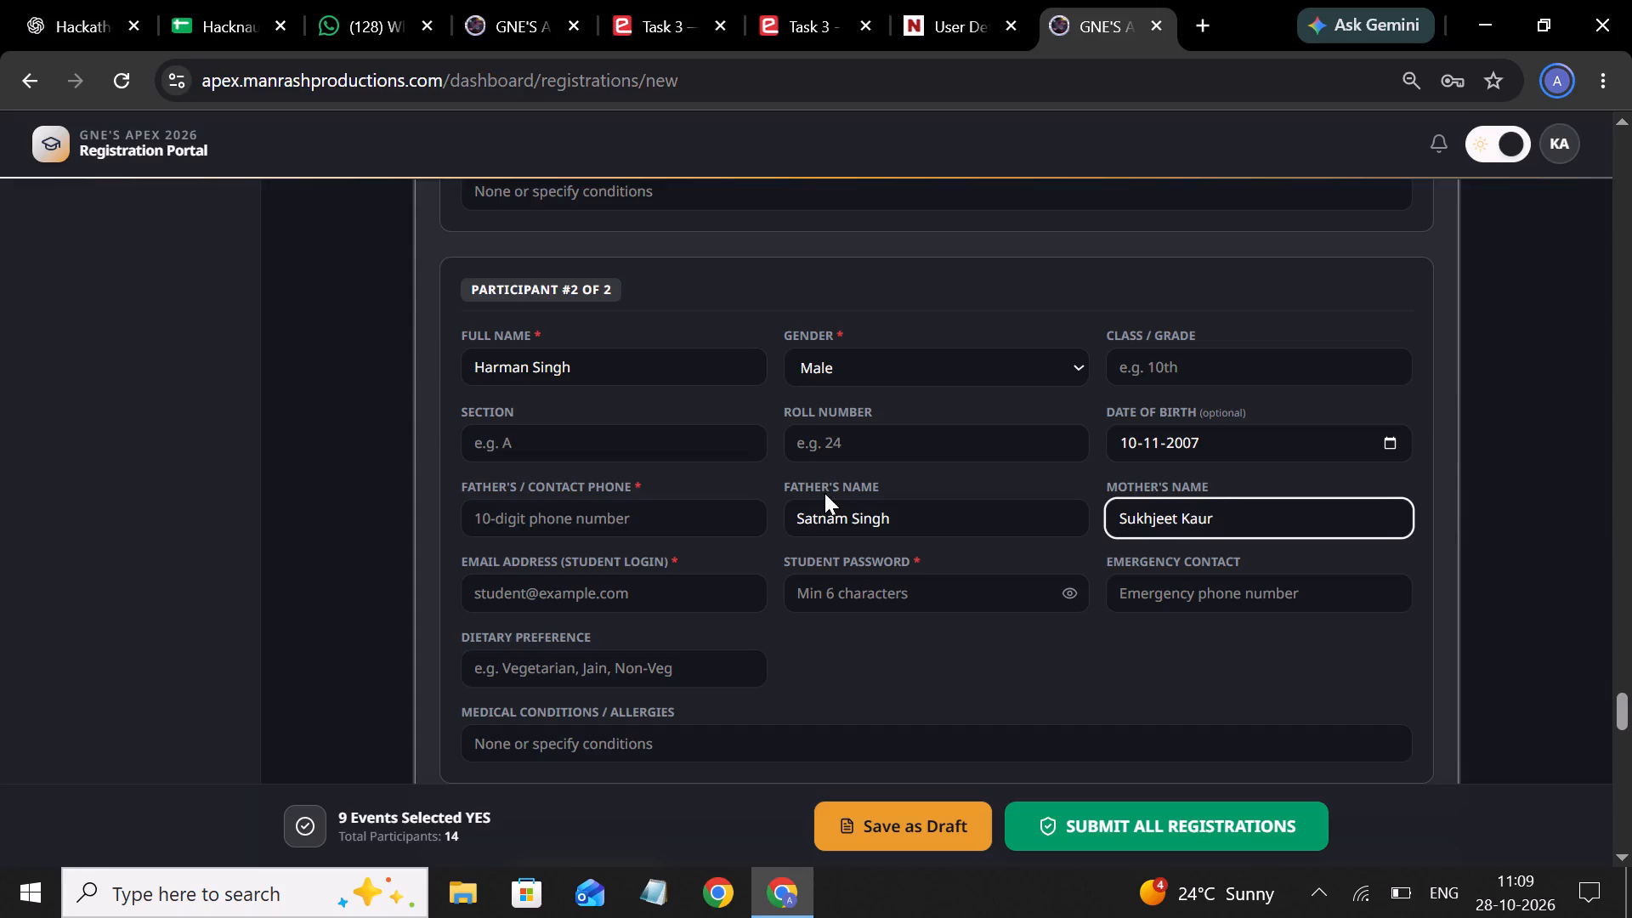
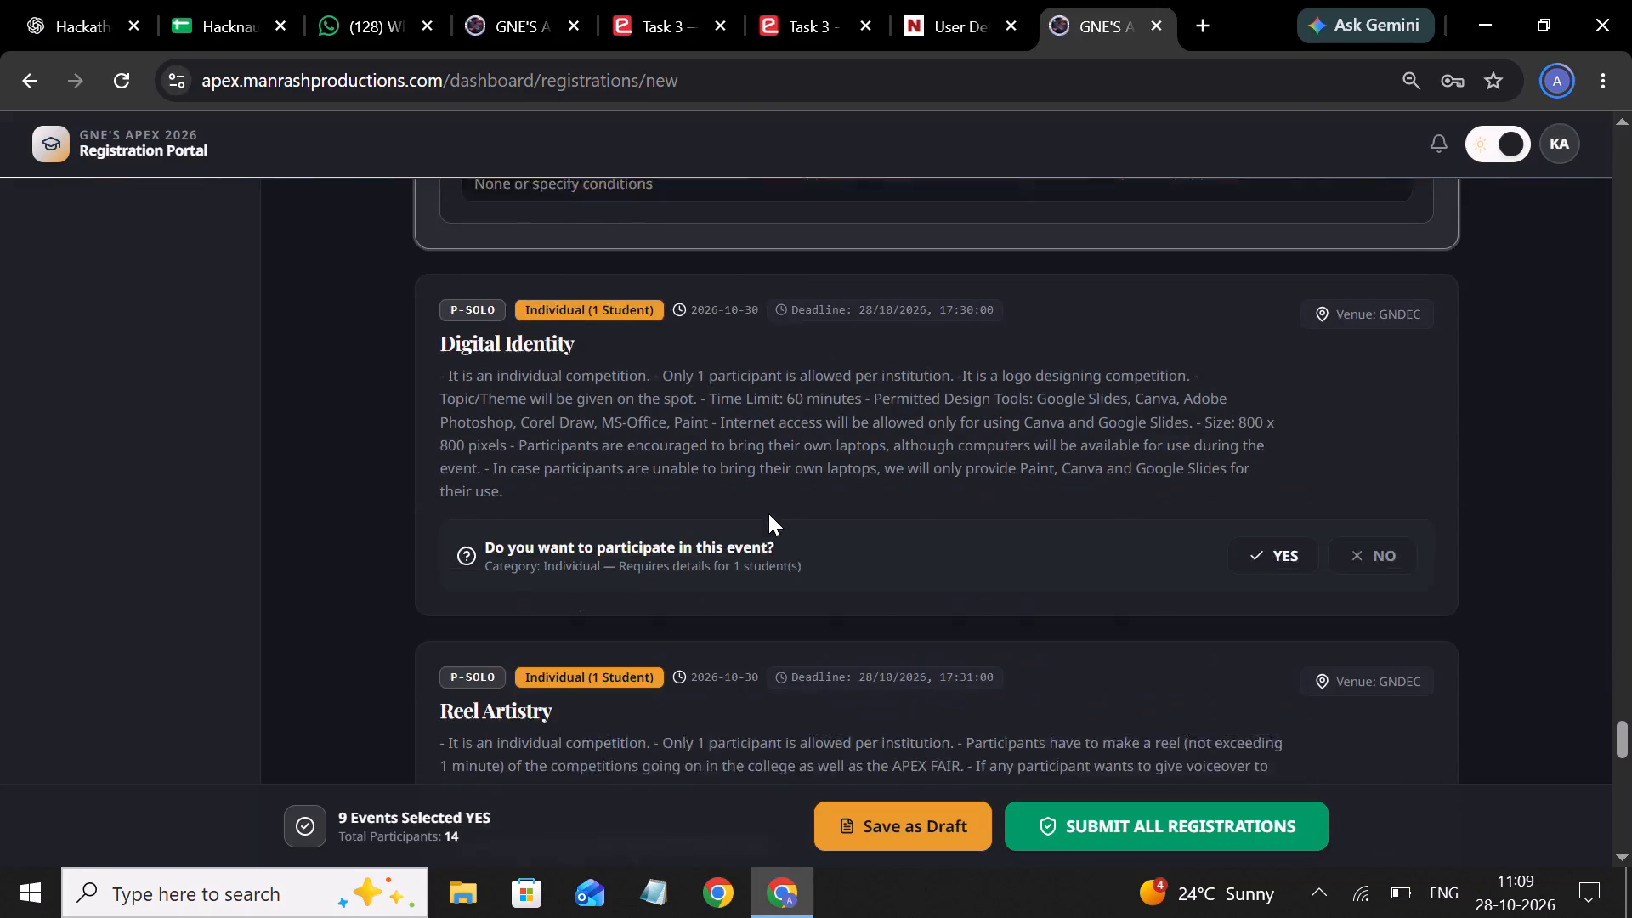
# Opt in to the Digital Identity individual event.
pyautogui.scroll(-2, 768, 513)
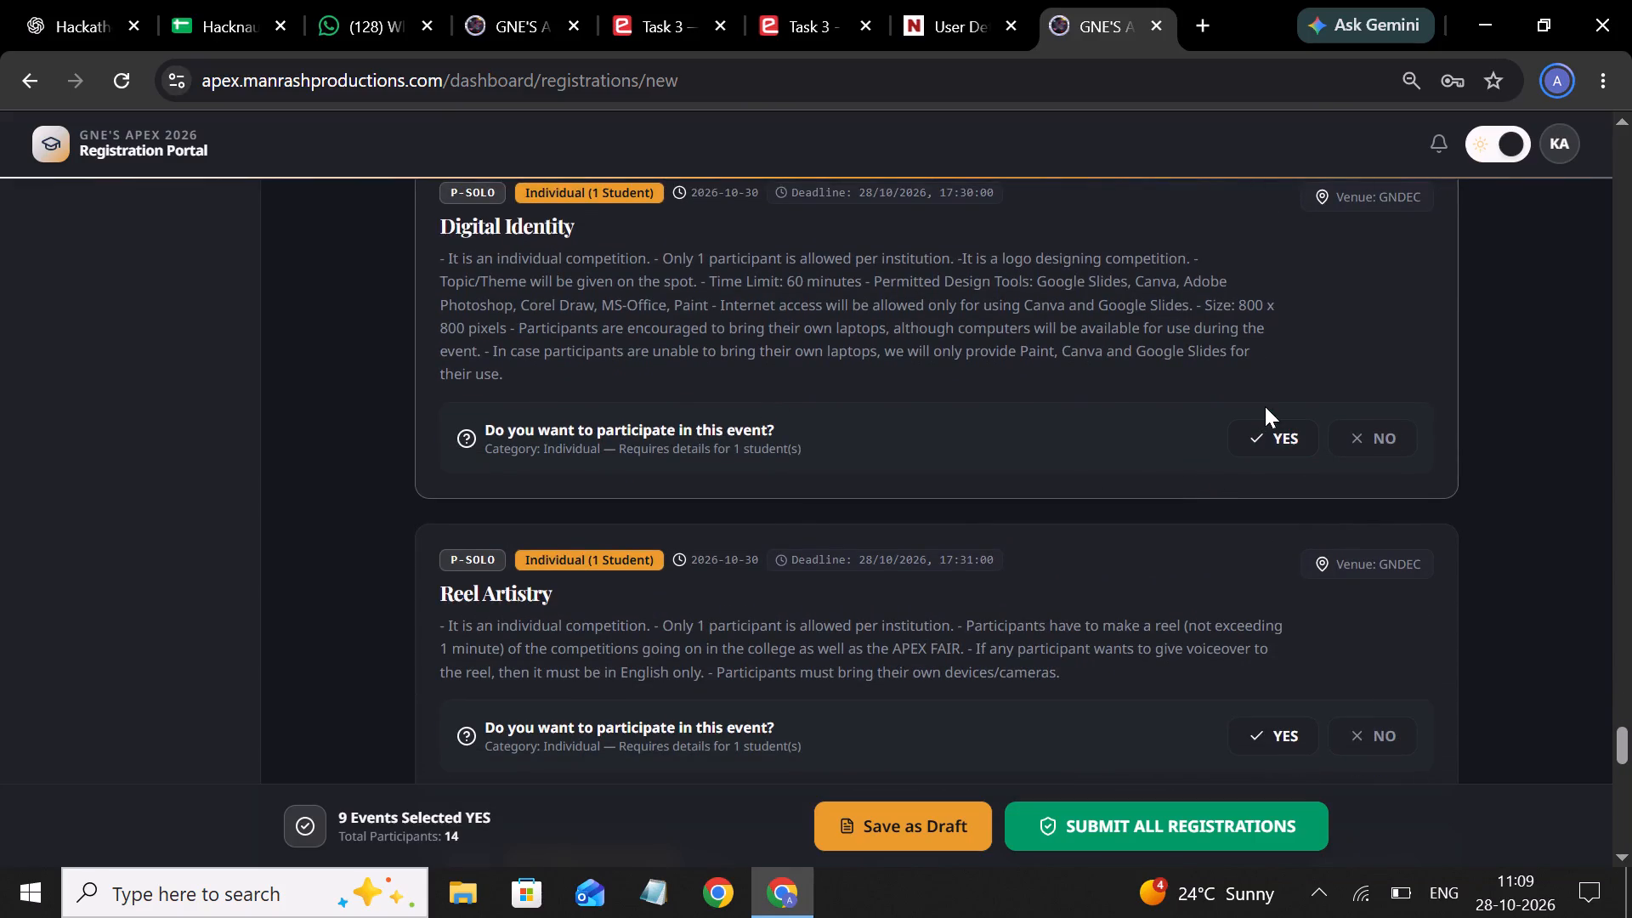
pyautogui.scroll(2, 1226, 470)
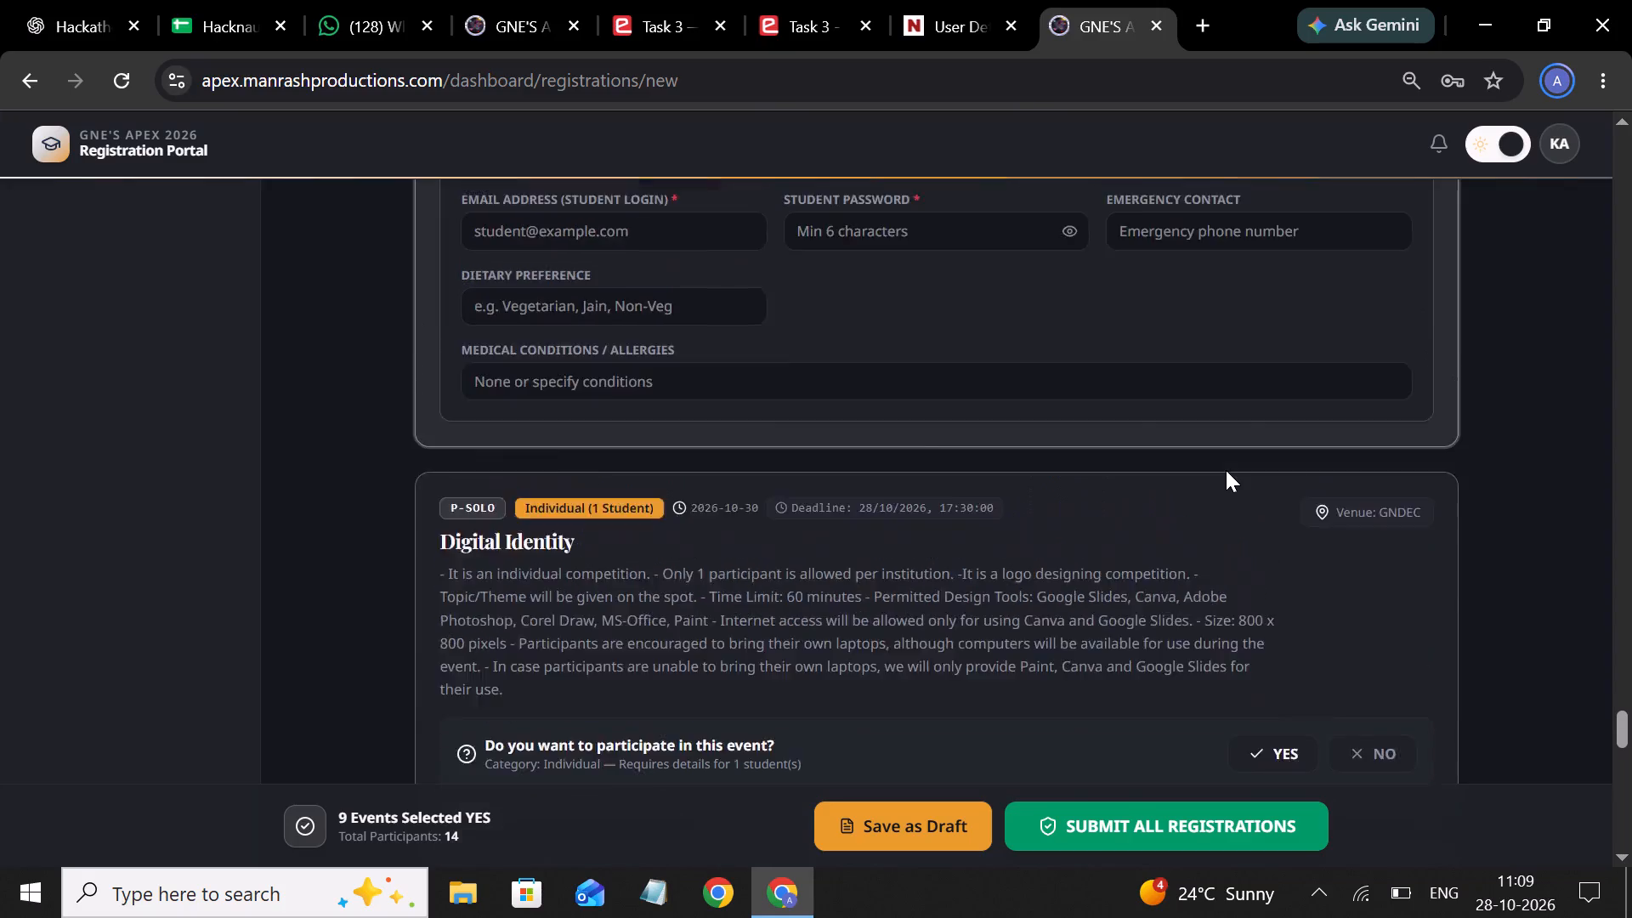
pyautogui.scroll(2, 1226, 470)
pyautogui.scroll(-3, 1226, 470)
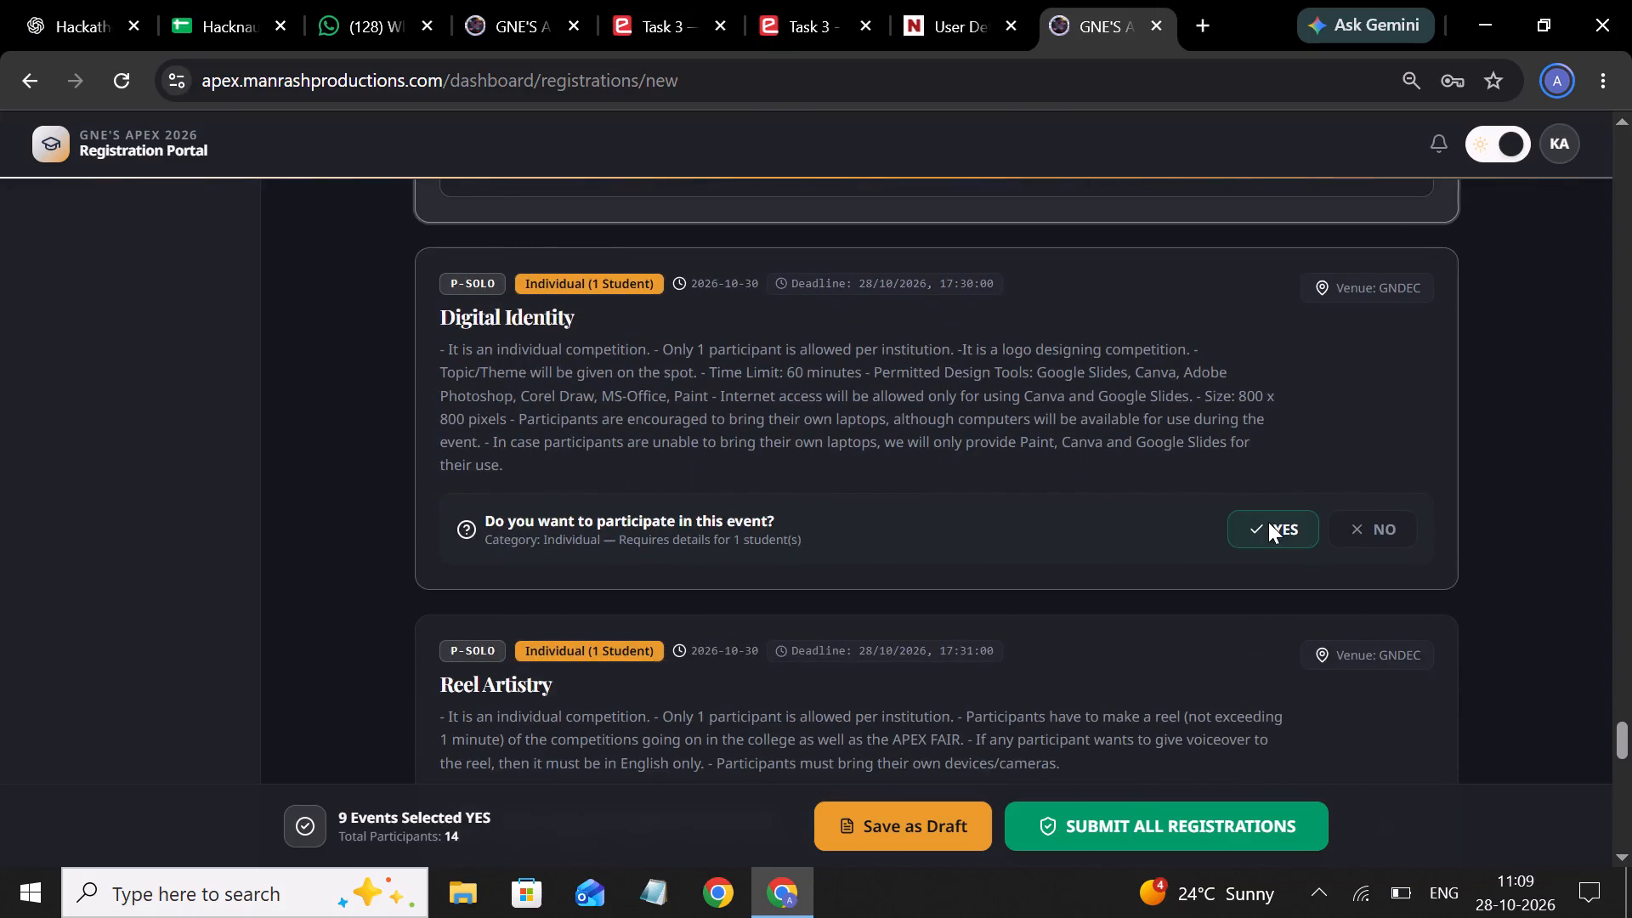
pyautogui.click(1268, 522)
# Enter the student's full name and date of birth for participant 1 of 1 in the Digital Identity event.
pyautogui.scroll(-3, 970, 524)
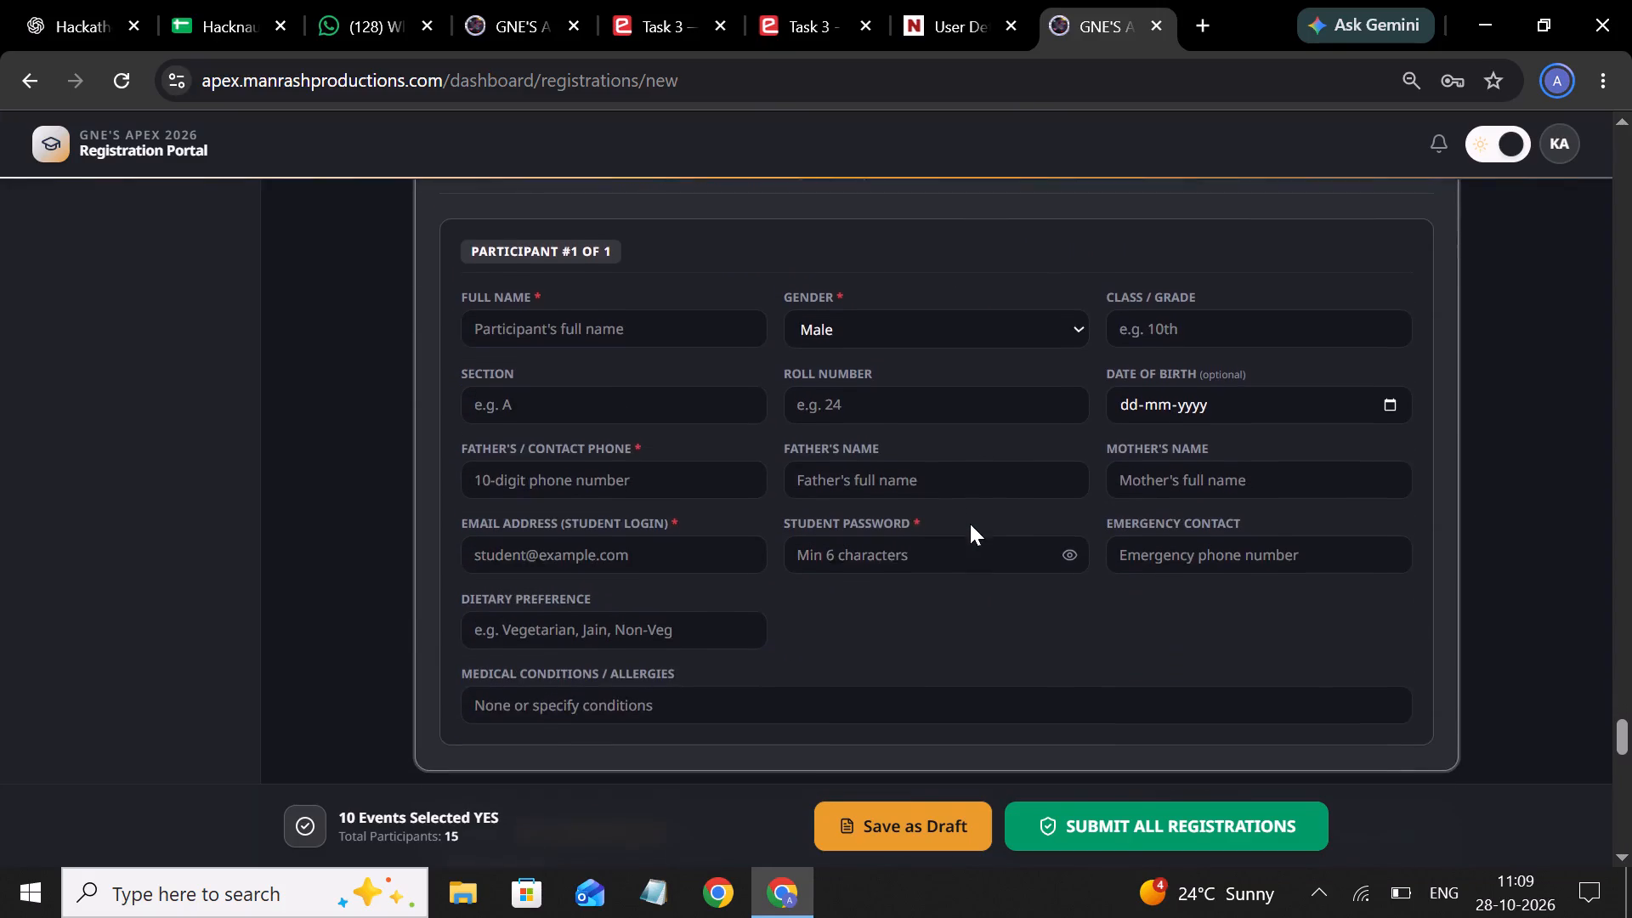
pyautogui.scroll(-1, 970, 524)
pyautogui.click(628, 296)
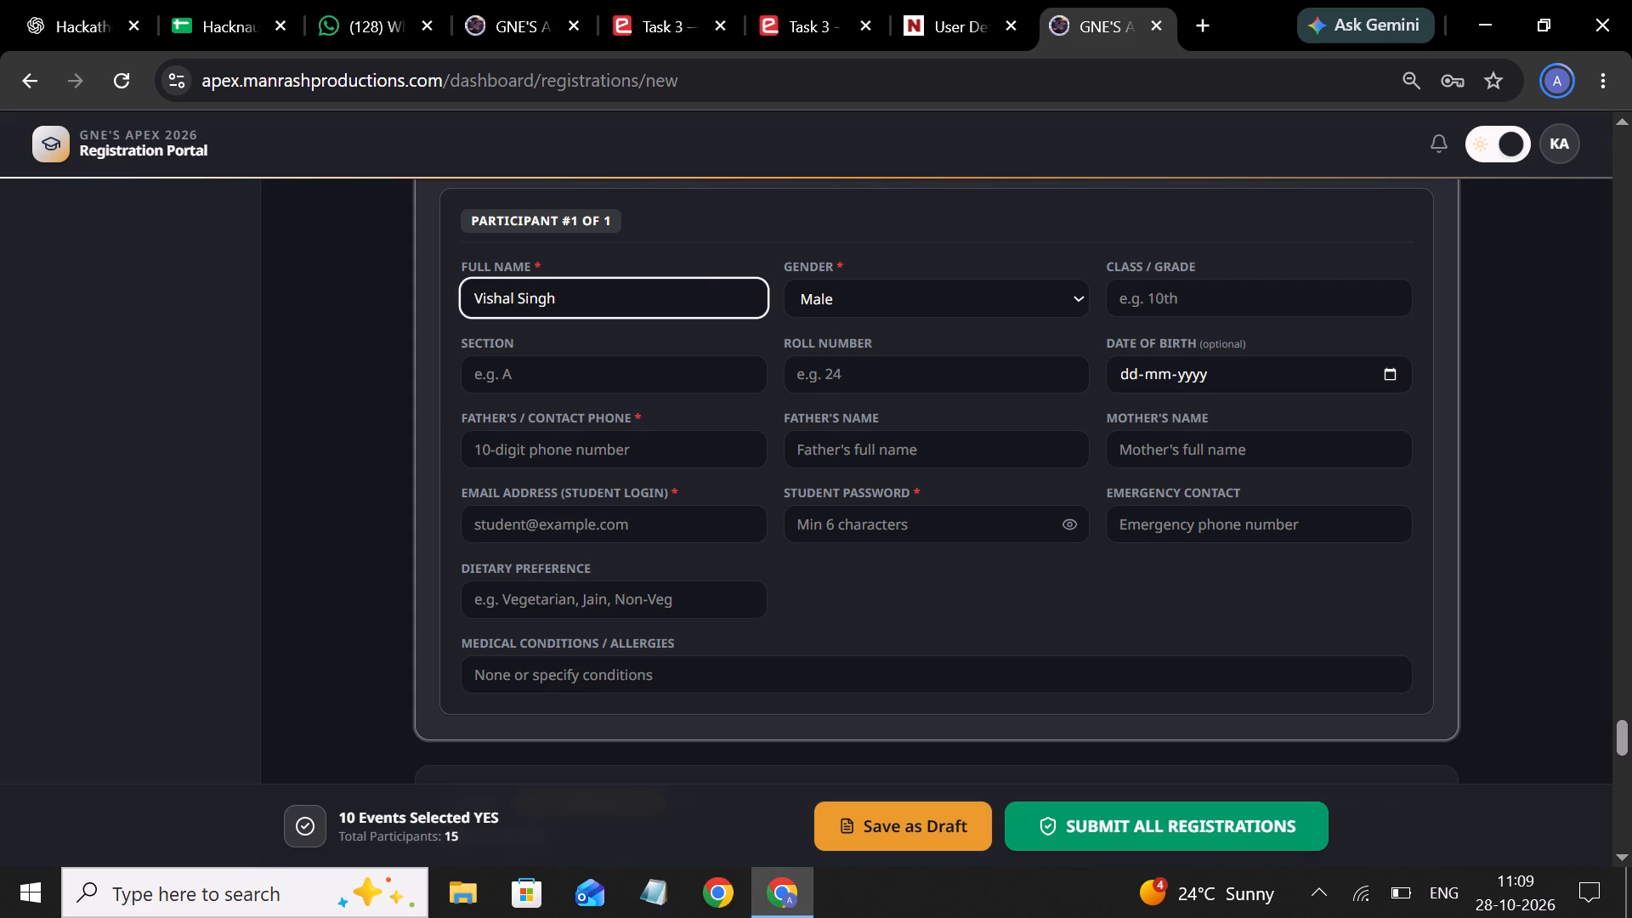
pyautogui.click(1125, 366)
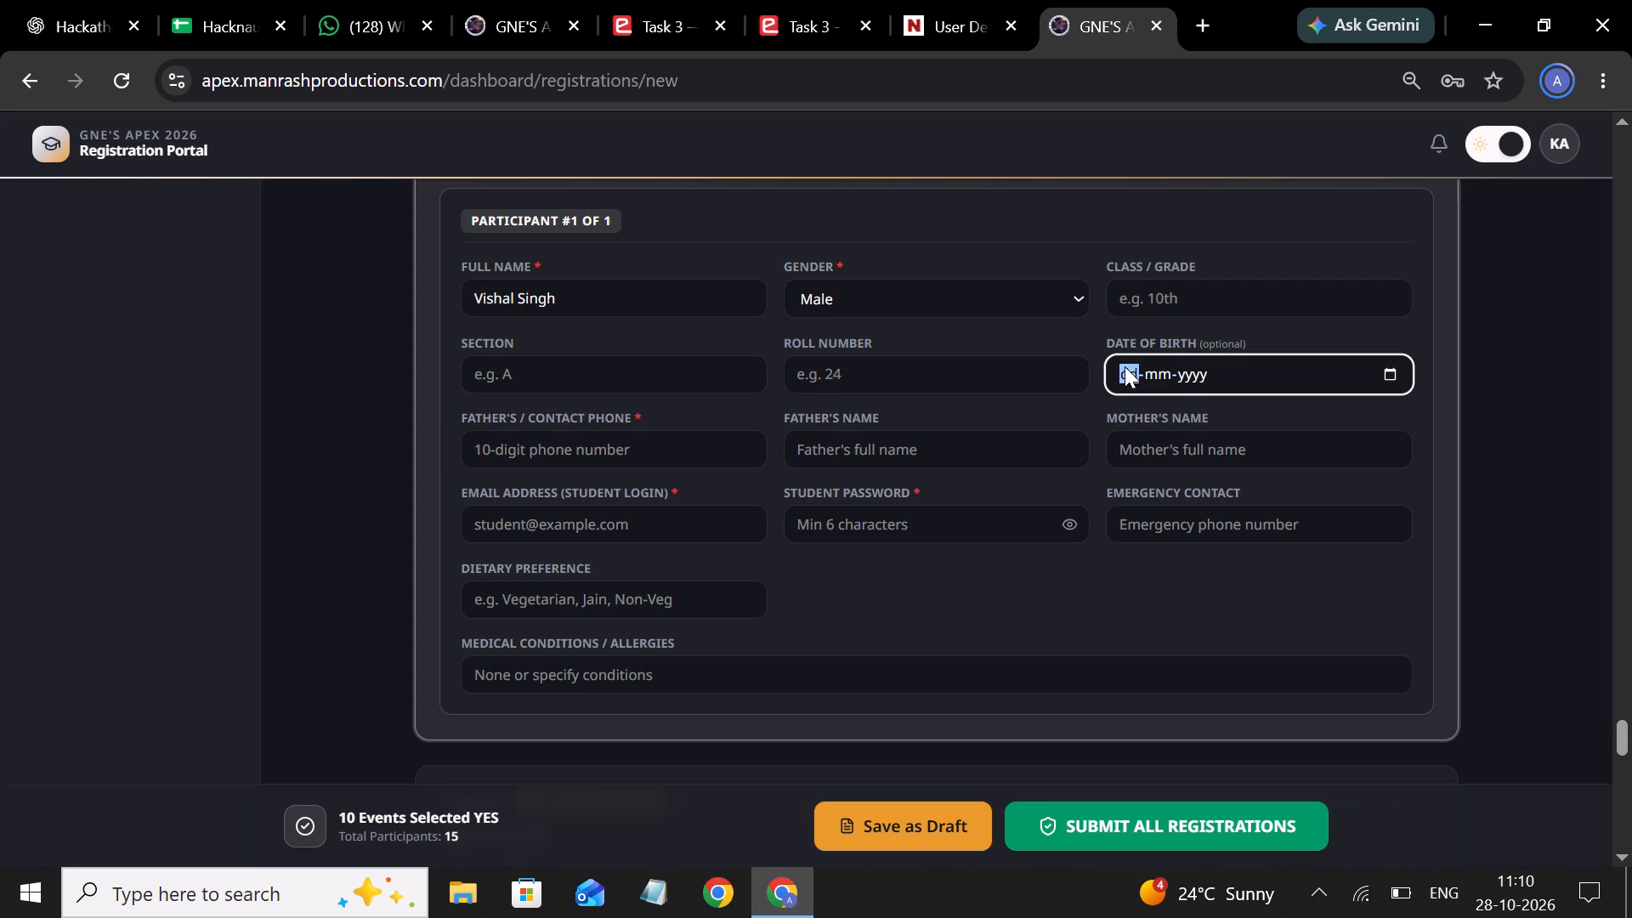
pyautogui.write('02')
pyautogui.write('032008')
# Fill in the father's and mother's names for the Digital Identity participant.
pyautogui.click(875, 446)
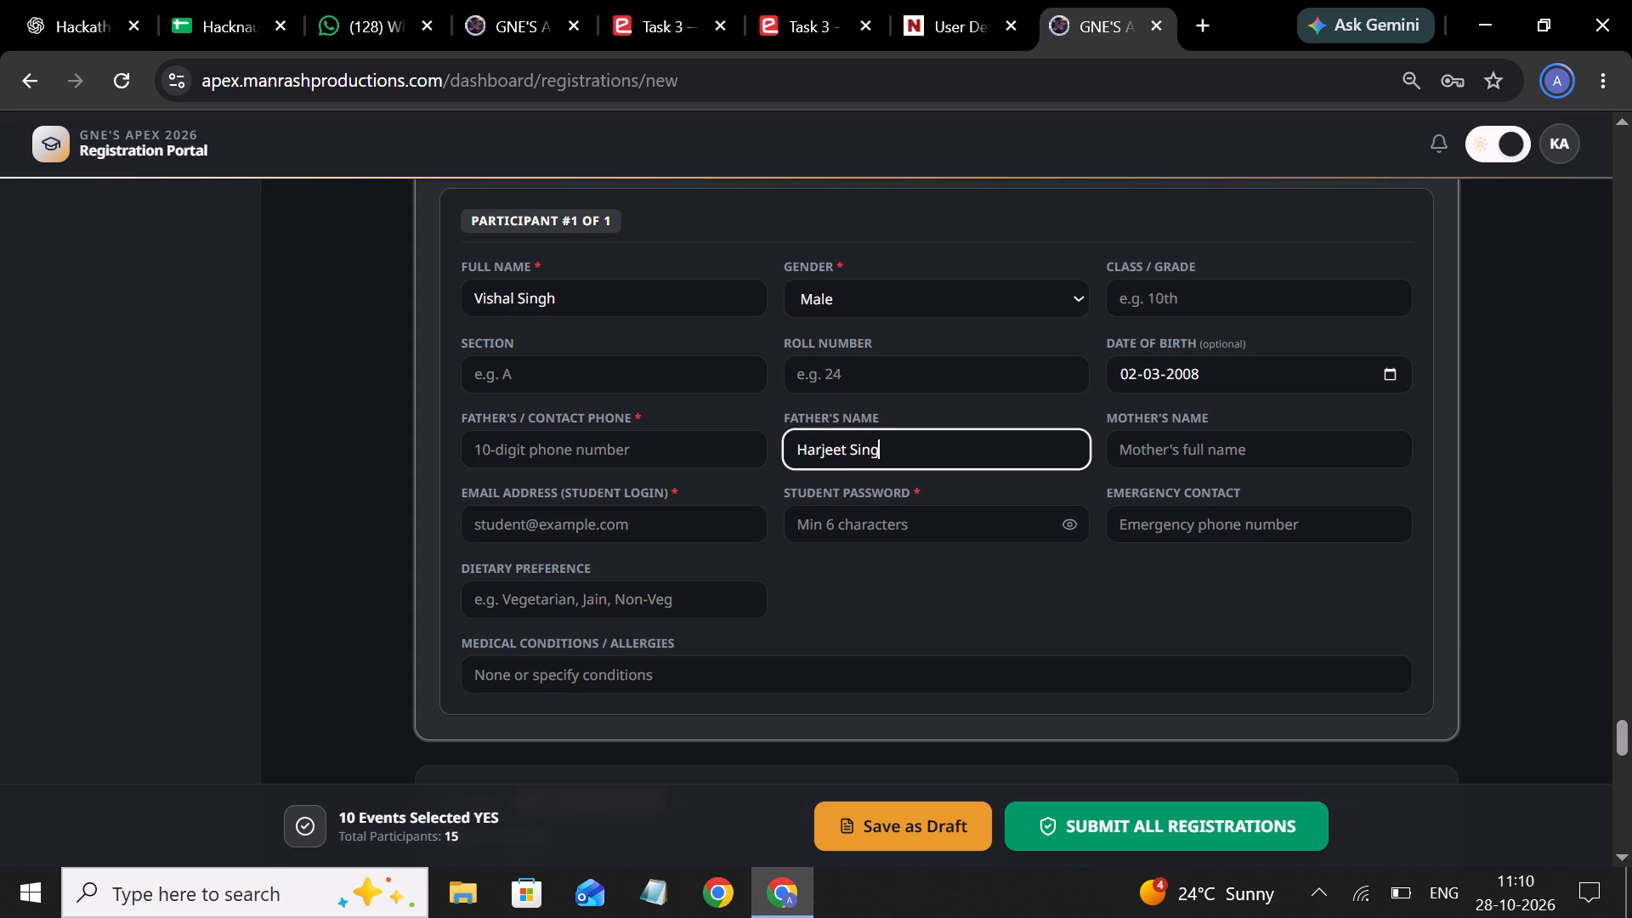
pyautogui.click(1138, 456)
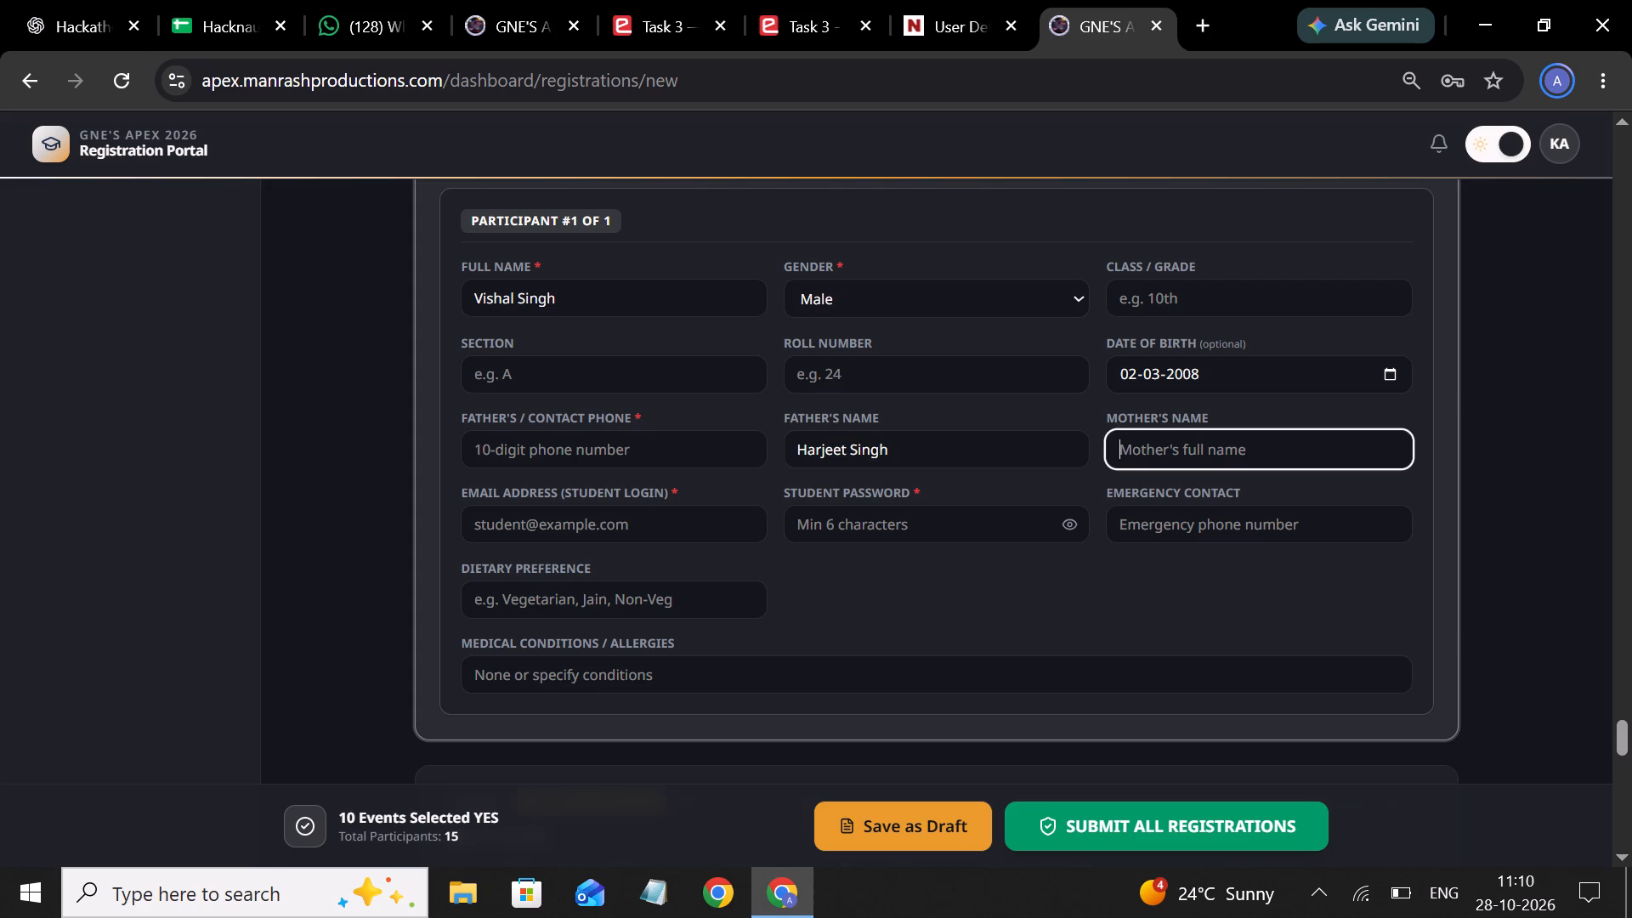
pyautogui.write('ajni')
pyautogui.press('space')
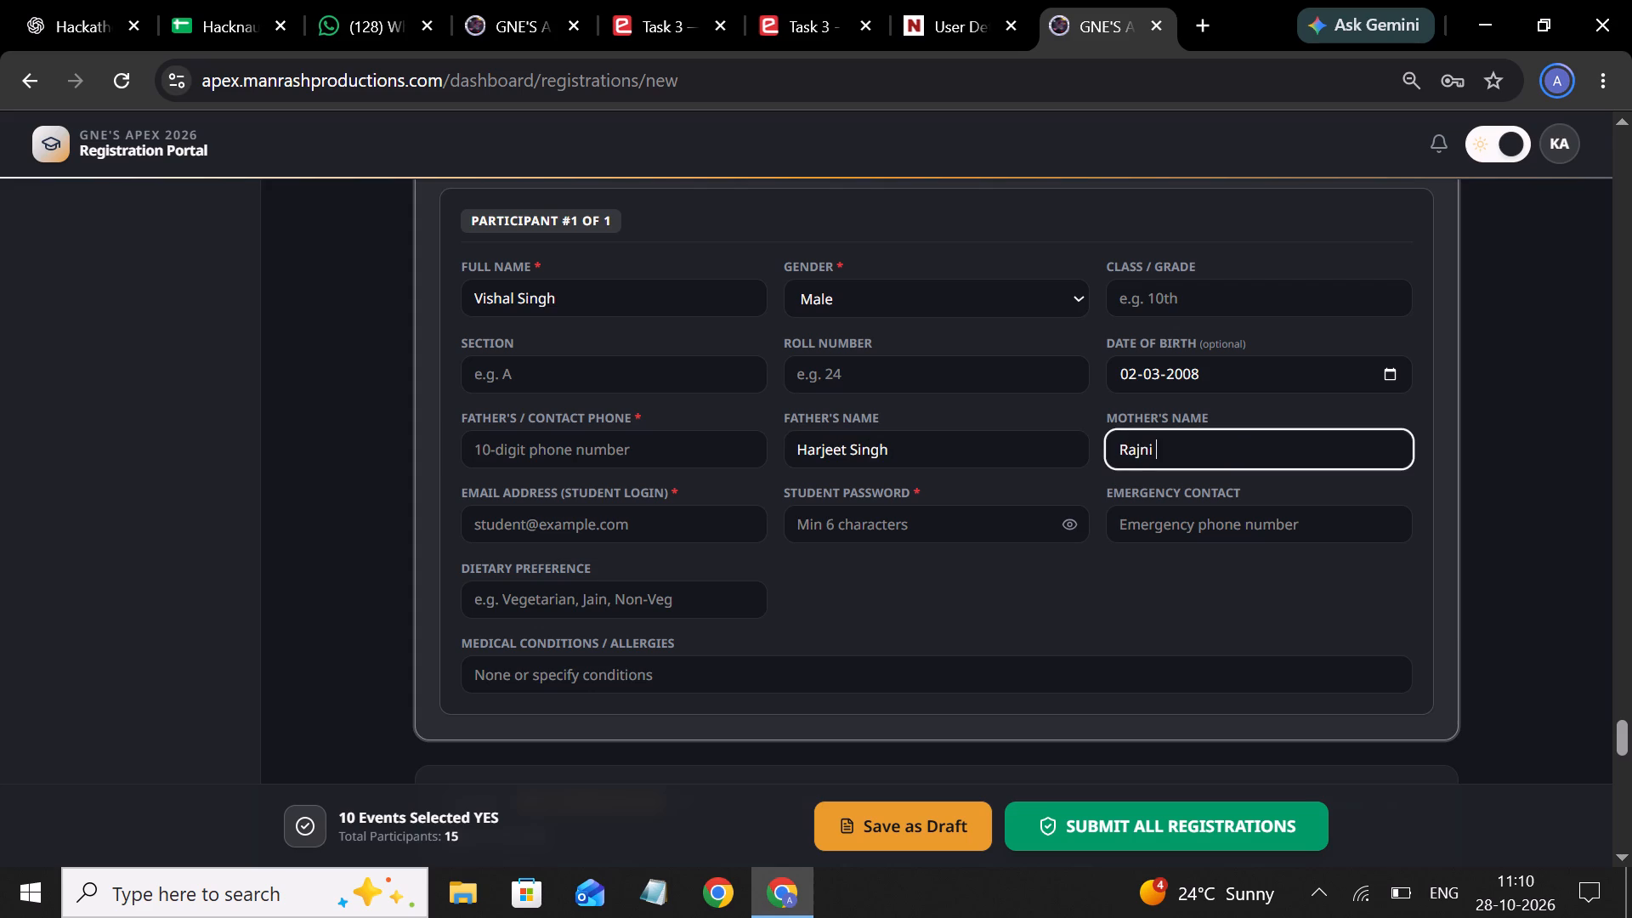
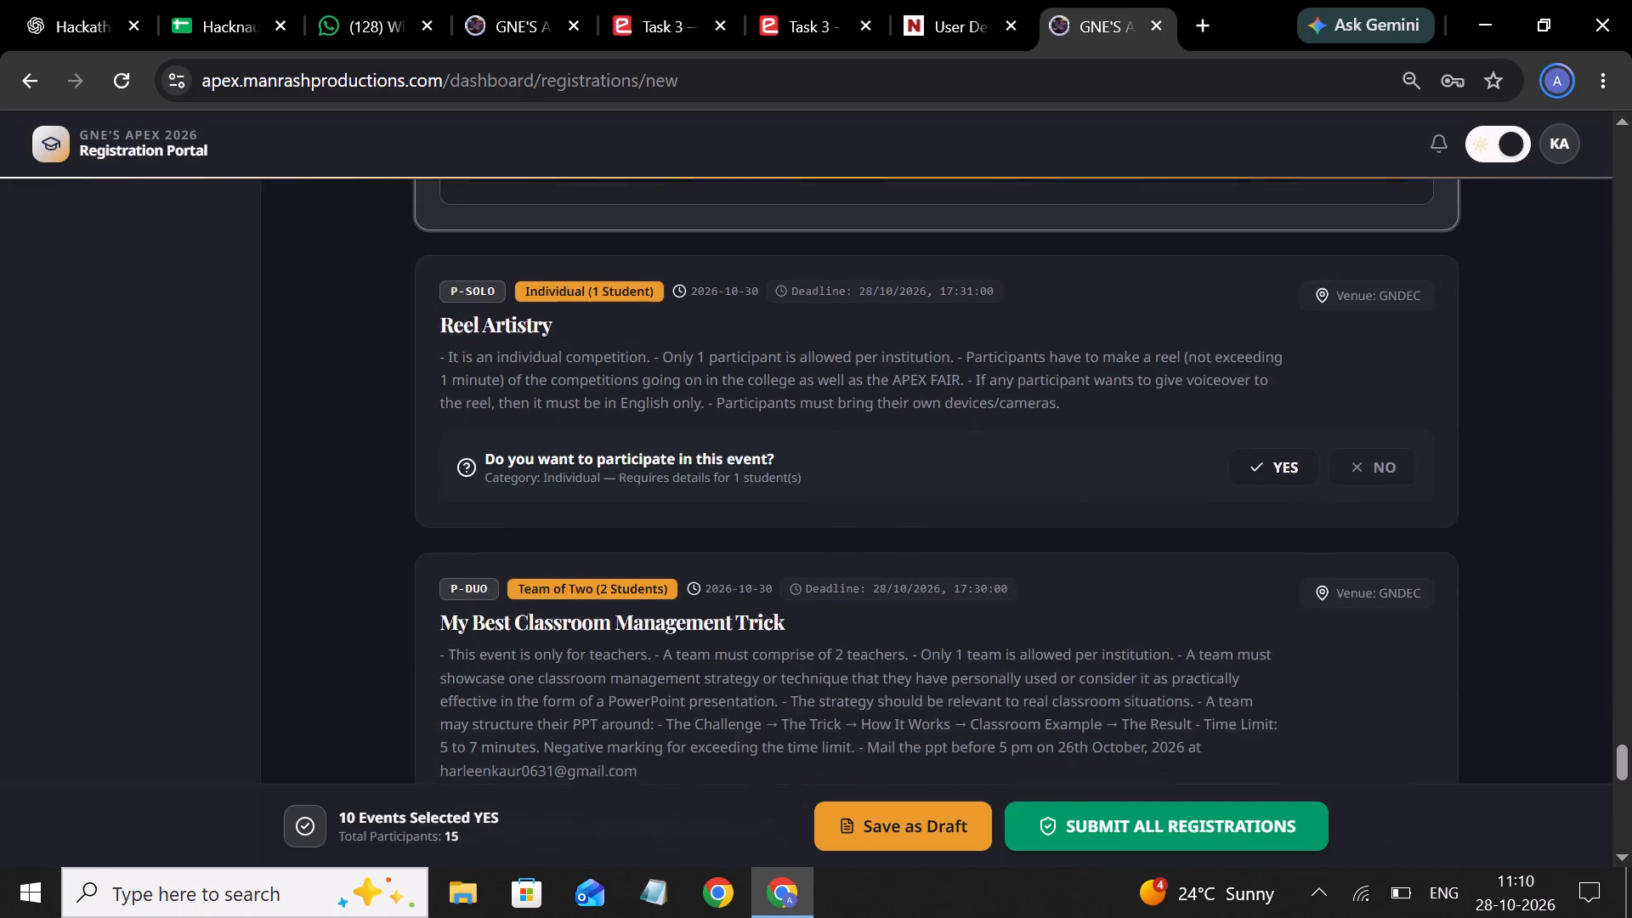
# Opt in to the Reel Artistry individual event.
pyautogui.scroll(-2, 689, 508)
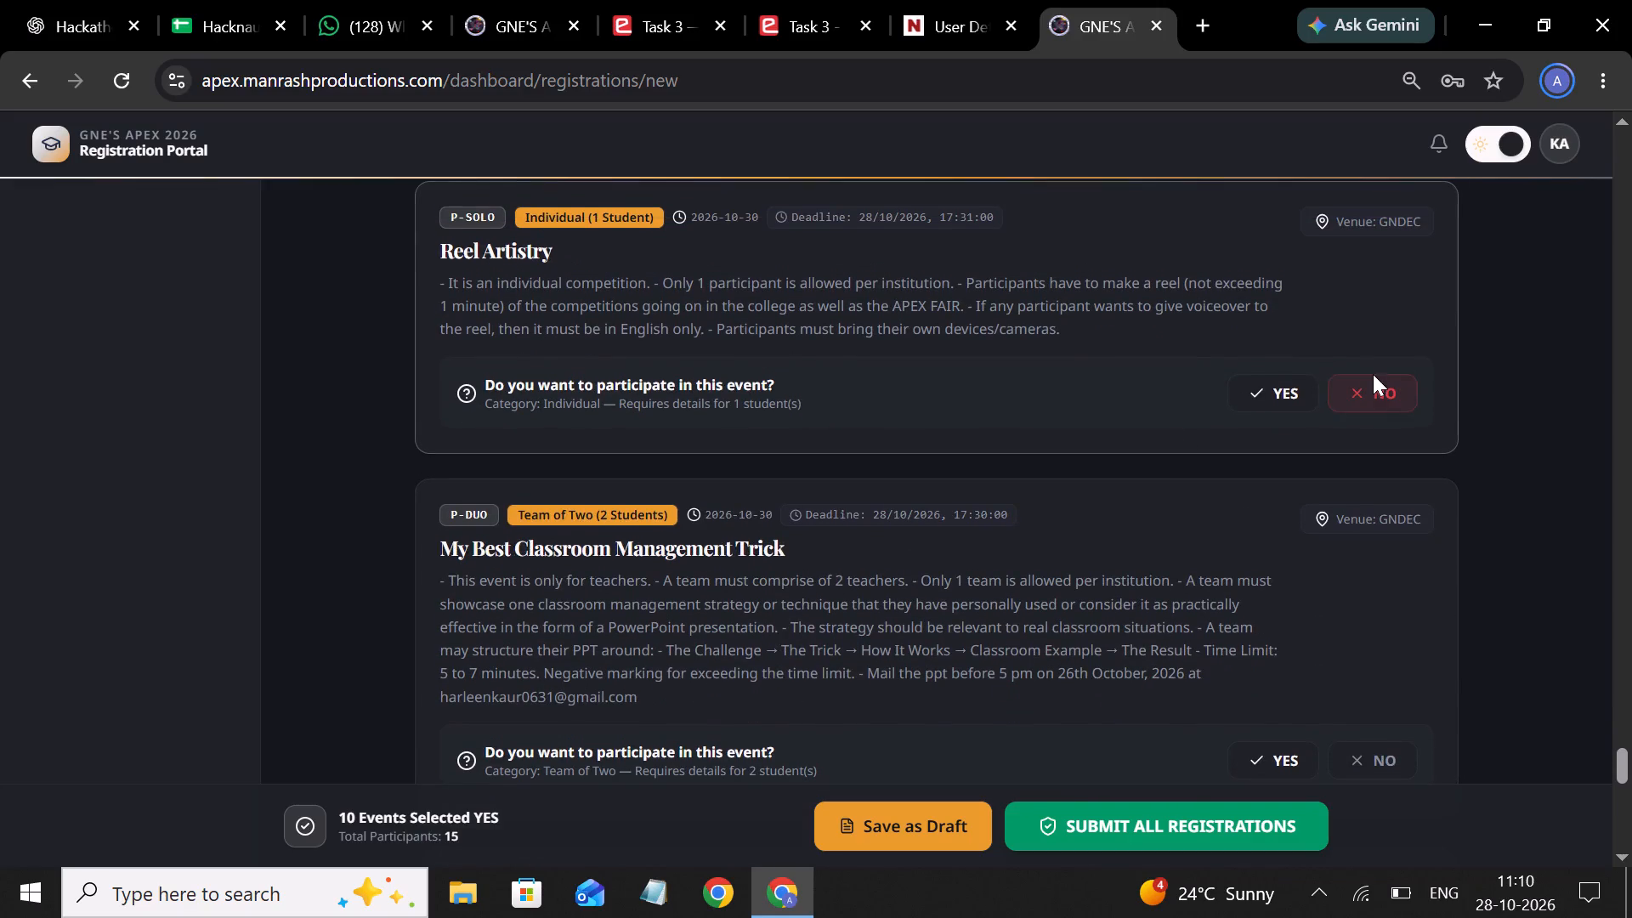
pyautogui.click(1266, 391)
# Enter the student's full name and set the gender to Female for participant 1 of 1 in Reel Artistry.
pyautogui.scroll(-1, 640, 539)
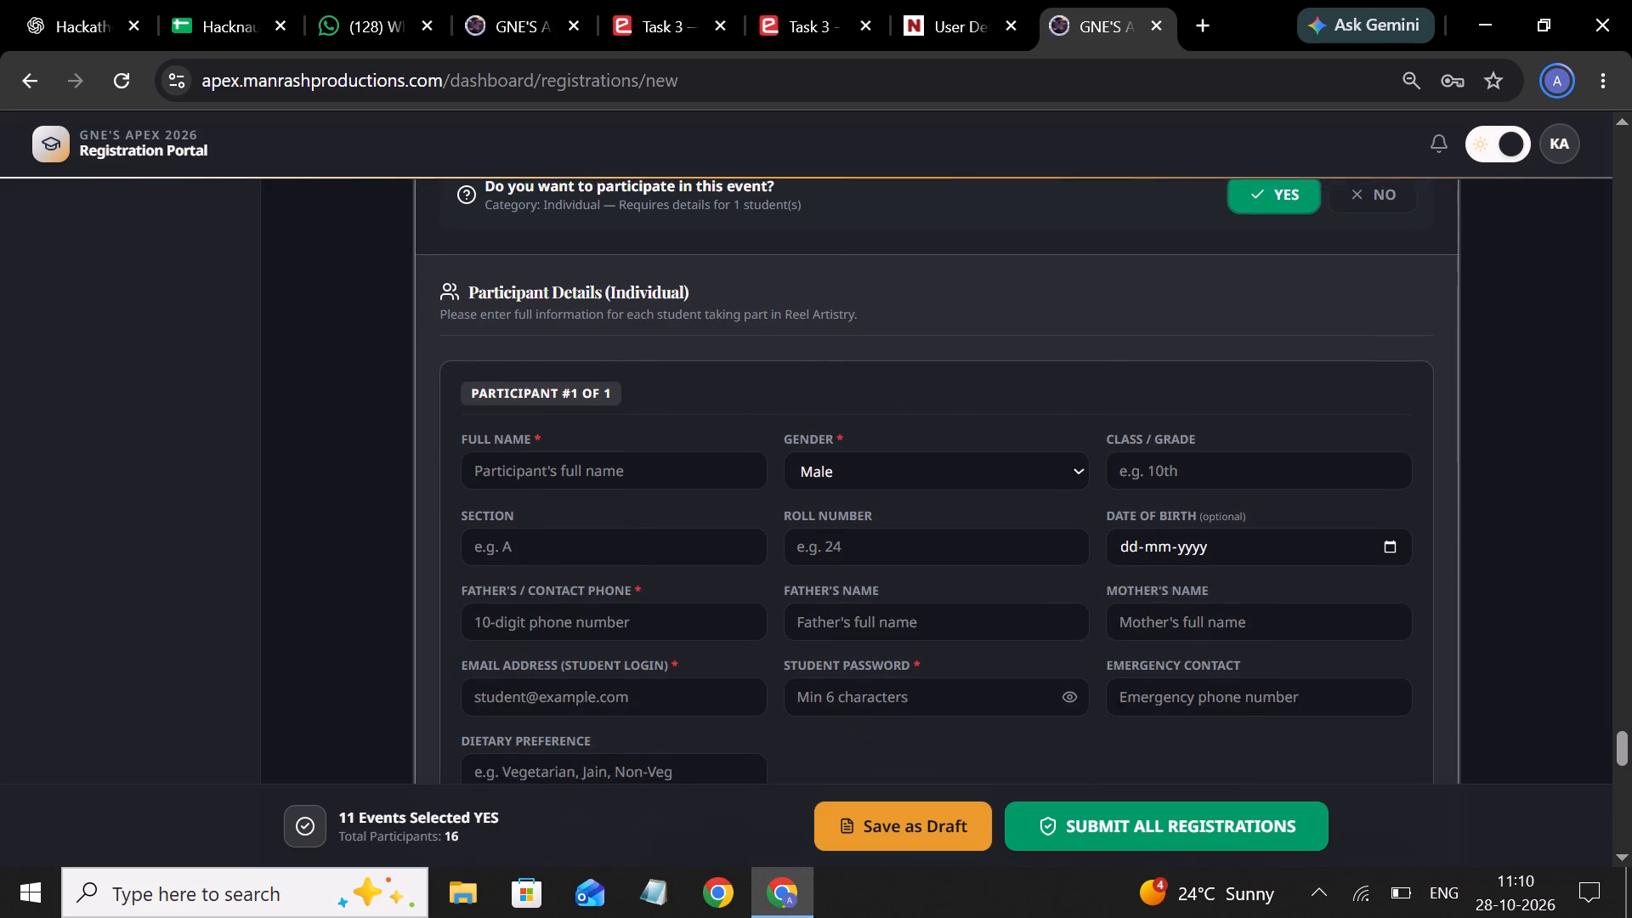
pyautogui.scroll(-1, 640, 539)
pyautogui.click(575, 426)
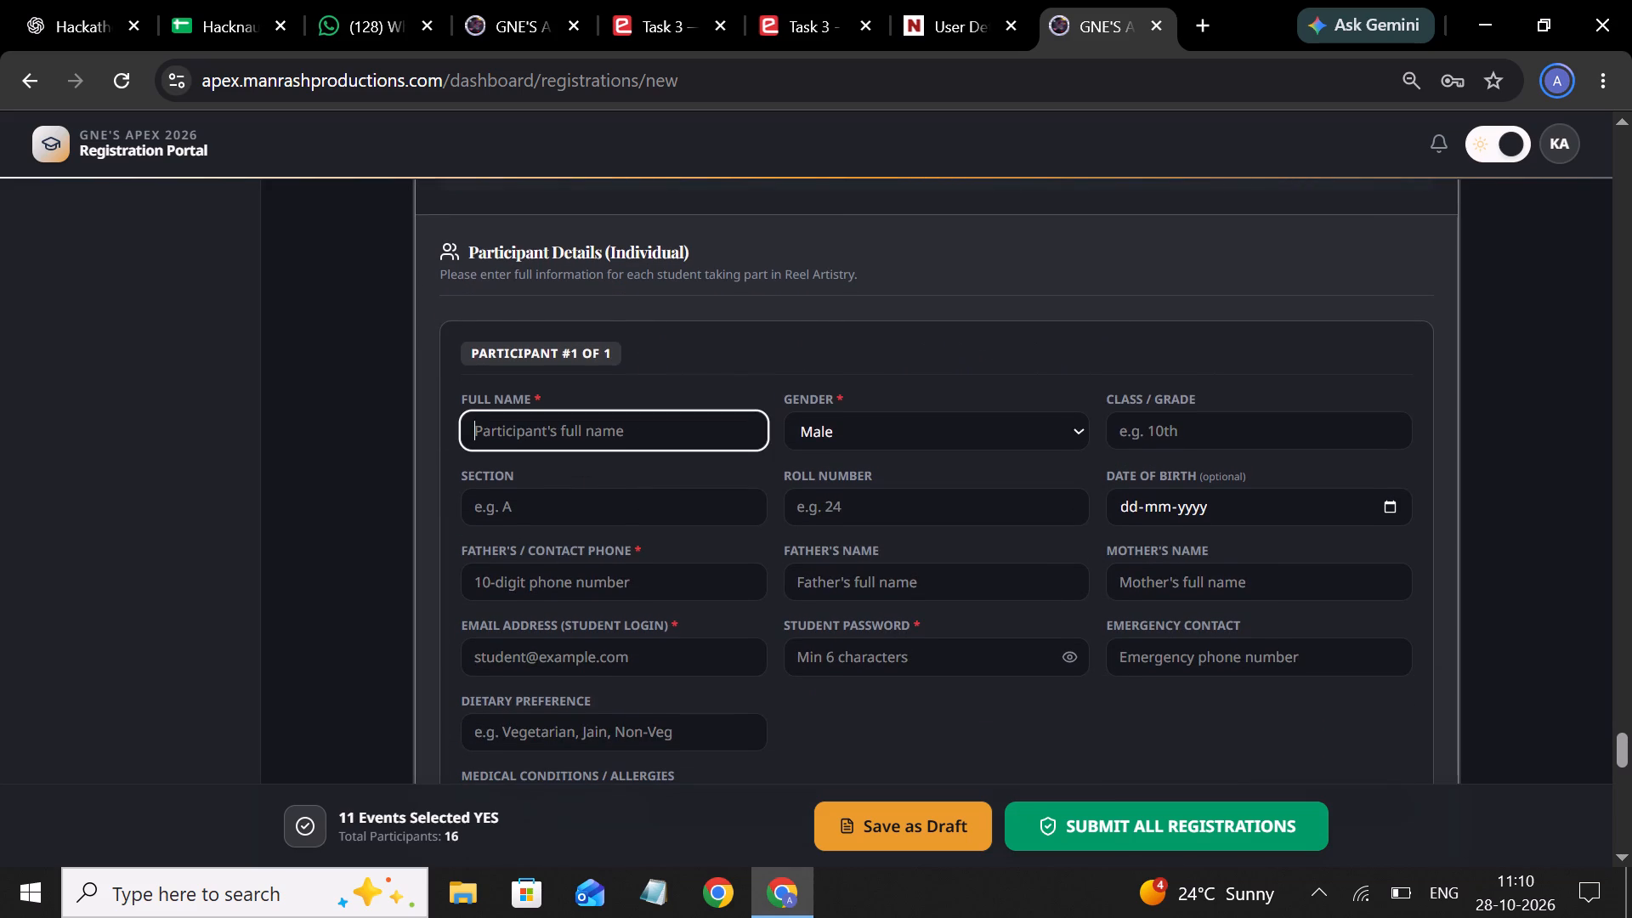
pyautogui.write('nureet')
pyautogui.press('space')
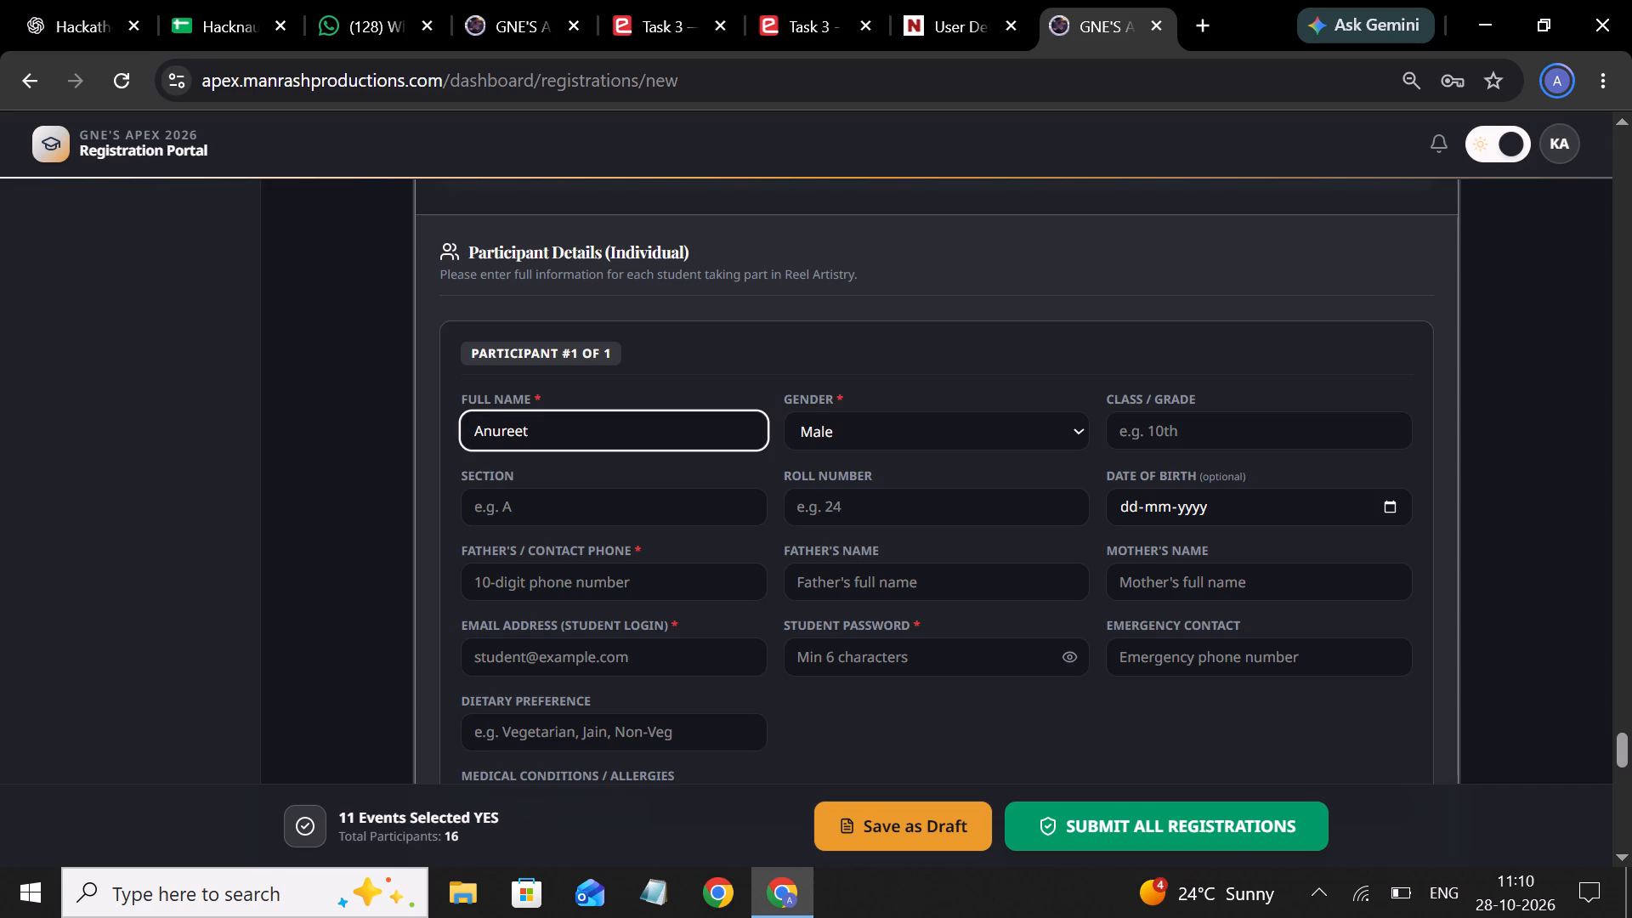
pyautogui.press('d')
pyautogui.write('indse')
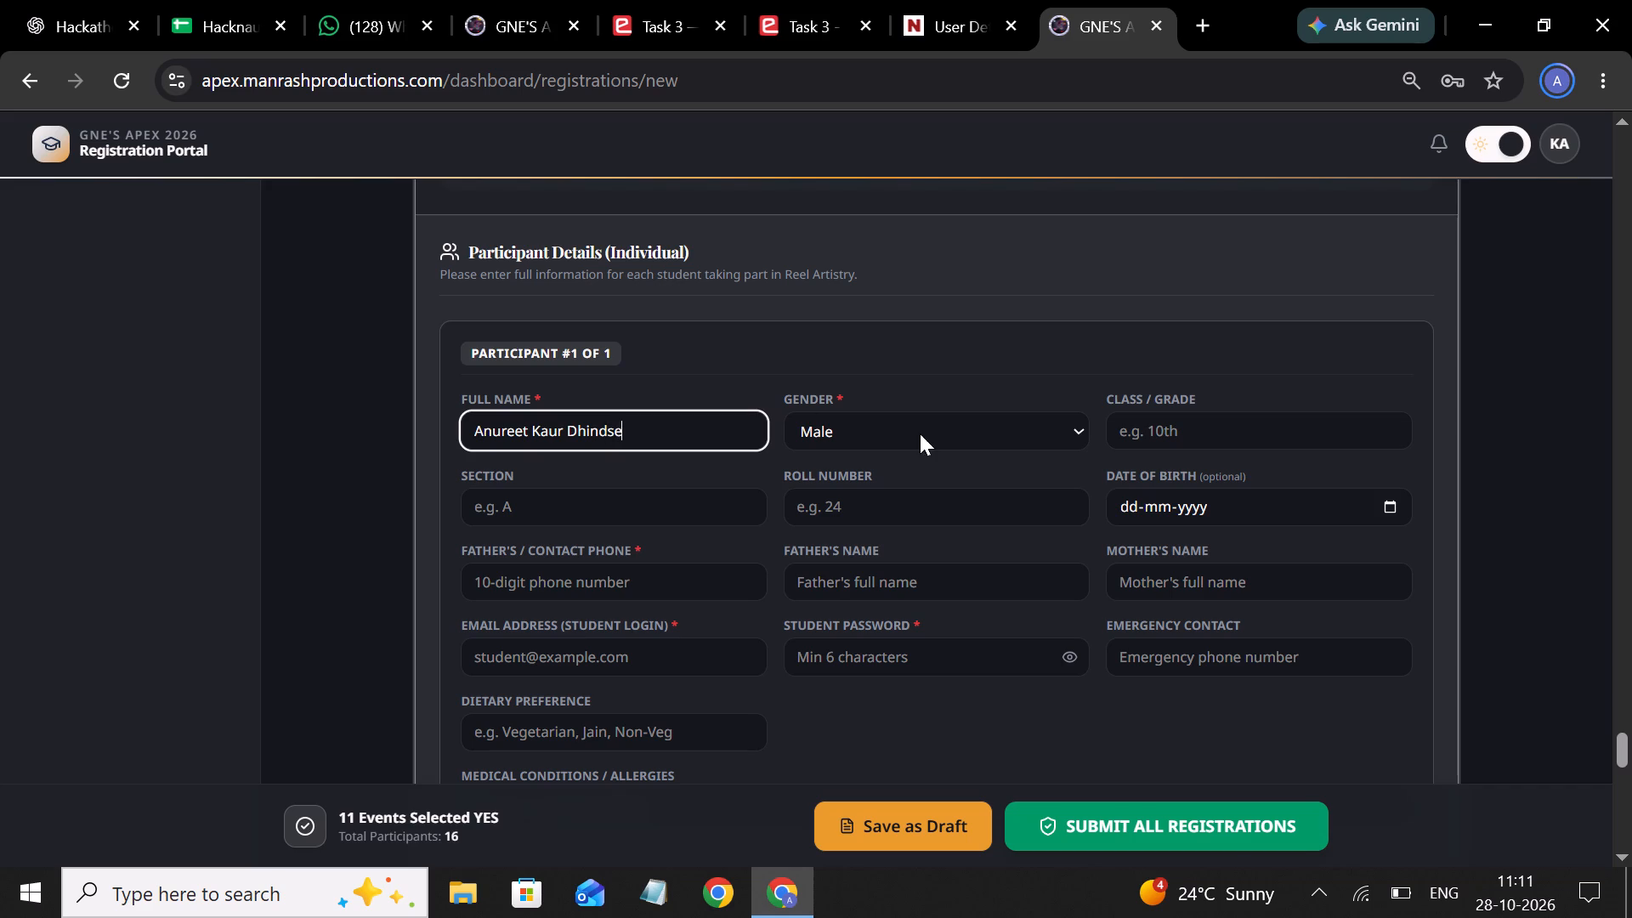
pyautogui.click(902, 433)
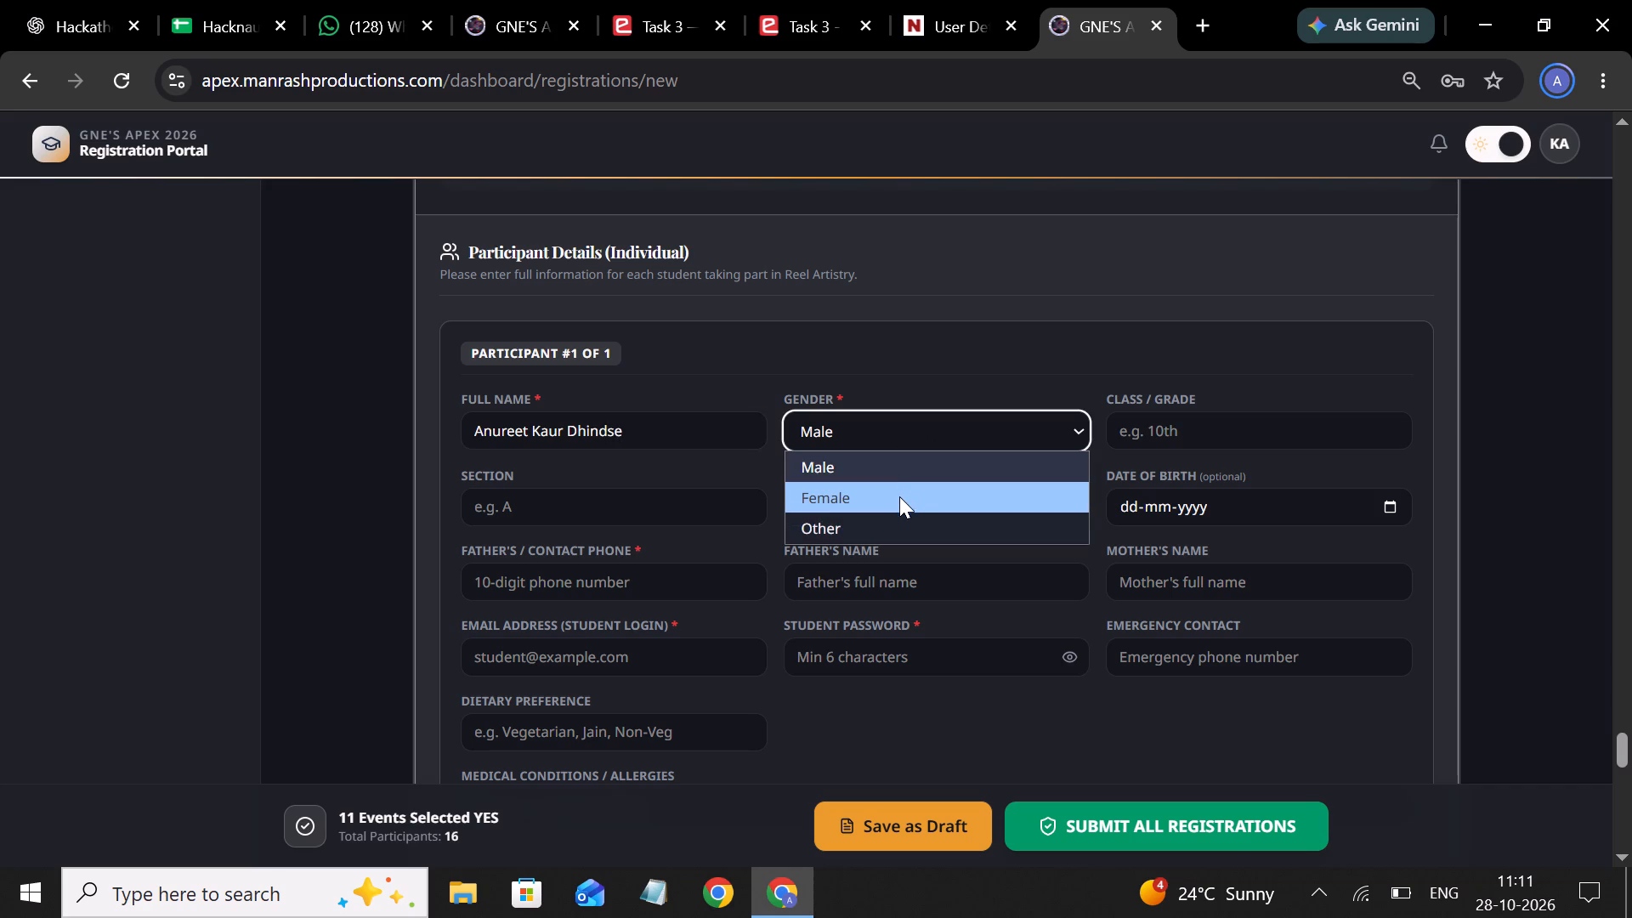
pyautogui.click(899, 496)
# Enter the Reel Artistry participant's date of birth, correcting the year and the month.
pyautogui.click(1128, 499)
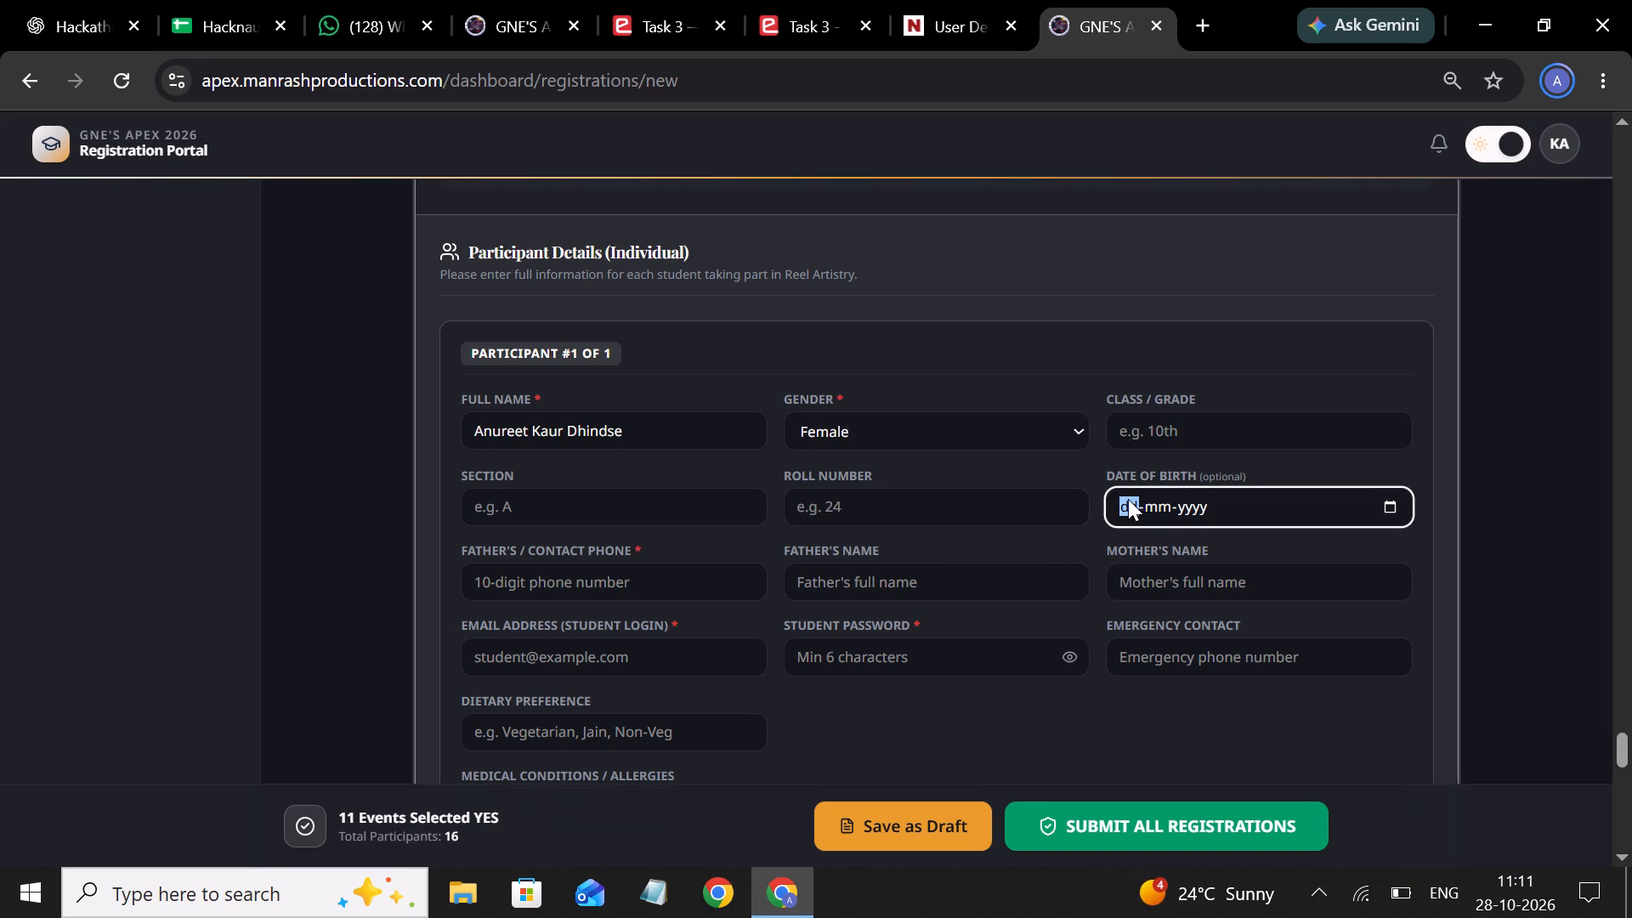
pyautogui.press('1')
pyautogui.press('BackSpace')
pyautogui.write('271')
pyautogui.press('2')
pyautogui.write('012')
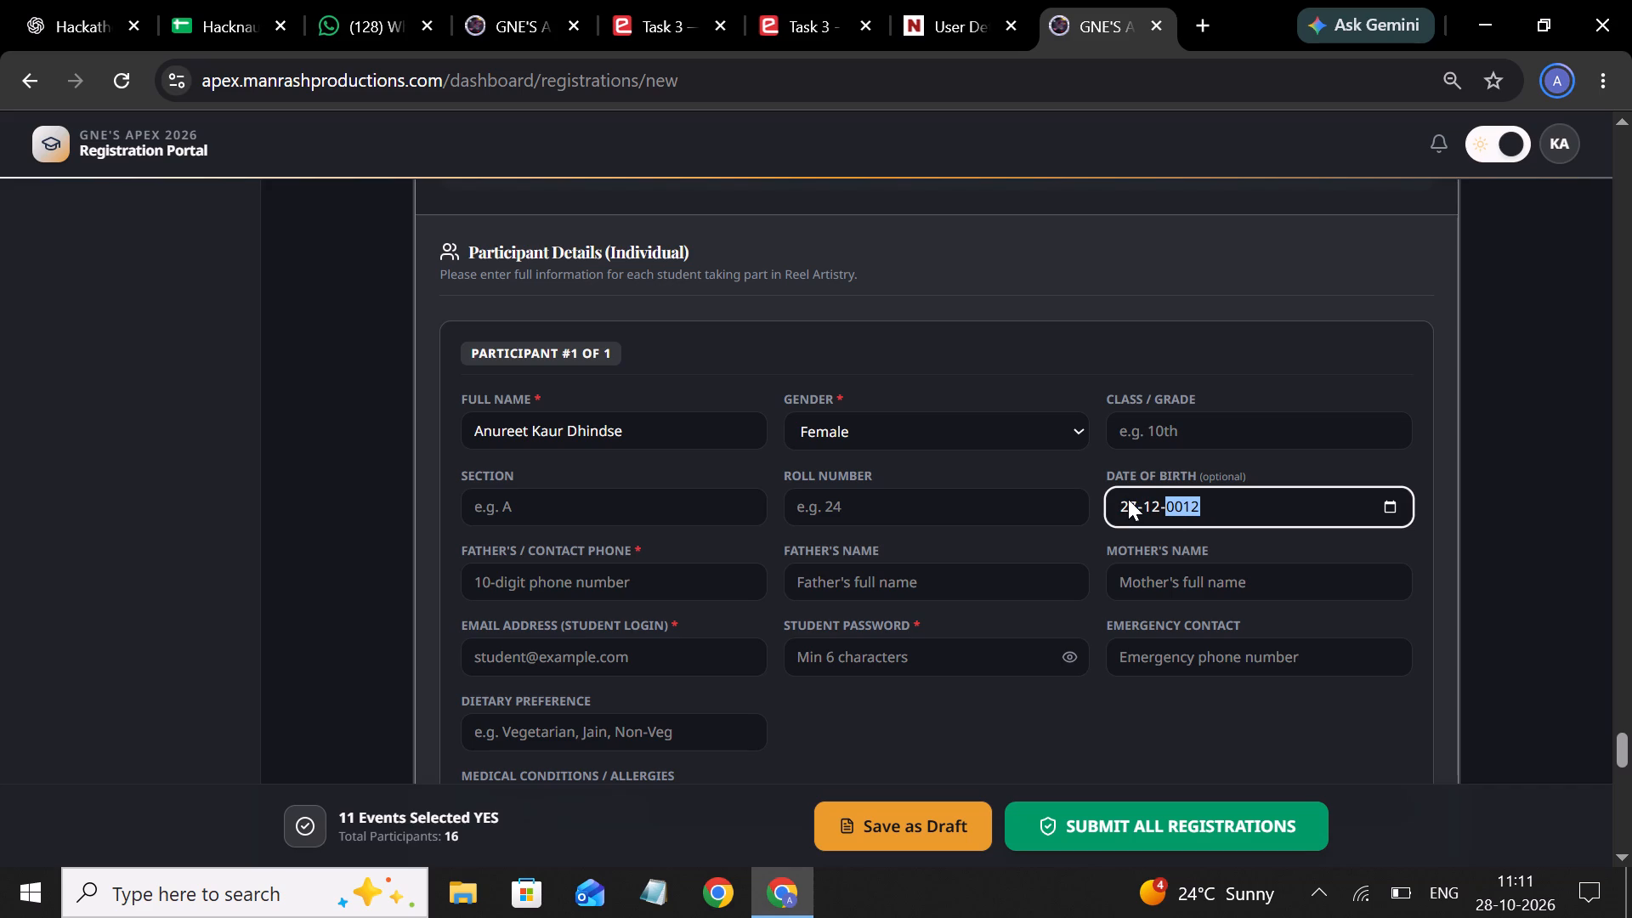
pyautogui.scroll(-1, 1257, 604)
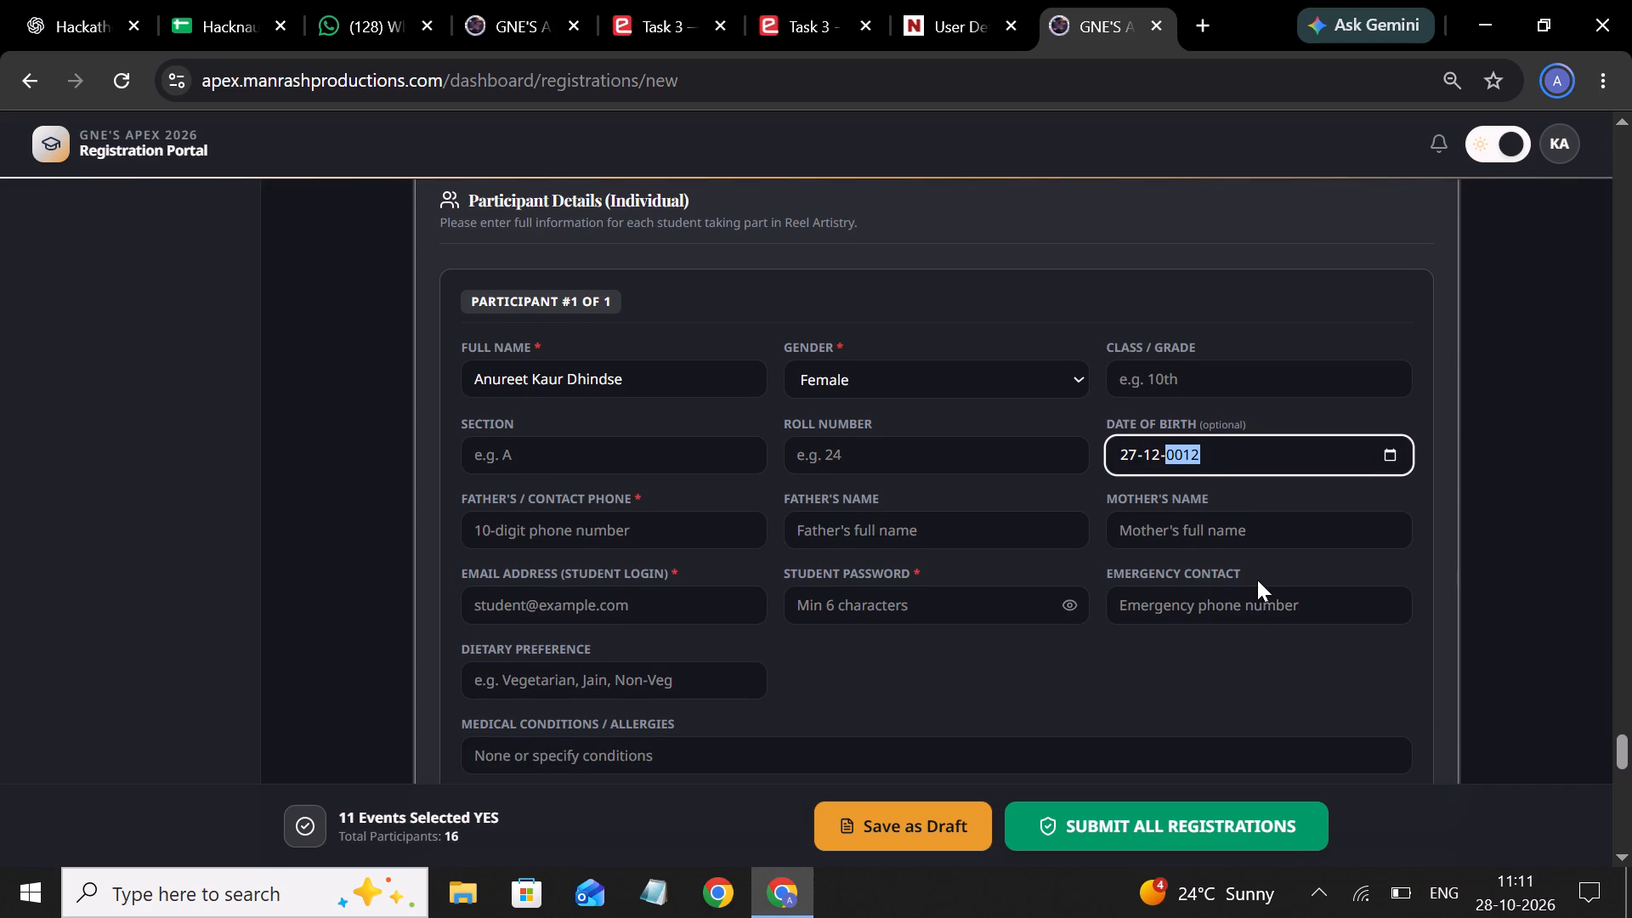
pyautogui.press('BackSpace')
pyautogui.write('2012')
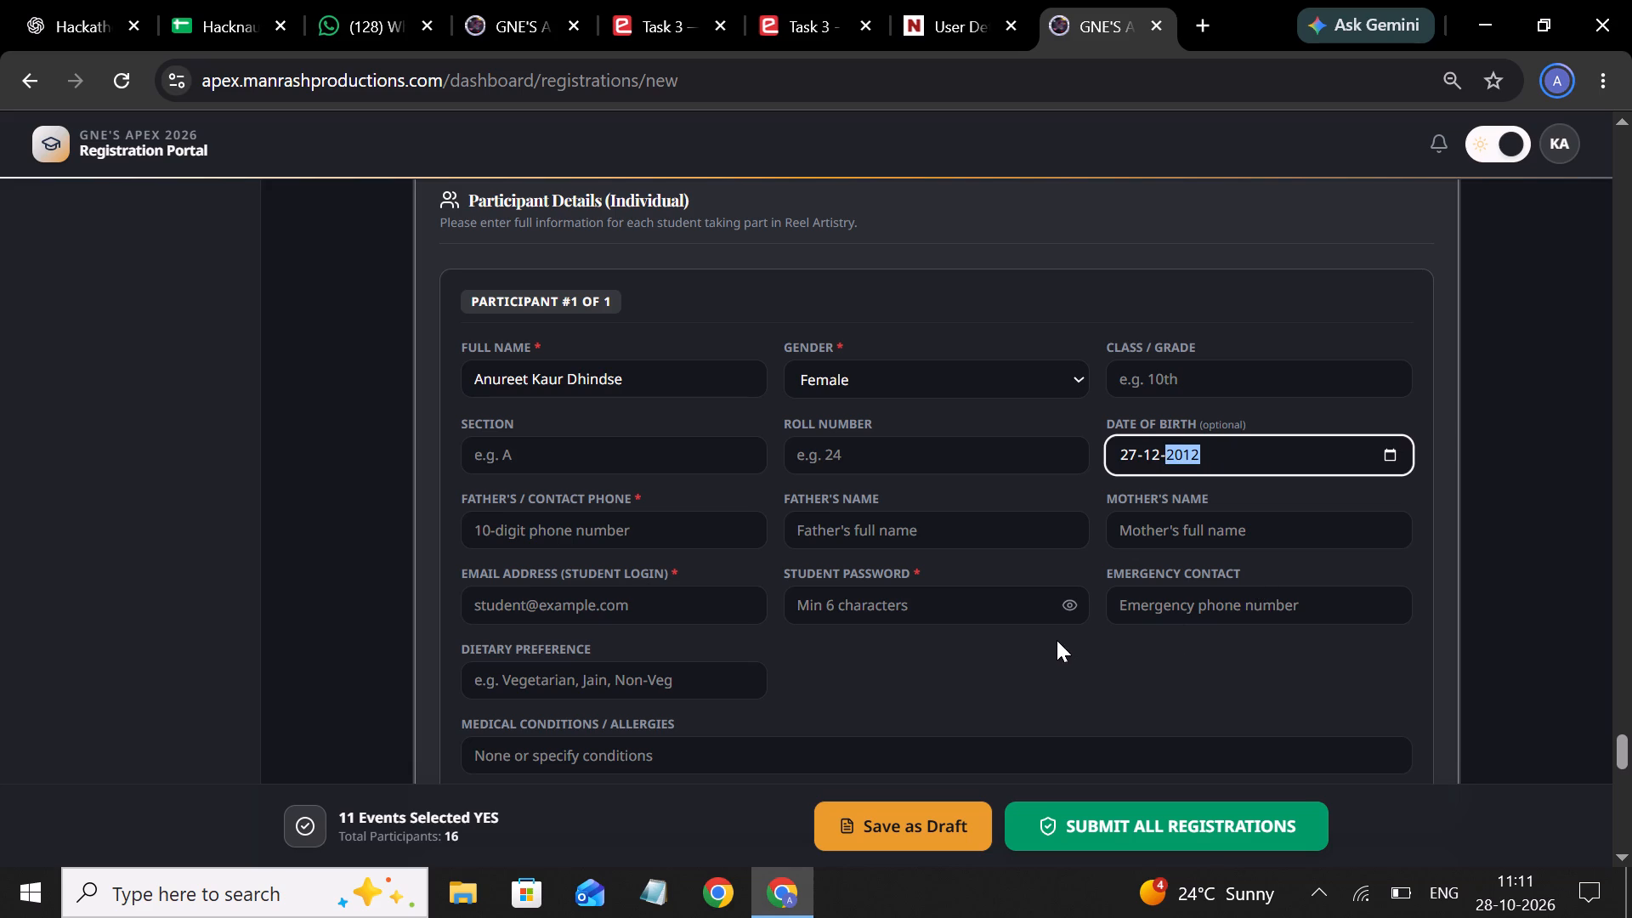
pyautogui.click(1057, 640)
pyautogui.scroll(-1, 879, 576)
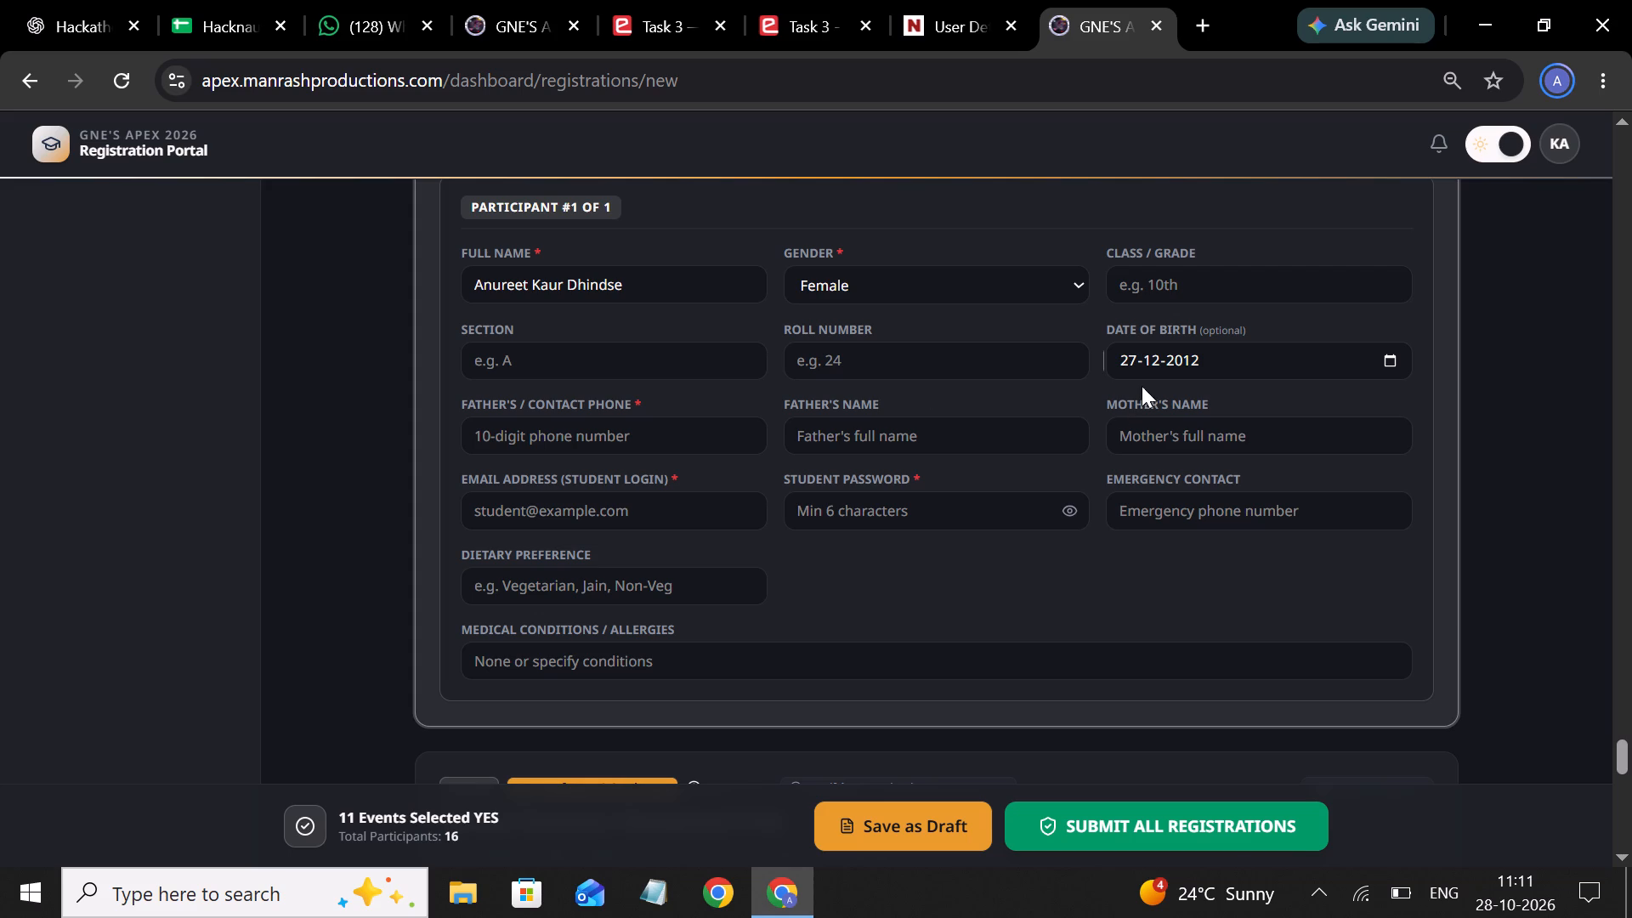
pyautogui.click(1149, 357)
pyautogui.press('BackSpace')
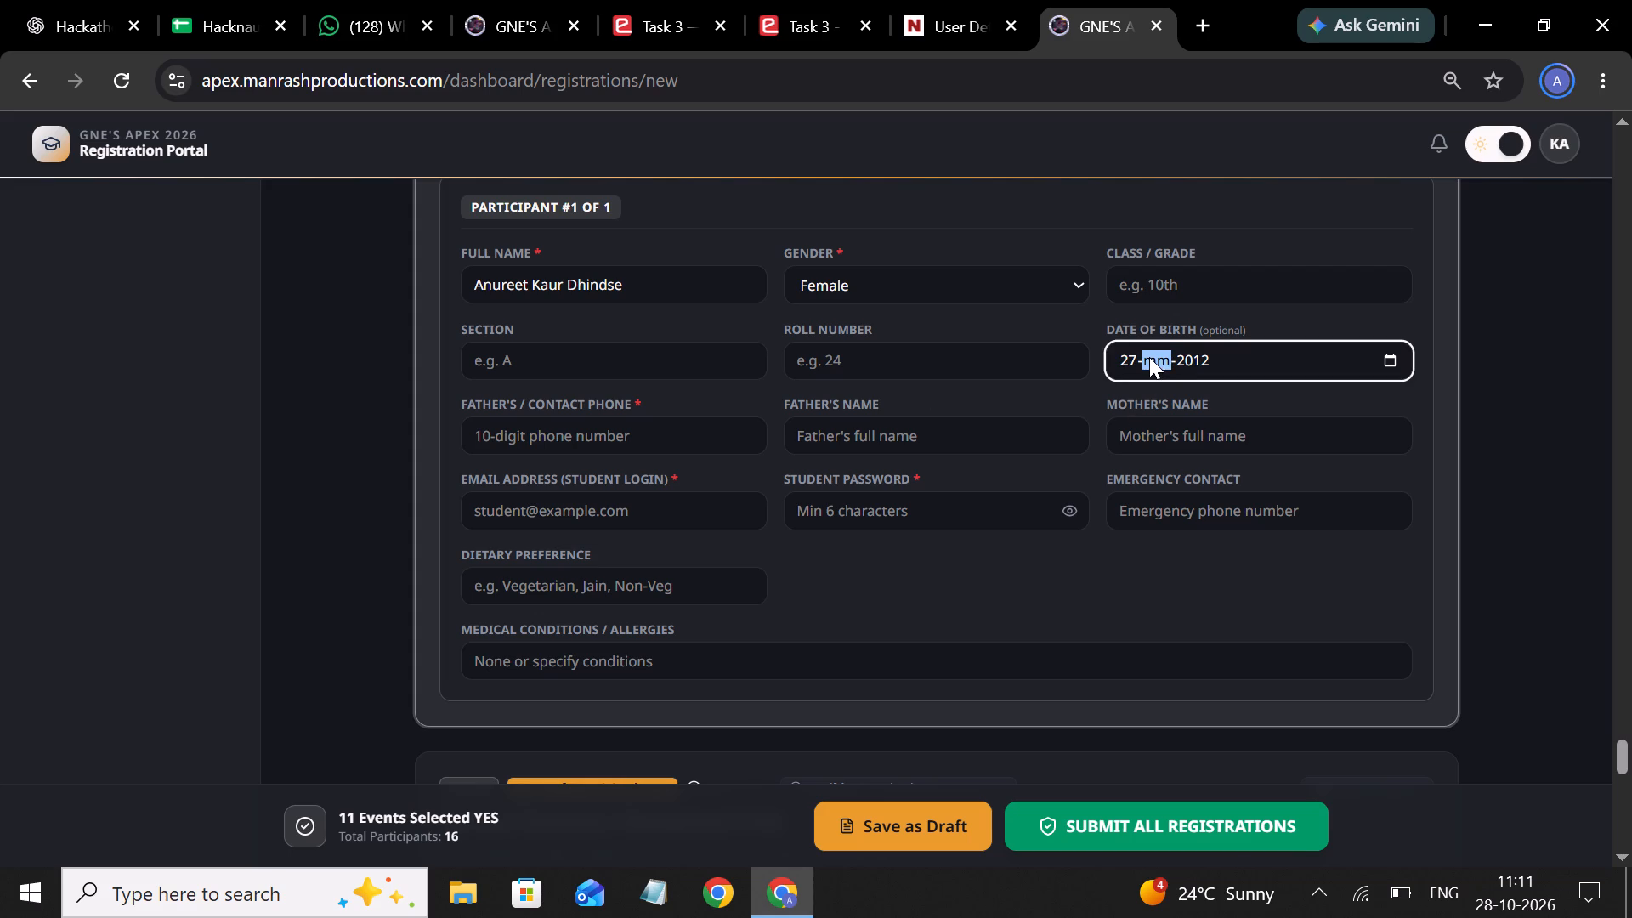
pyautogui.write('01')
pyautogui.click(1154, 552)
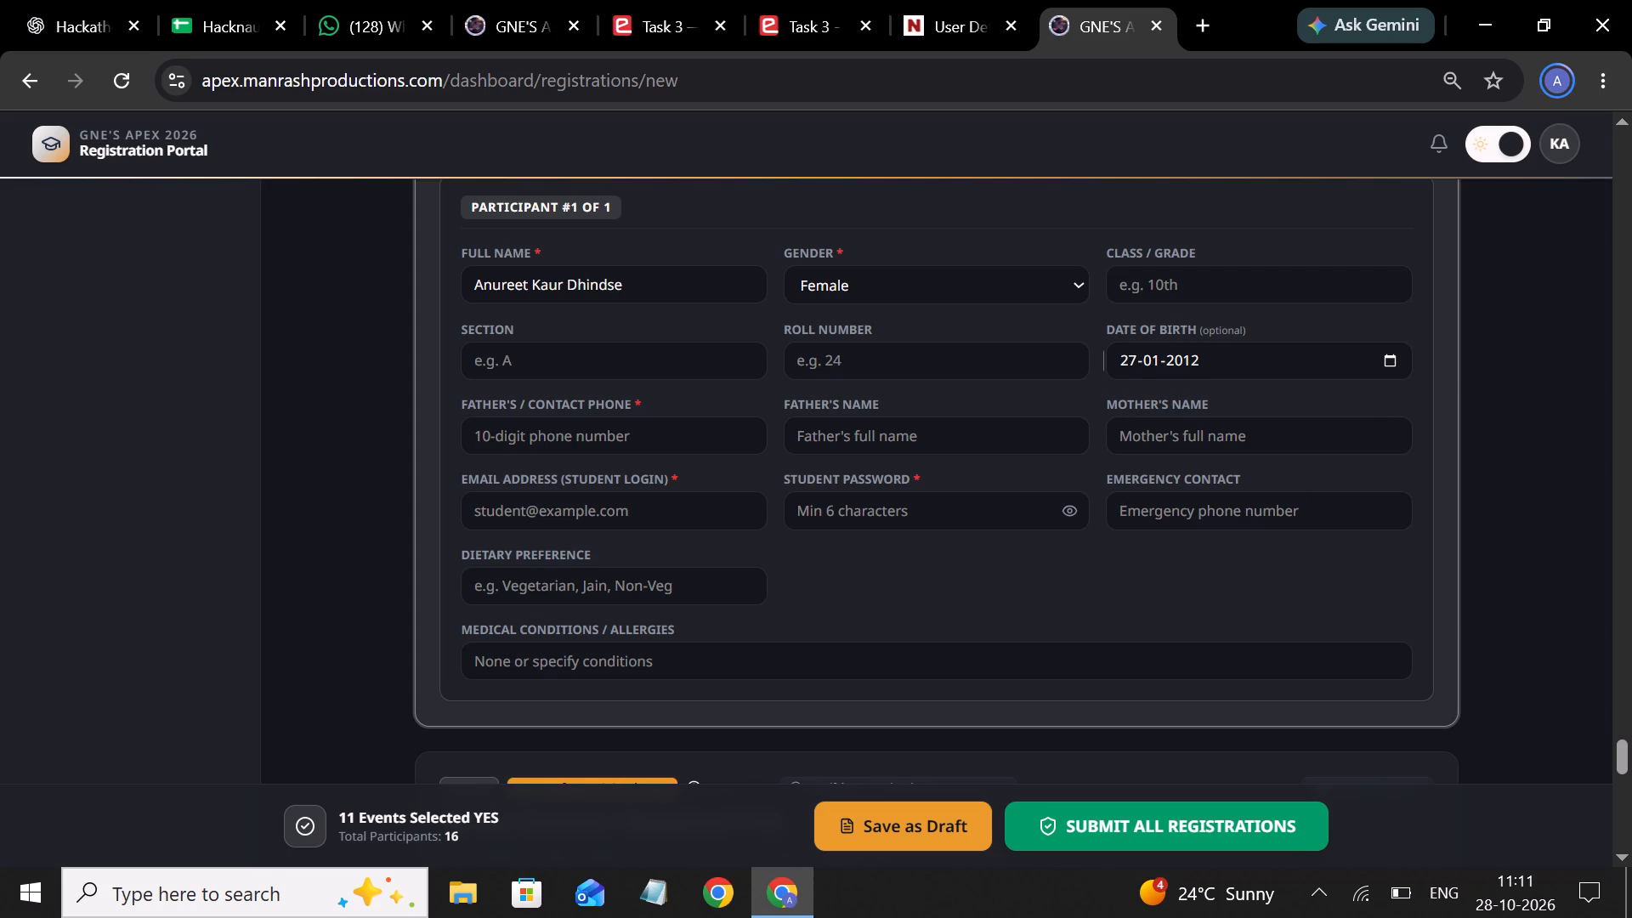
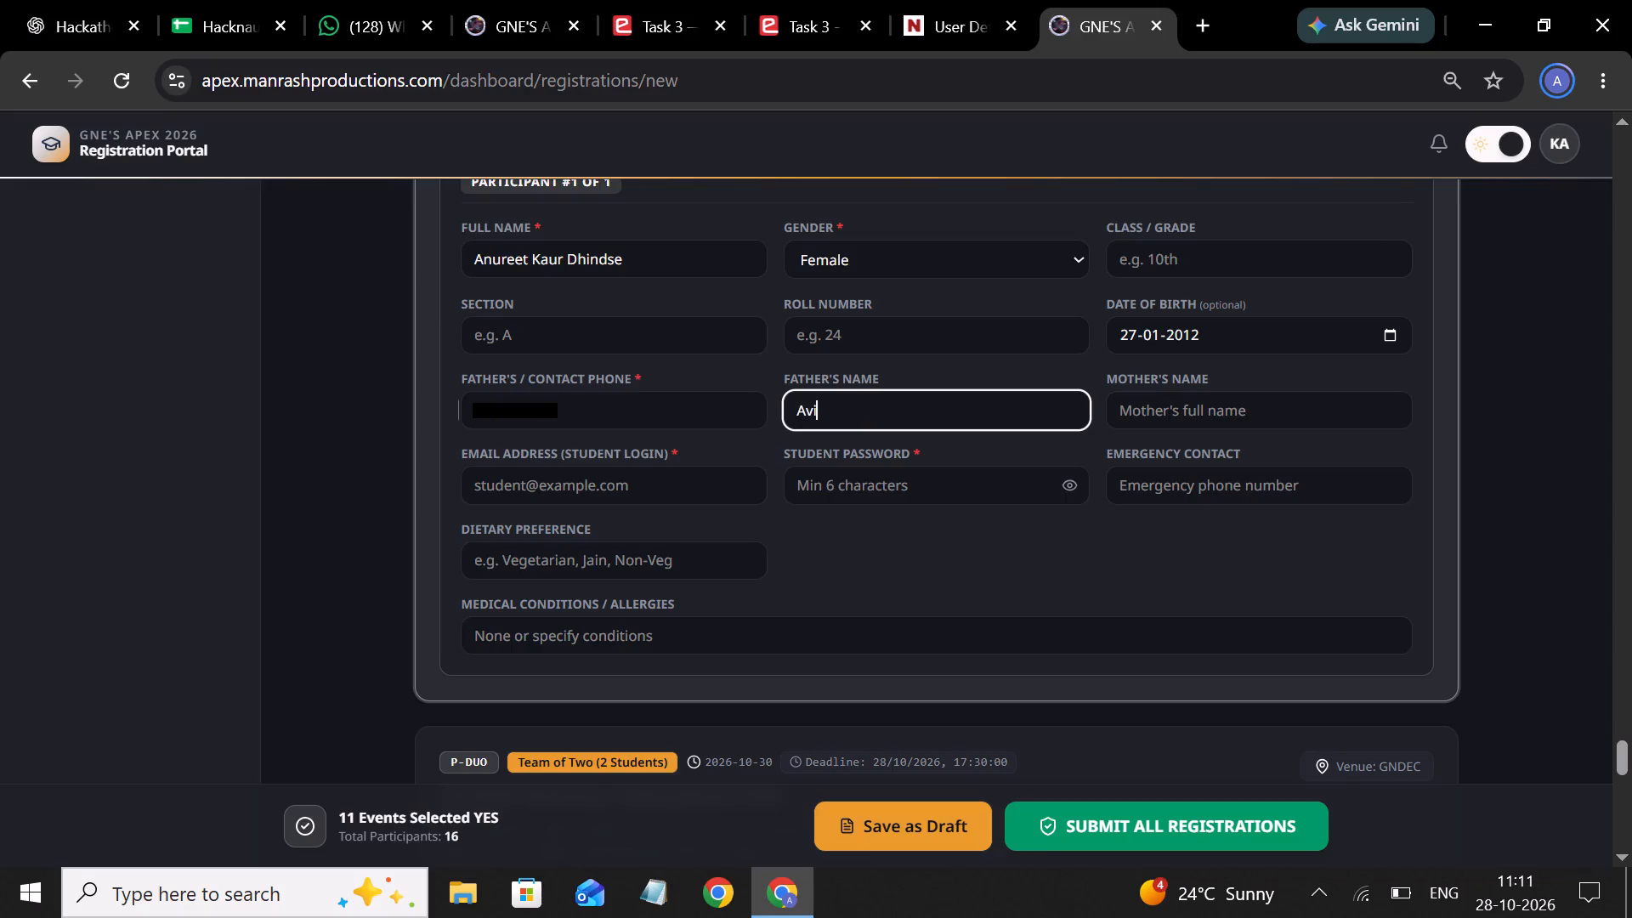
# Enter the father's name for participant 1 of 1 in Reel Artistry, correcting the spelling of the first name.
pyautogui.press('BackSpace')
pyautogui.press('BackSpace')
pyautogui.write('ninde')
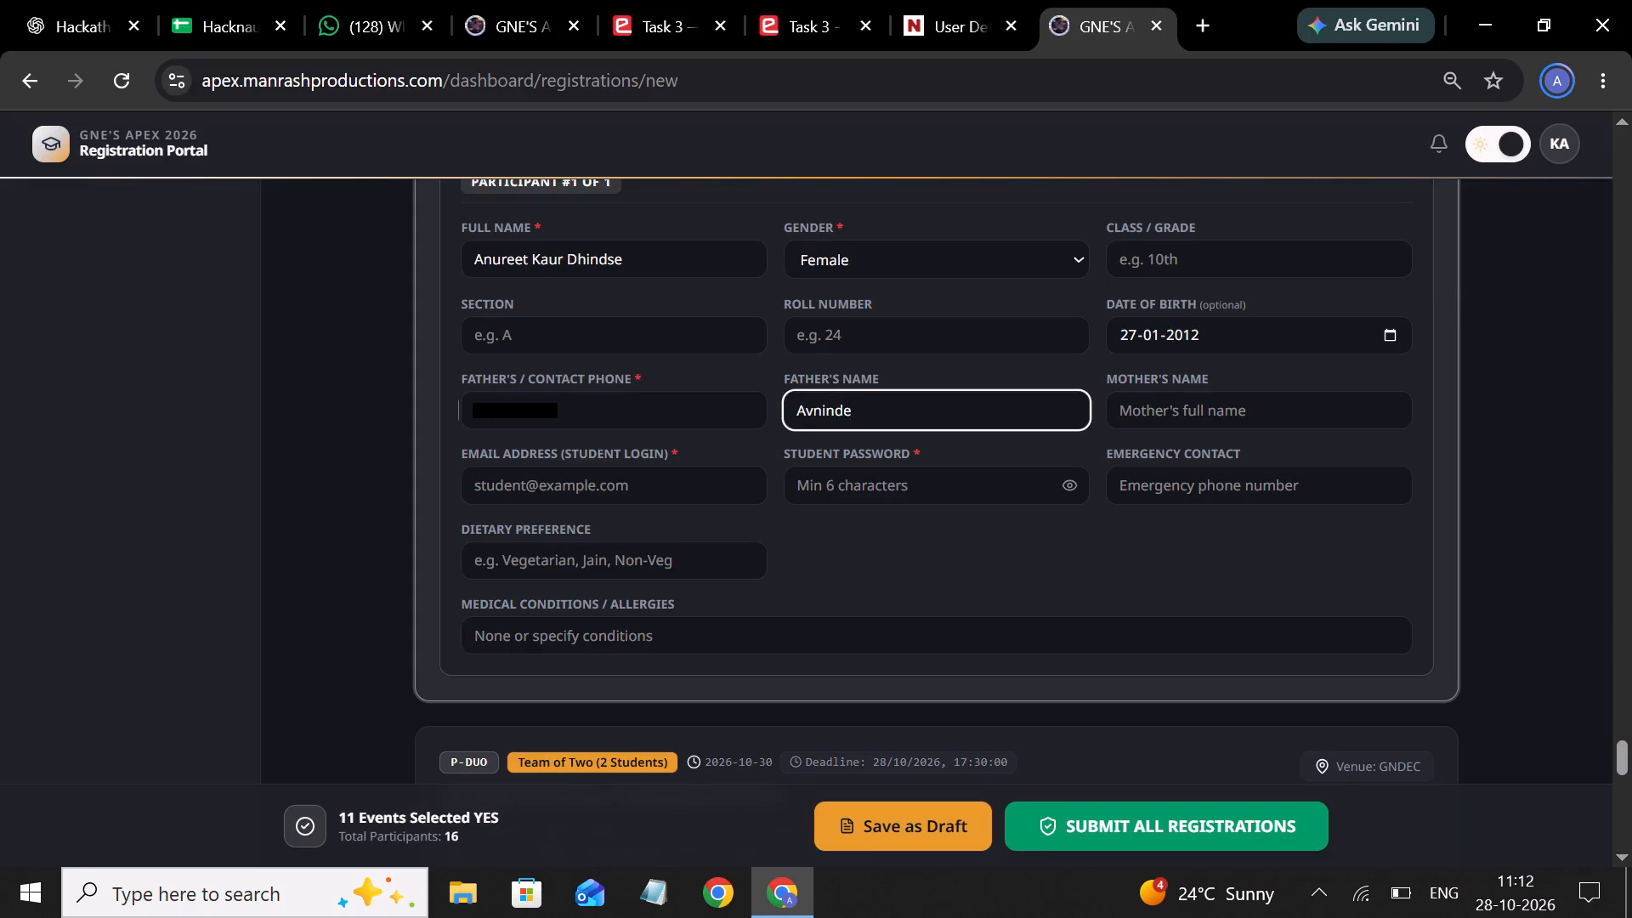
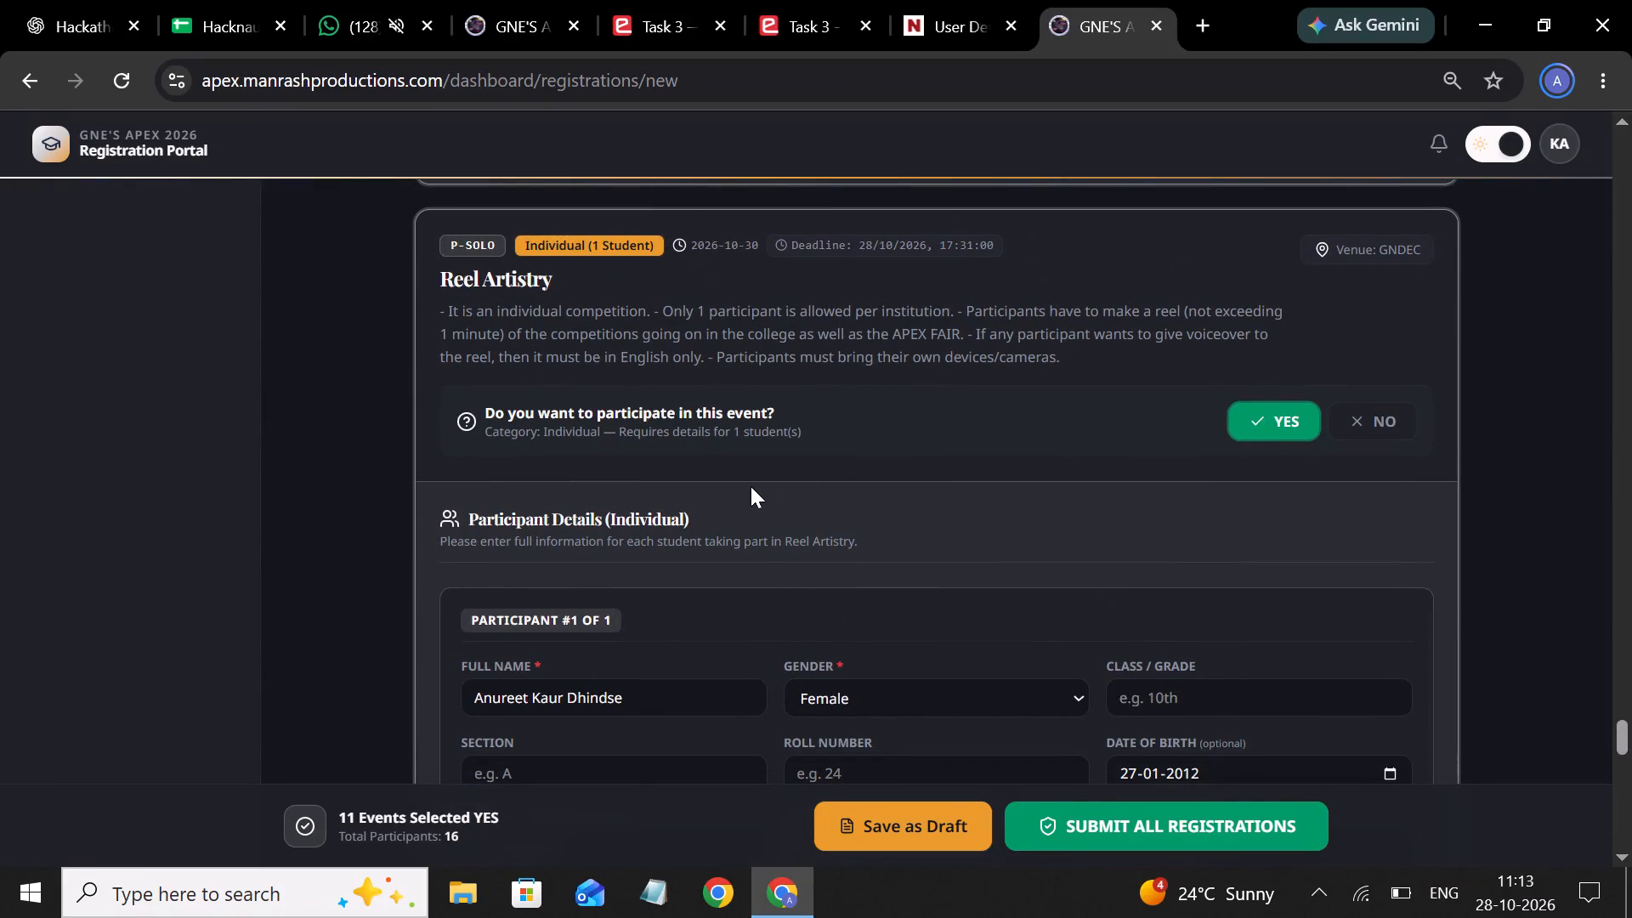
# Enter the mother's name for participant 1 of 1 in Reel Artistry, correcting the last letter of the surname.
pyautogui.scroll(-2, 751, 486)
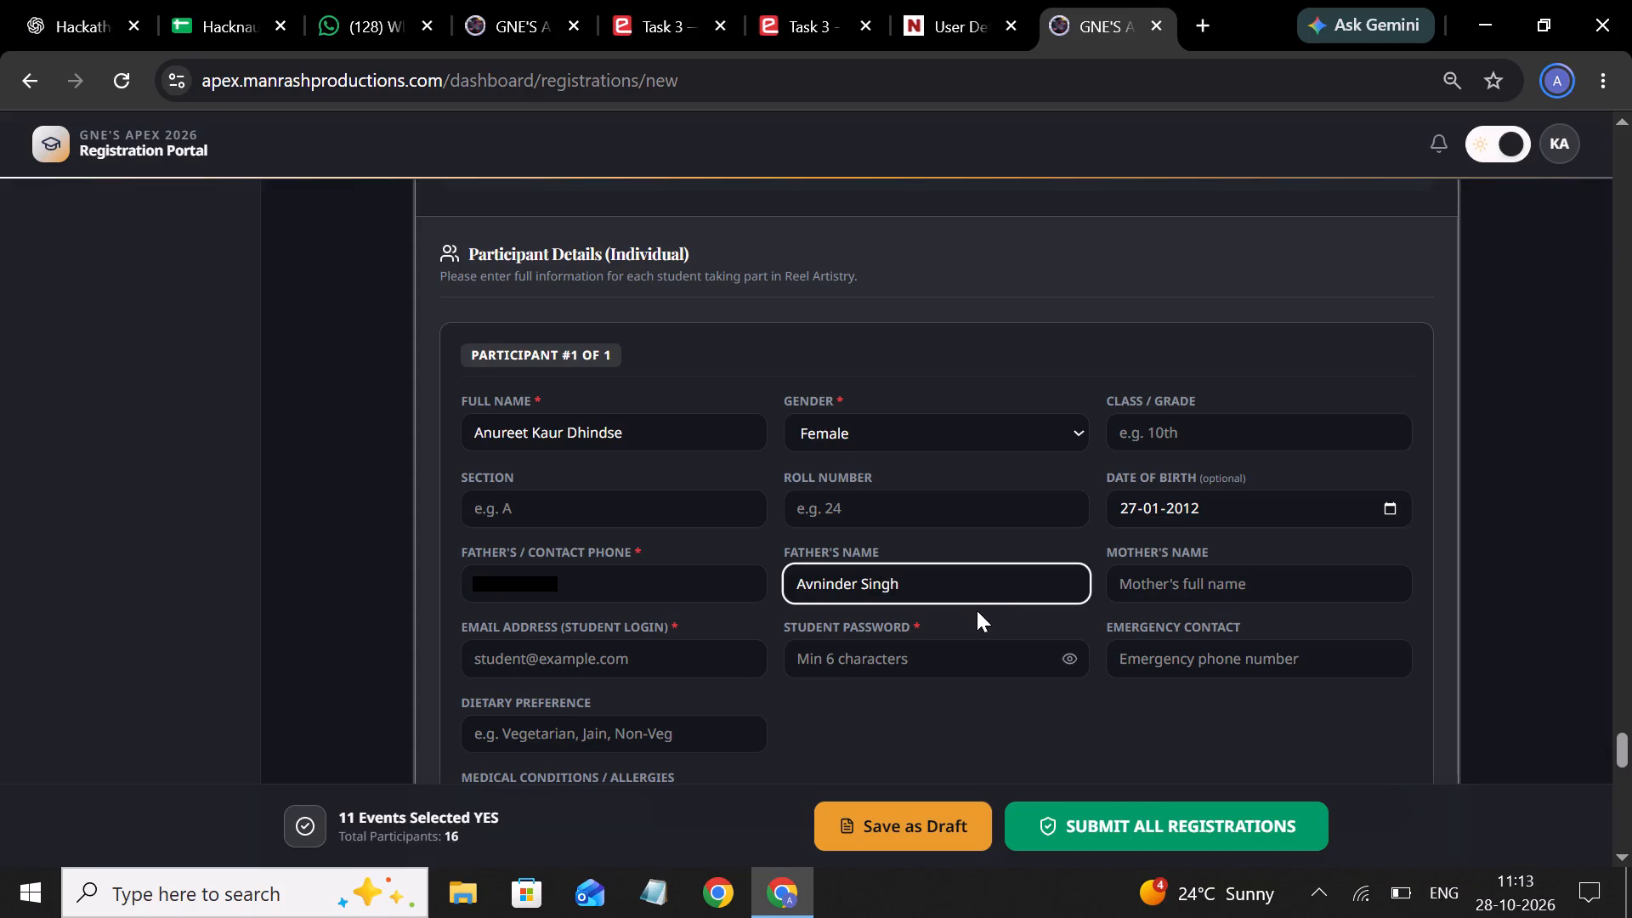
pyautogui.click(1153, 592)
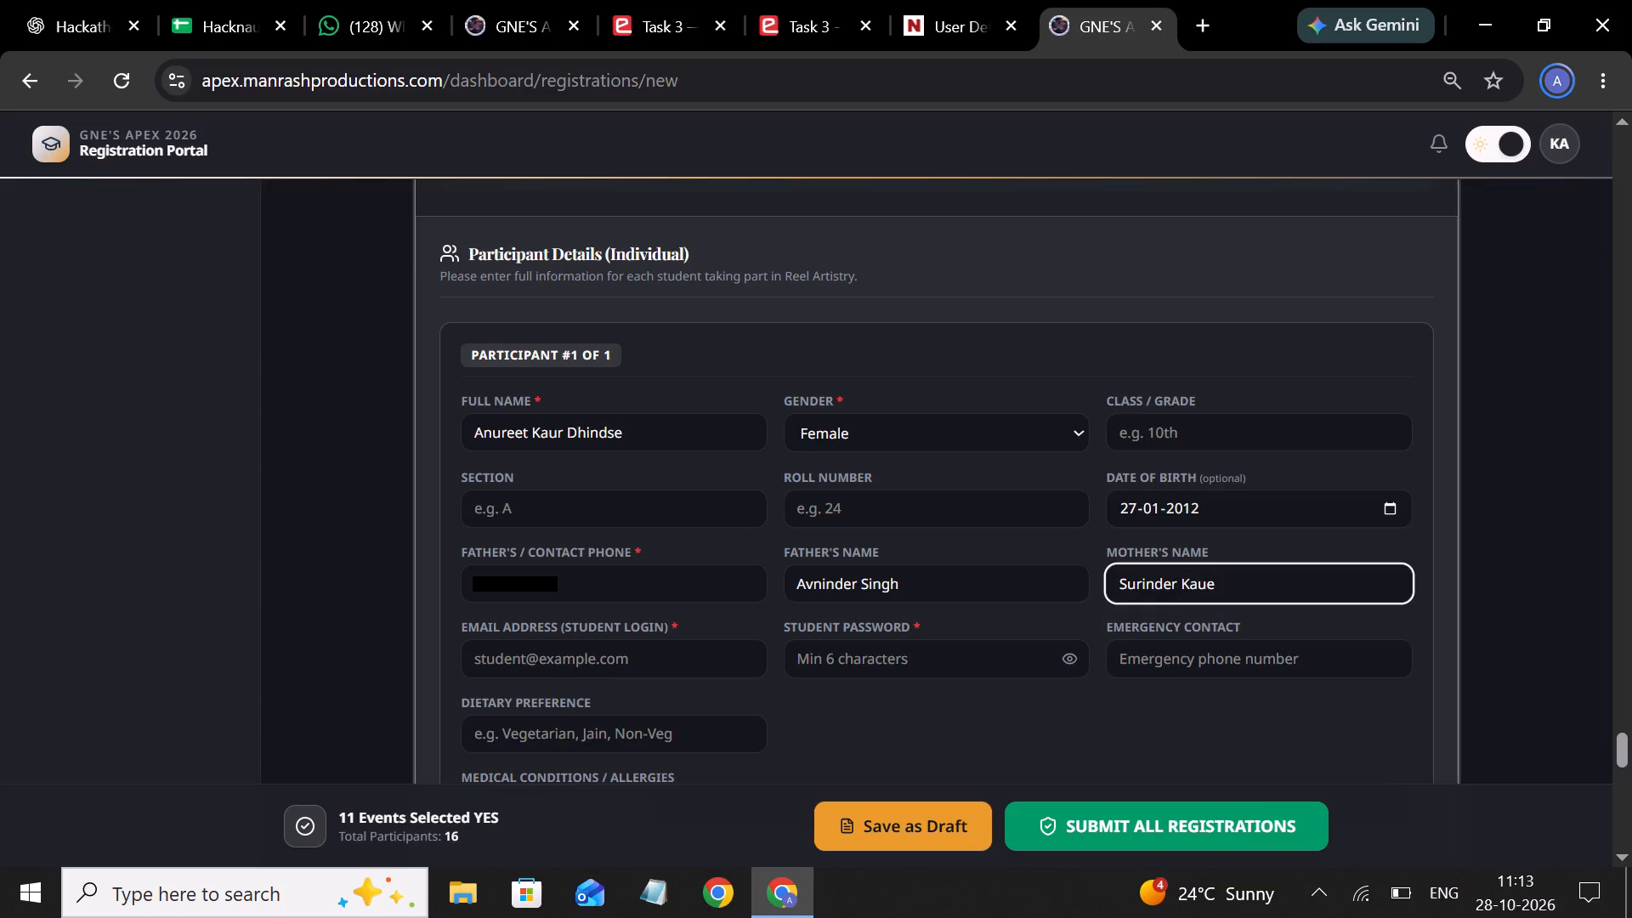
pyautogui.press('BackSpace')
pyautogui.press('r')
# Set the roll number to 2 for participant 1 of 1 in Reel Artistry.
pyautogui.scroll(-2, 641, 583)
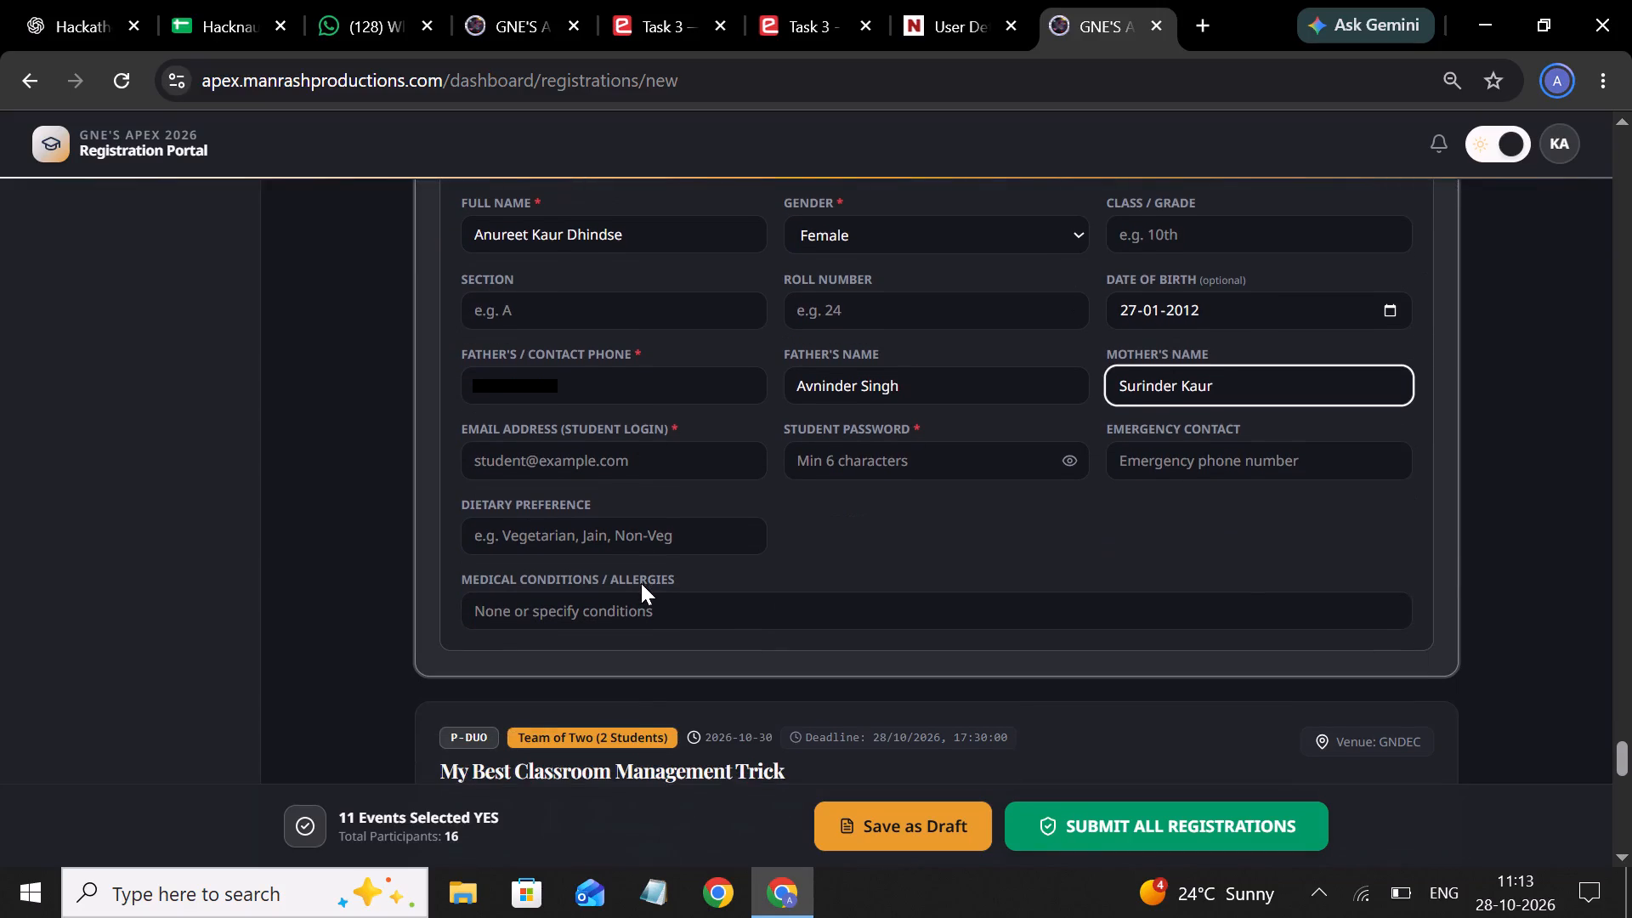
pyautogui.scroll(-2, 641, 583)
pyautogui.scroll(2, 641, 583)
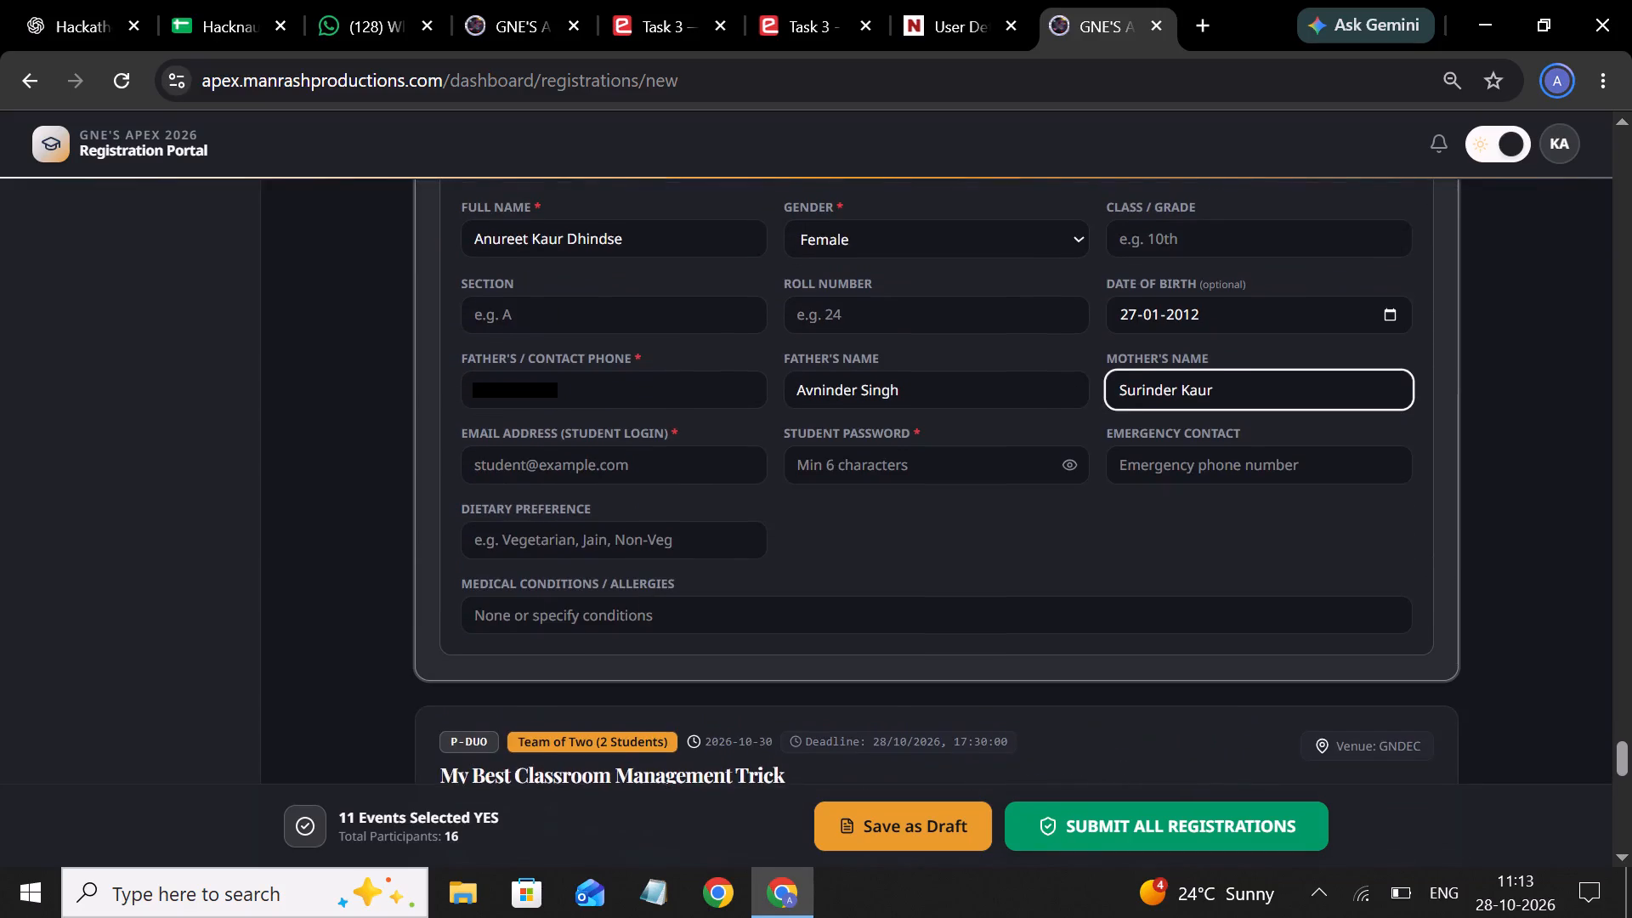
pyautogui.click(825, 314)
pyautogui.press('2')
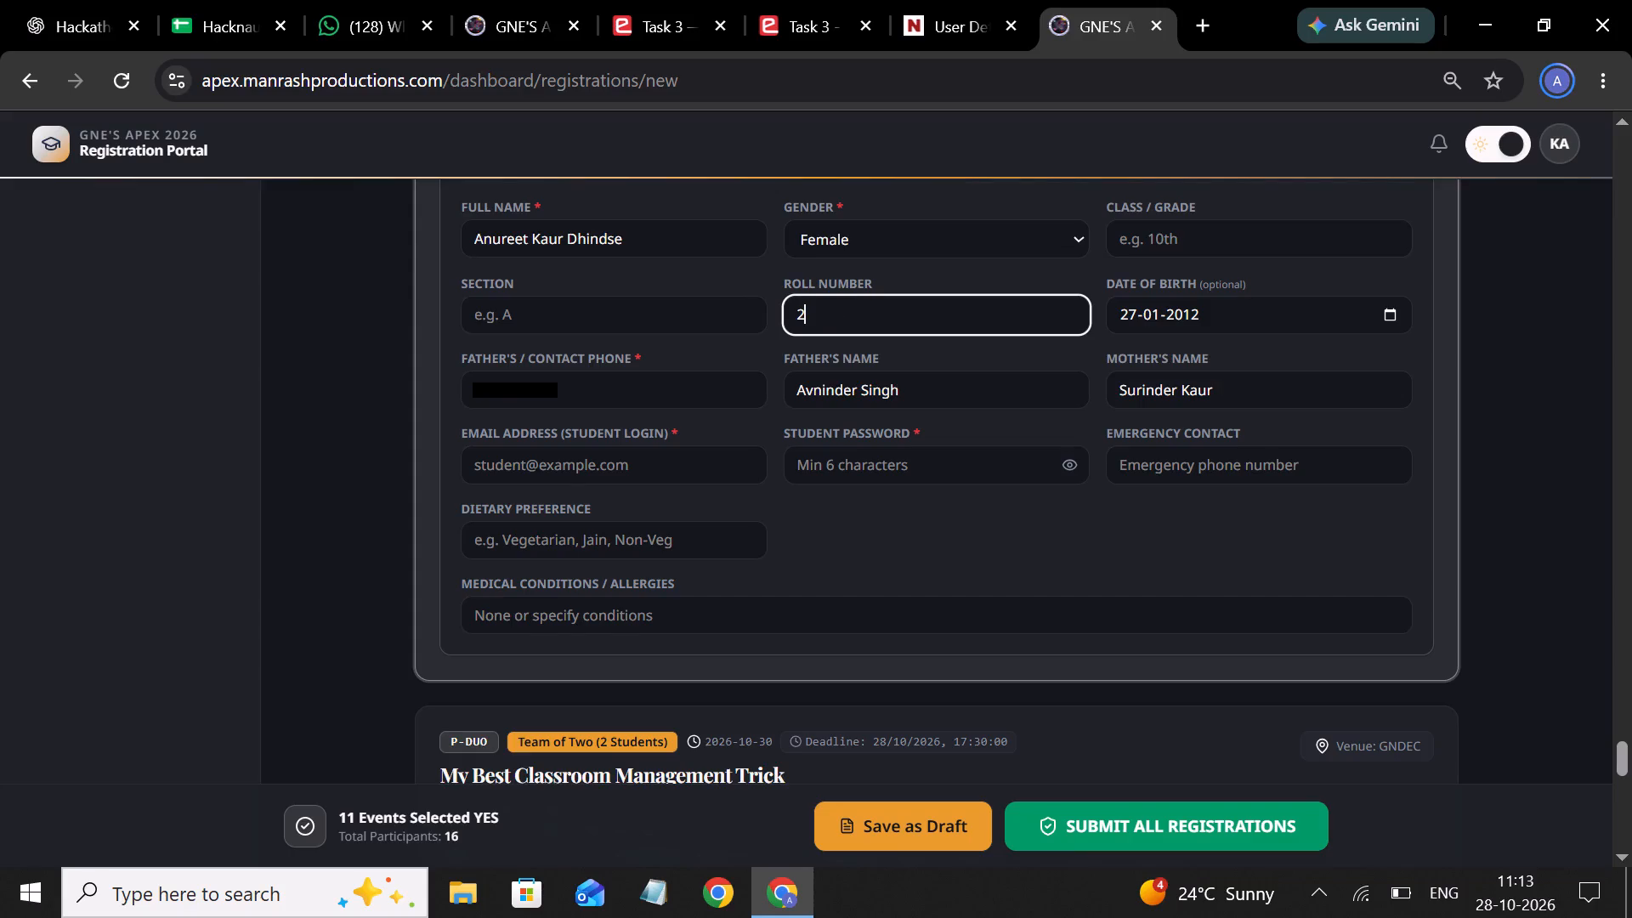
# Opt in to the Line Following Robo team-of-four event by answering YES to participation.
pyautogui.scroll(-4, 794, 342)
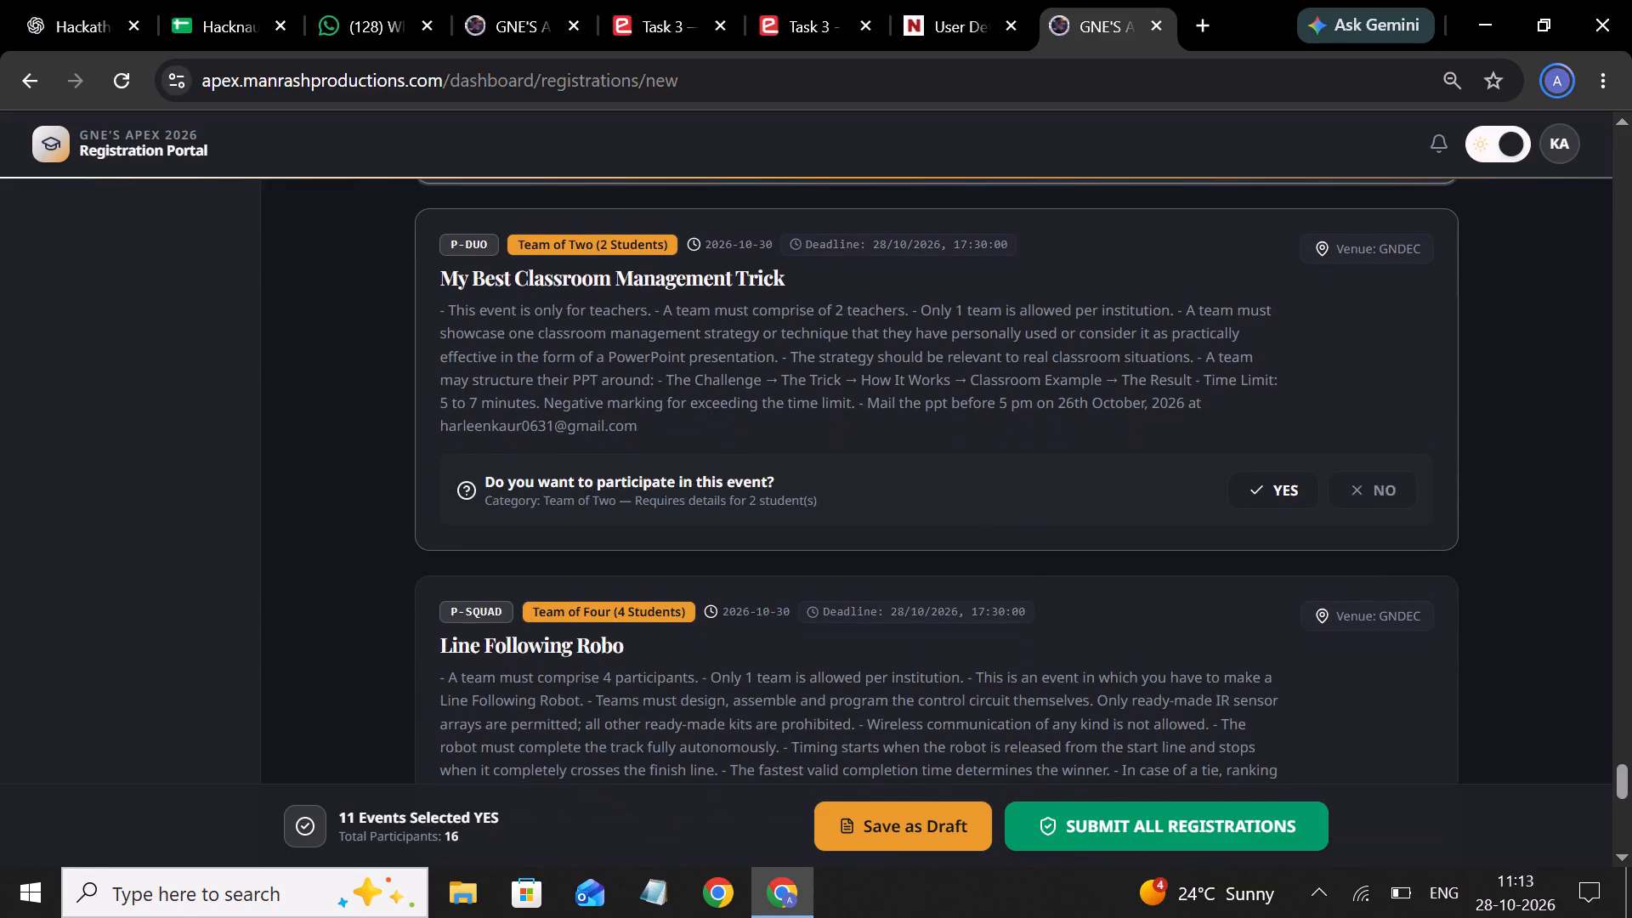
pyautogui.scroll(-2, 794, 342)
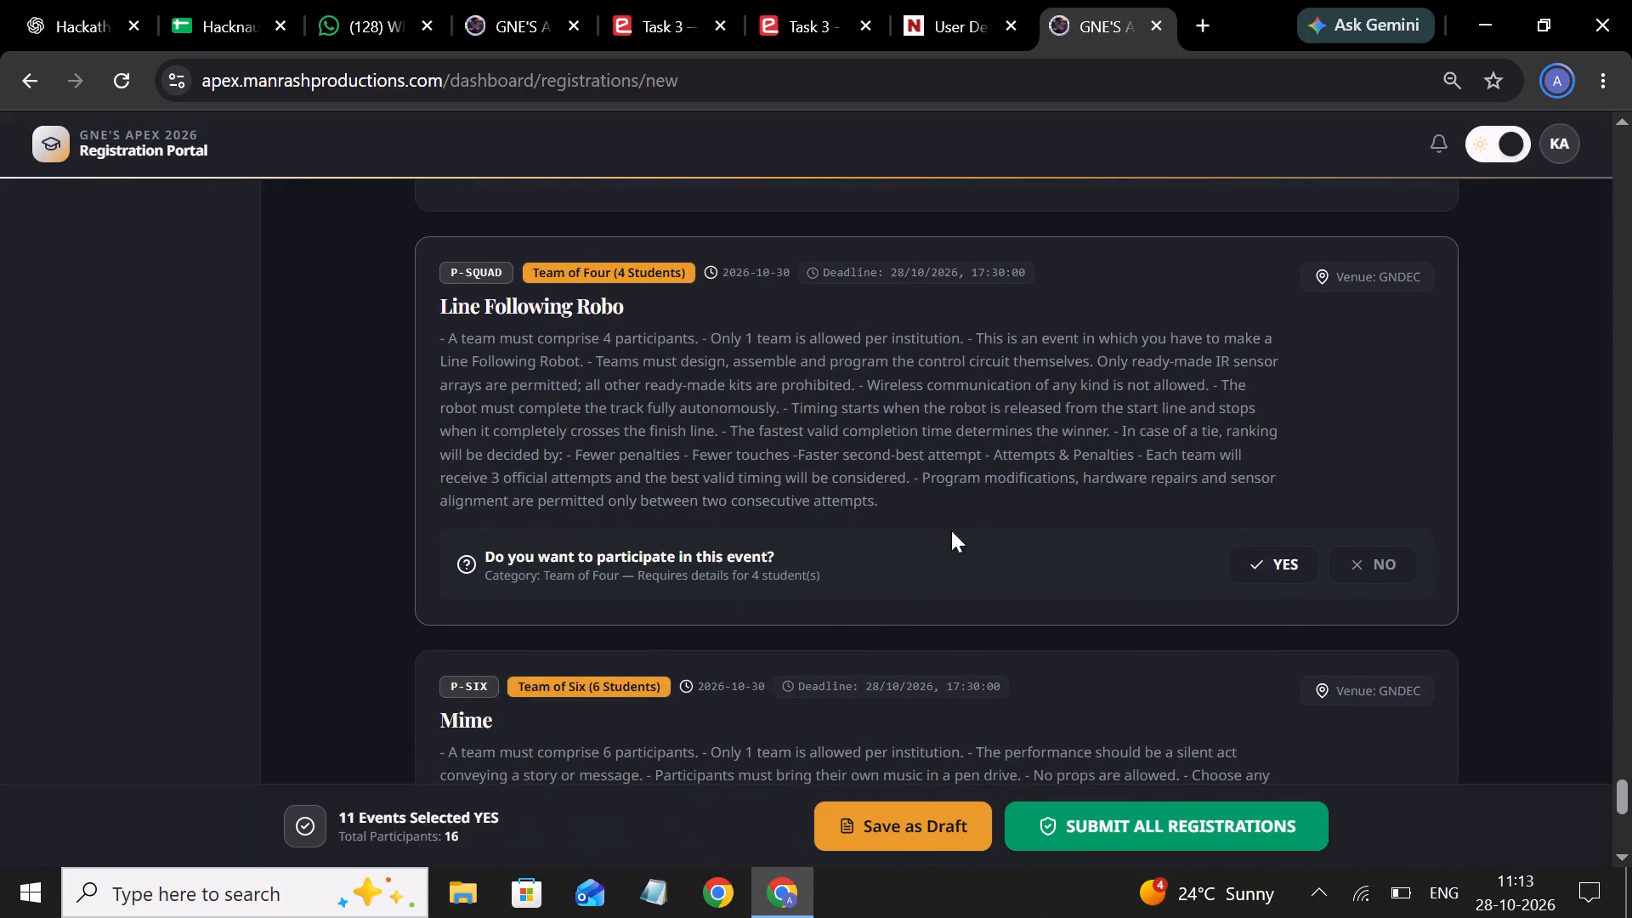
pyautogui.scroll(-1, 1040, 532)
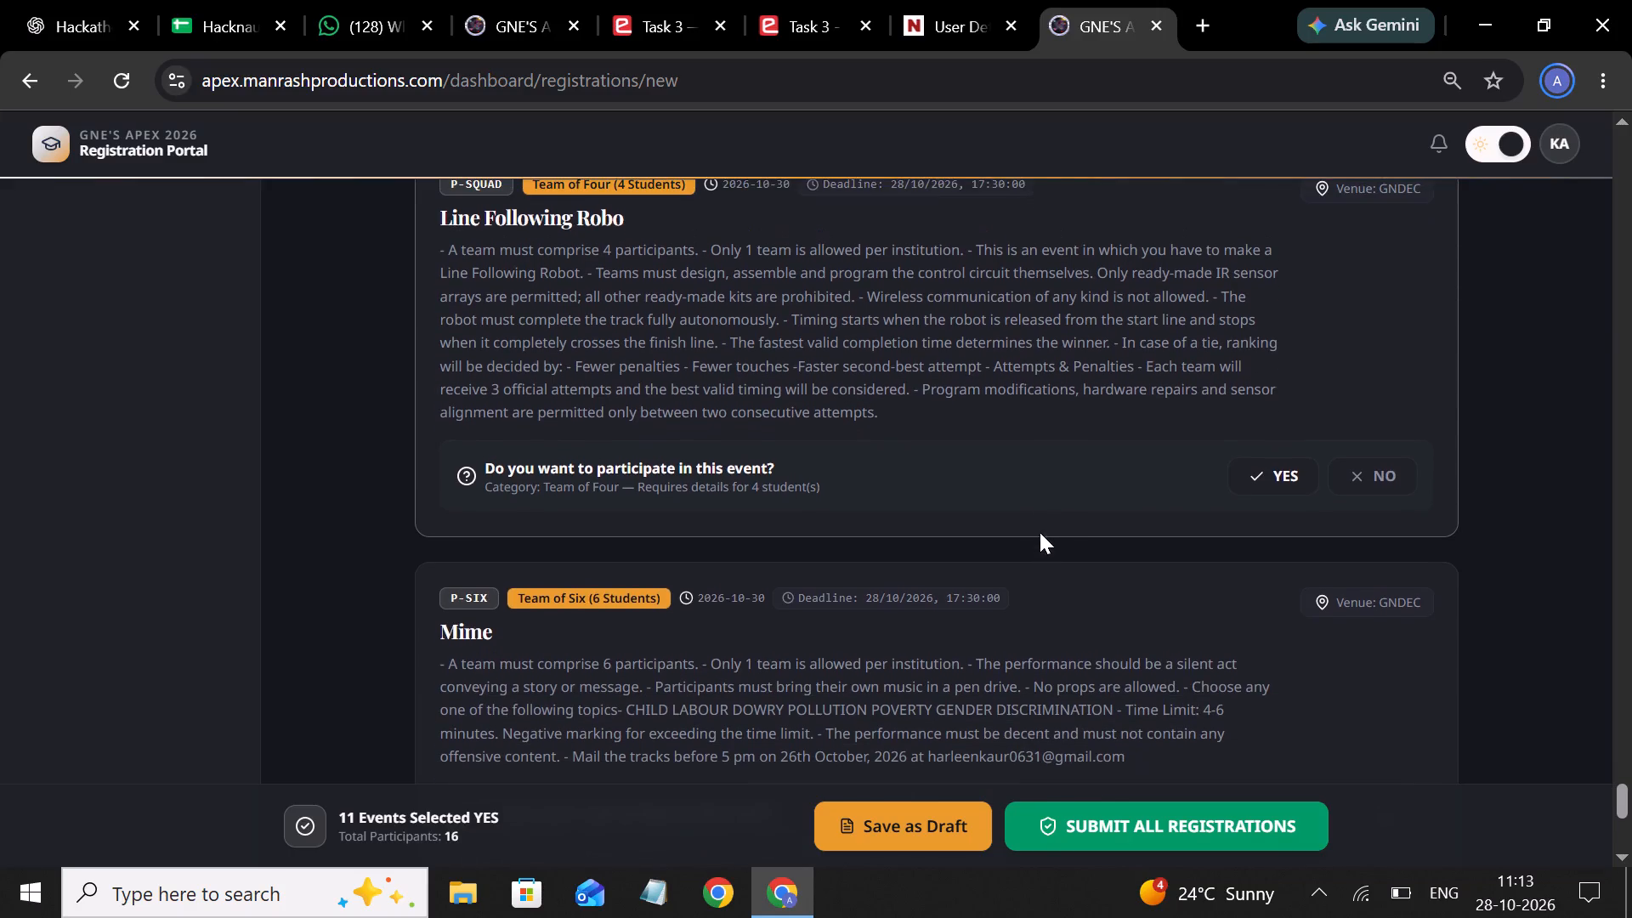
pyautogui.click(1277, 473)
# Enter the student's full name and both parents' names for participant 1 of 4 in Line Following Robo.
pyautogui.scroll(-2, 1006, 517)
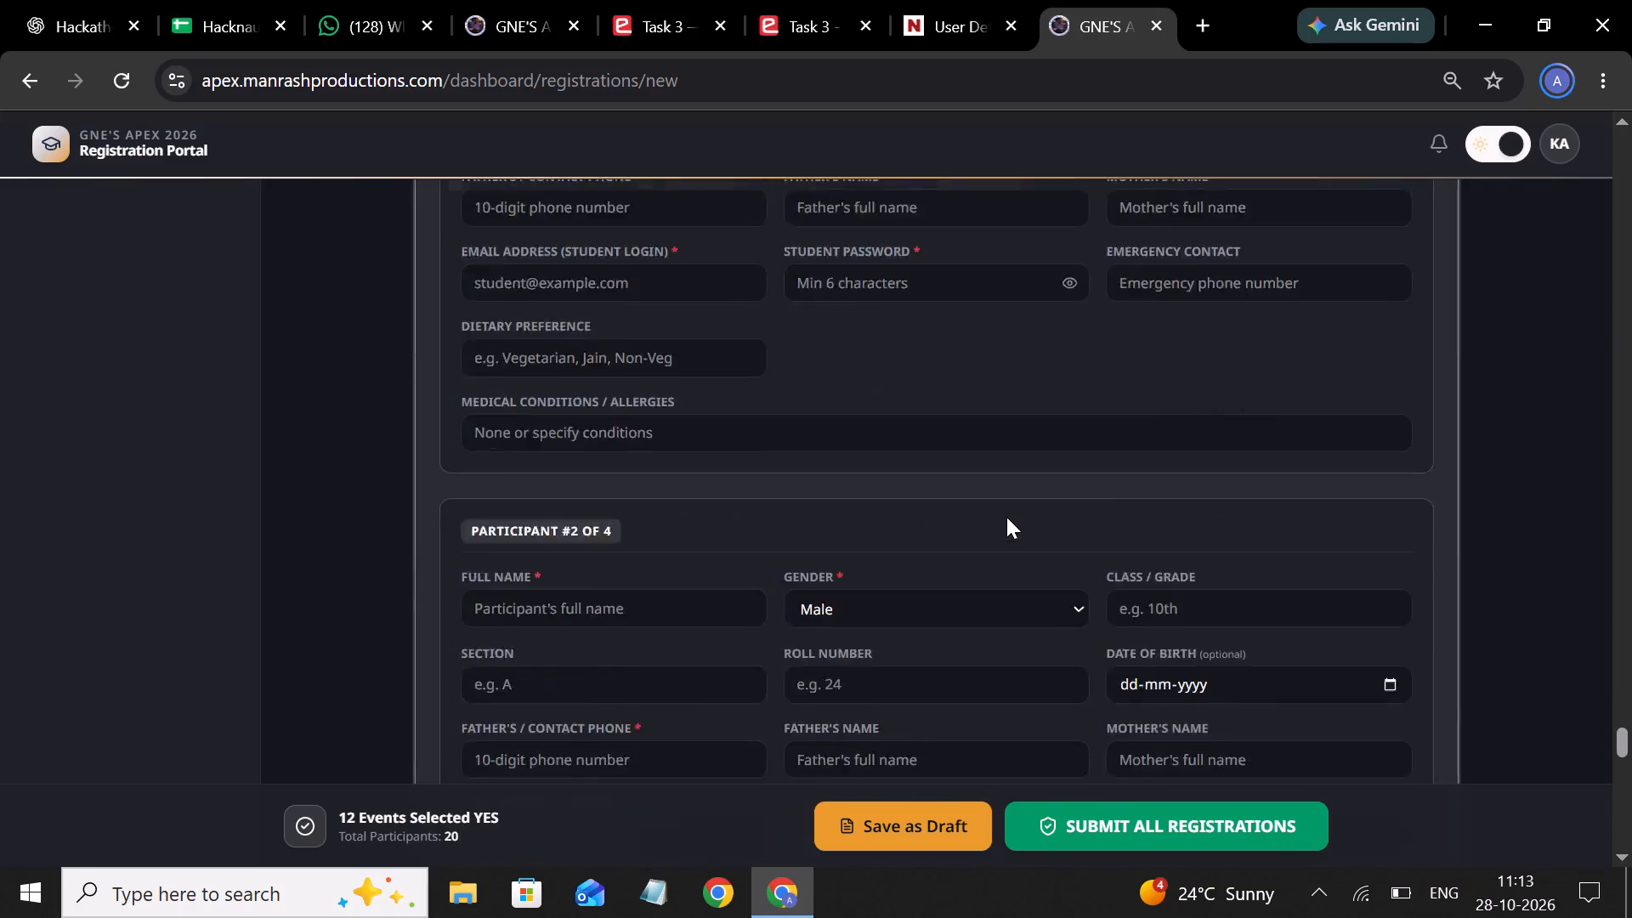
pyautogui.scroll(-13, 1006, 517)
pyautogui.scroll(10, 1006, 517)
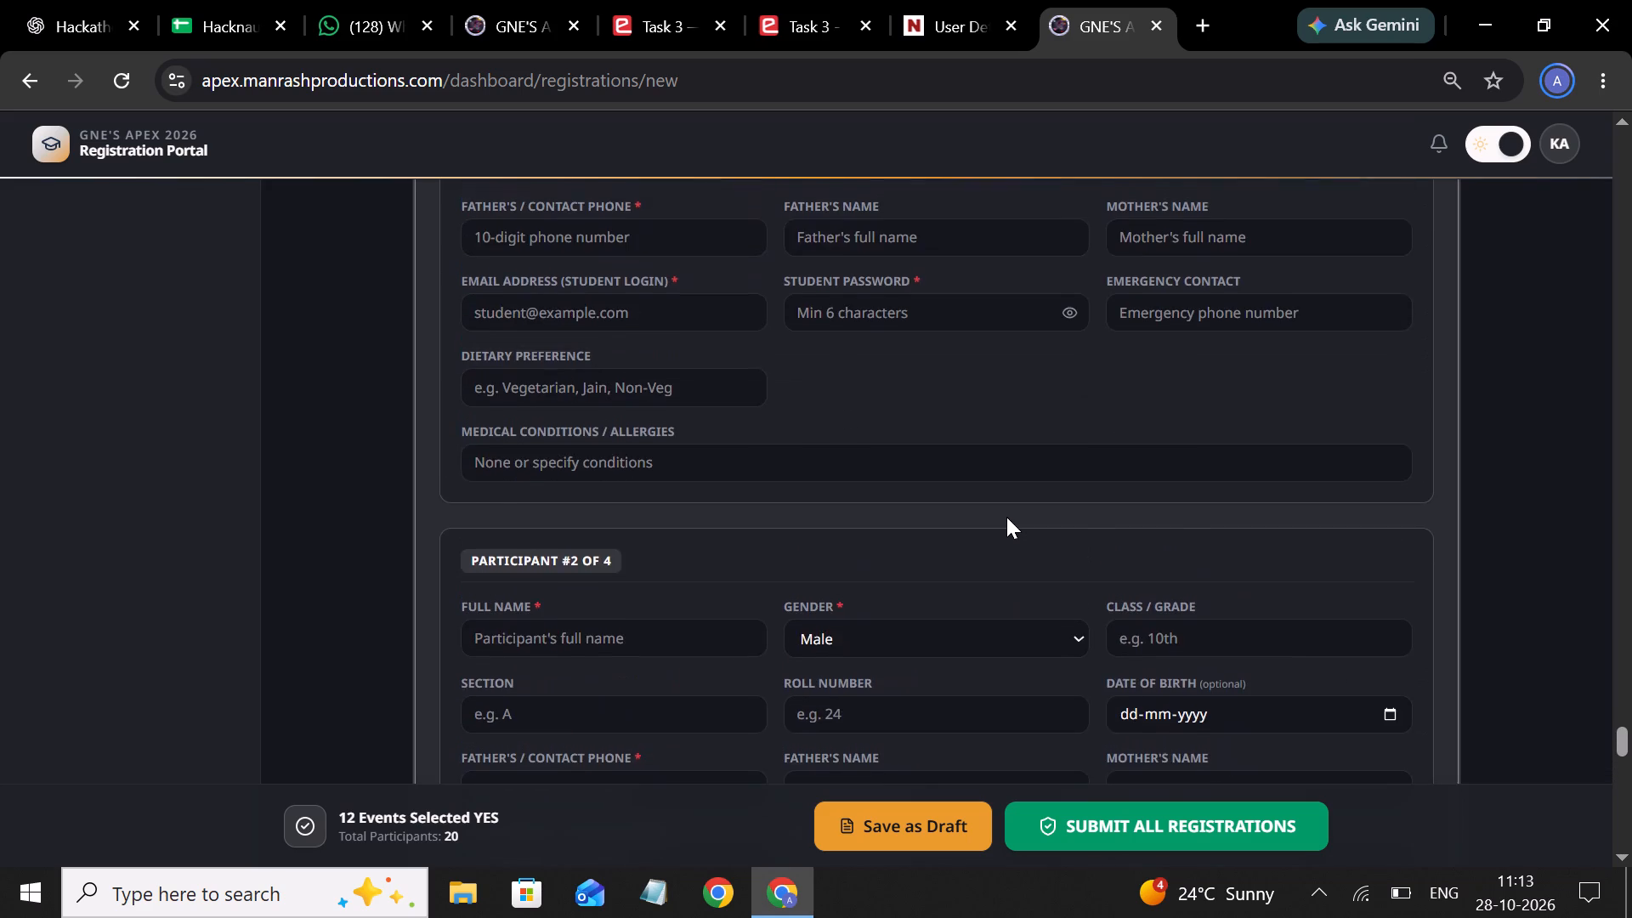
pyautogui.scroll(4, 1006, 517)
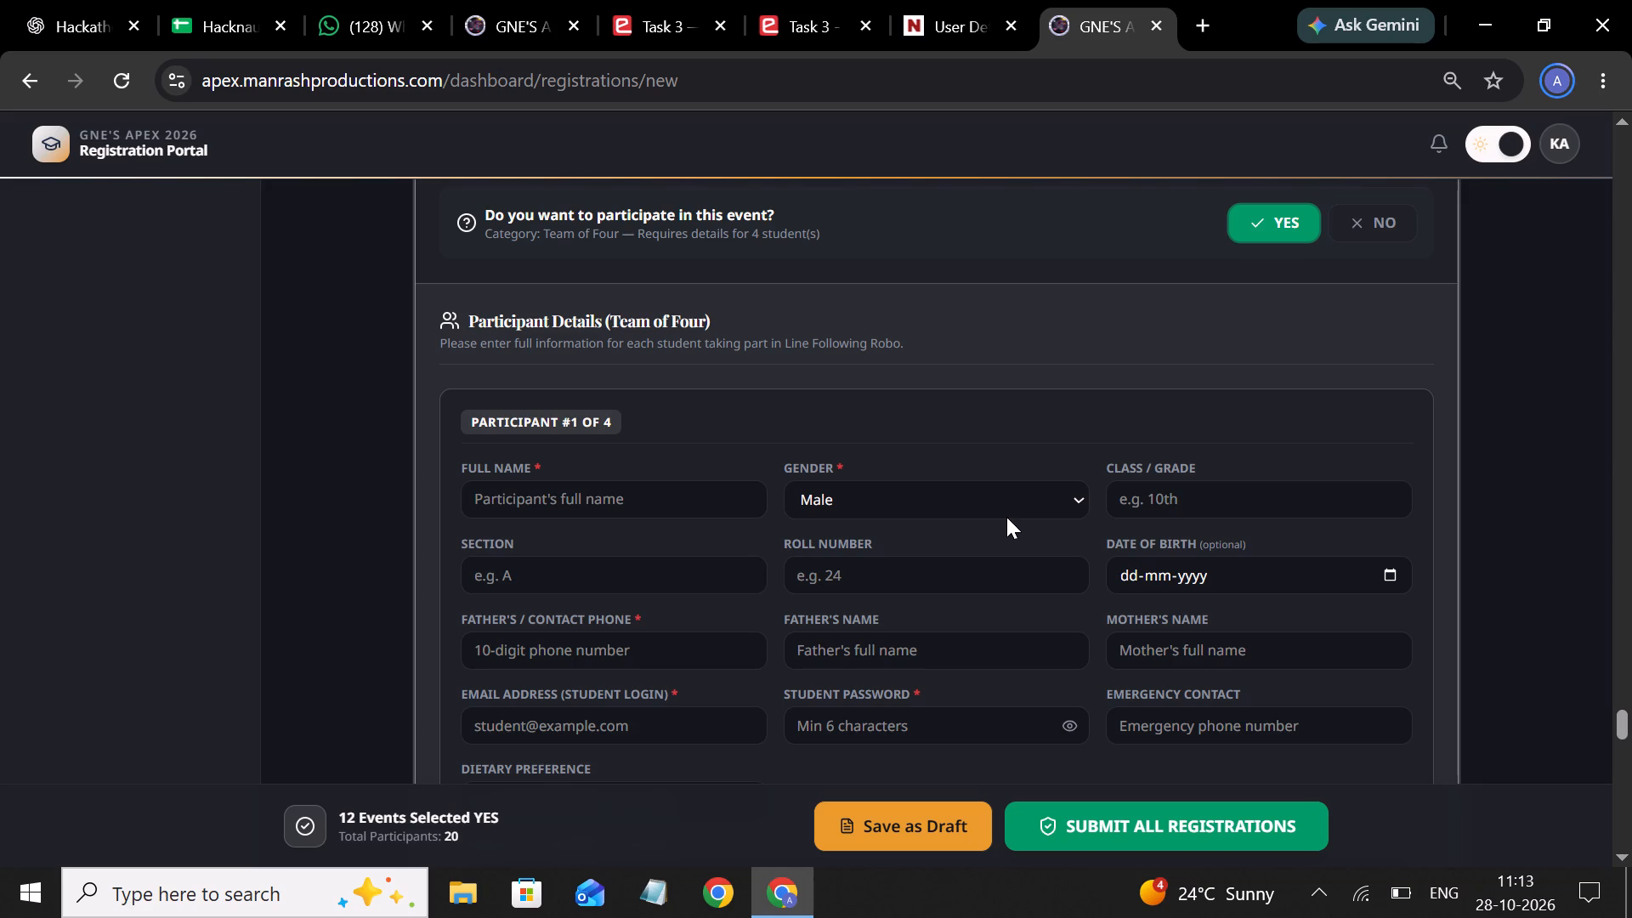
pyautogui.click(657, 501)
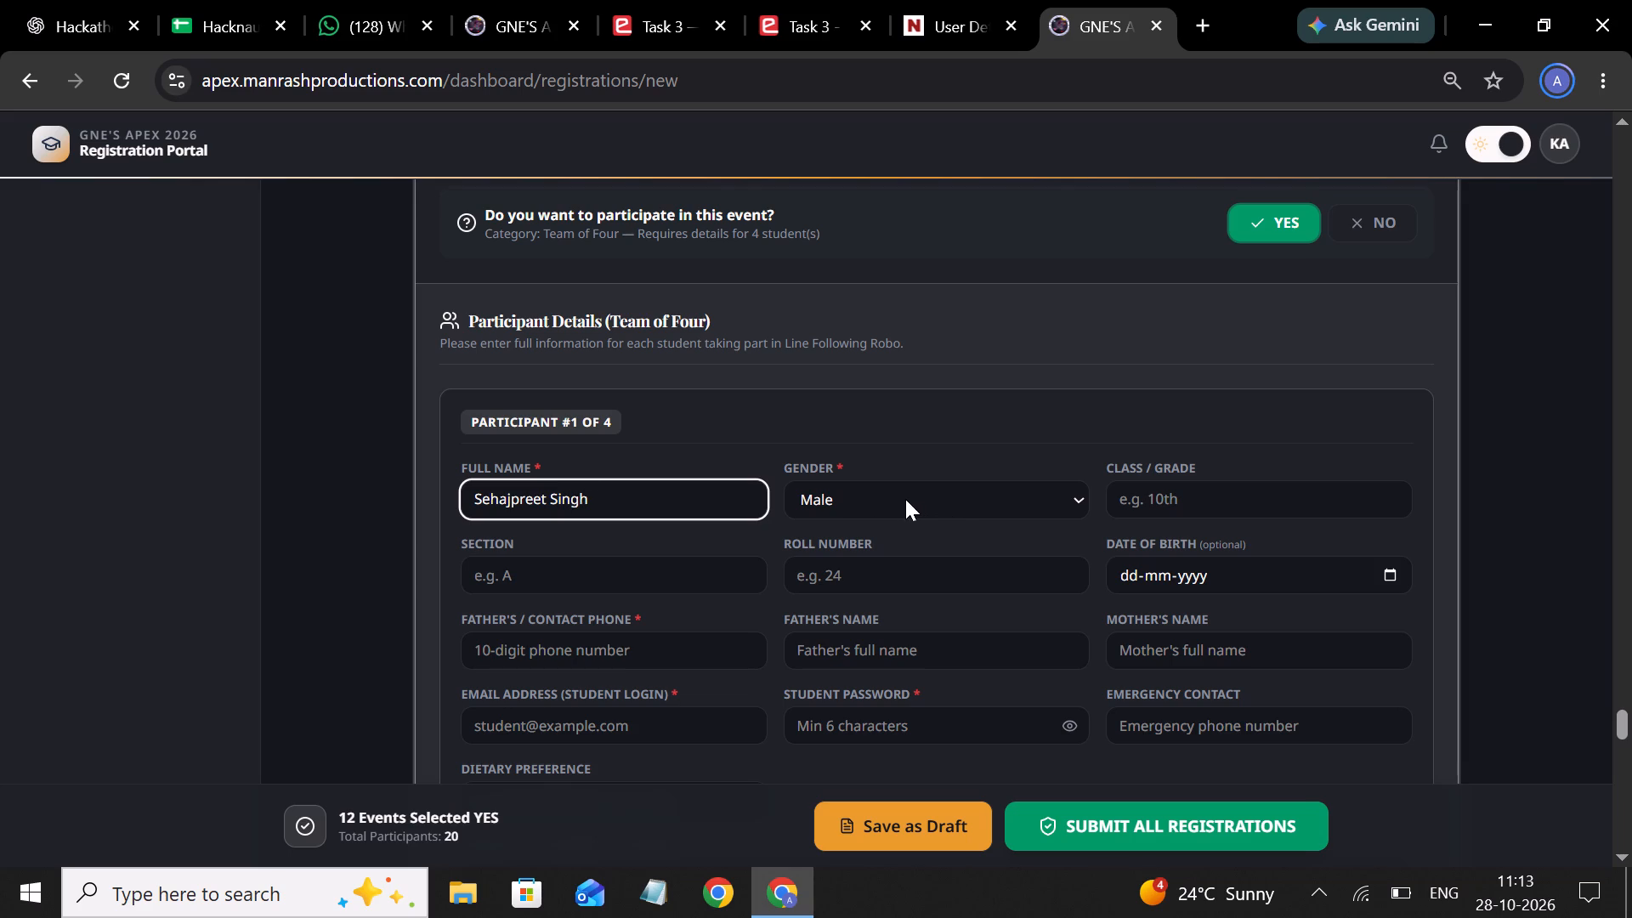
pyautogui.click(818, 634)
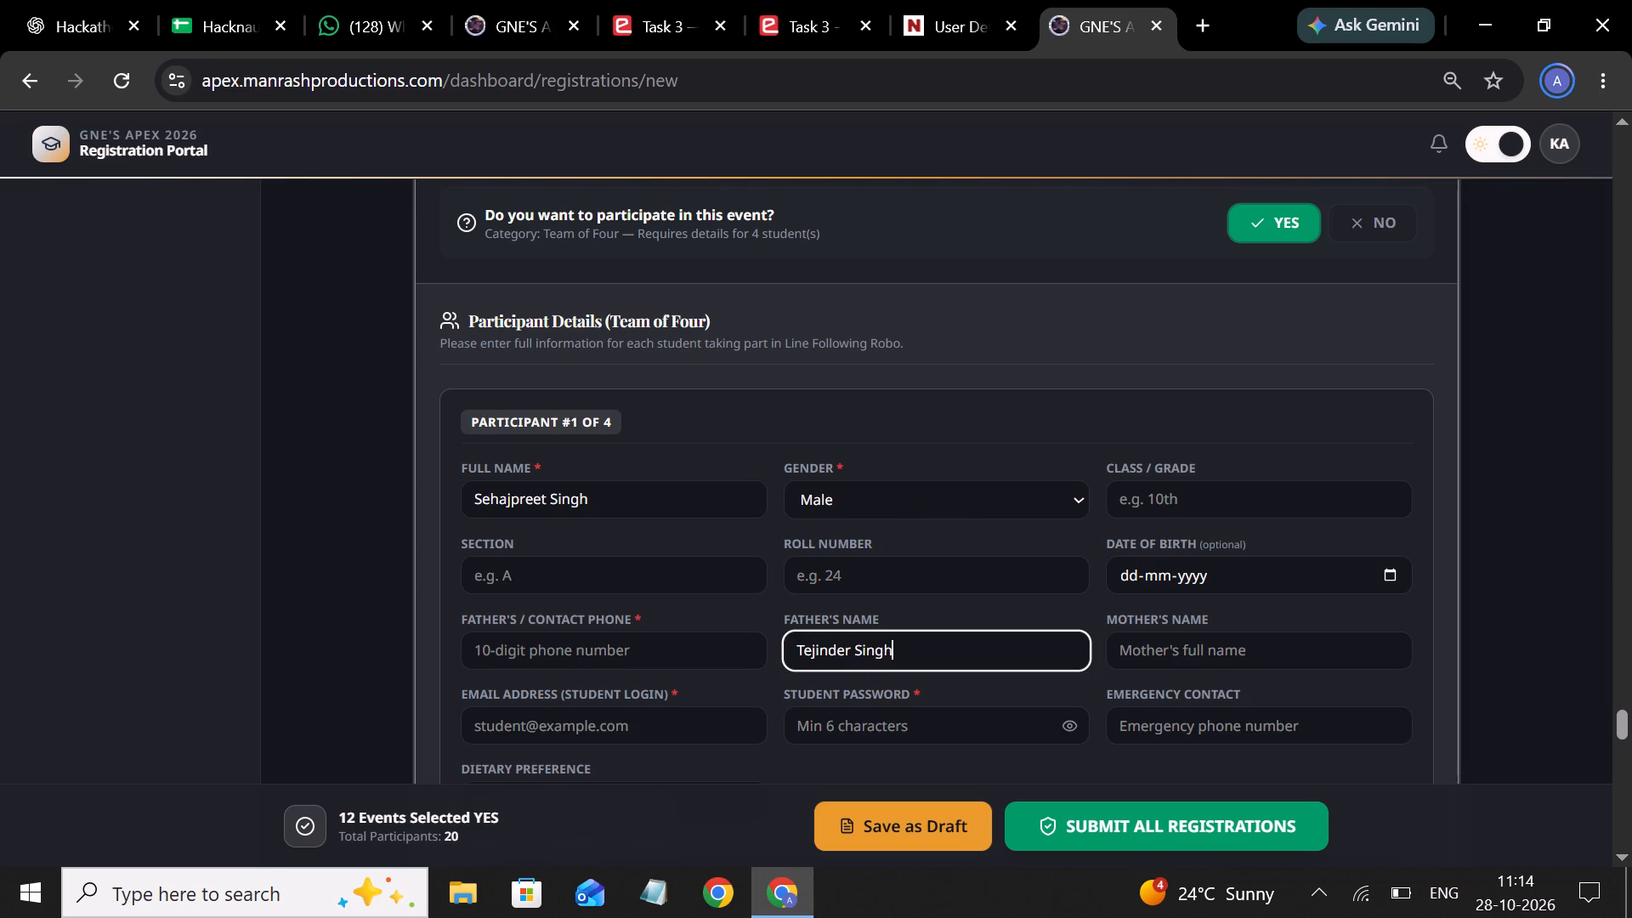
pyautogui.click(1152, 643)
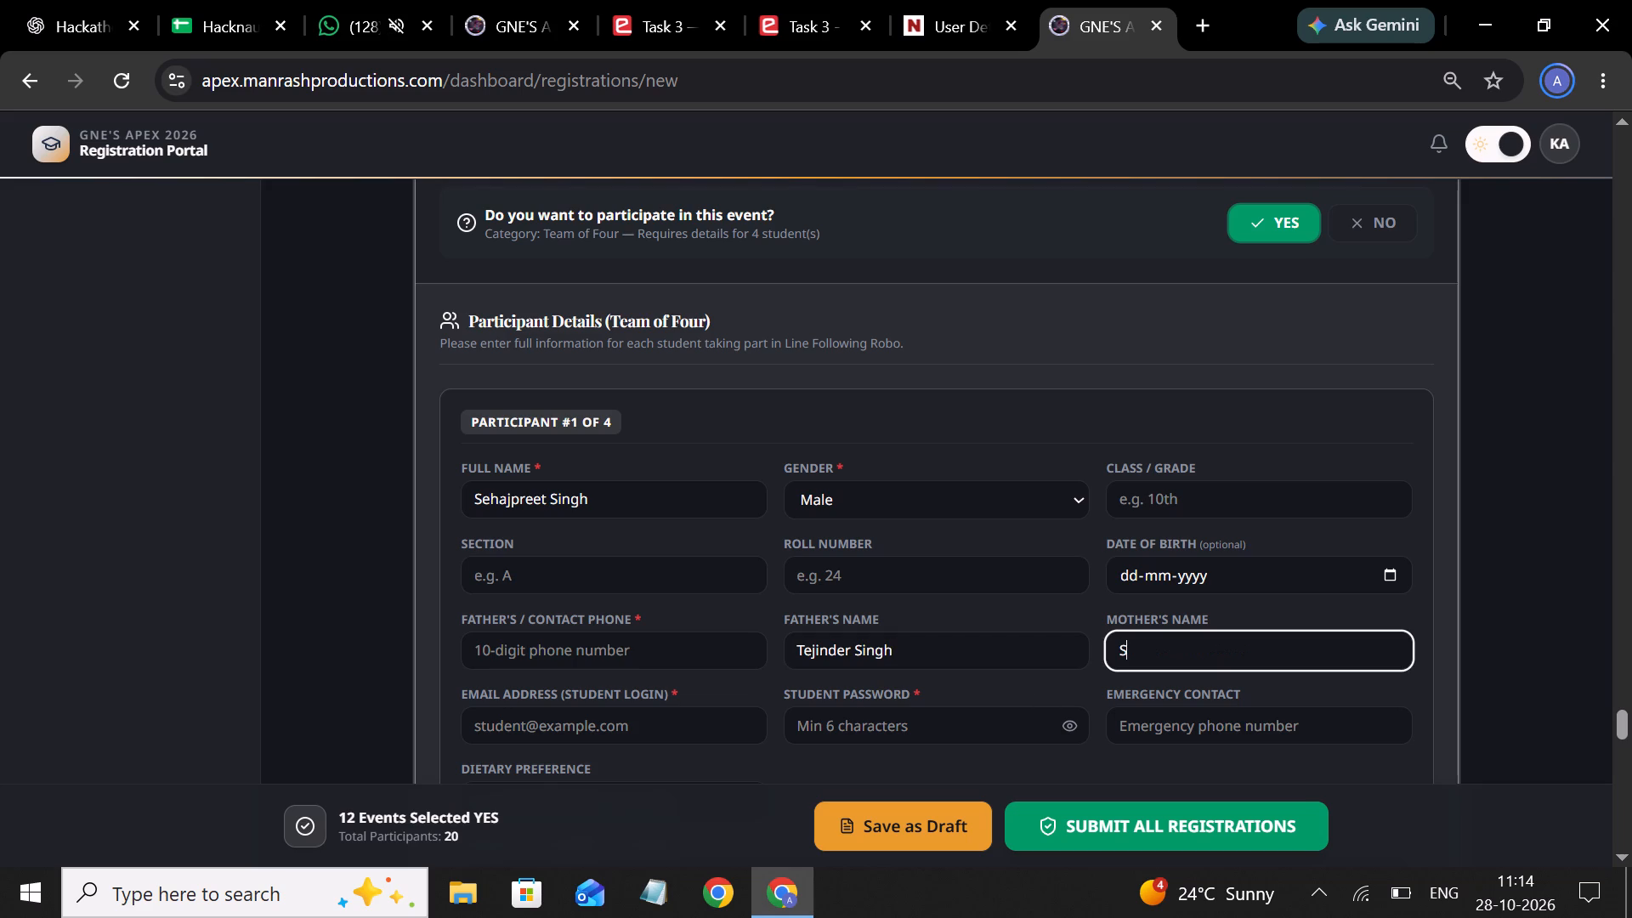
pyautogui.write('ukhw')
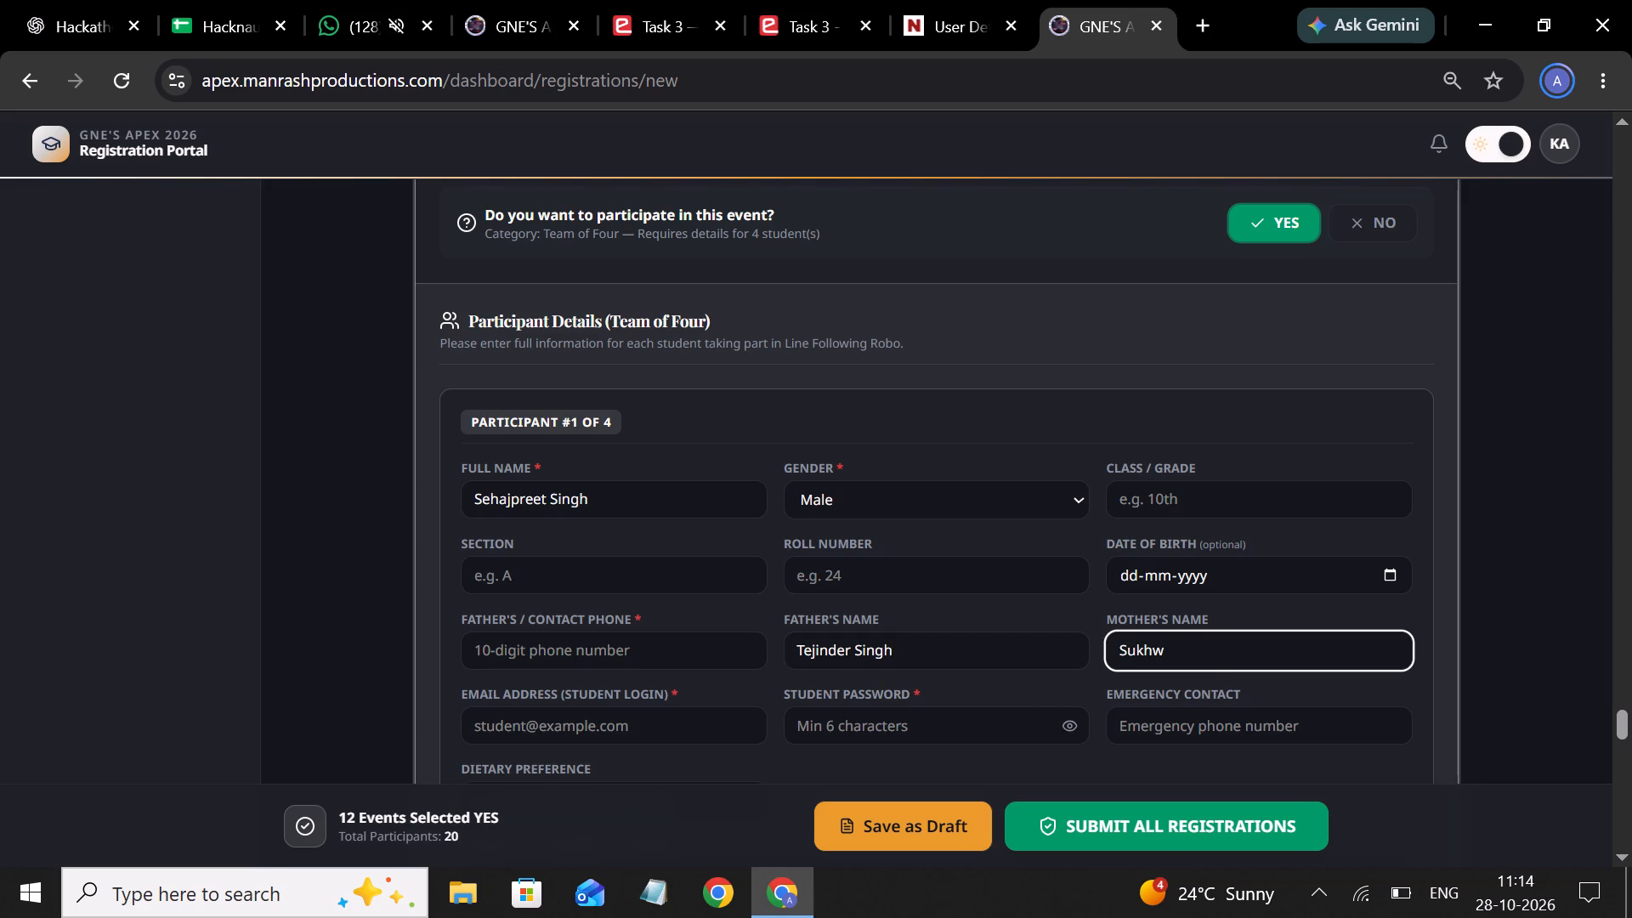
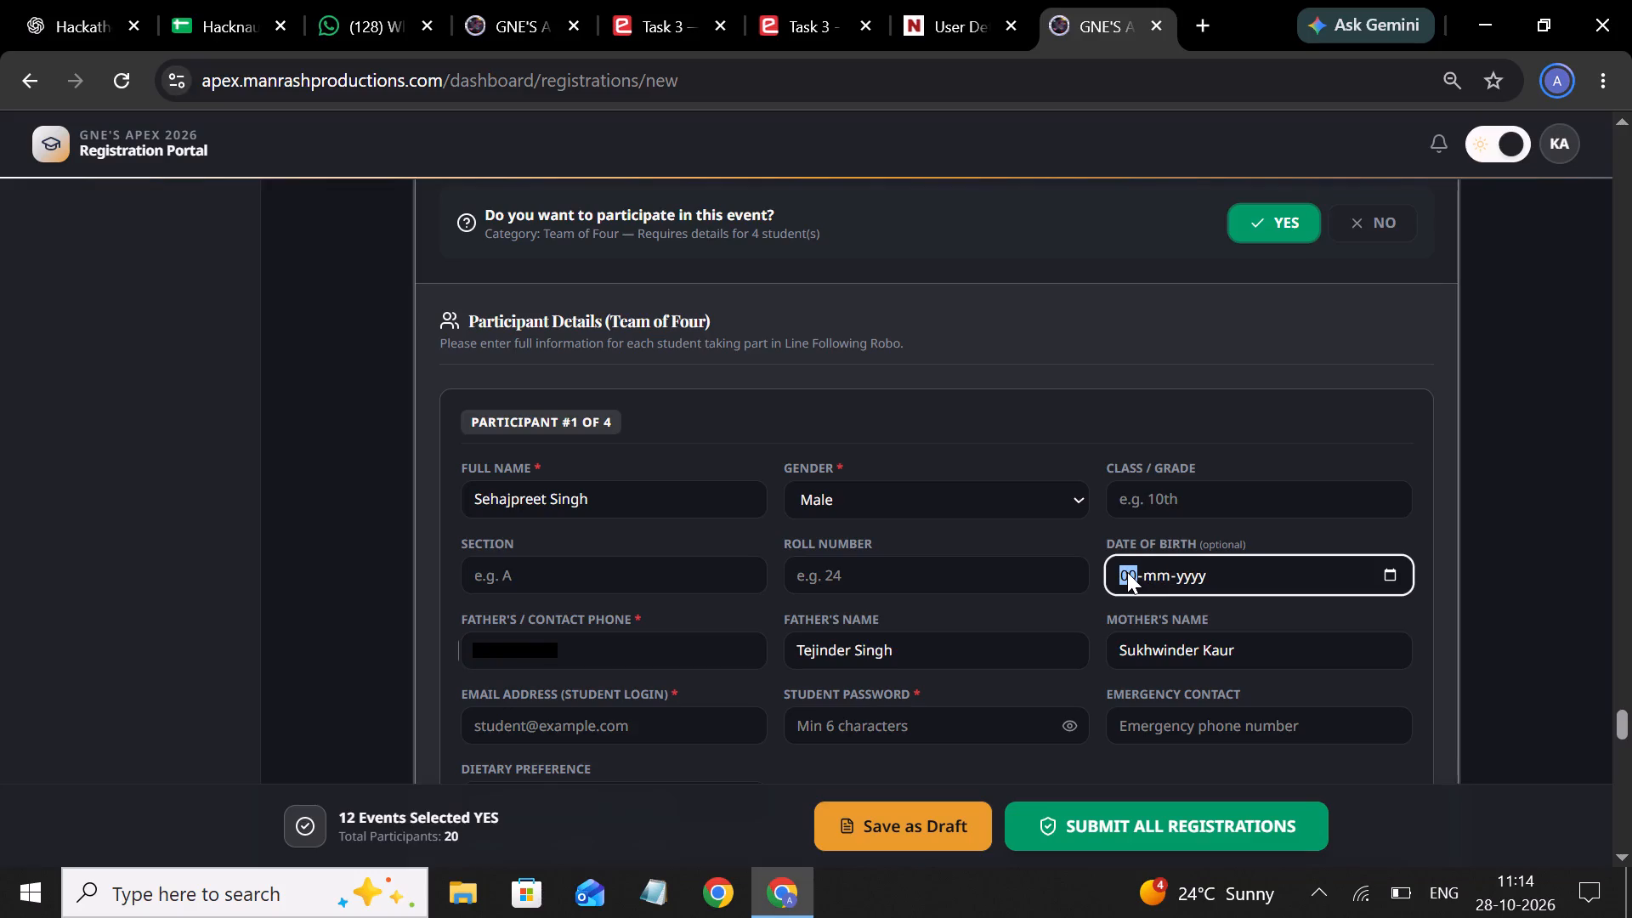
# Enter the date of birth for participant 1 of 4 in Line Following Robo.
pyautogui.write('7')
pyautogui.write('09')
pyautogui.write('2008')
# Enter the student's name and date of birth for participant 2 of 4 in Line Following Robo.
pyautogui.scroll(-1, 921, 655)
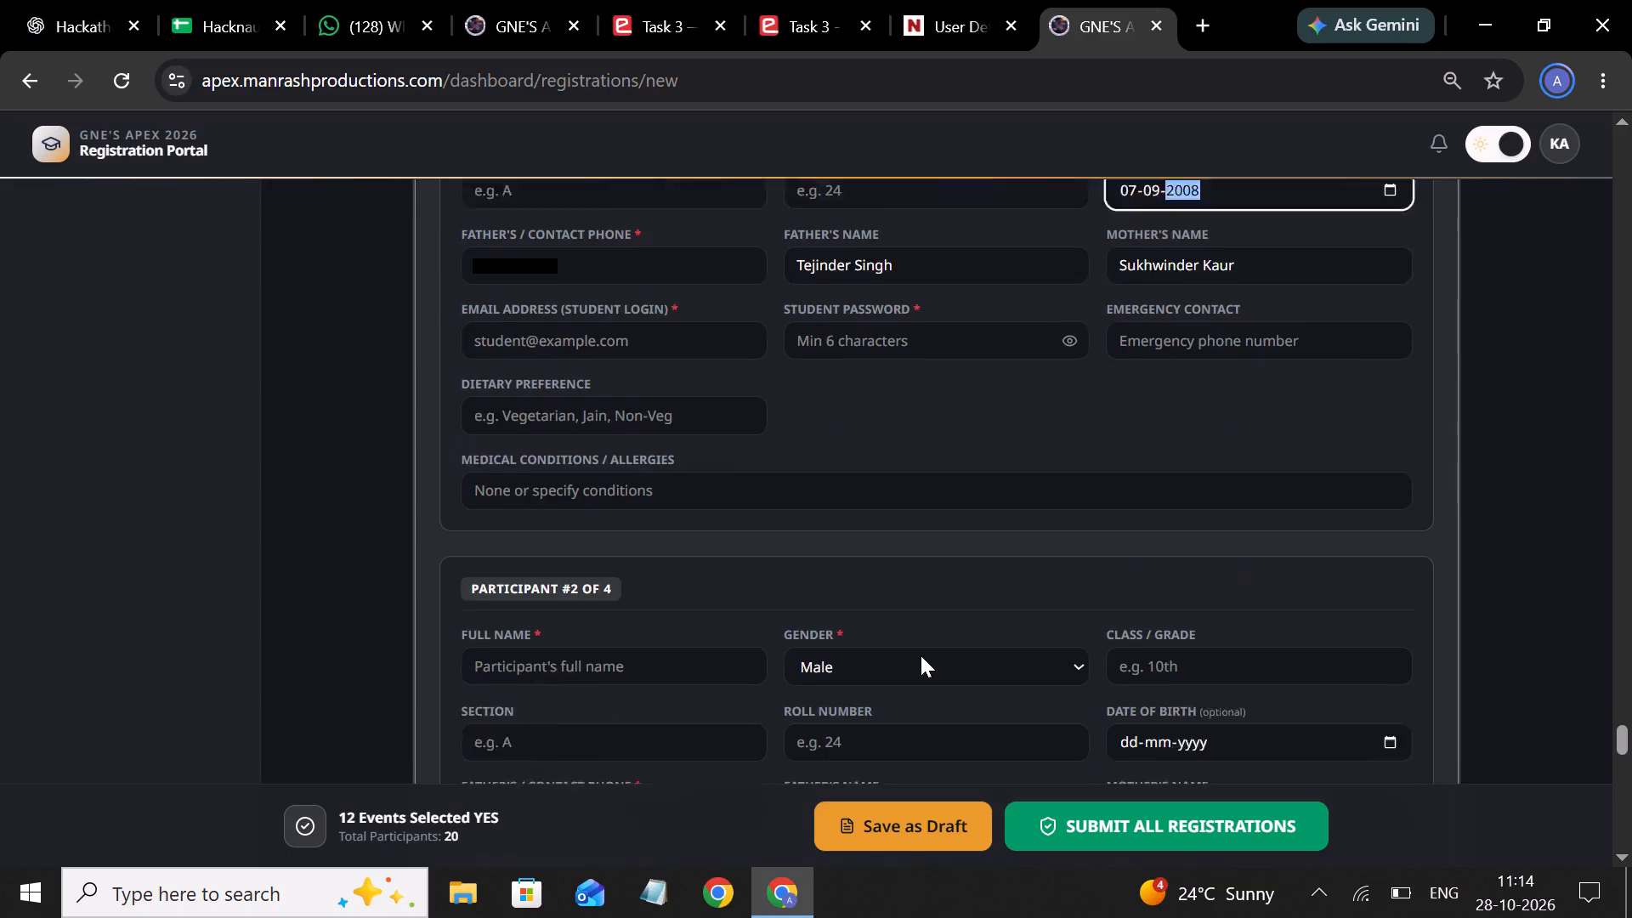
pyautogui.scroll(-2, 921, 655)
pyautogui.click(550, 520)
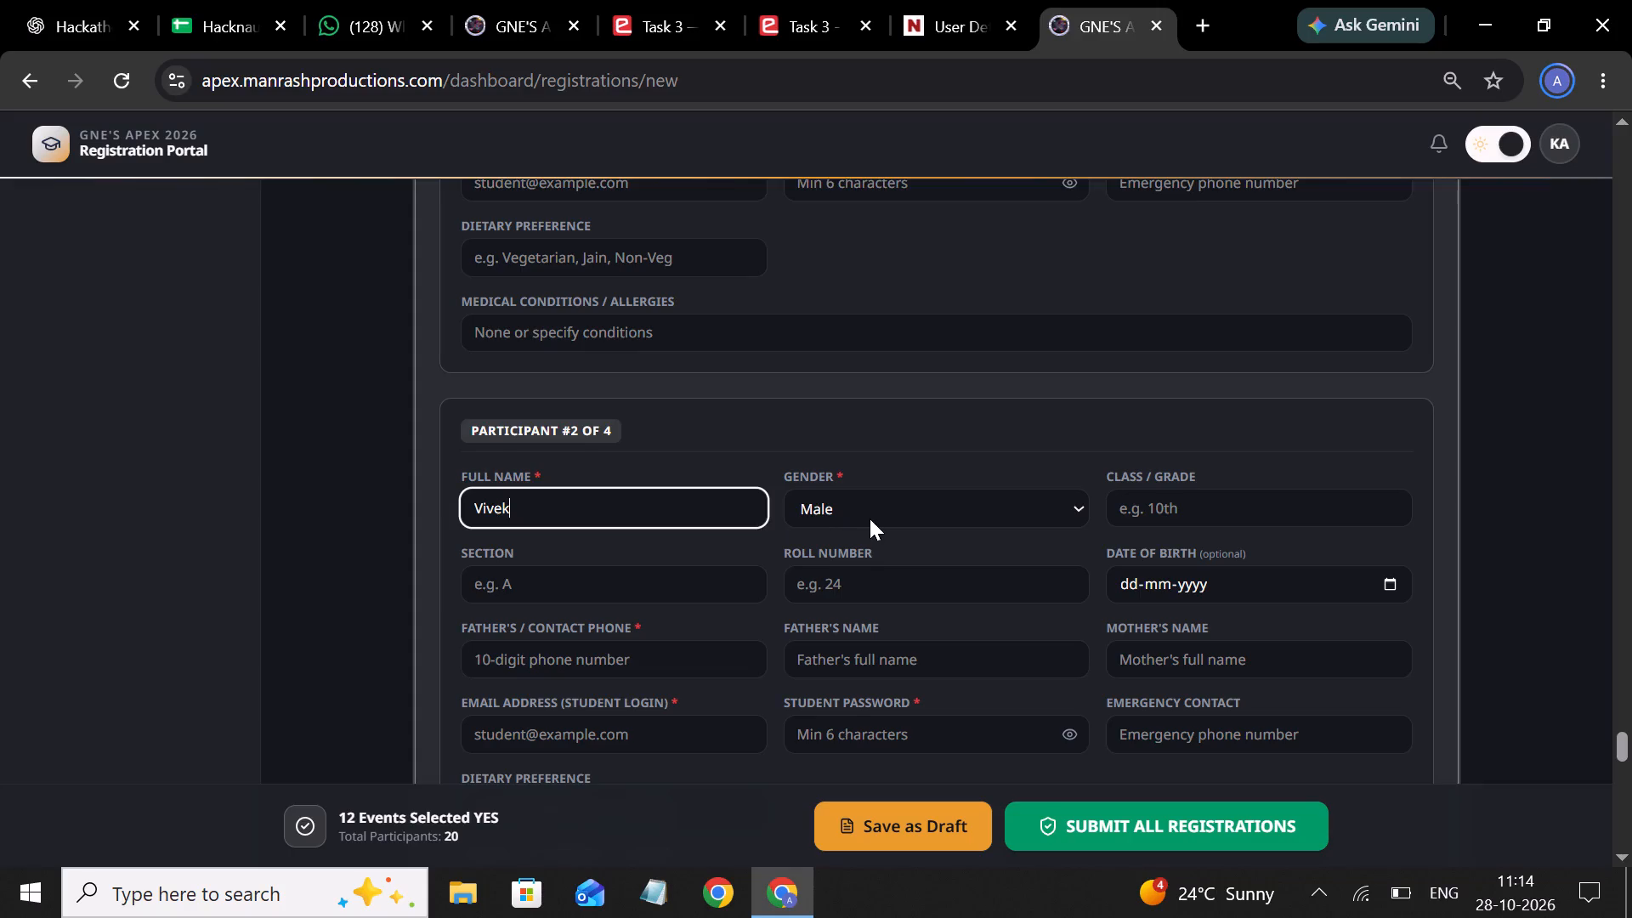
pyautogui.click(899, 584)
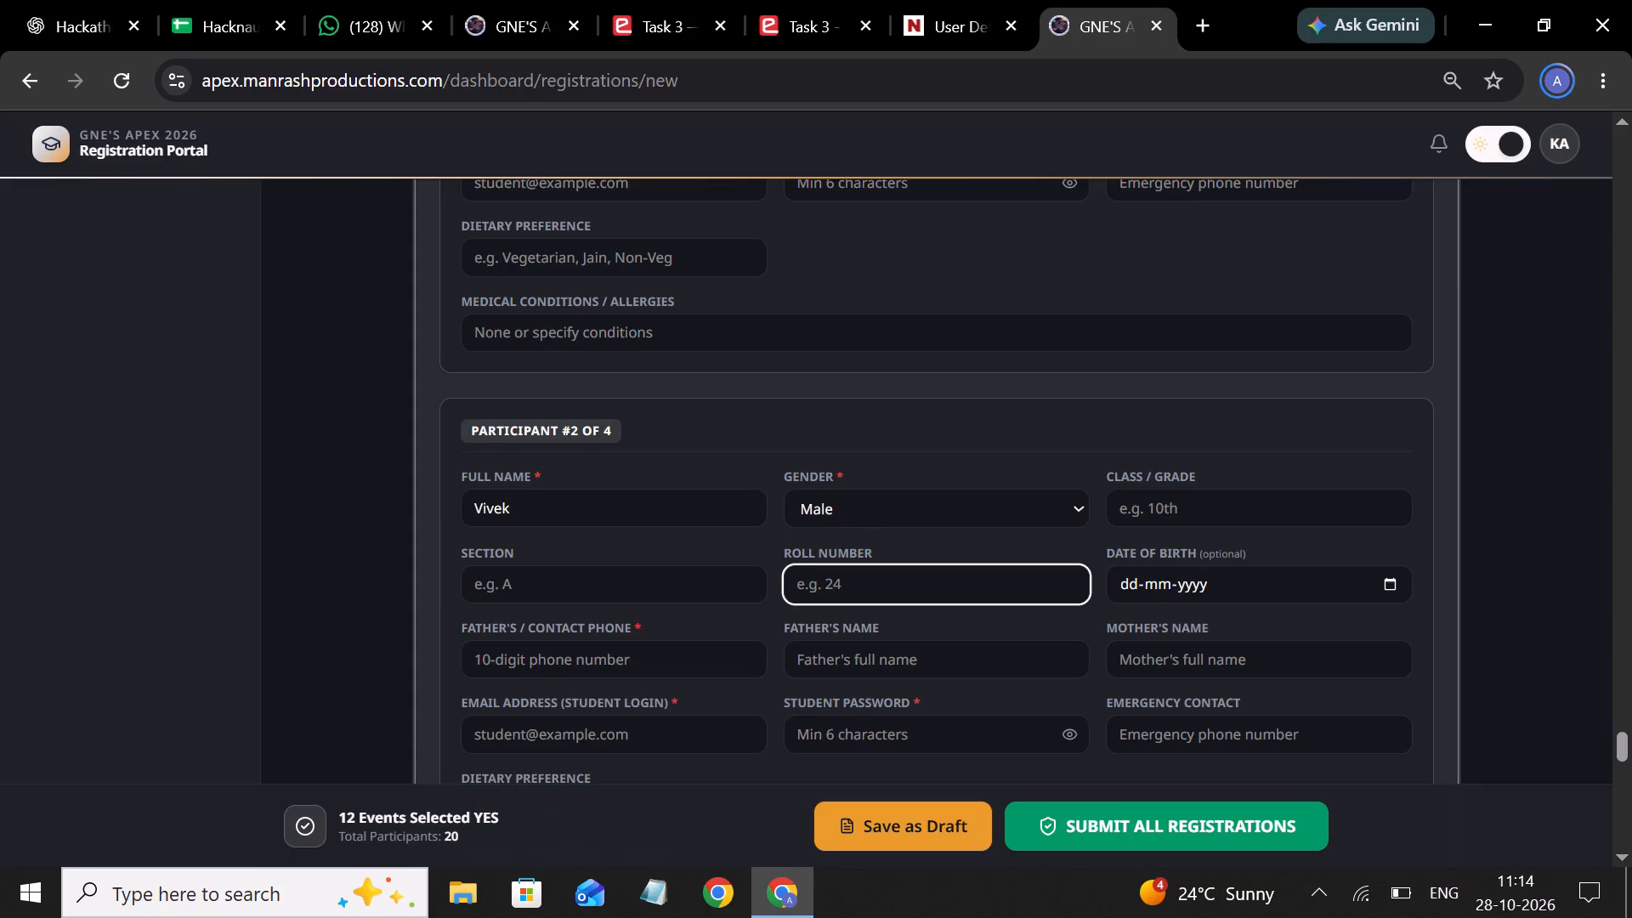
pyautogui.scroll(4, 899, 584)
pyautogui.scroll(-3, 899, 584)
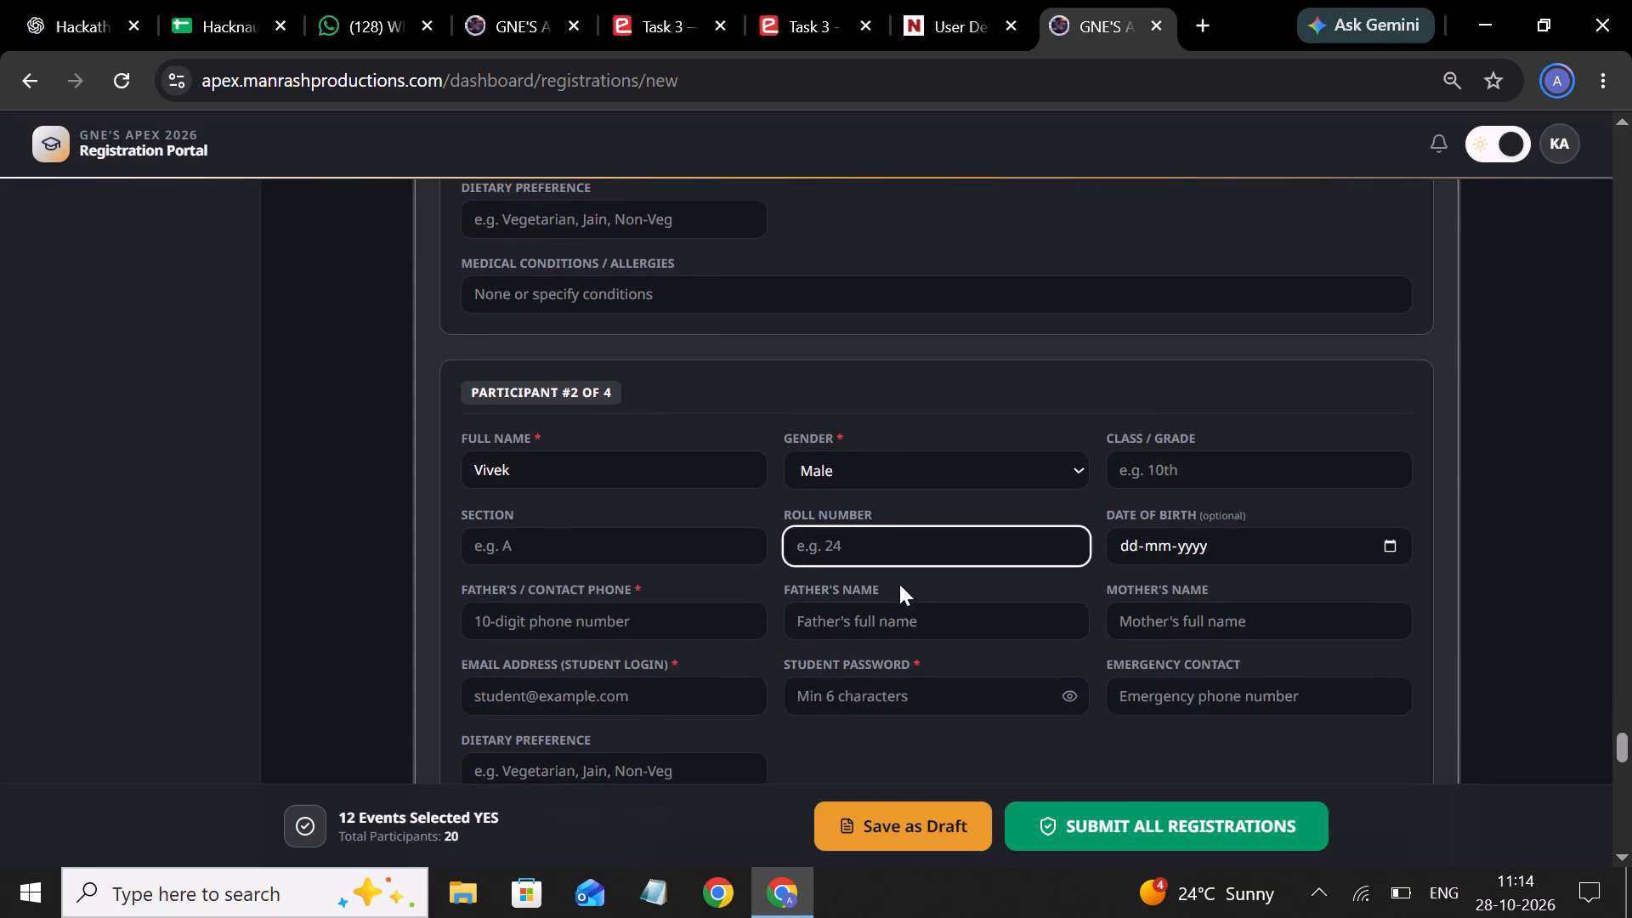
pyautogui.click(1120, 537)
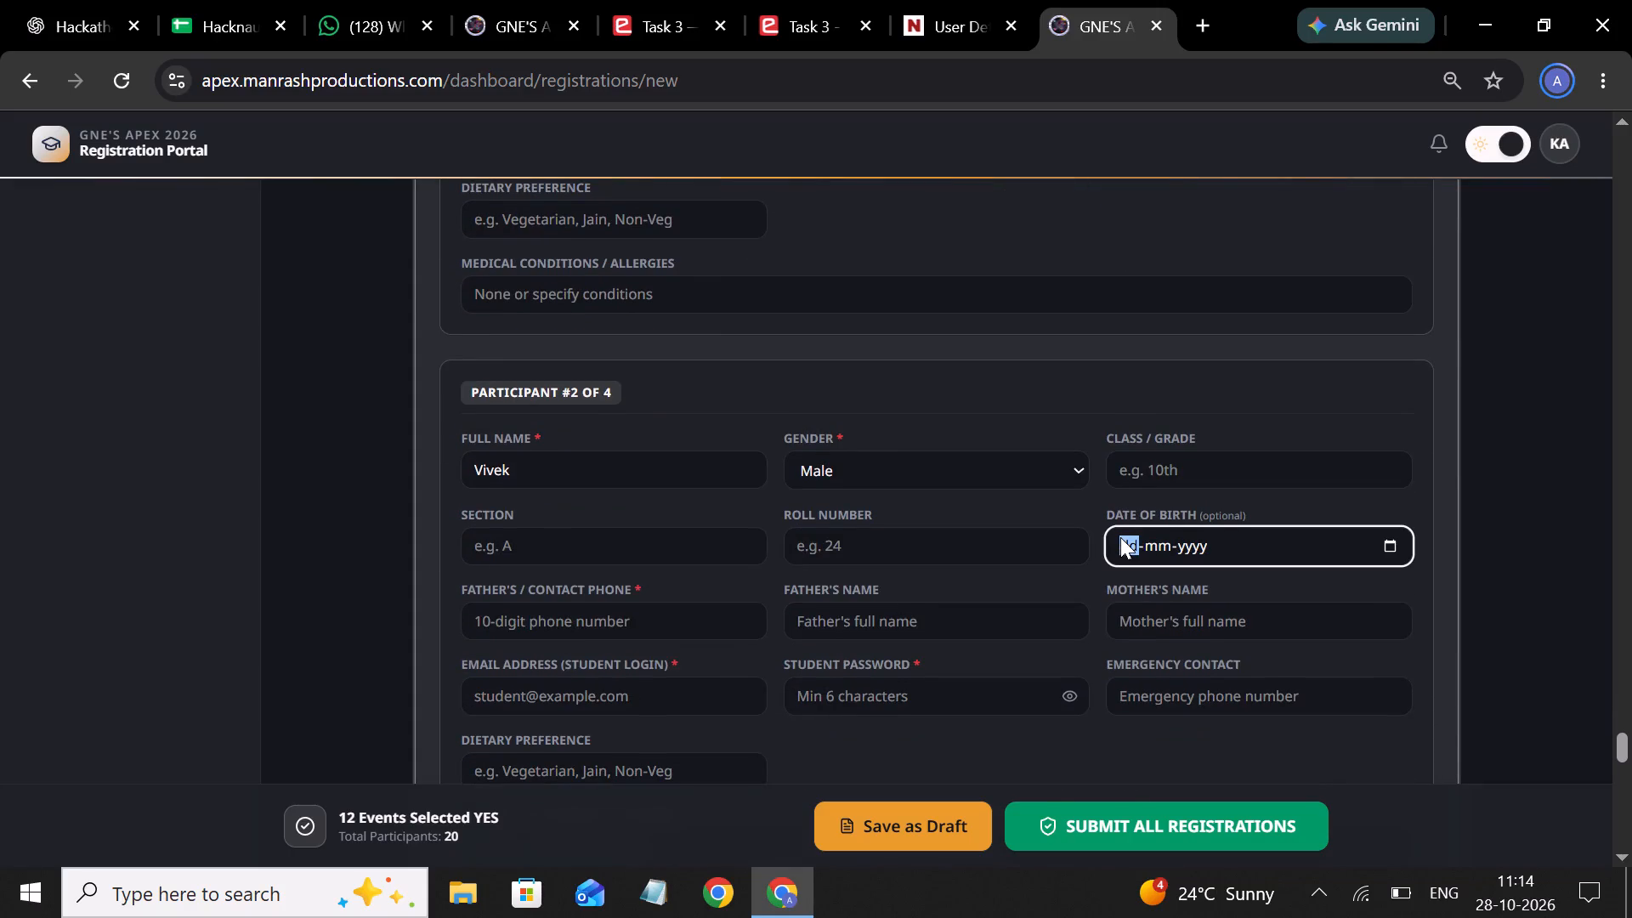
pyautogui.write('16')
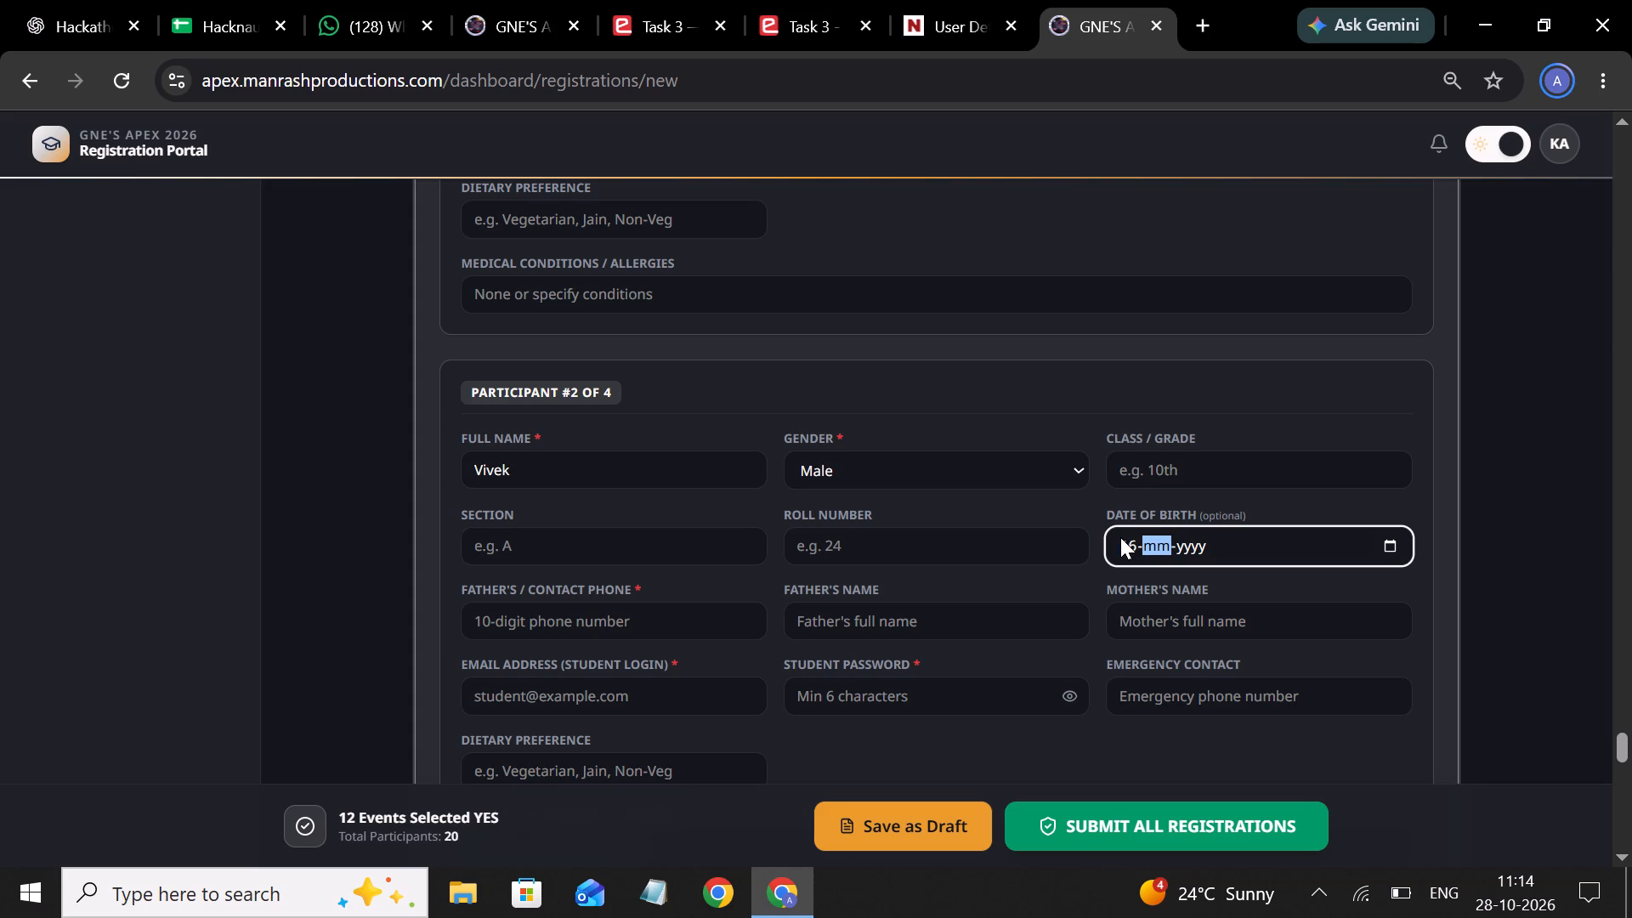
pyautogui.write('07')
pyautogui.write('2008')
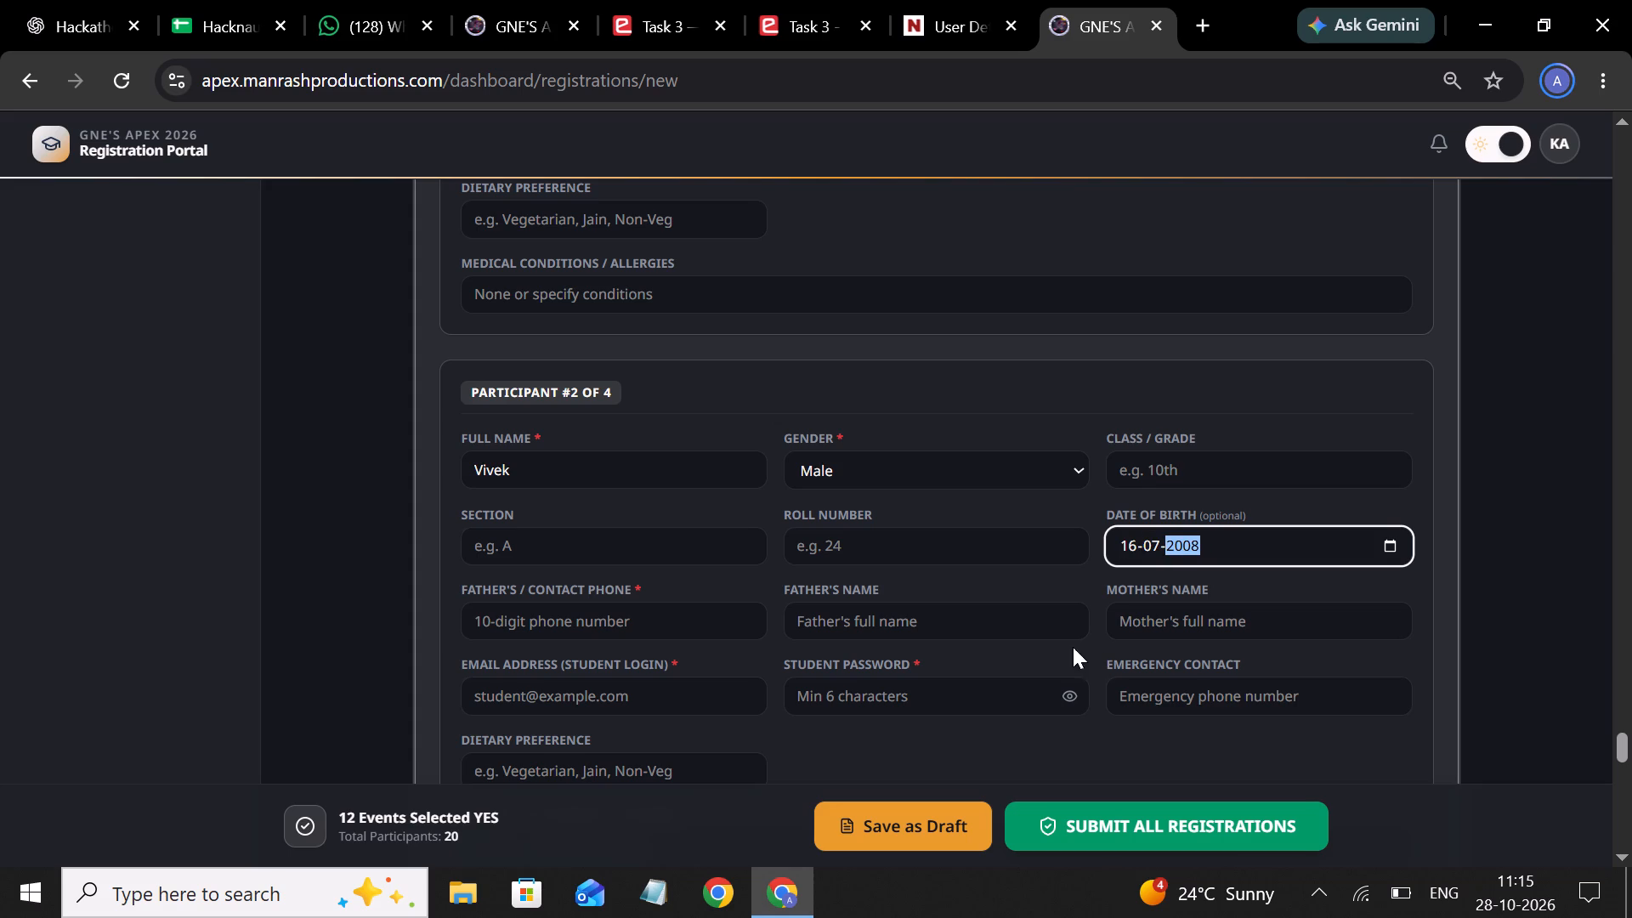
pyautogui.scroll(-1, 1014, 648)
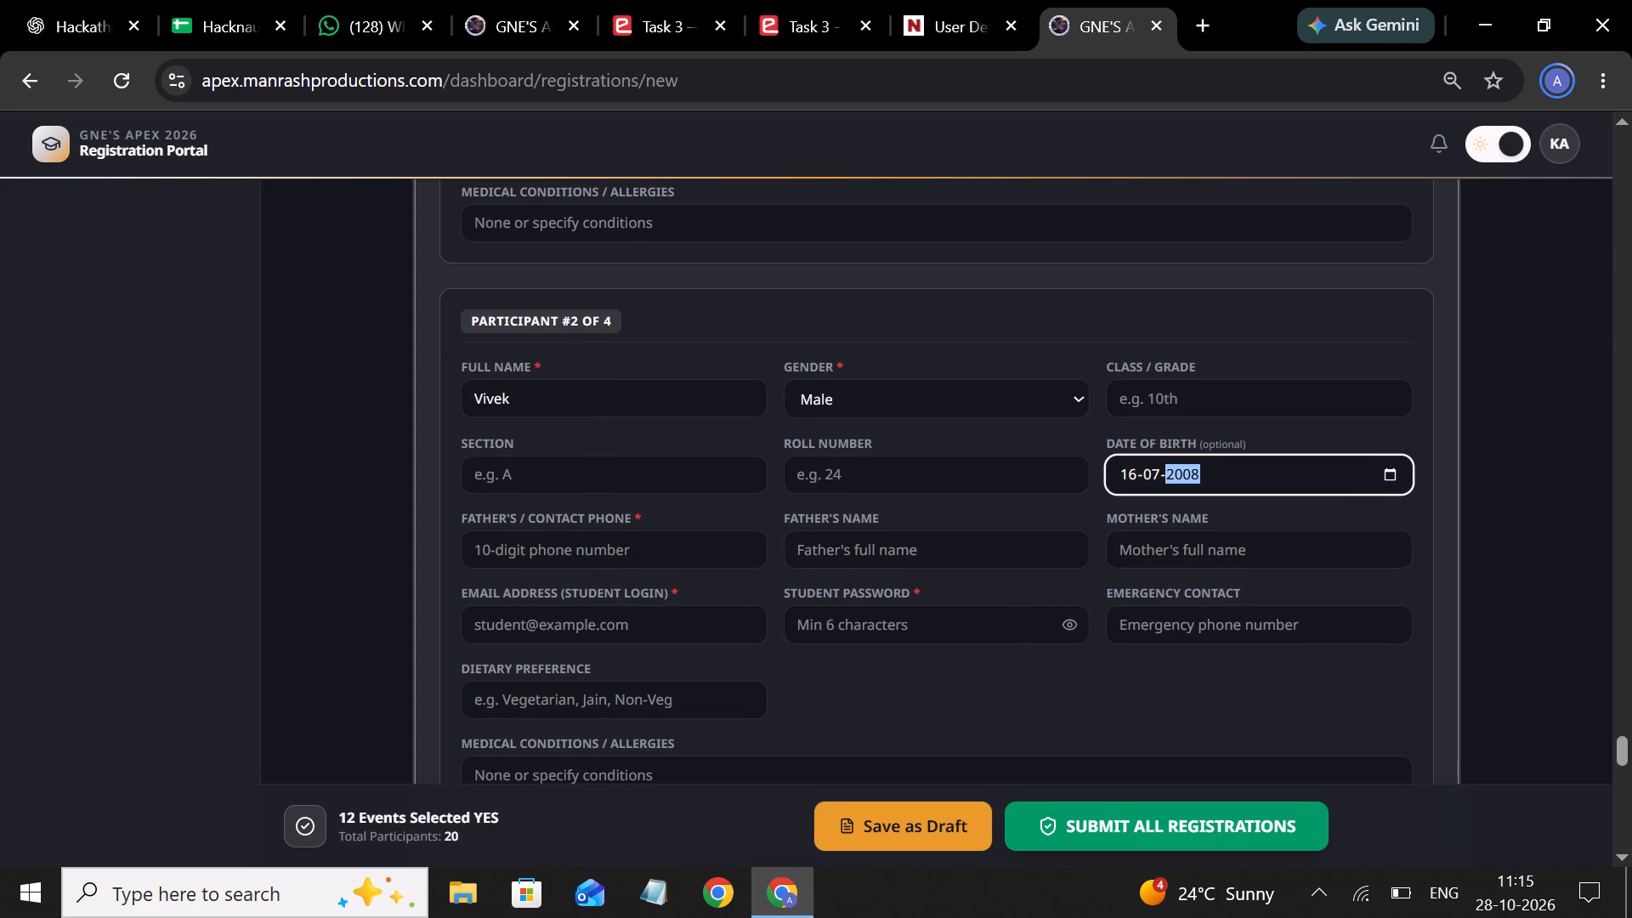
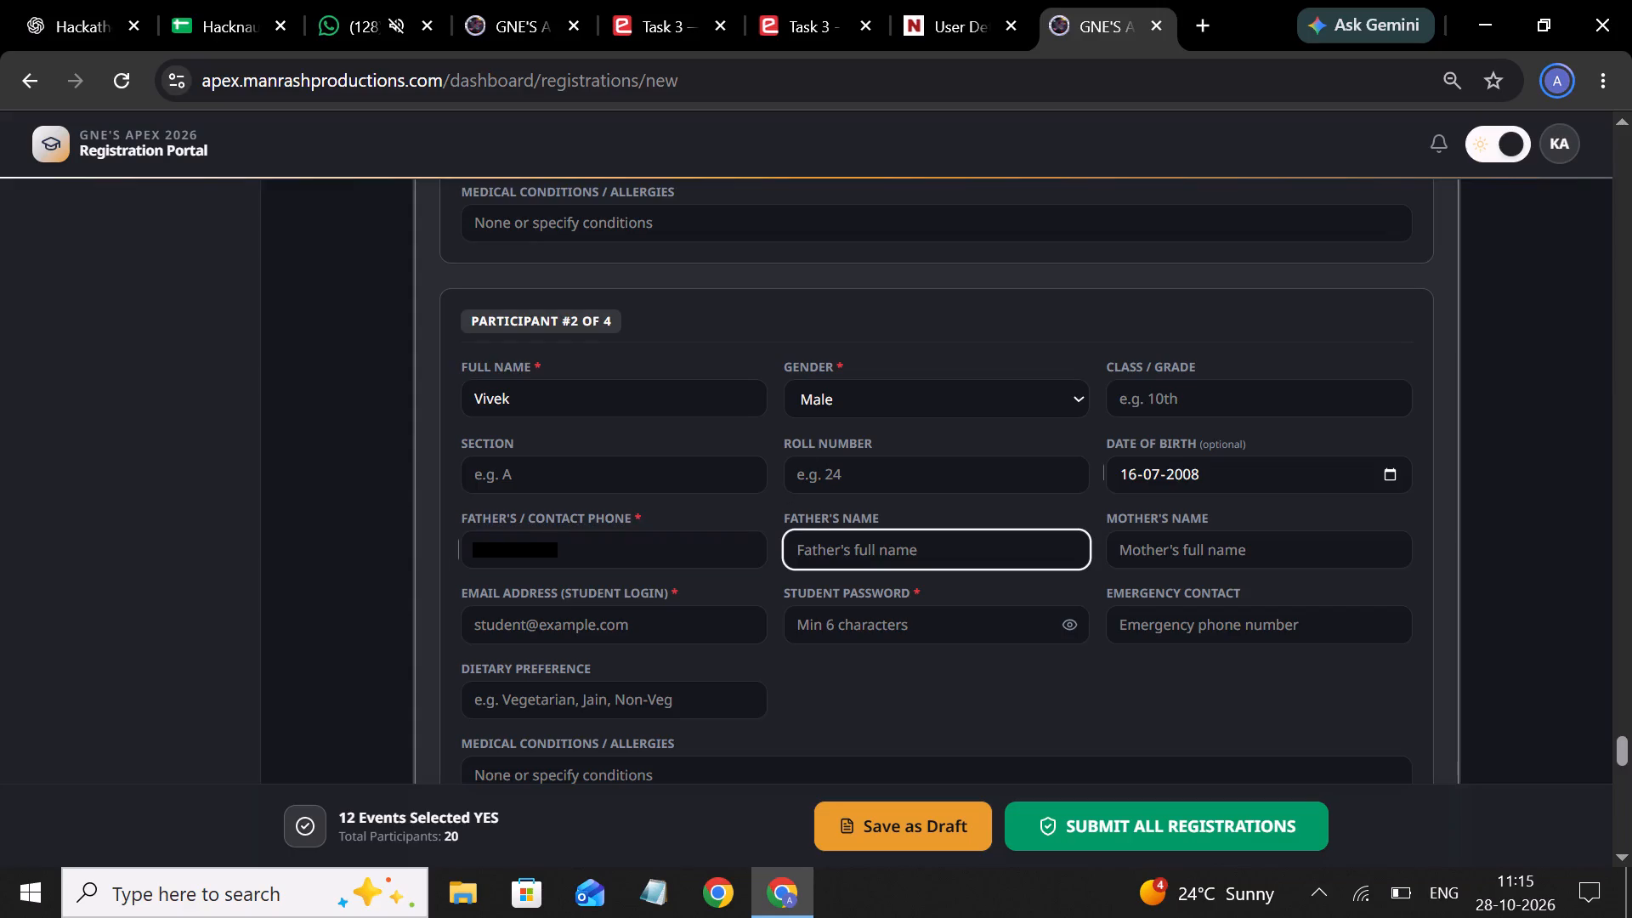
# Enter the father's and mother's names for participant 2 of 4 in Line Following Robo.
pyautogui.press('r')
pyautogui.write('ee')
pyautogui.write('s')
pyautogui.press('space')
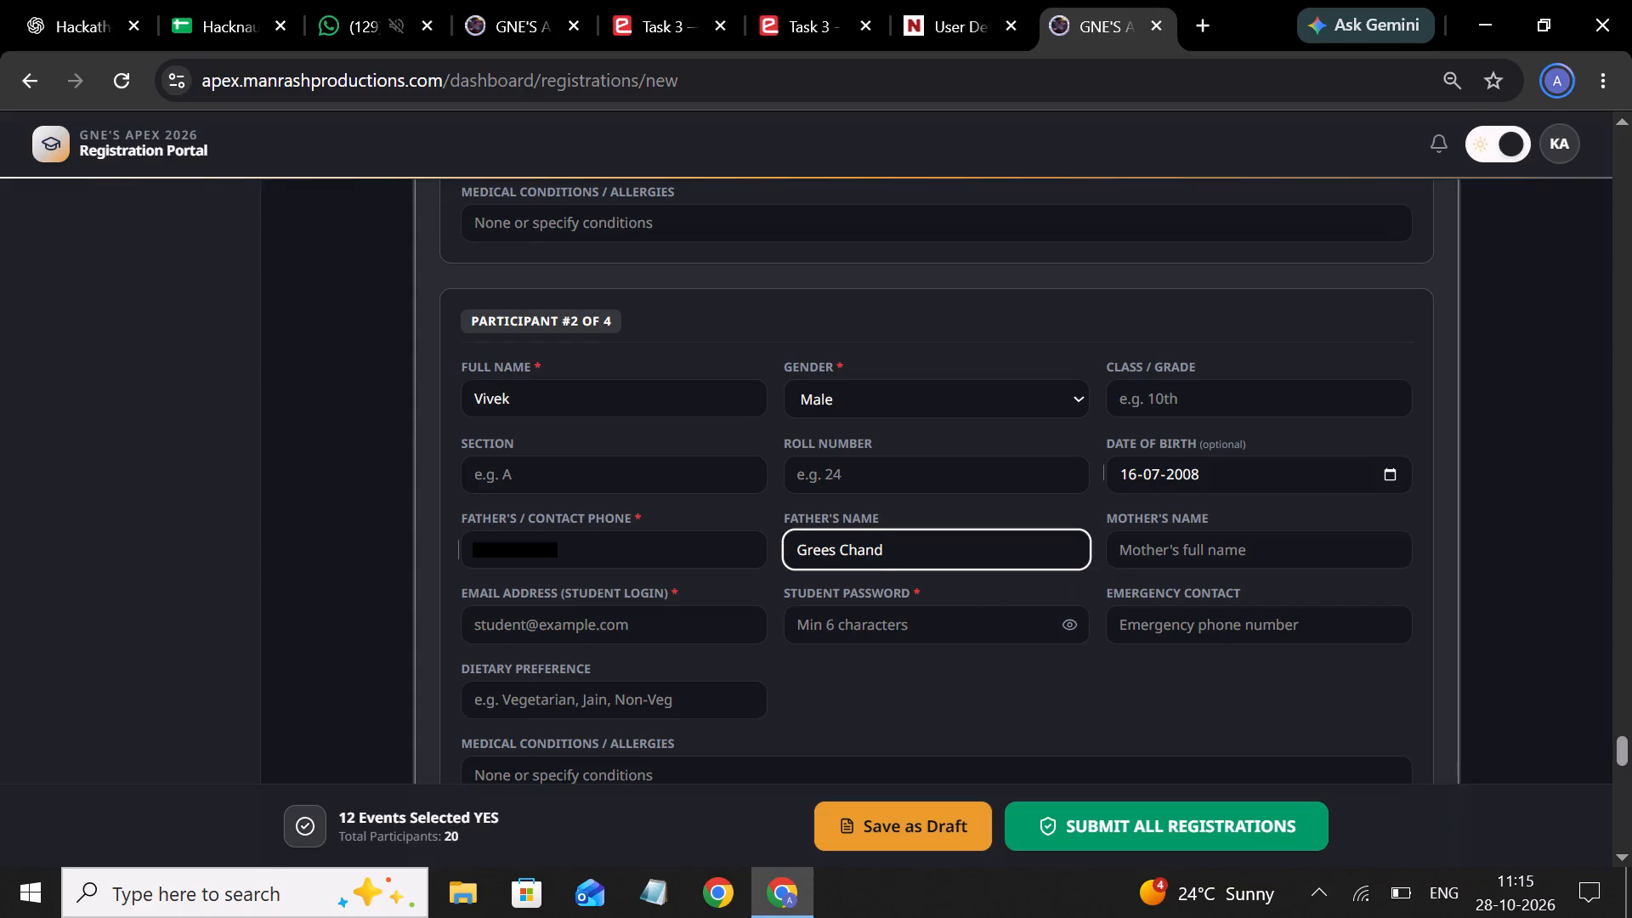
pyautogui.click(1154, 551)
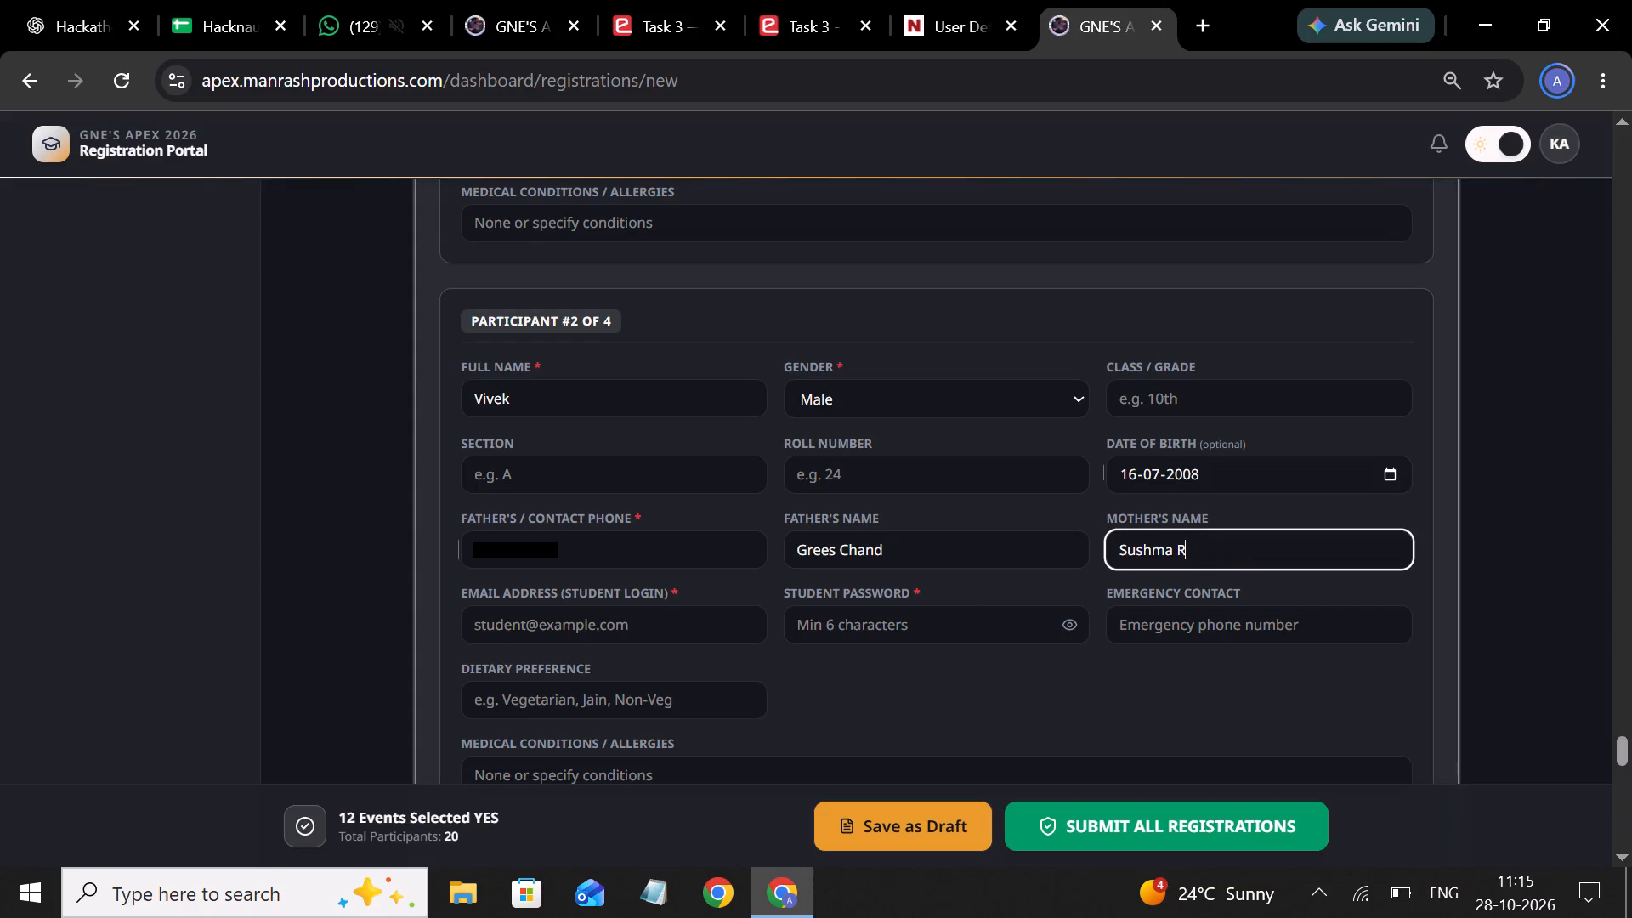
# Enter the student's full name for participant 3 of 4 in Line Following Robo.
pyautogui.scroll(-1, 1060, 601)
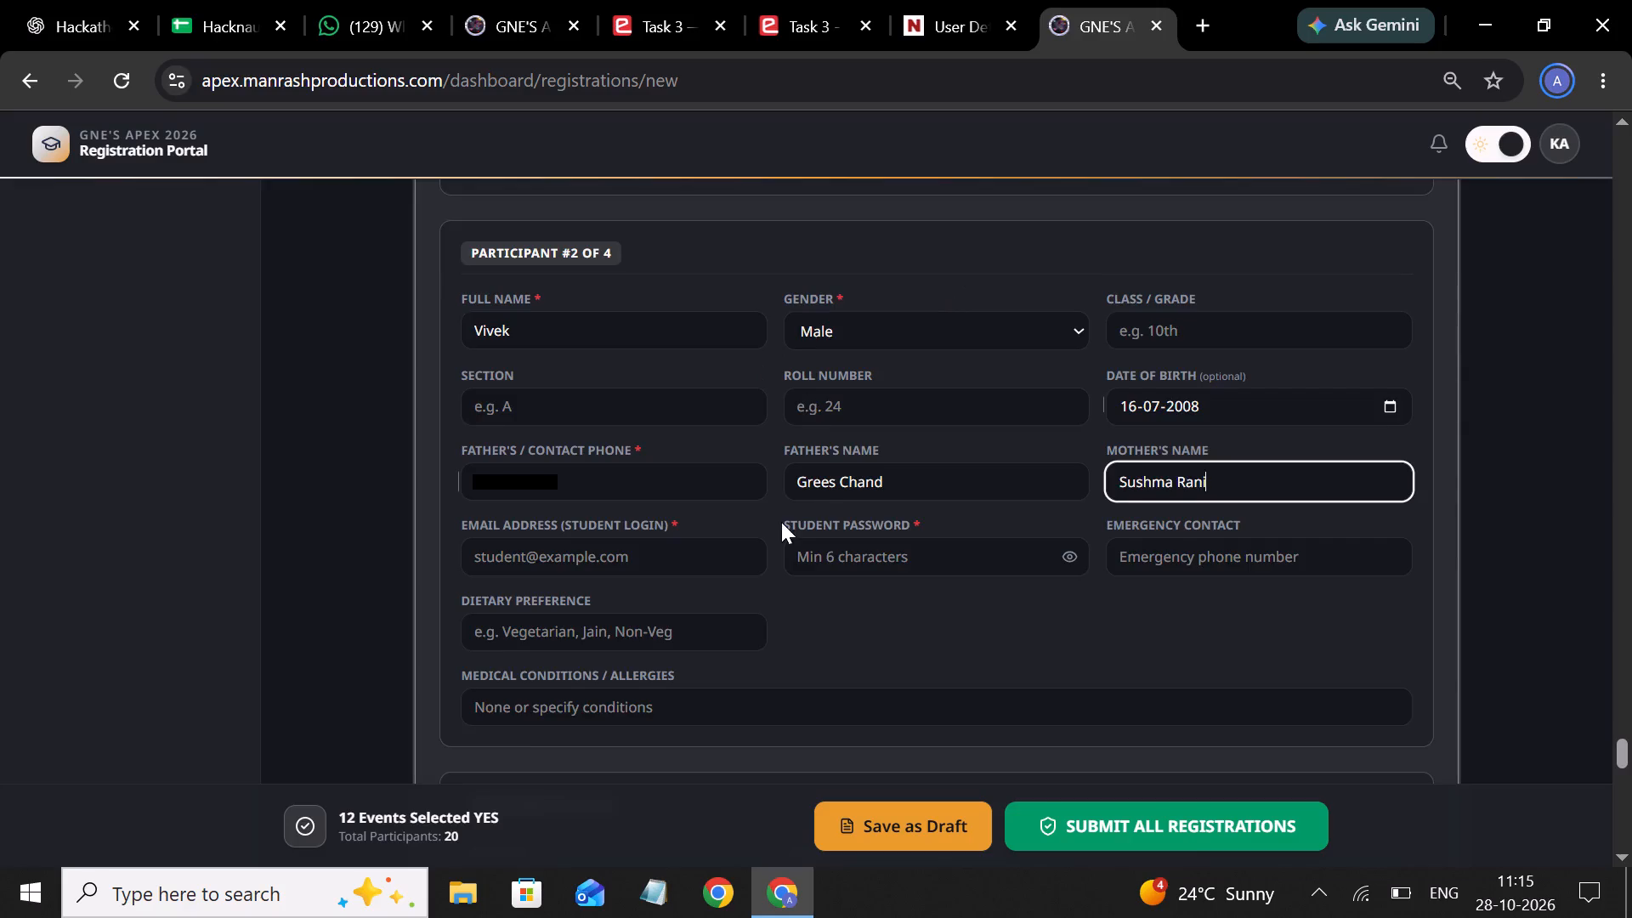
pyautogui.scroll(3, 781, 522)
pyautogui.scroll(-4, 781, 522)
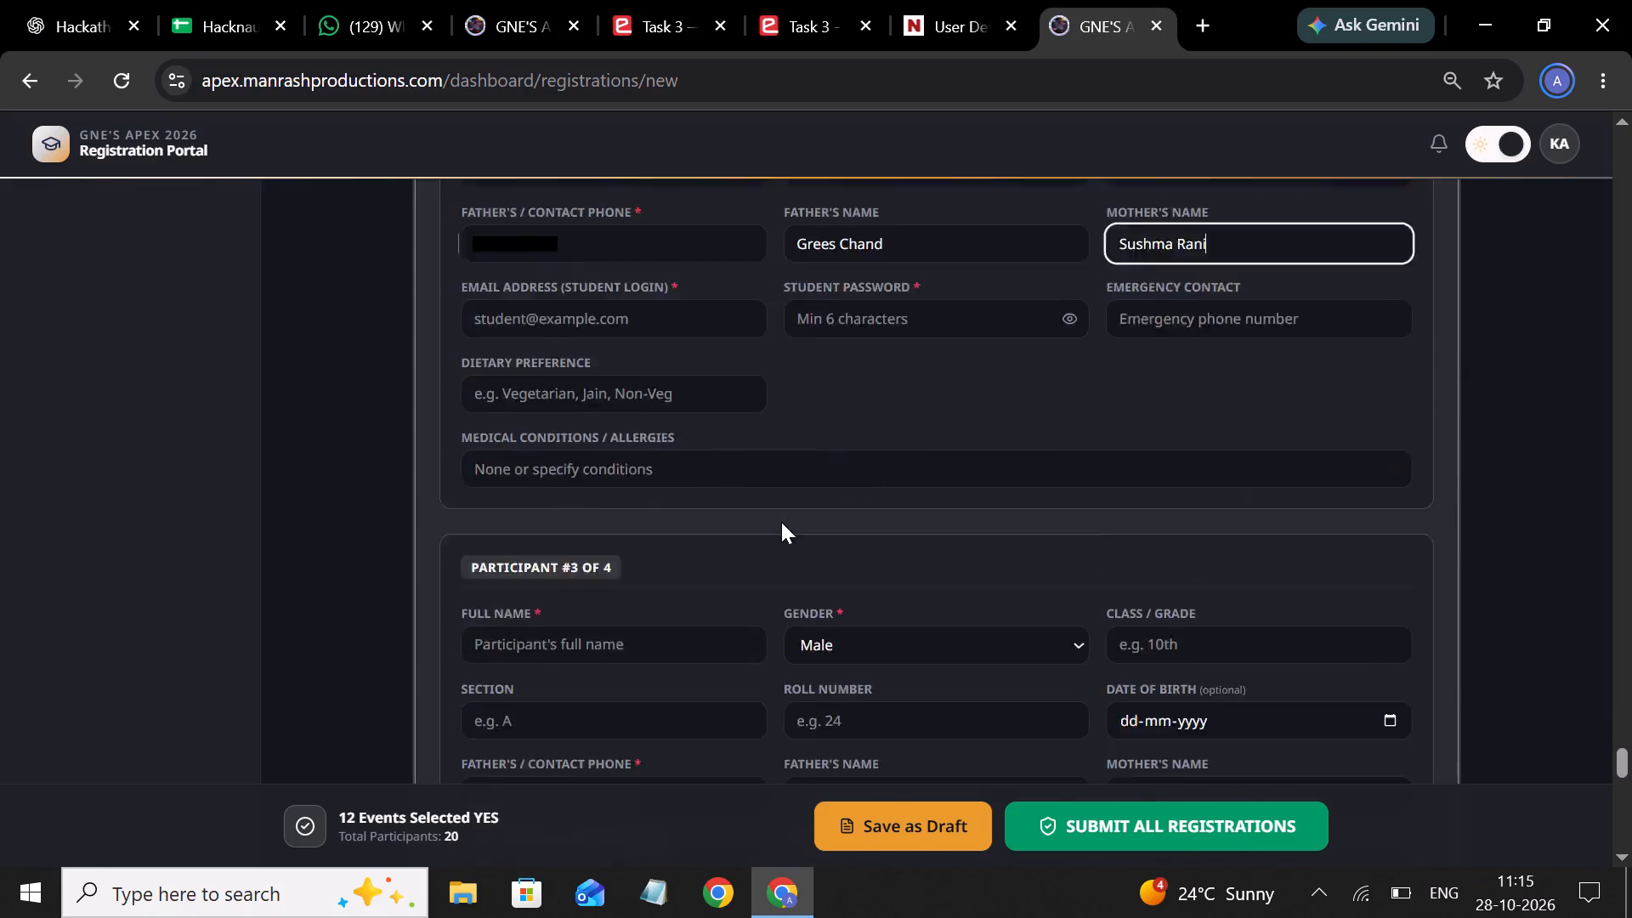
pyautogui.scroll(-2, 781, 522)
pyautogui.click(575, 358)
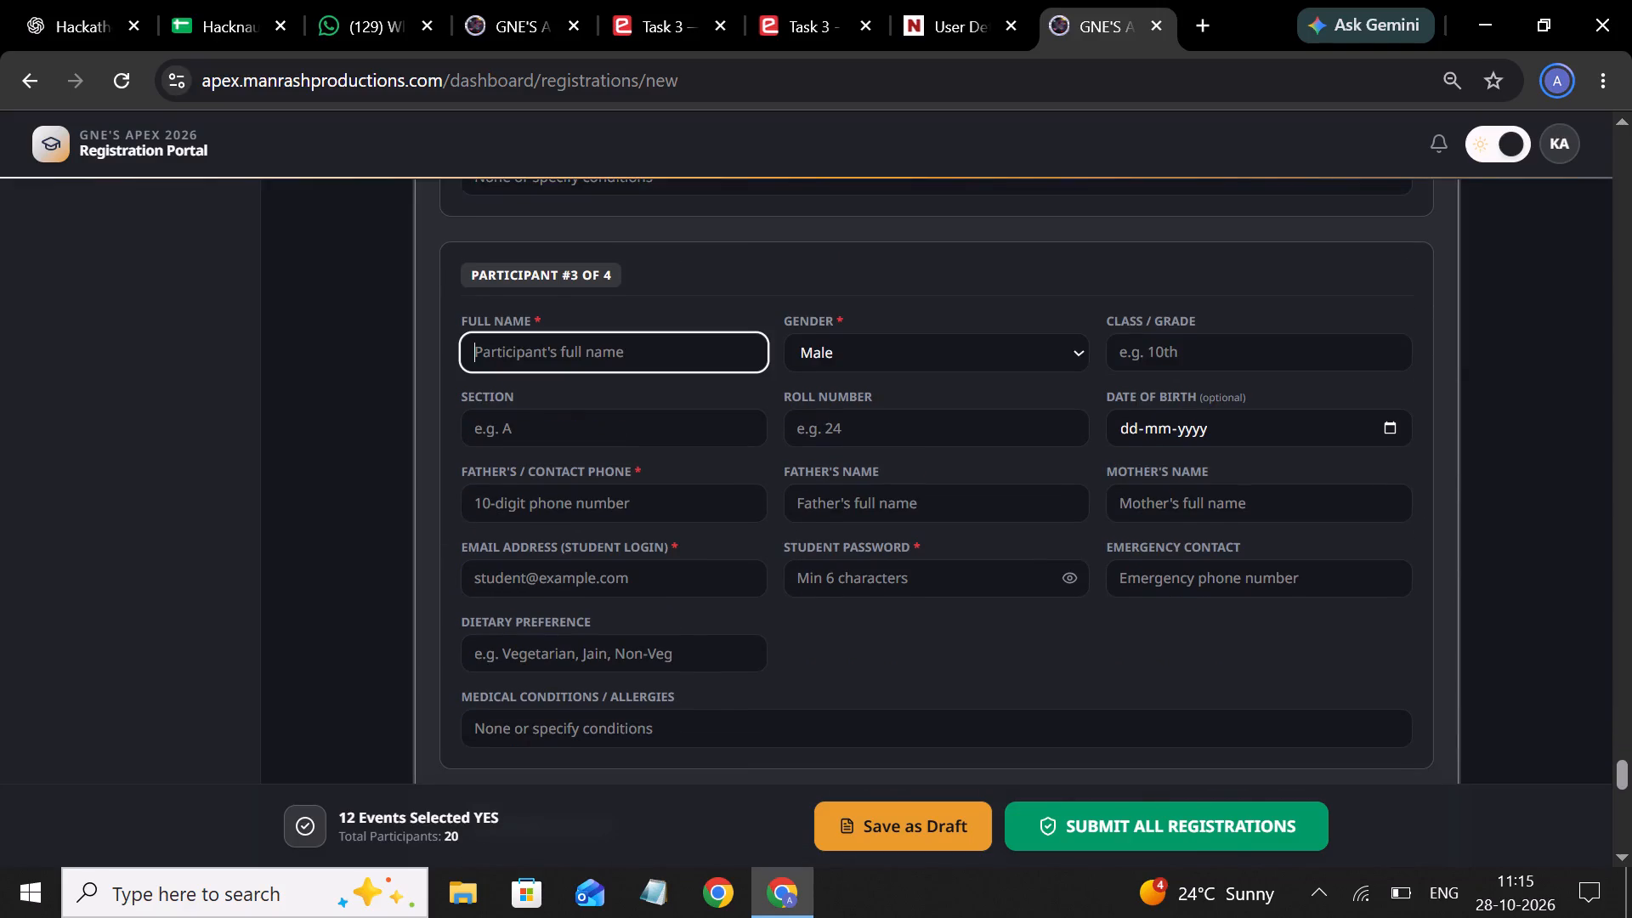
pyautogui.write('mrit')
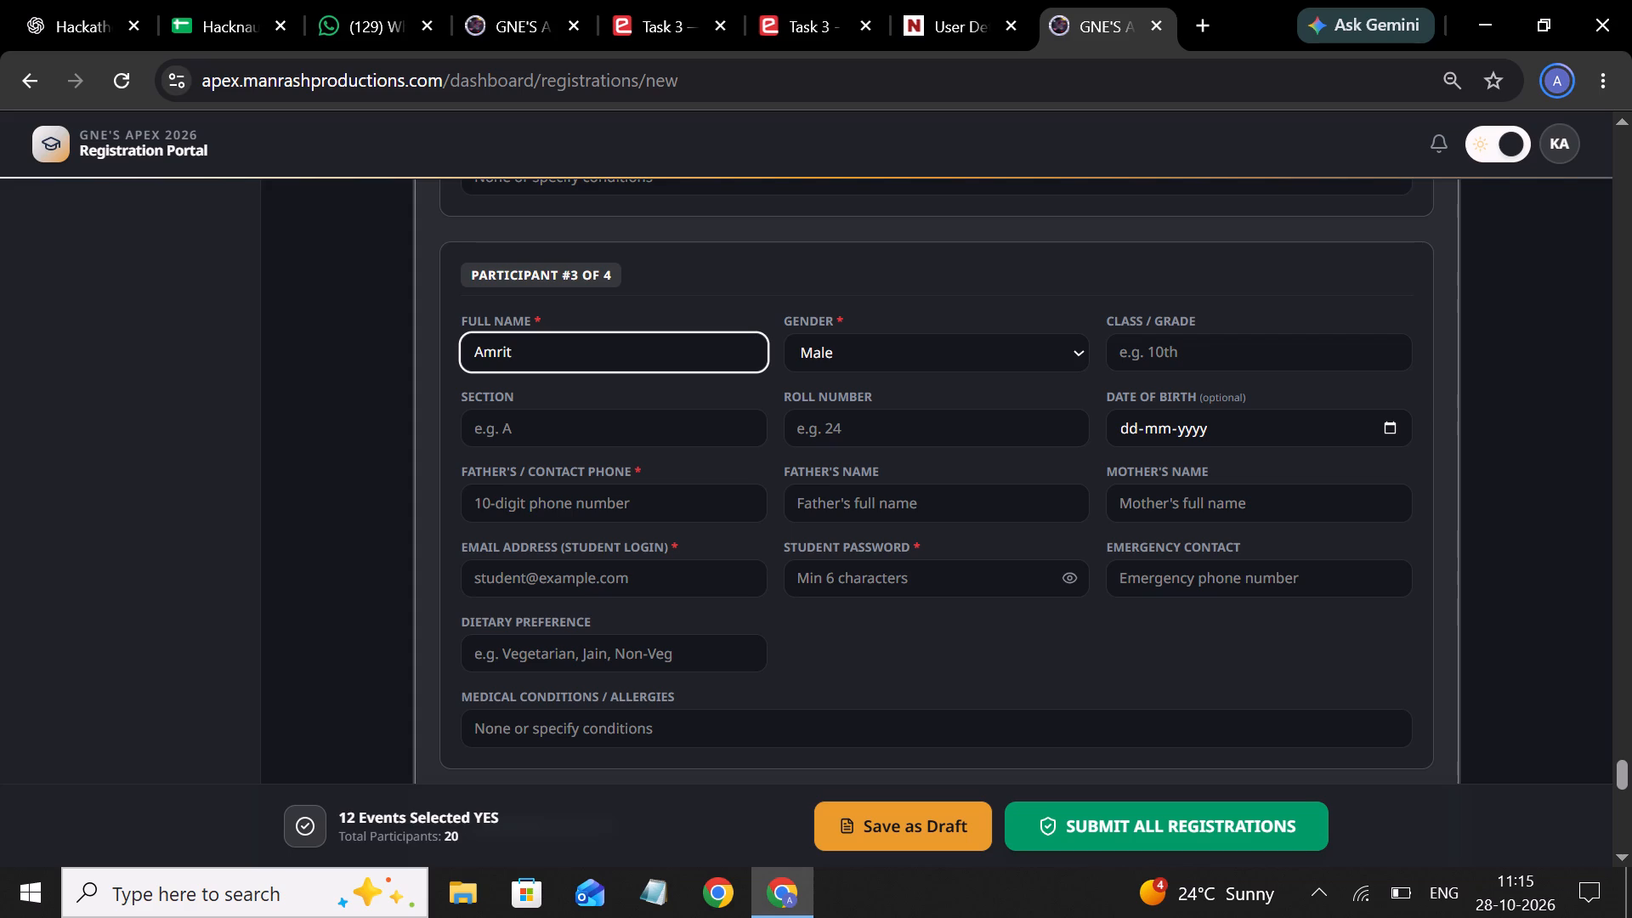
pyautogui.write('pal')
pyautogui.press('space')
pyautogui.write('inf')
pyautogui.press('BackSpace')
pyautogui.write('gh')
# Enter the student's date of birth for participant 3 of 4 in Line Following Robo.
pyautogui.click(845, 432)
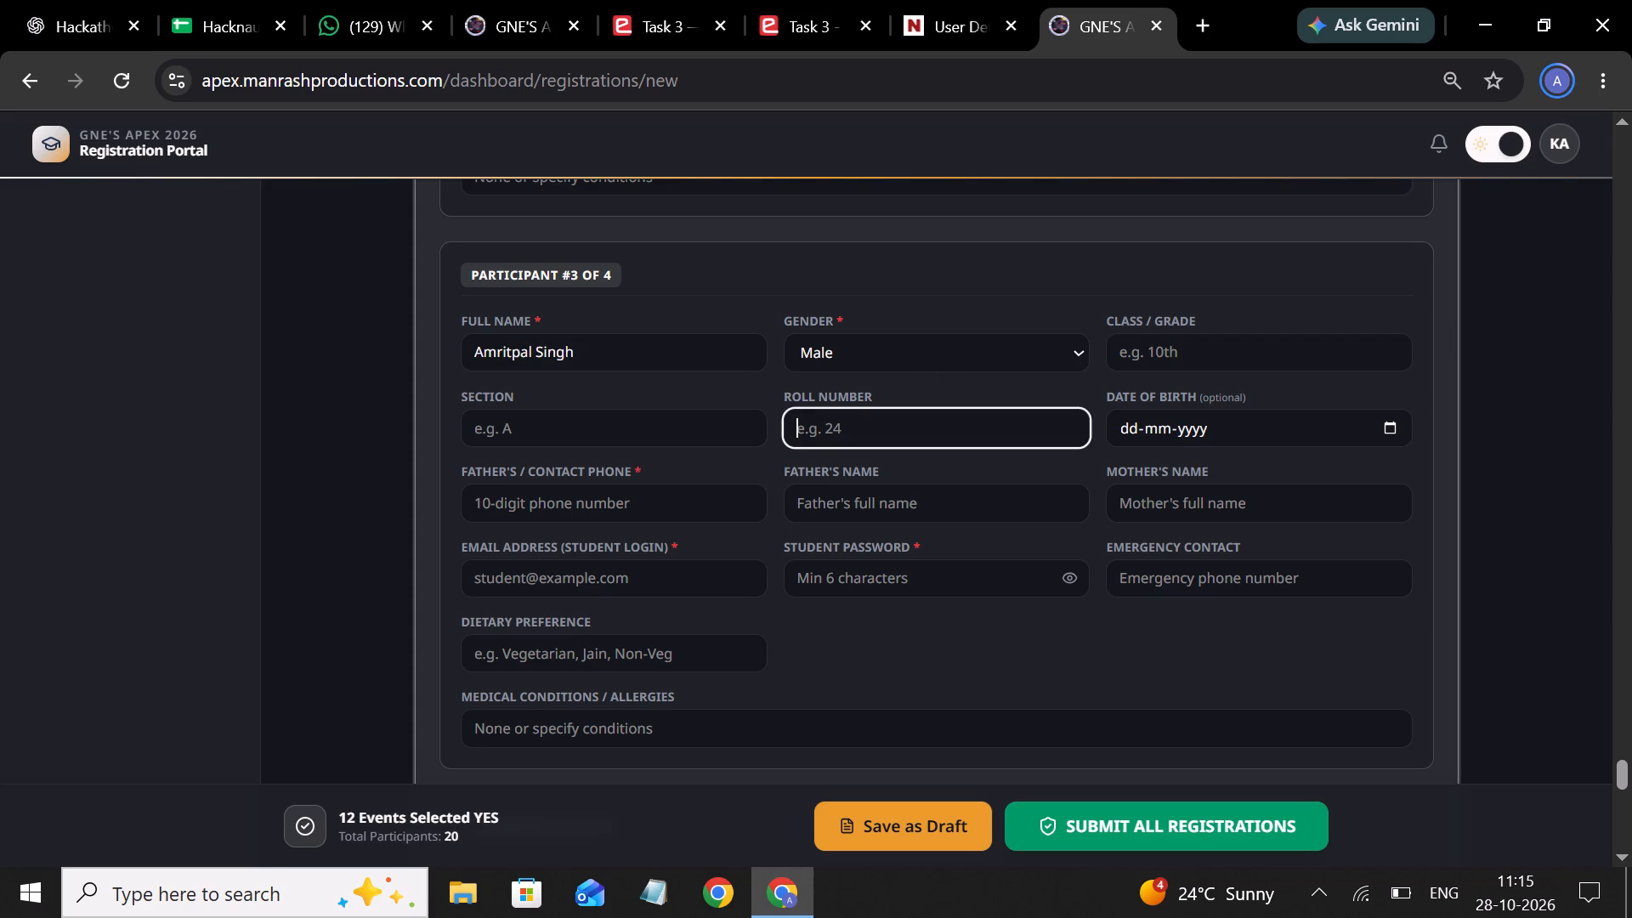
pyautogui.click(1133, 416)
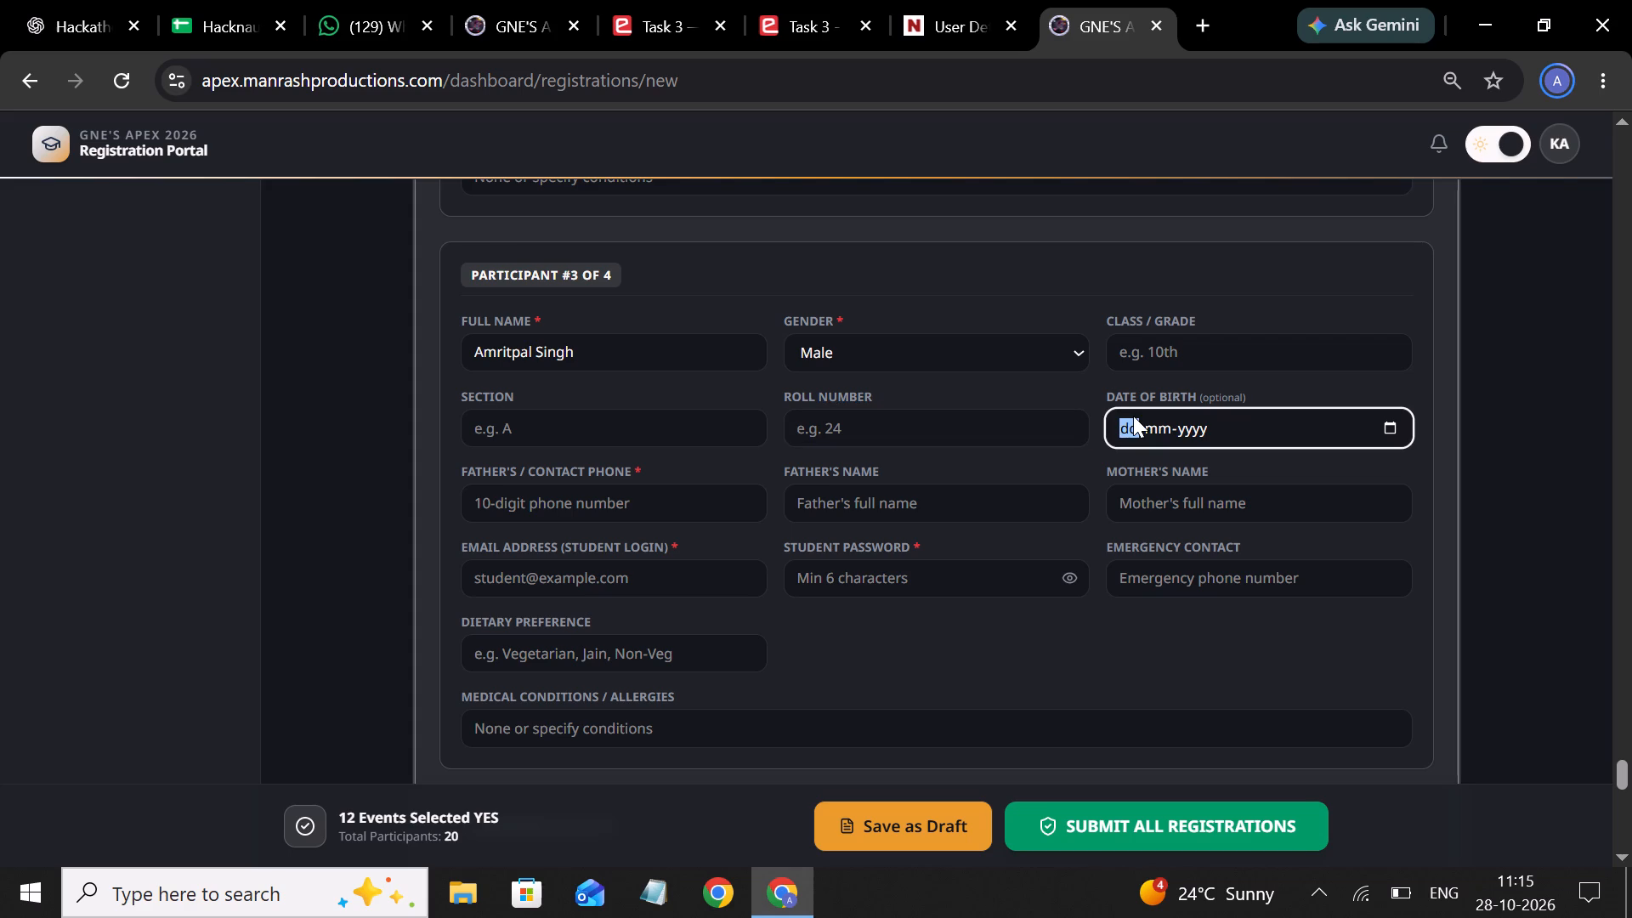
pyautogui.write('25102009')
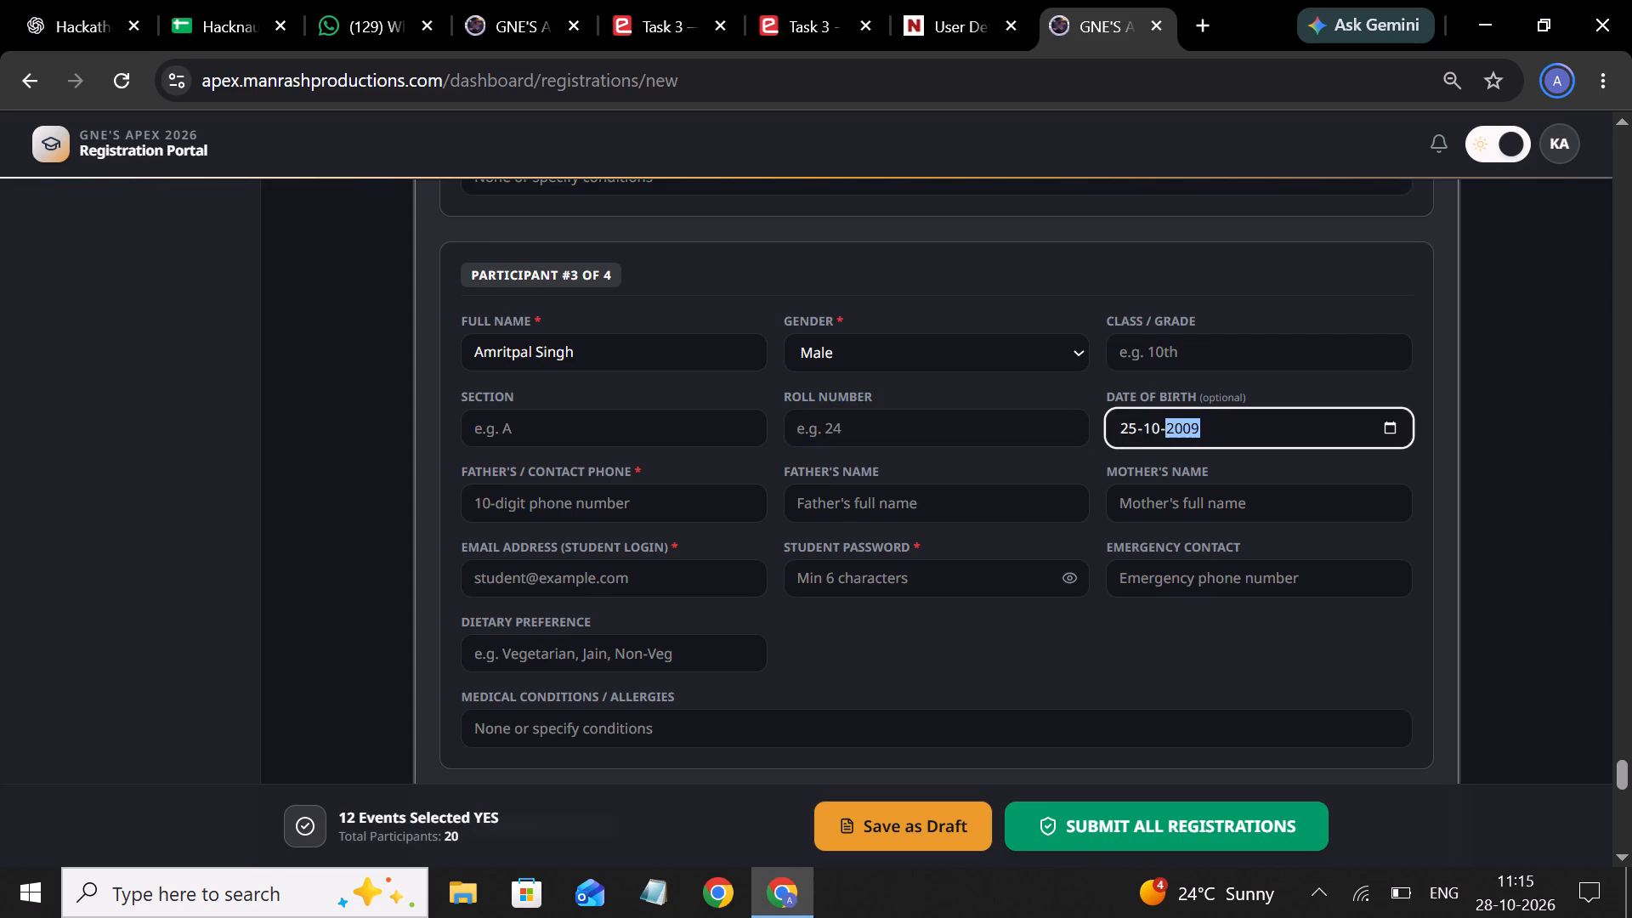
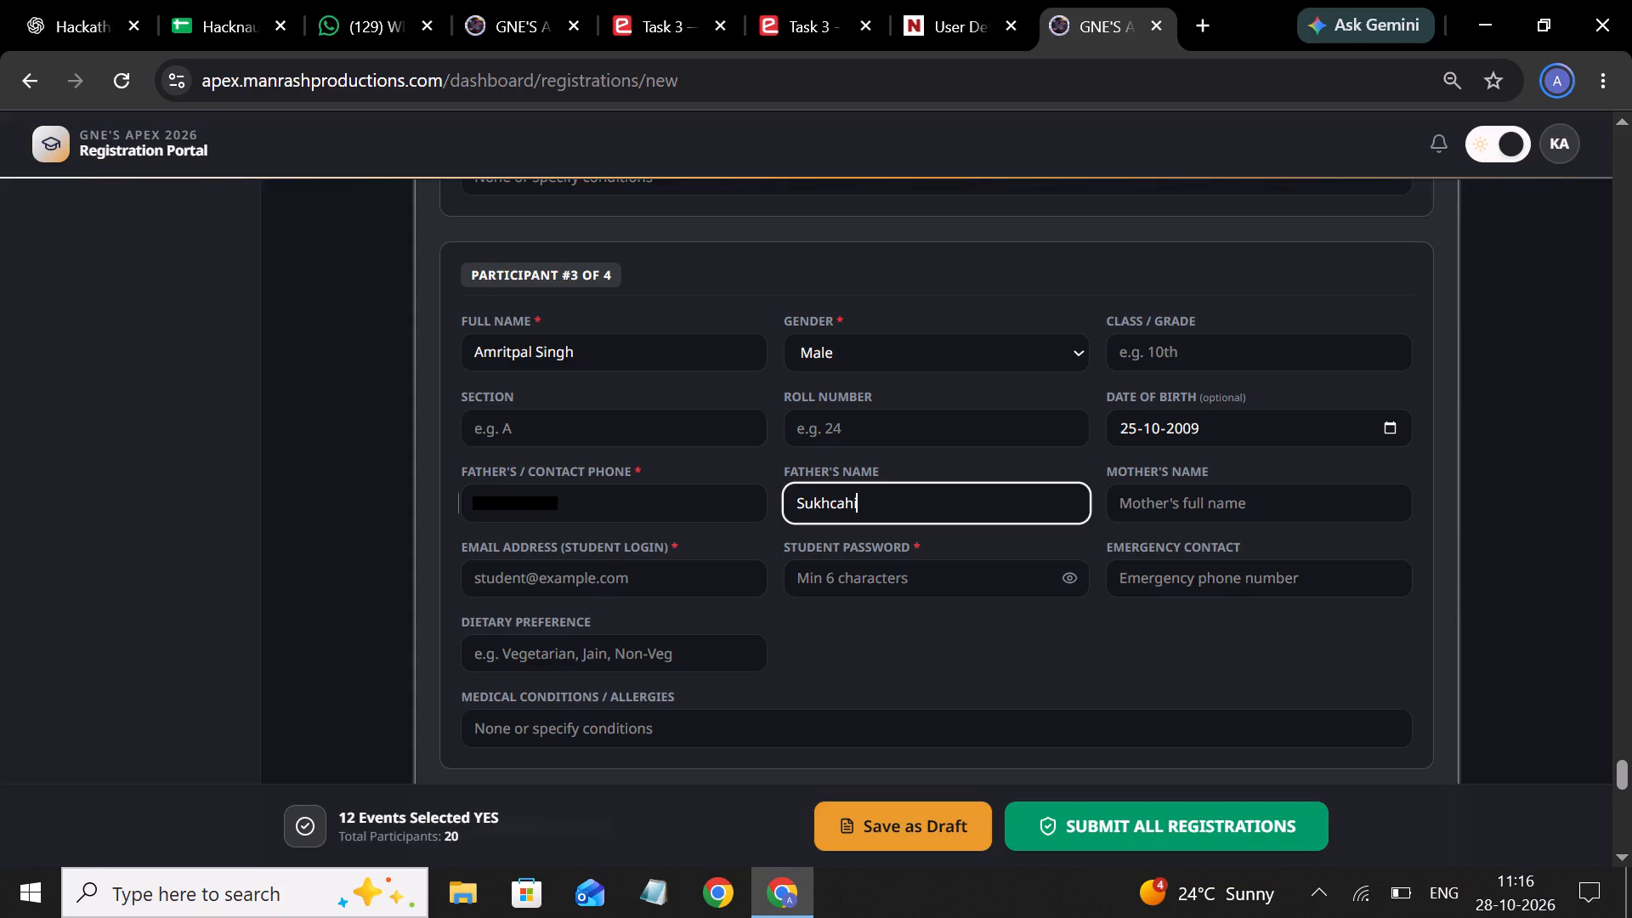
# Enter the father's and mother's full names for participant 3 of 4 in Line Following Robo.
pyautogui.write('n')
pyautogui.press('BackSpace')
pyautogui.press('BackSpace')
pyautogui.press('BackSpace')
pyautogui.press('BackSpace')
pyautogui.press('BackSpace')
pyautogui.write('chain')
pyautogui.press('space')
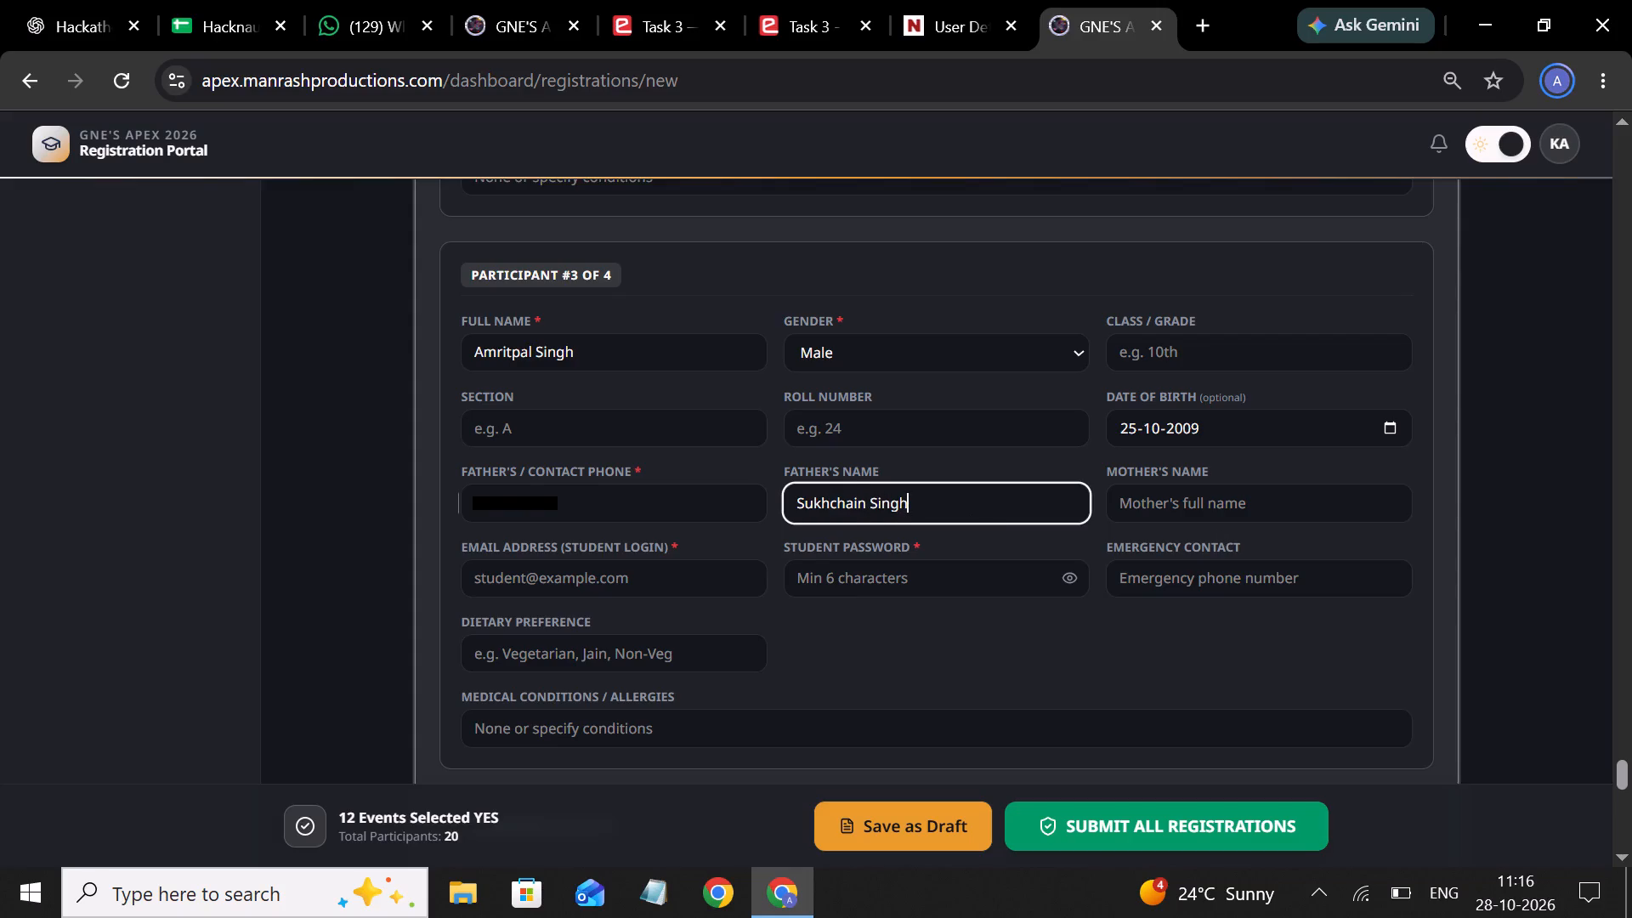
pyautogui.click(1224, 488)
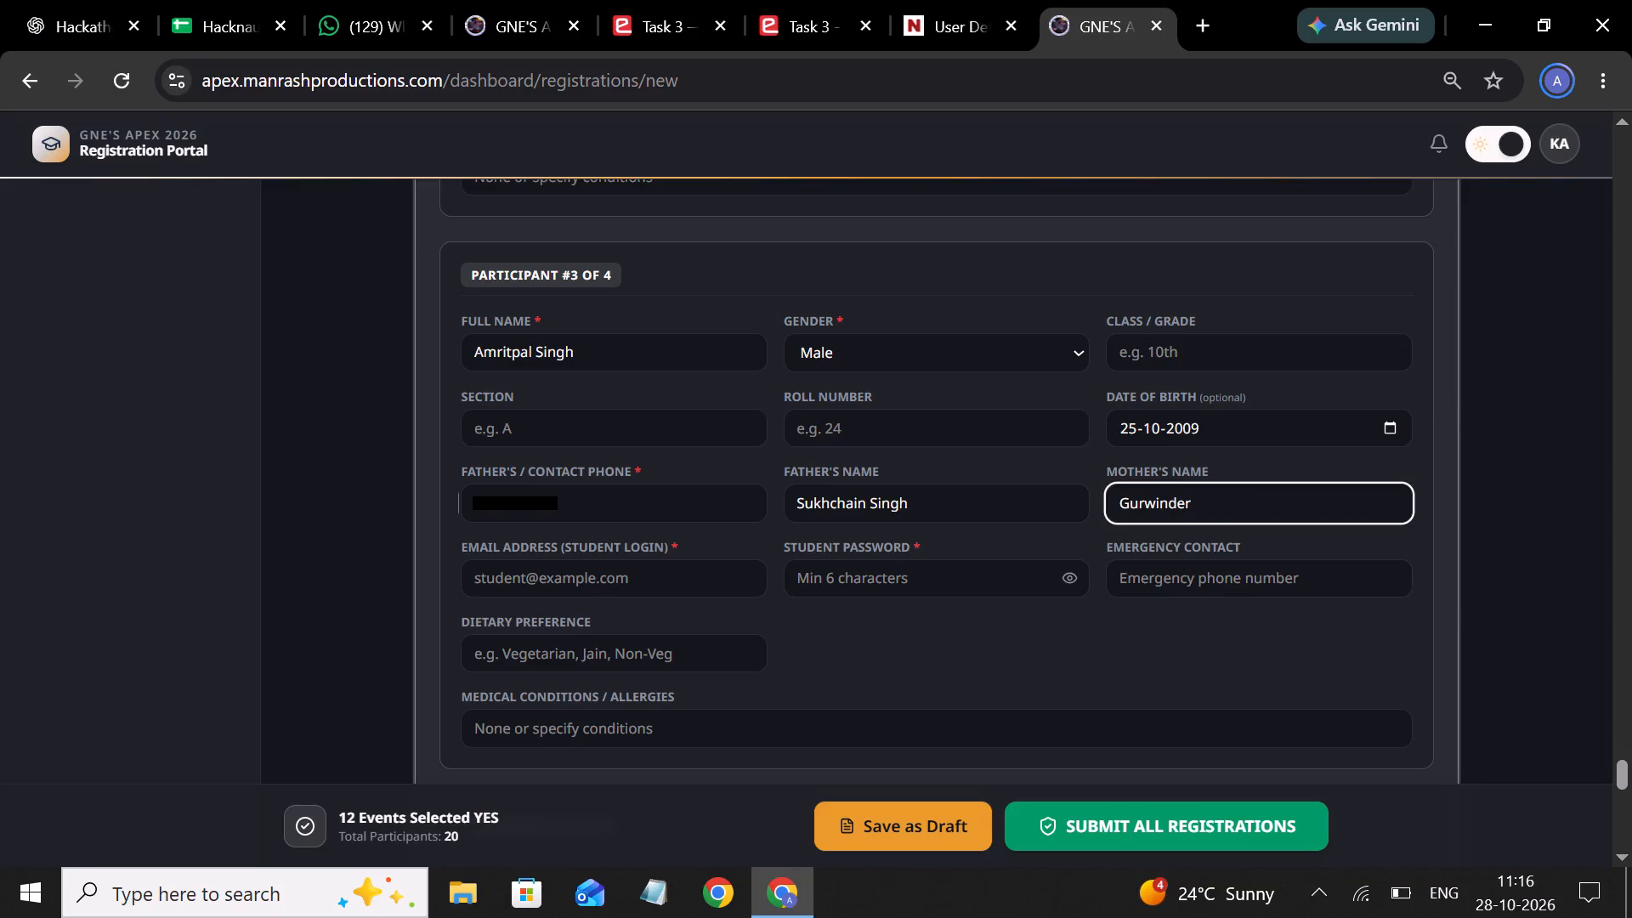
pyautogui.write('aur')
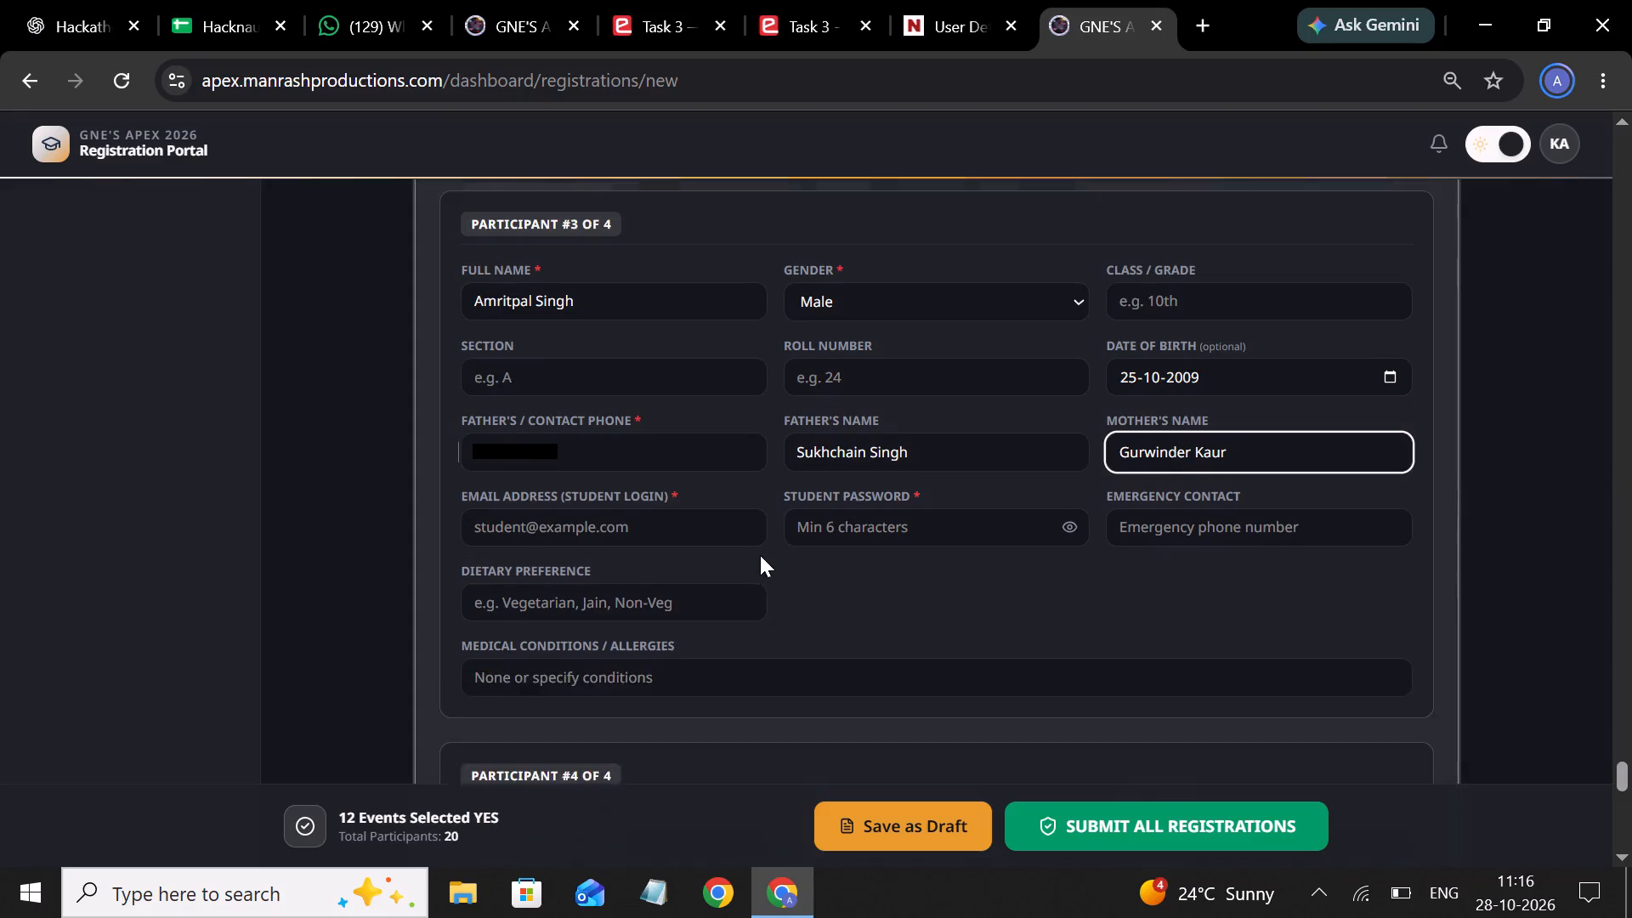
# Enter the student's full name for participant 4 of 4 in Line Following Robo.
pyautogui.scroll(-1, 760, 555)
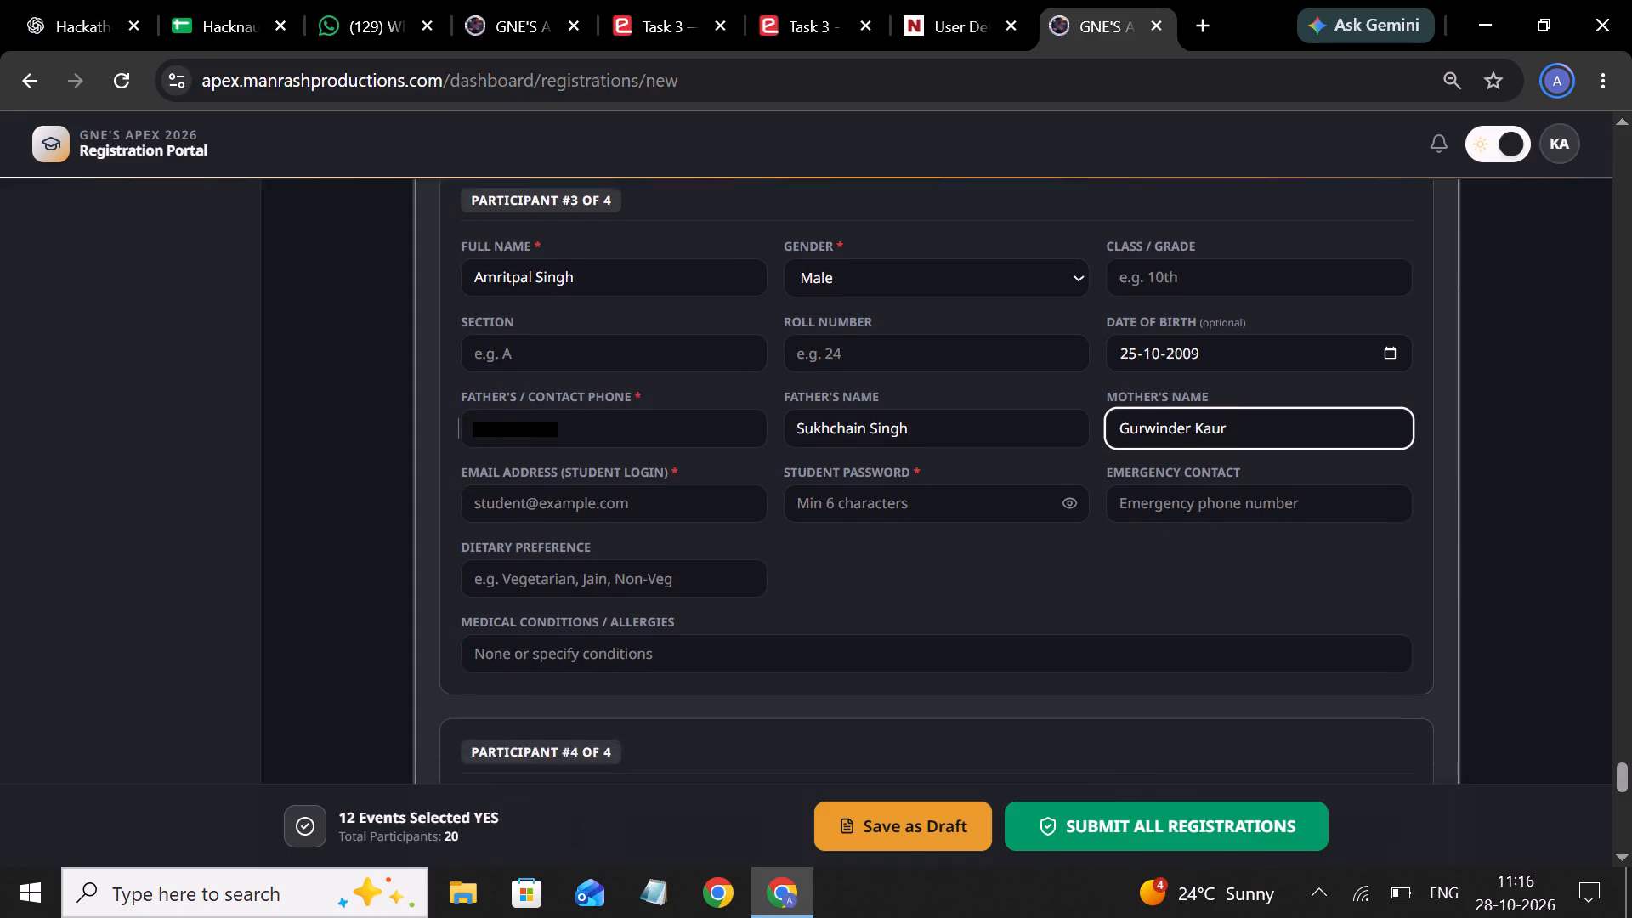
pyautogui.scroll(-2, 760, 555)
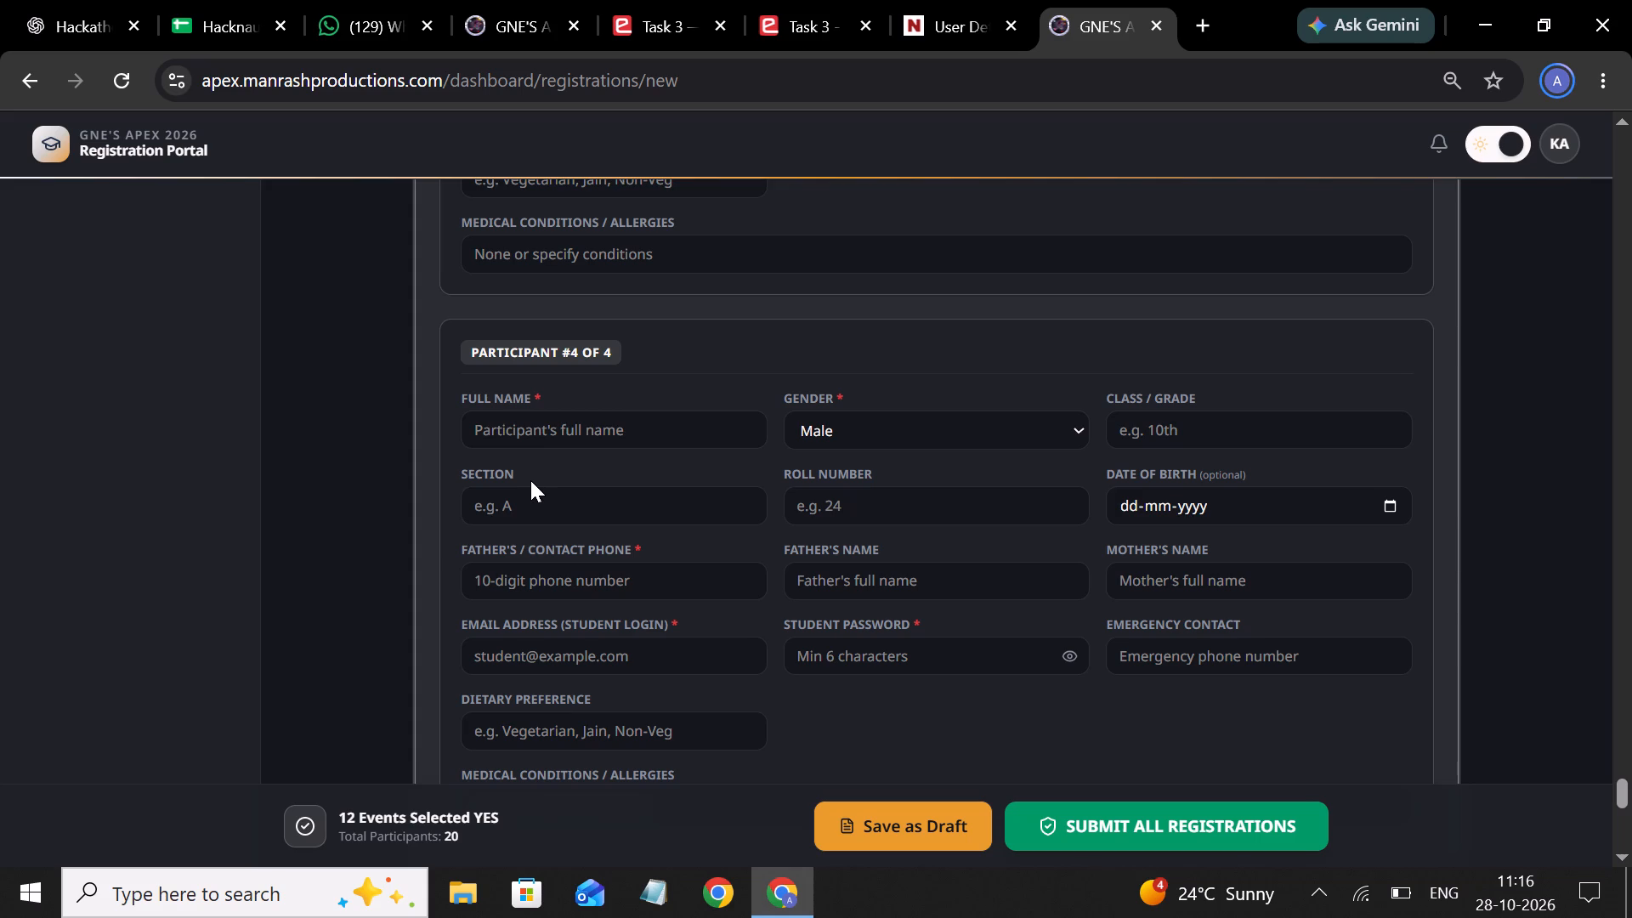
pyautogui.click(535, 433)
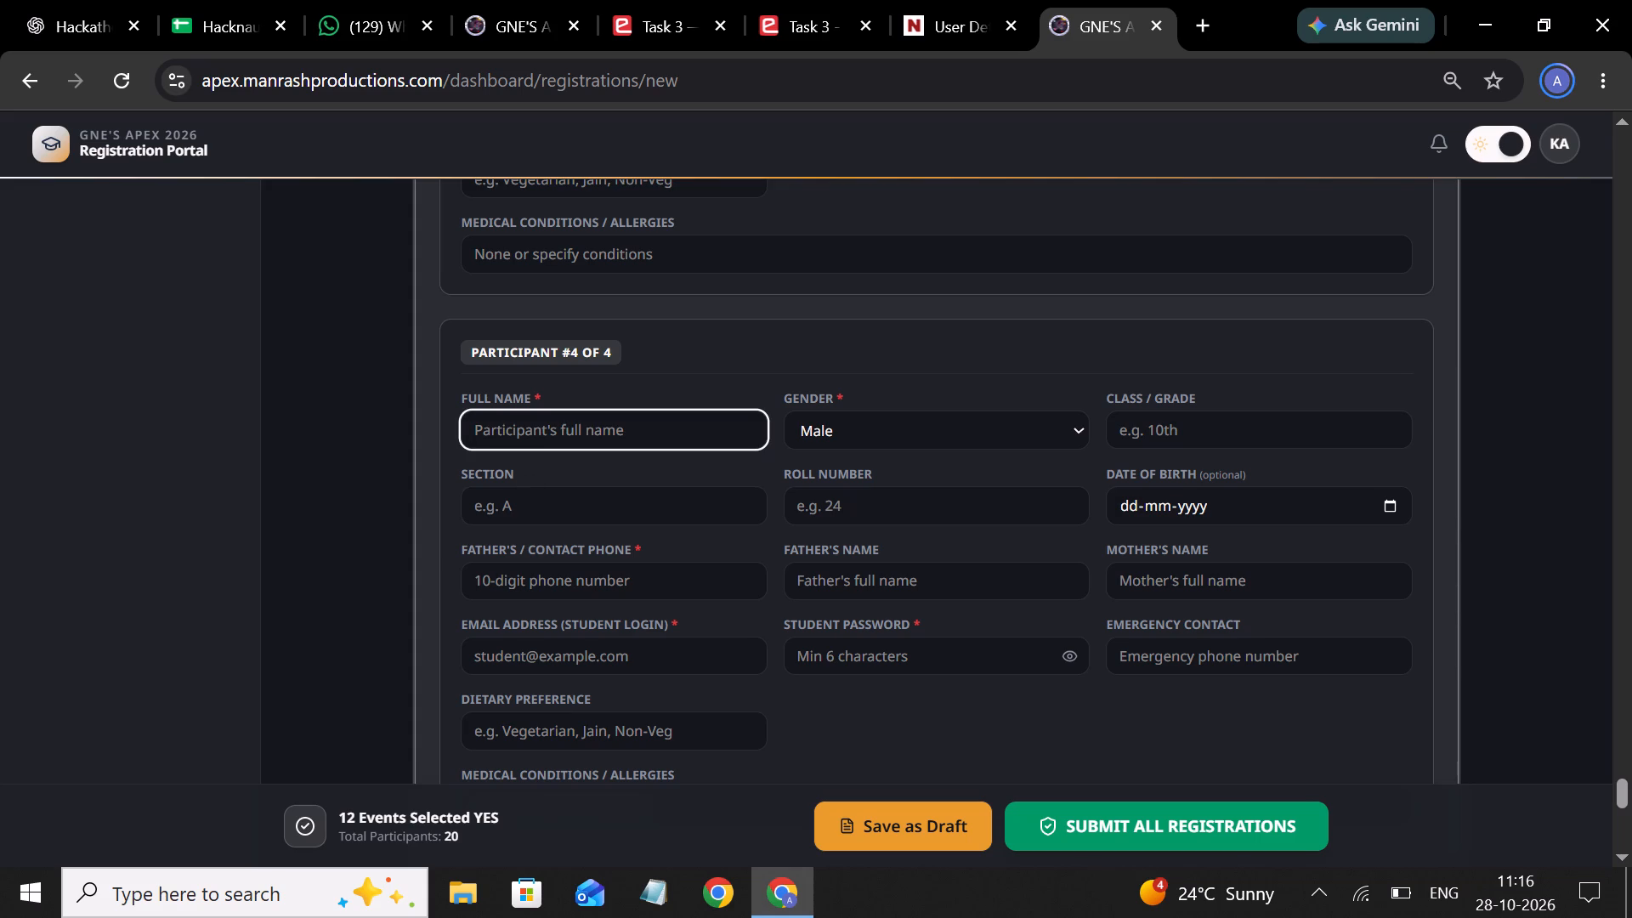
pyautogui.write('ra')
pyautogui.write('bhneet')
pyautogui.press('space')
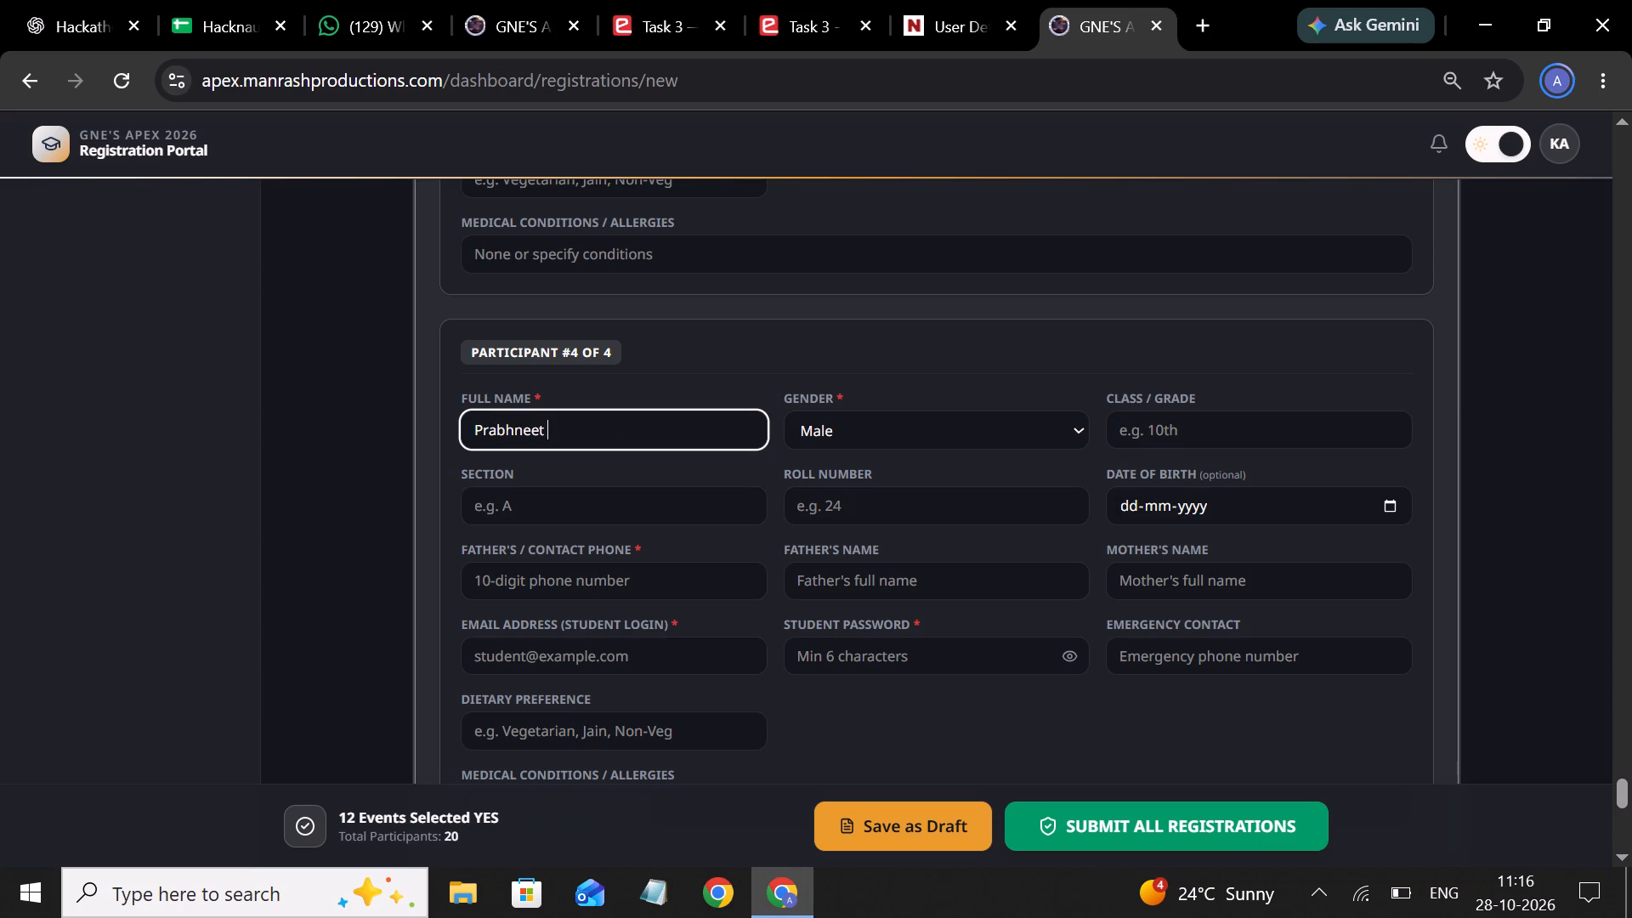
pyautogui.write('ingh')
# Enter the student's date of birth for participant 4 of 4 in Line Following Robo.
pyautogui.click(1126, 497)
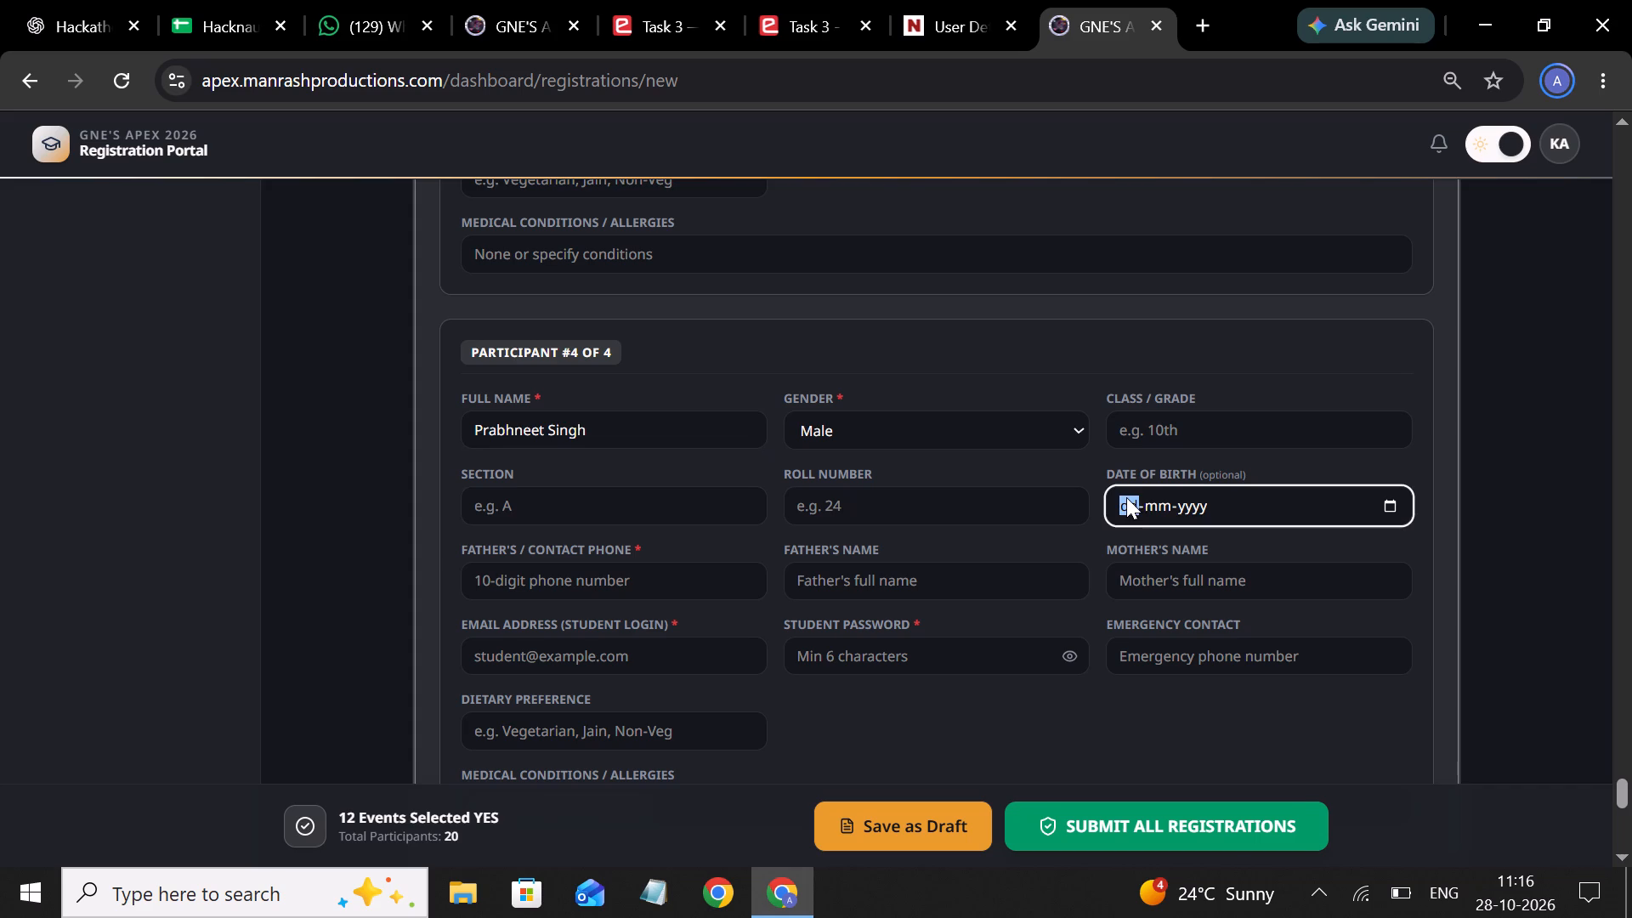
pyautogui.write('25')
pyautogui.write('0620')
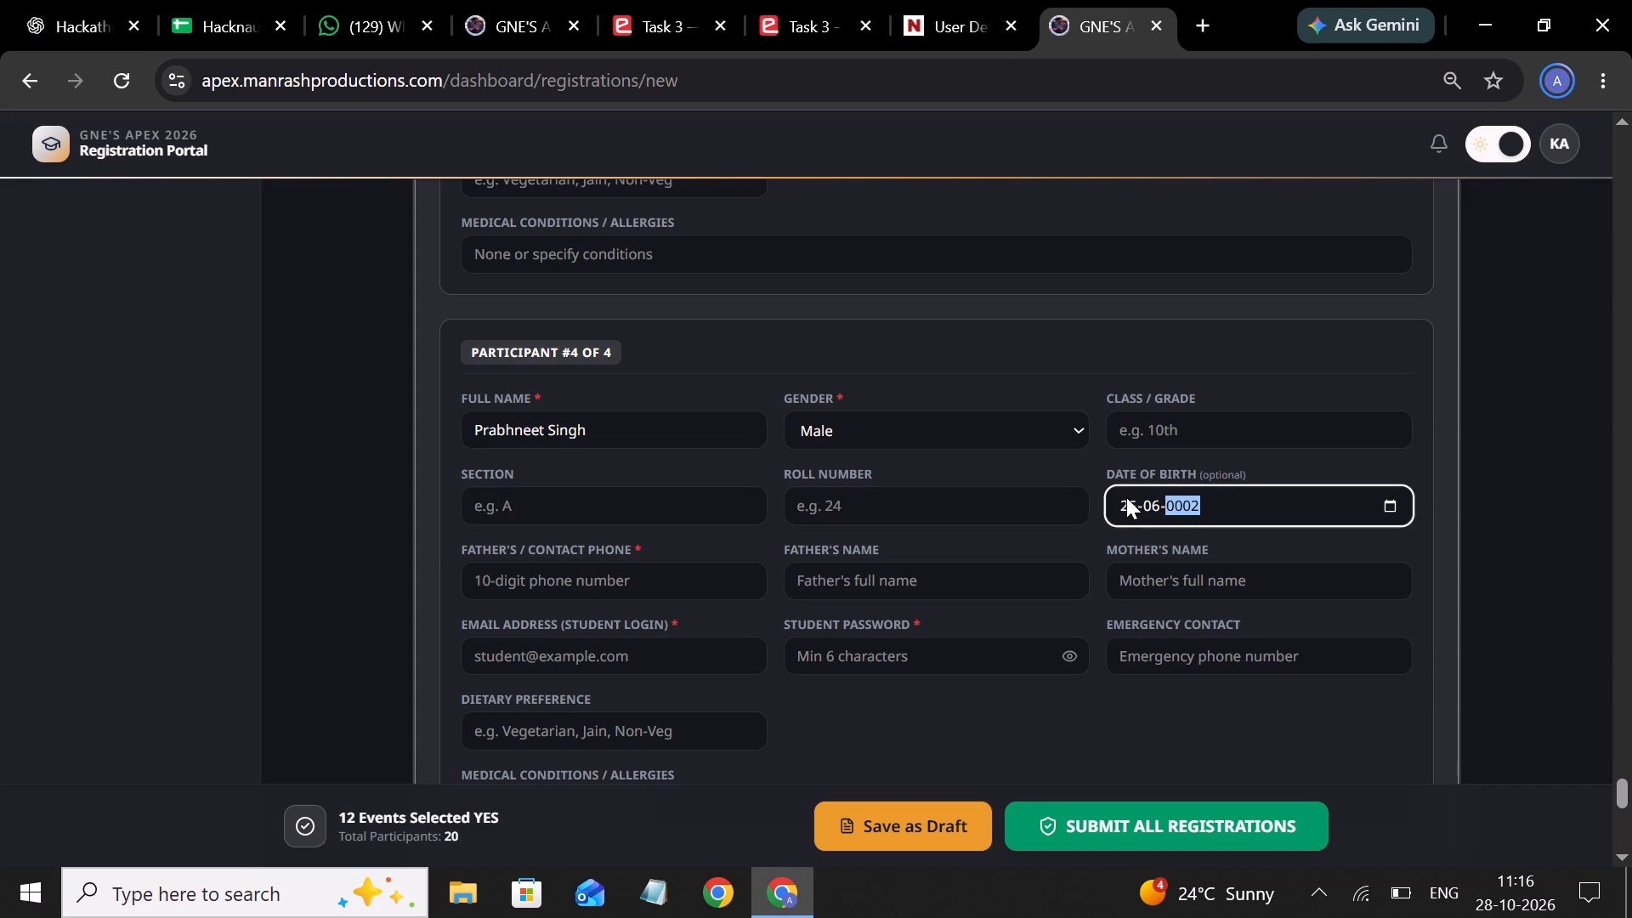
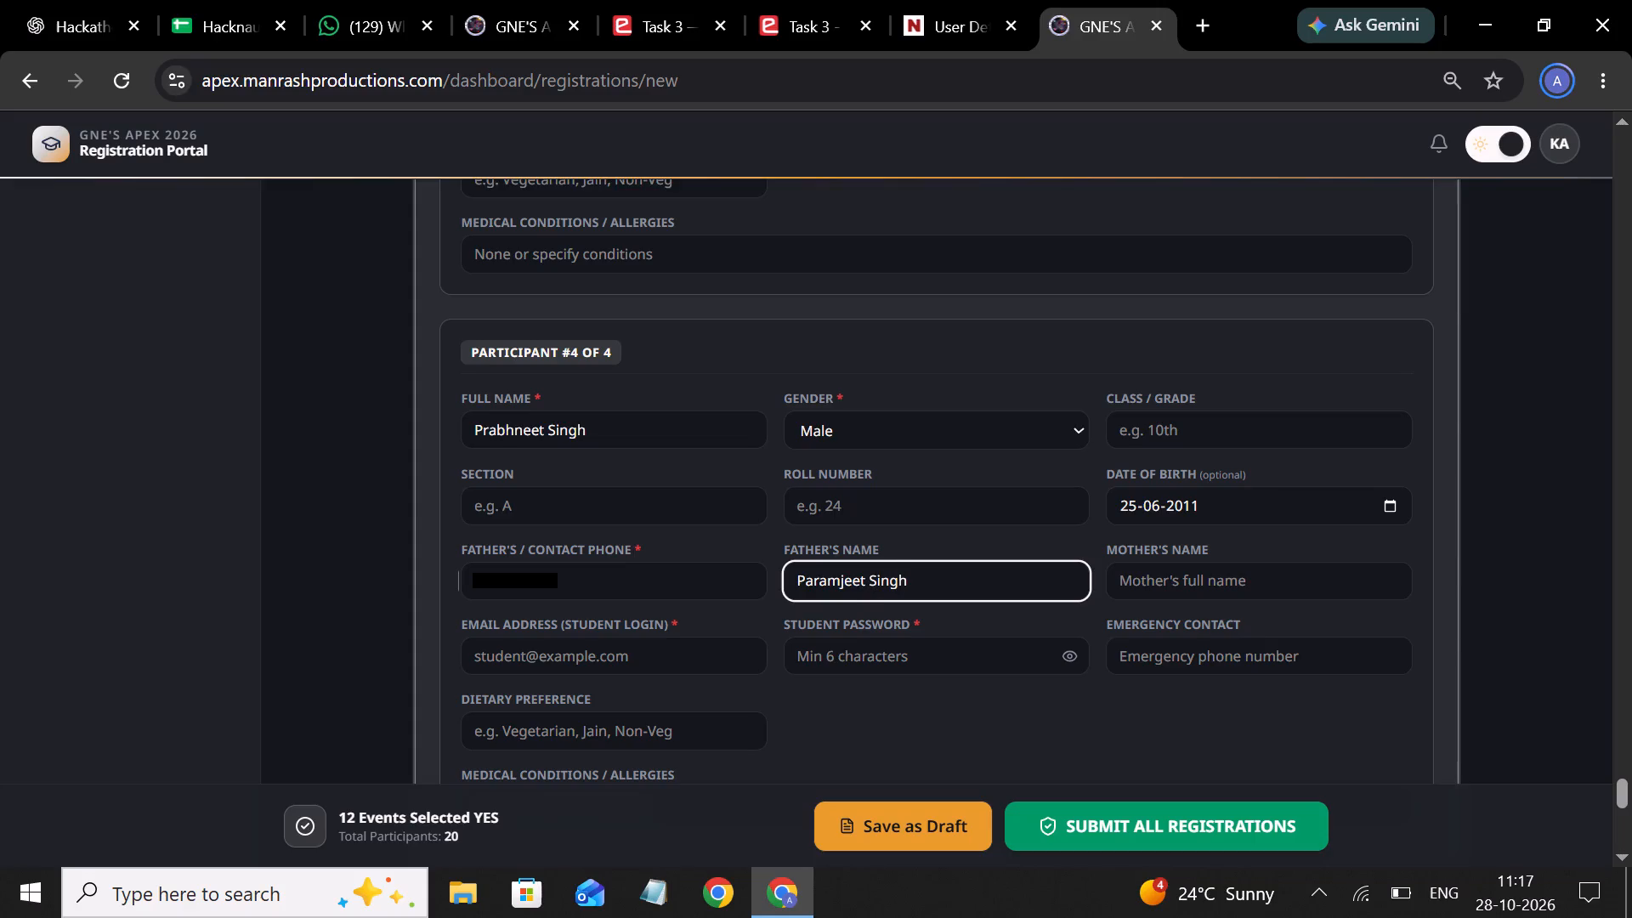
# Enter the mother's full name for participant 4 of 4 in Line Following Robo.
pyautogui.click(1141, 576)
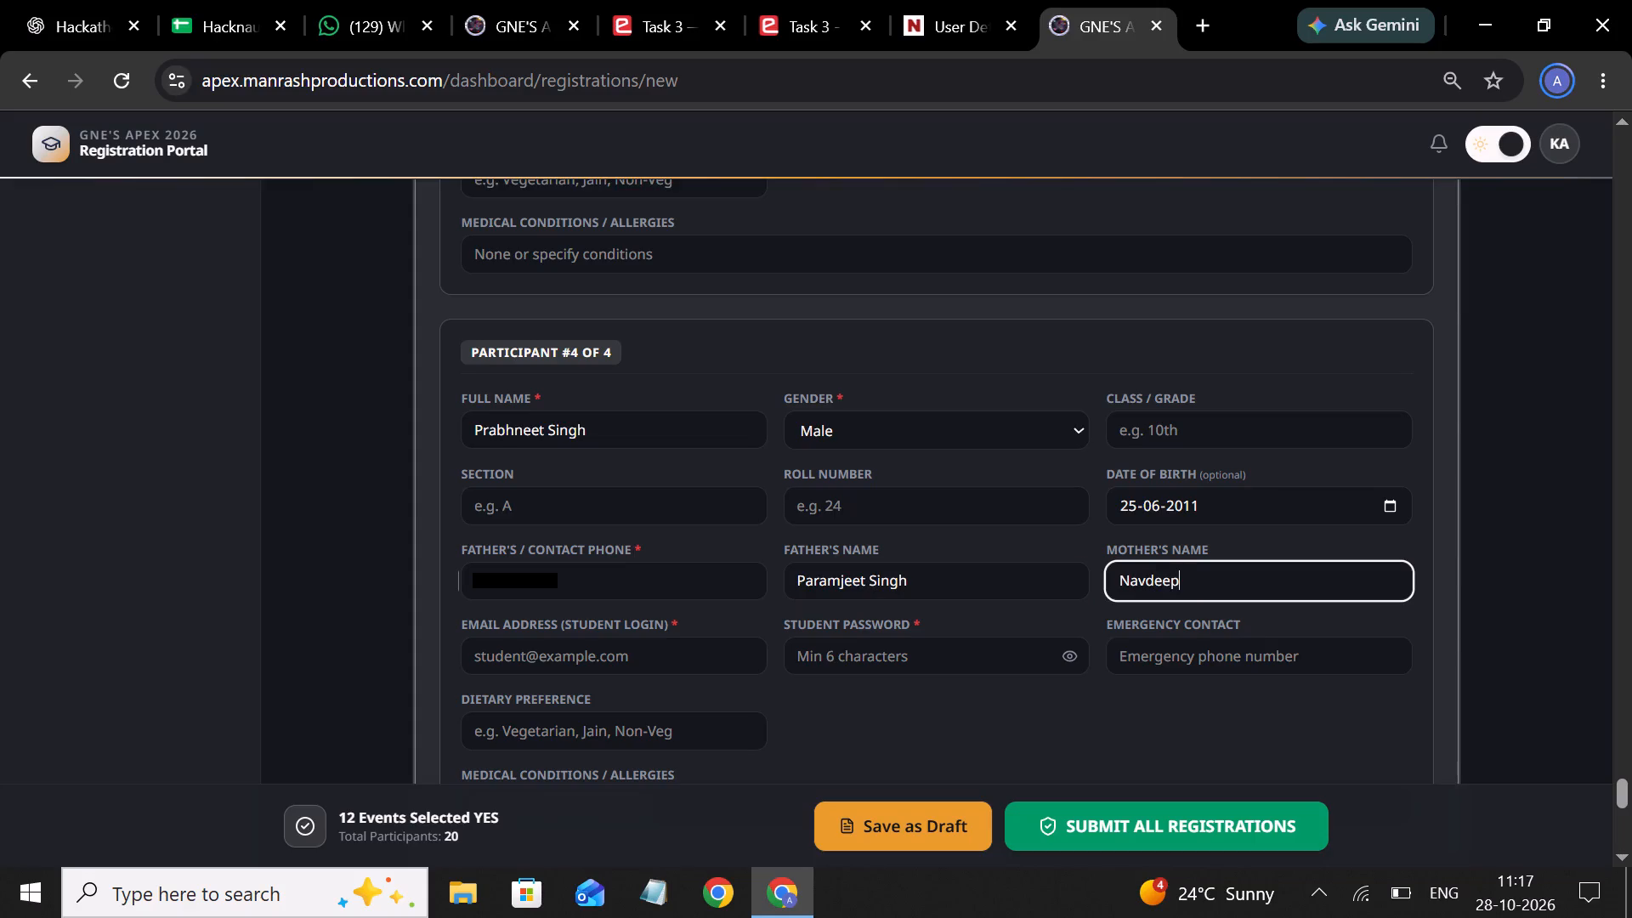
pyautogui.write('aur')
# Review the registration form from the last event back to Prompt Engineering and Rangoli Marvels, checking participant details for required fields still empty.
pyautogui.scroll(-5, 1125, 649)
pyautogui.scroll(4, 1125, 649)
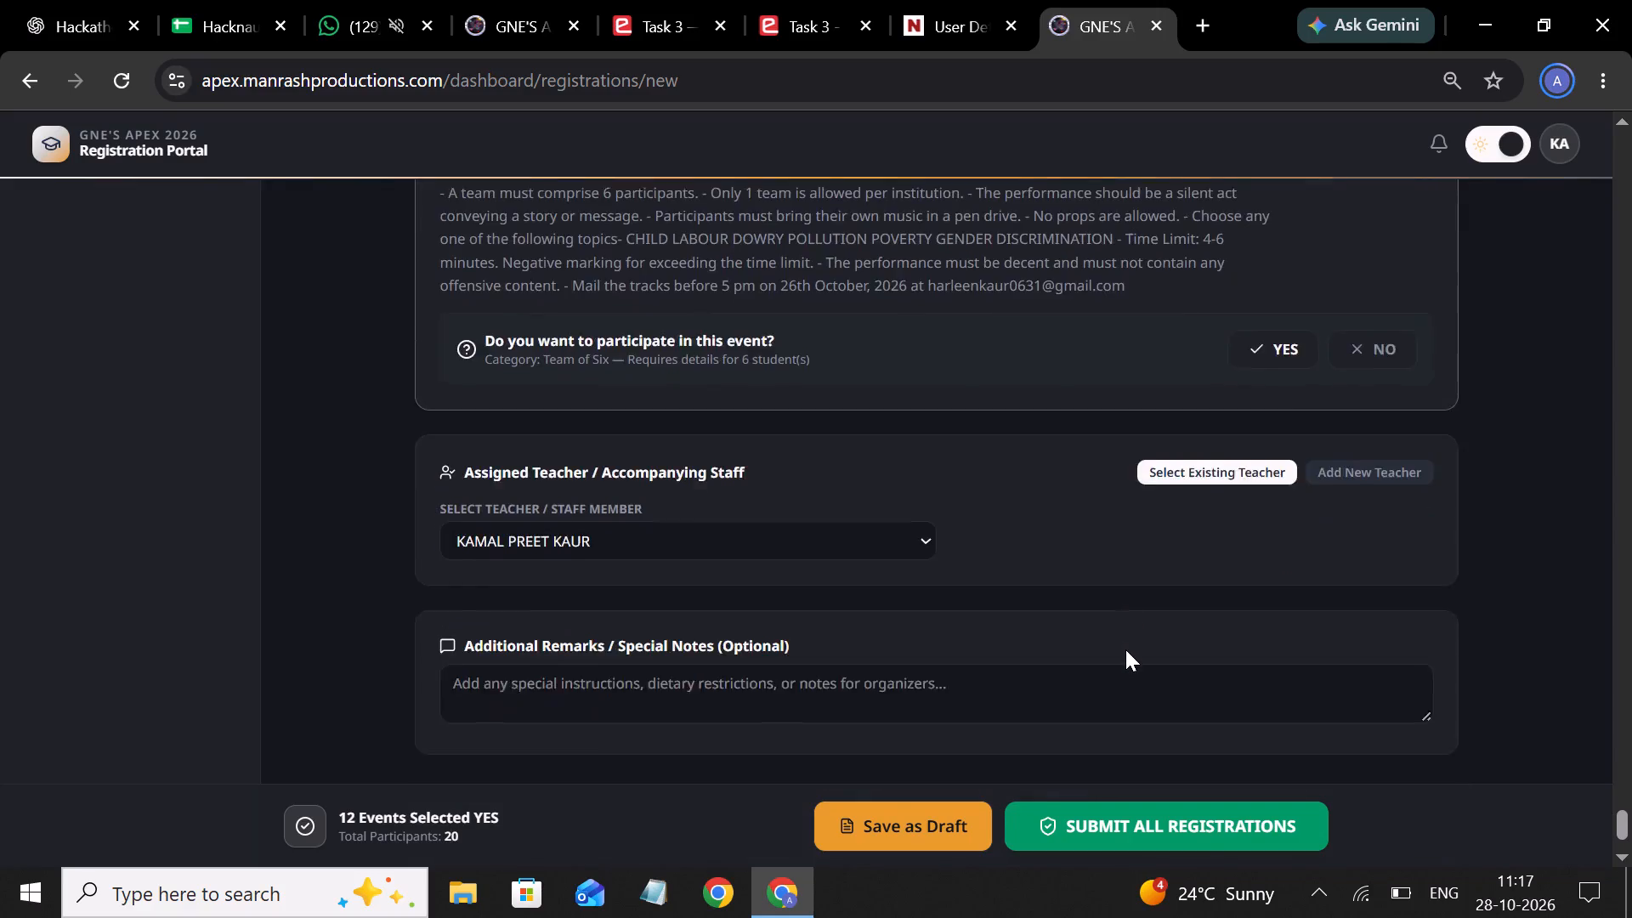
pyautogui.scroll(20, 1125, 649)
pyautogui.scroll(1, 1125, 649)
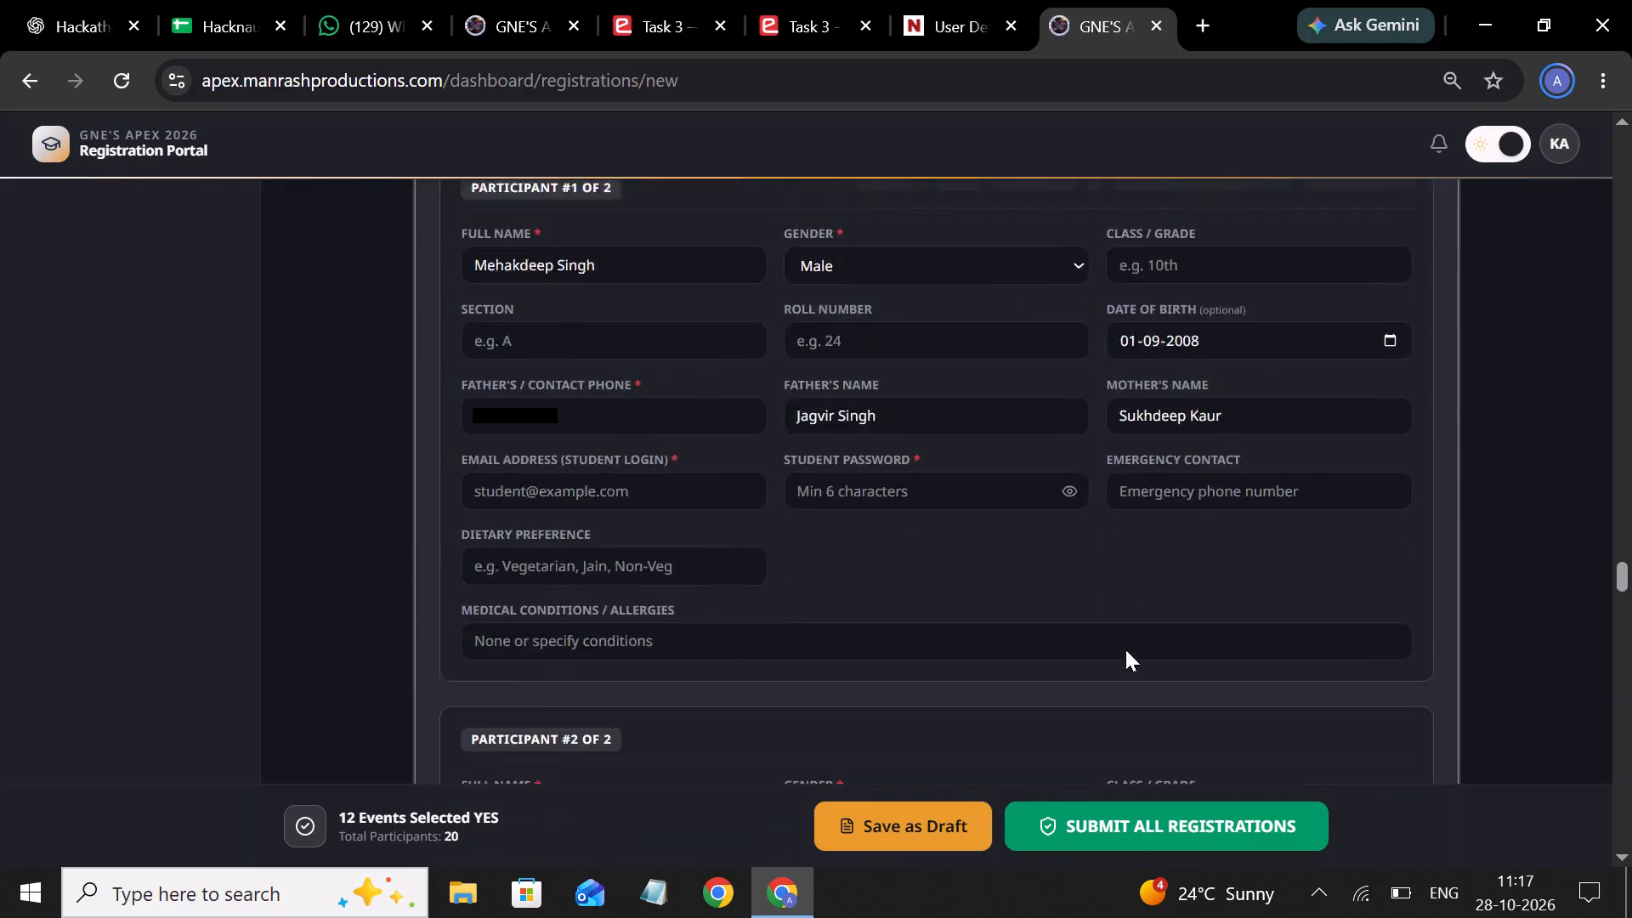
pyautogui.scroll(9, 1125, 649)
pyautogui.scroll(16, 1125, 649)
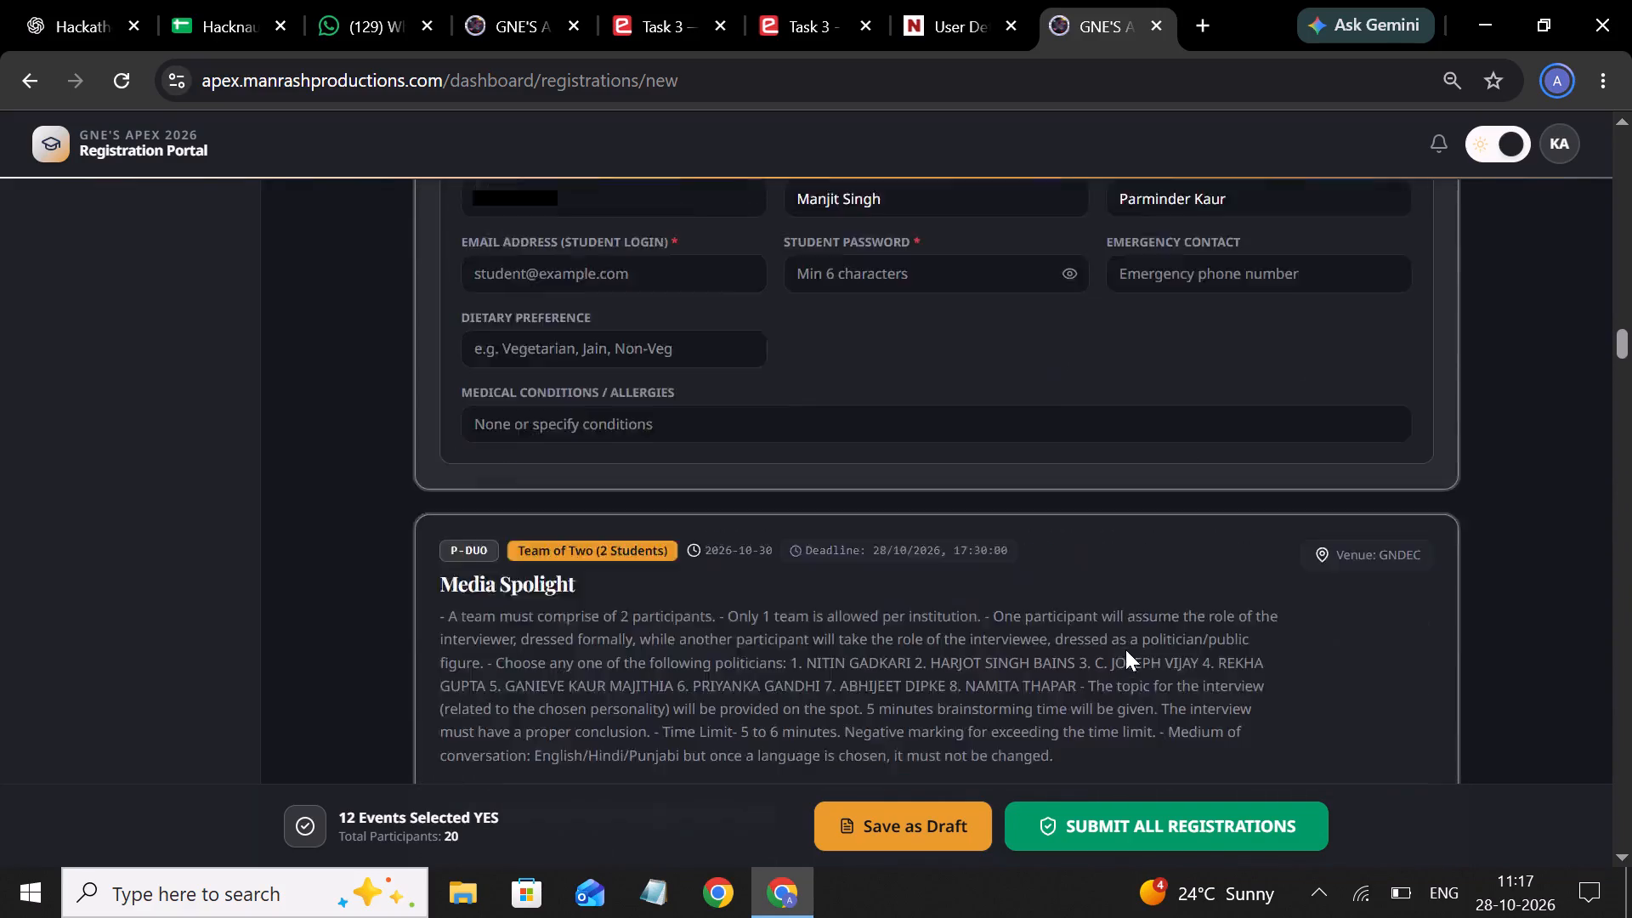
pyautogui.scroll(19, 1125, 649)
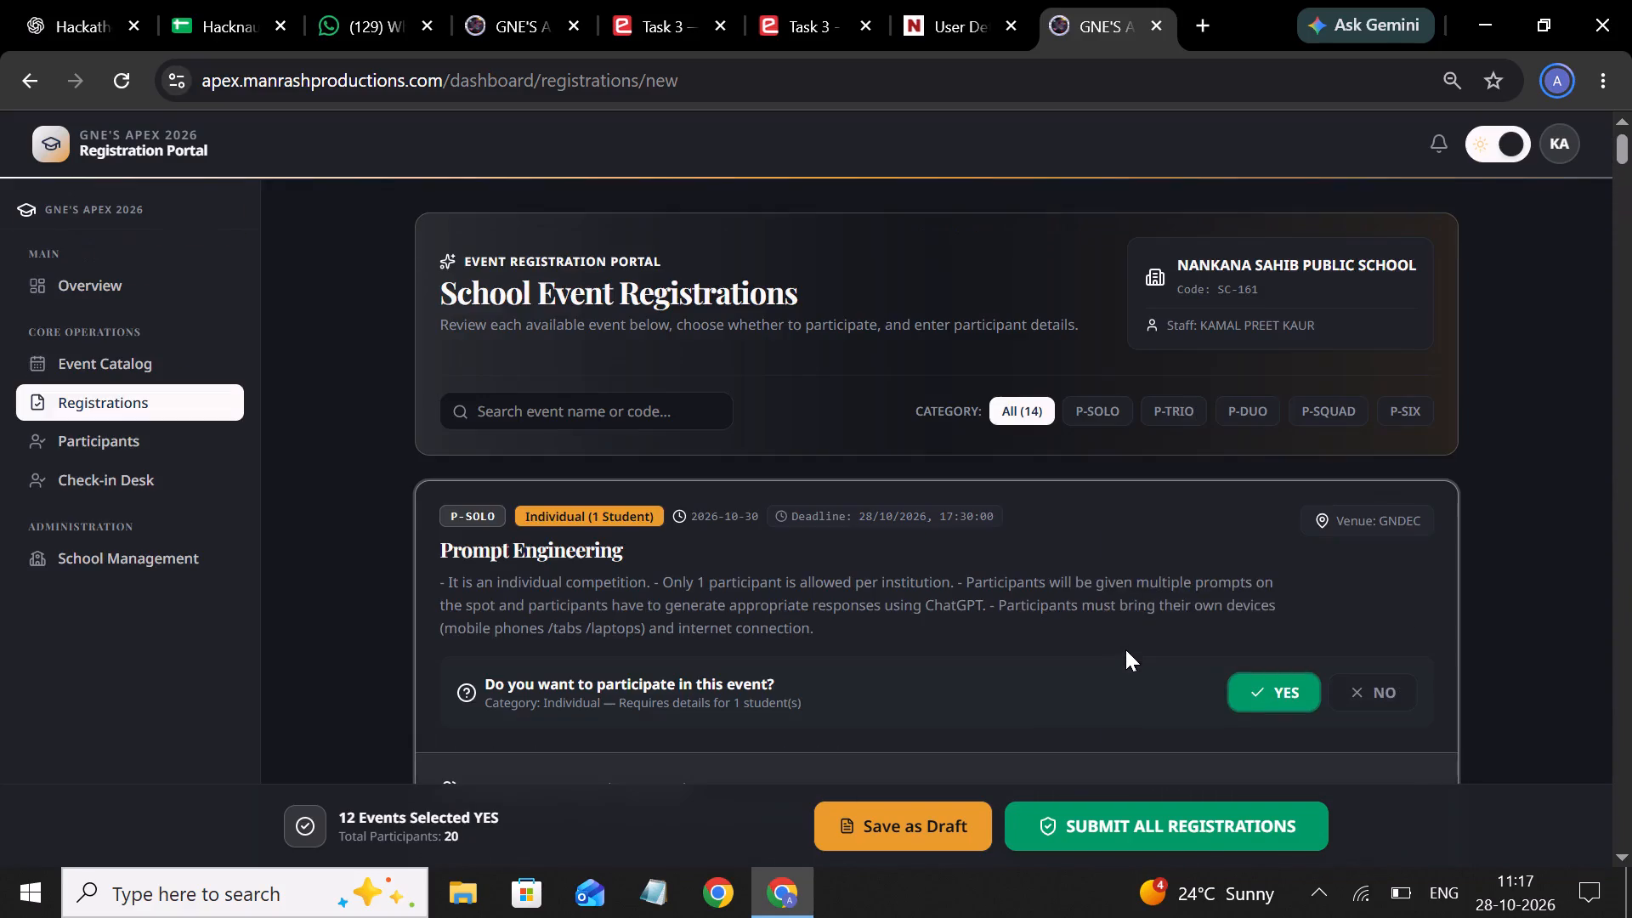
pyautogui.scroll(-6, 992, 634)
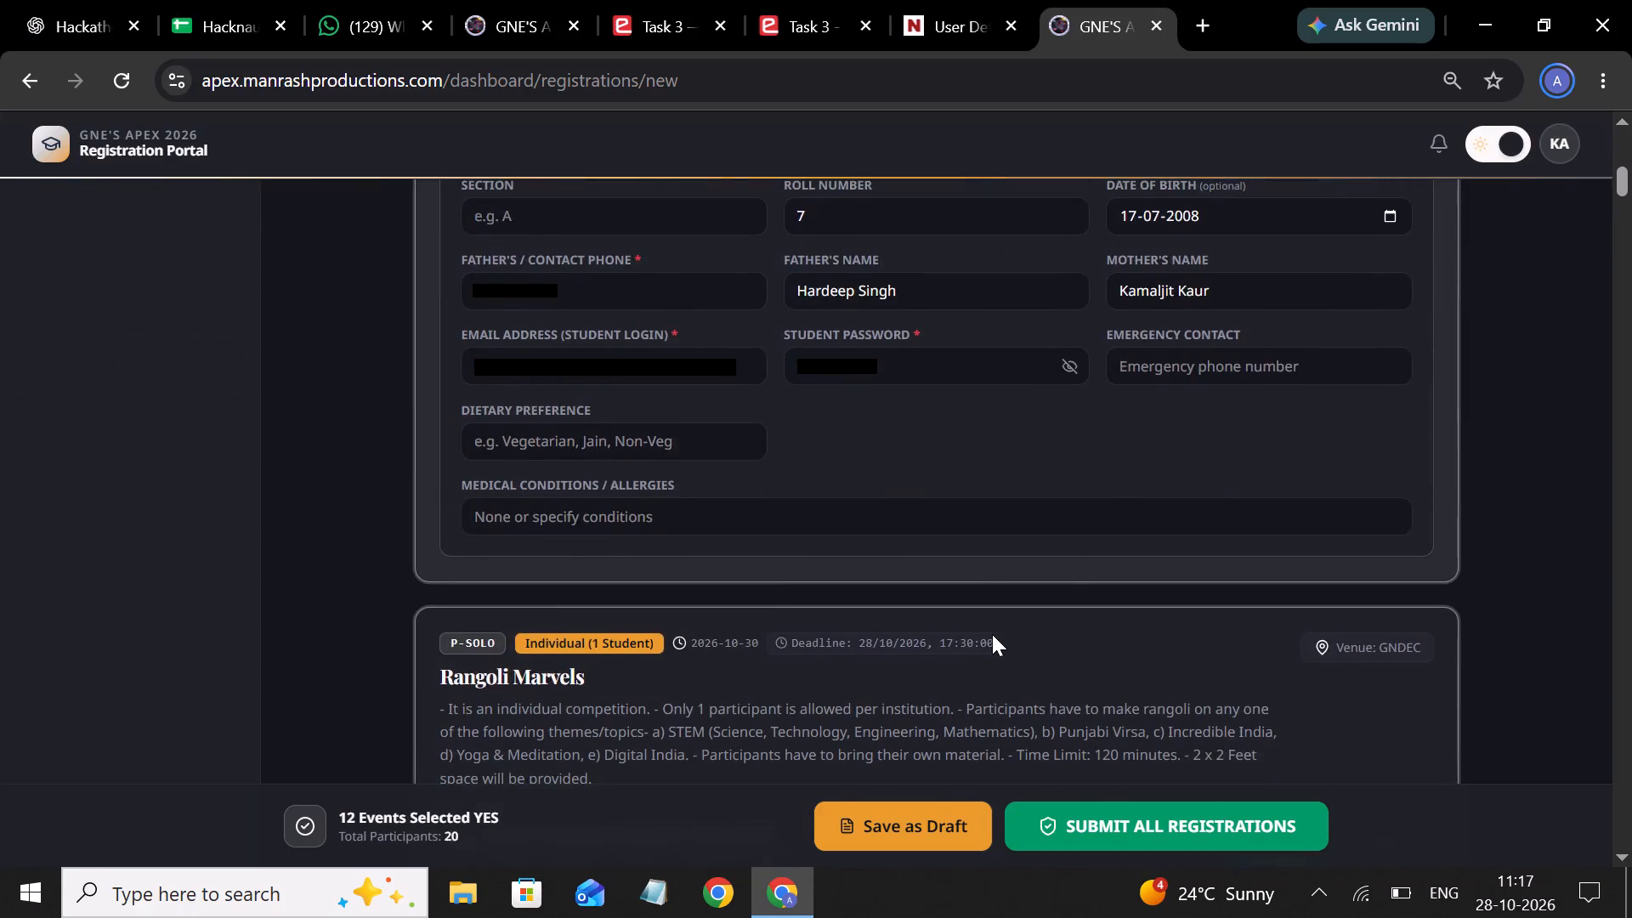
pyautogui.scroll(-5, 992, 634)
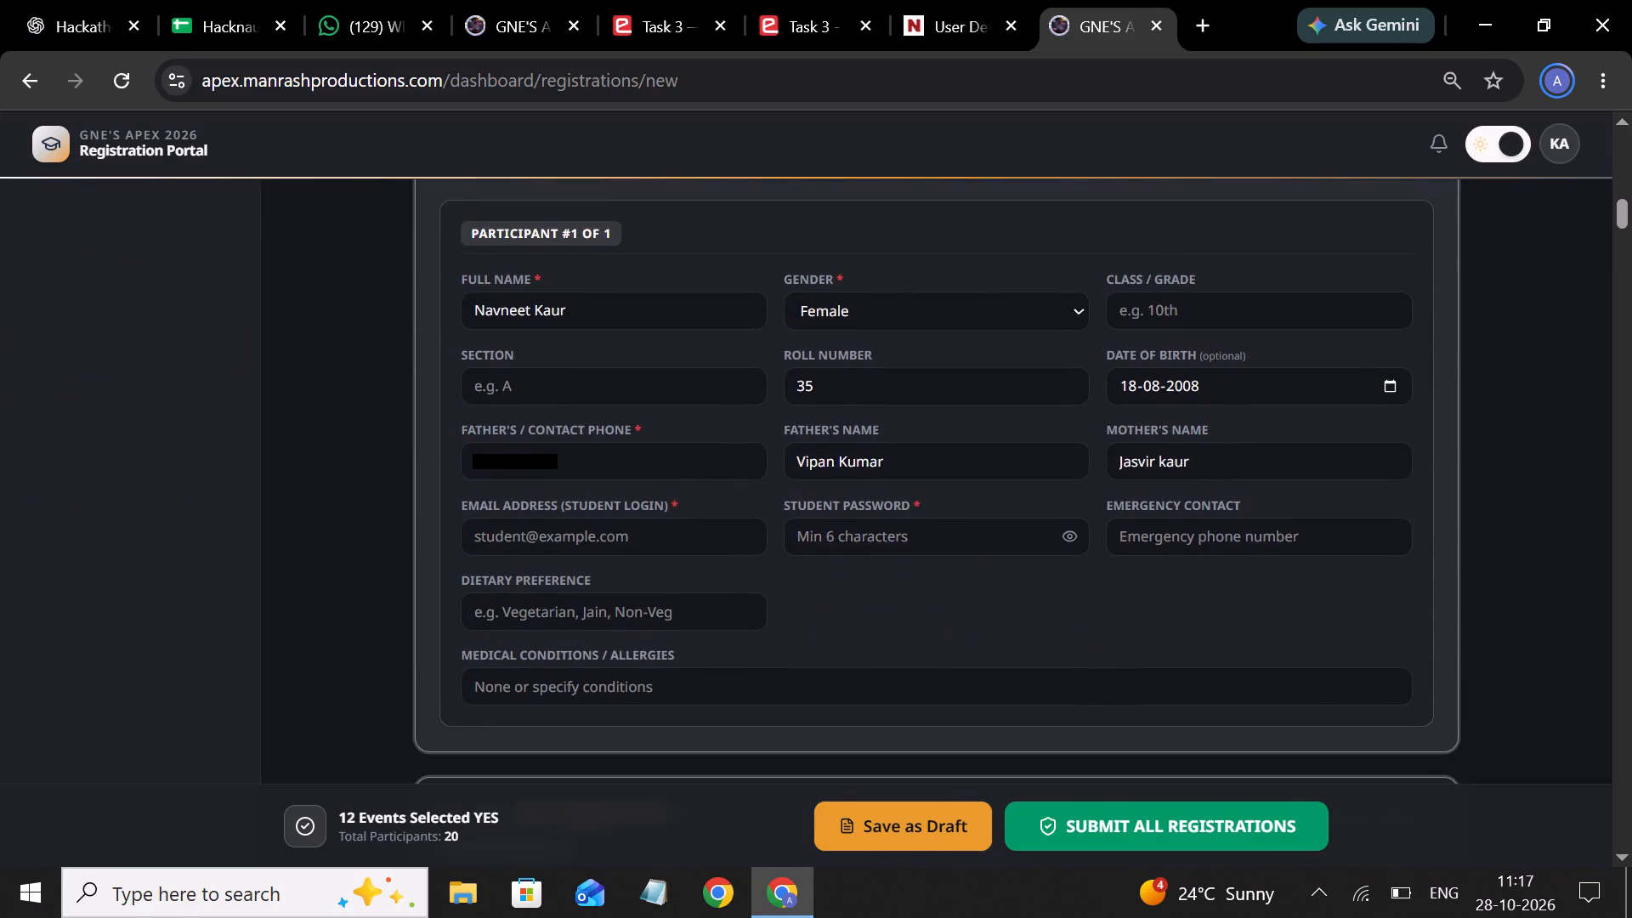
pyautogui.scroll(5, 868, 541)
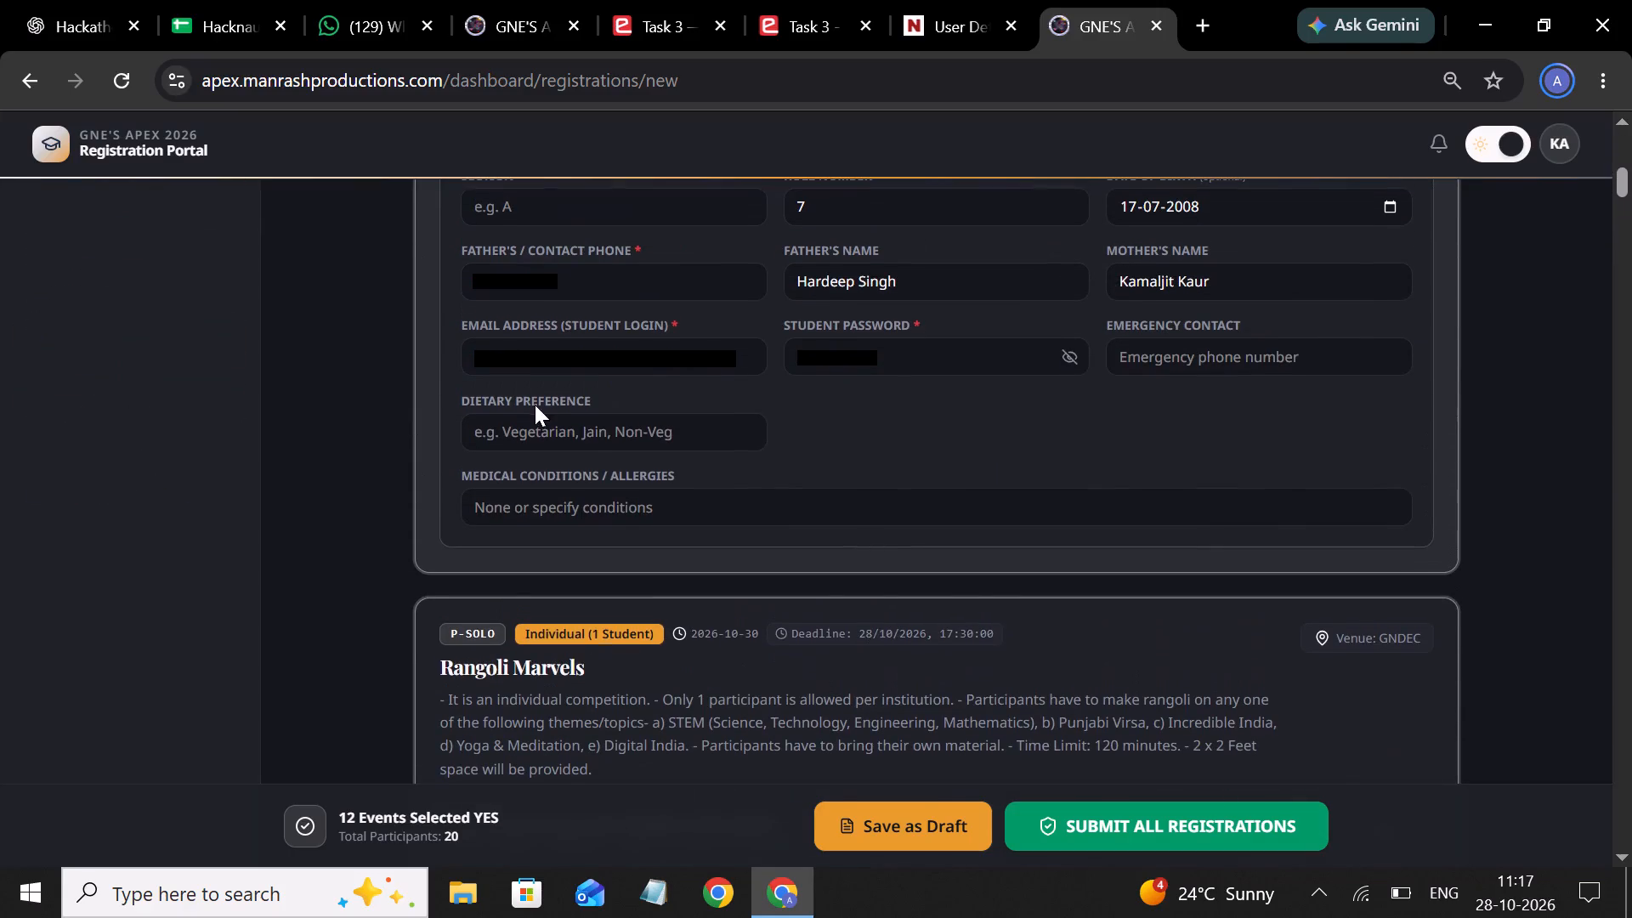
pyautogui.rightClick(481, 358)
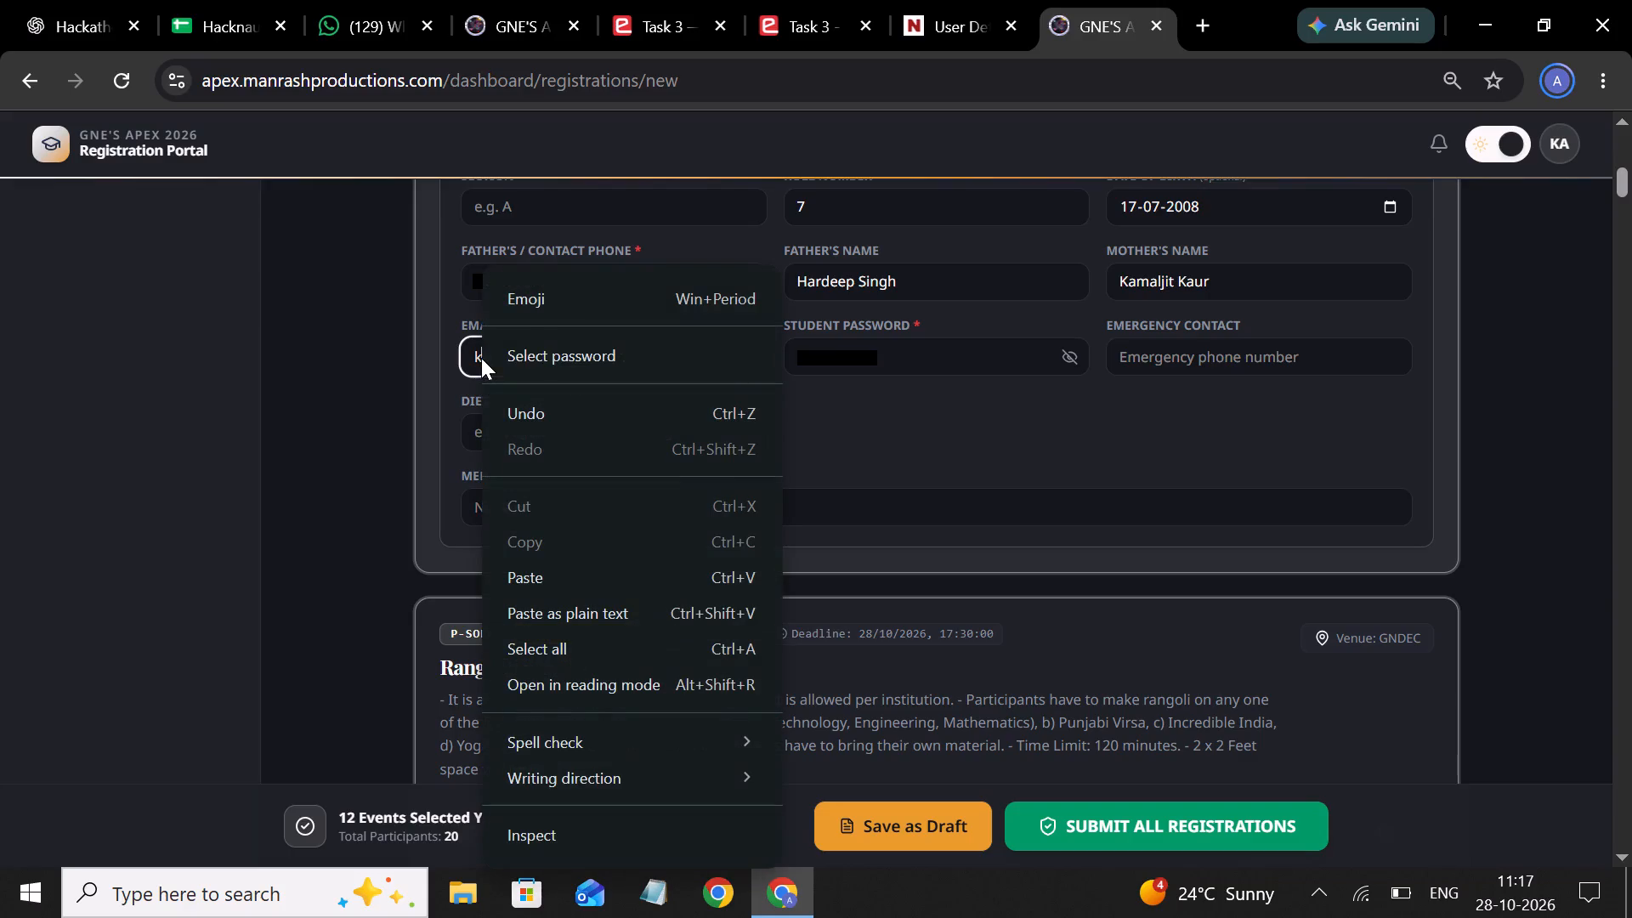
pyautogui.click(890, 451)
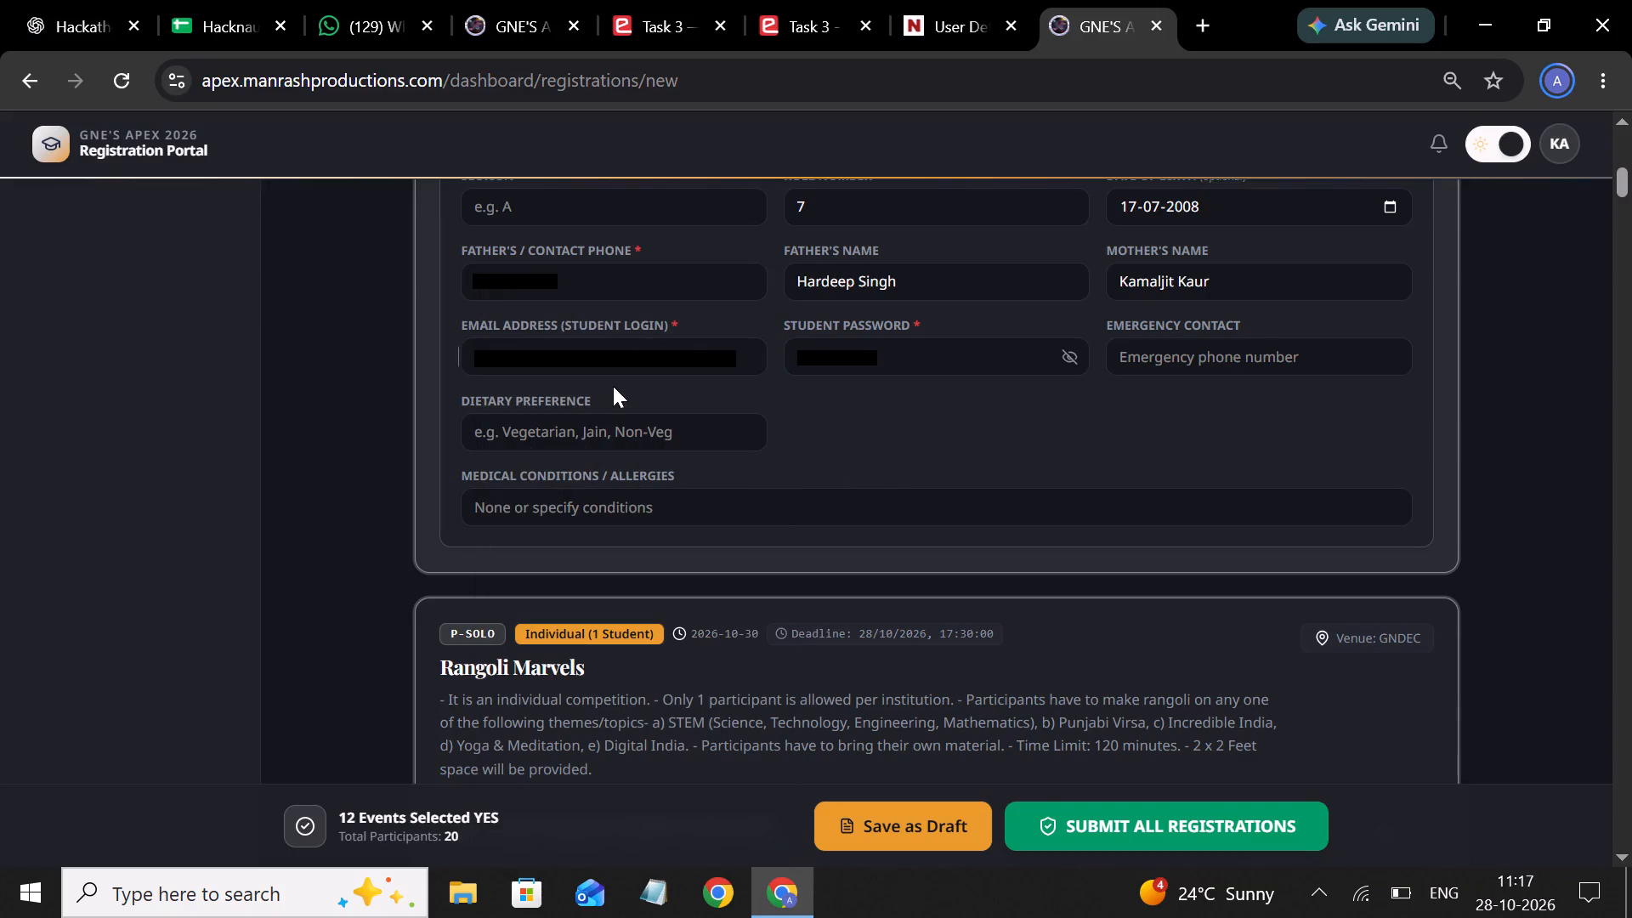
# Enter the student login email address for the Rangoli Marvels participant.
pyautogui.scroll(-3, 643, 385)
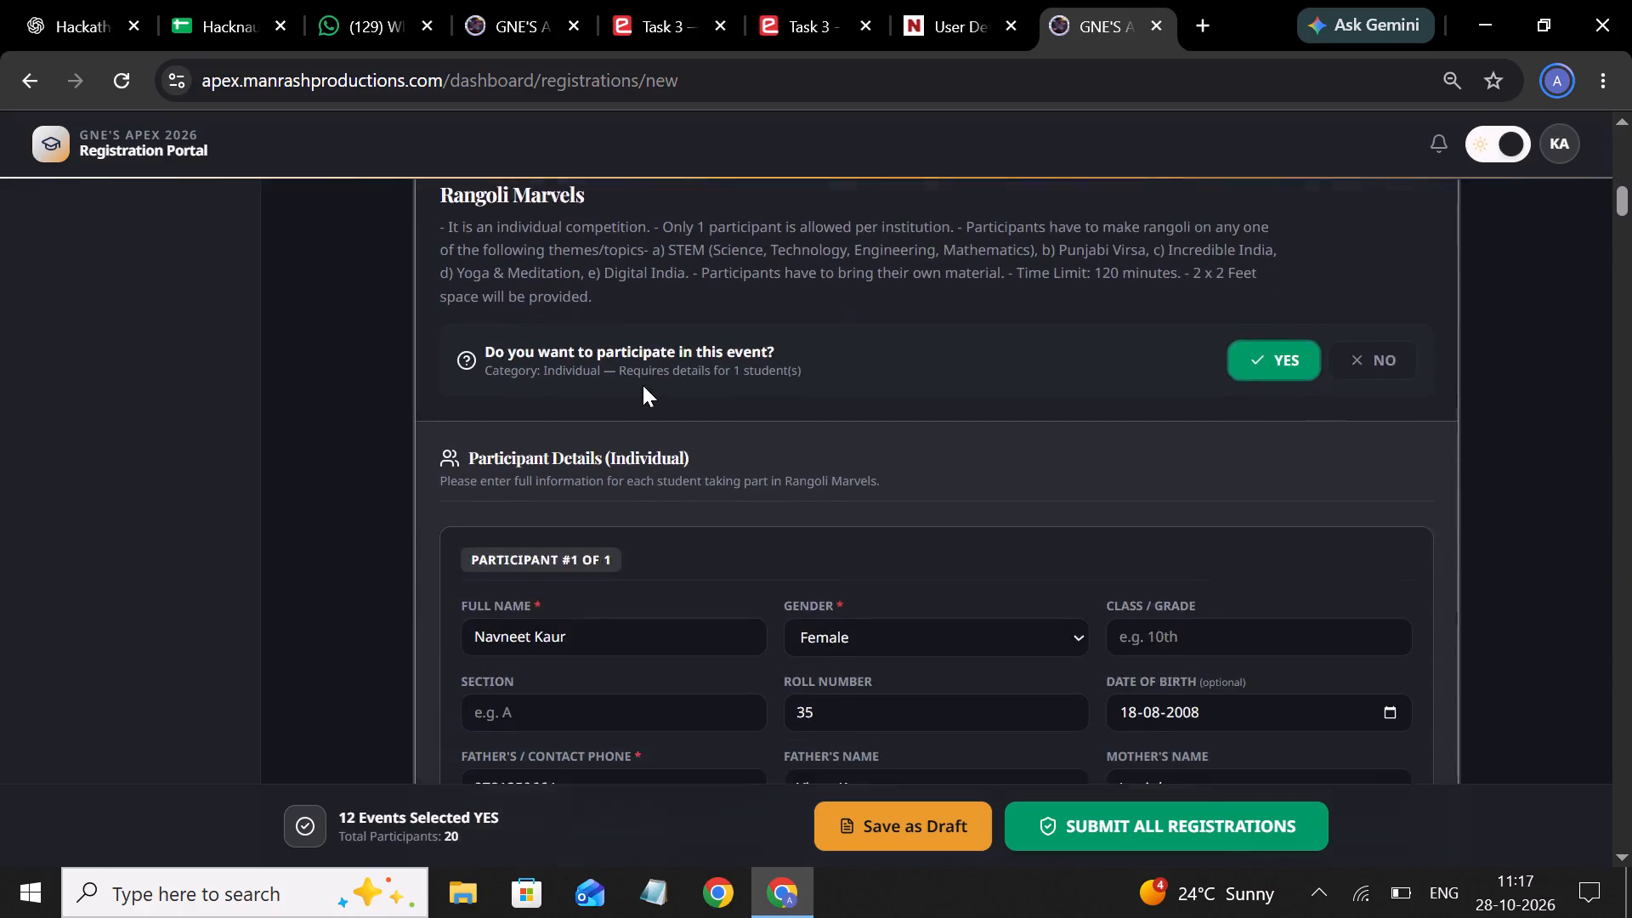
pyautogui.scroll(-4, 643, 385)
pyautogui.click(575, 507)
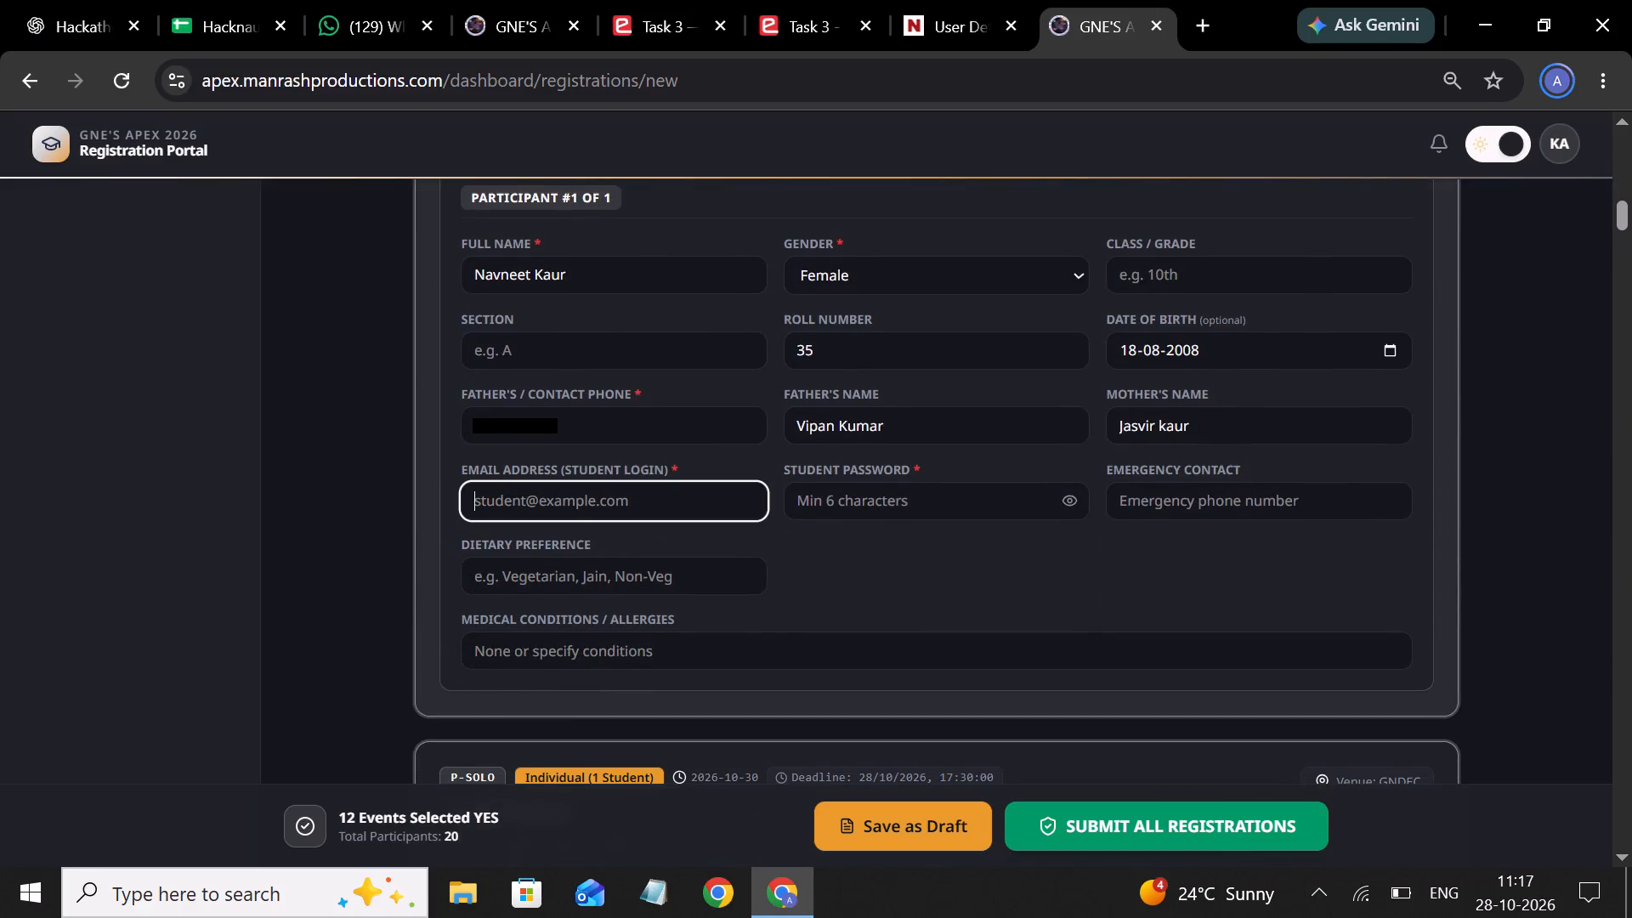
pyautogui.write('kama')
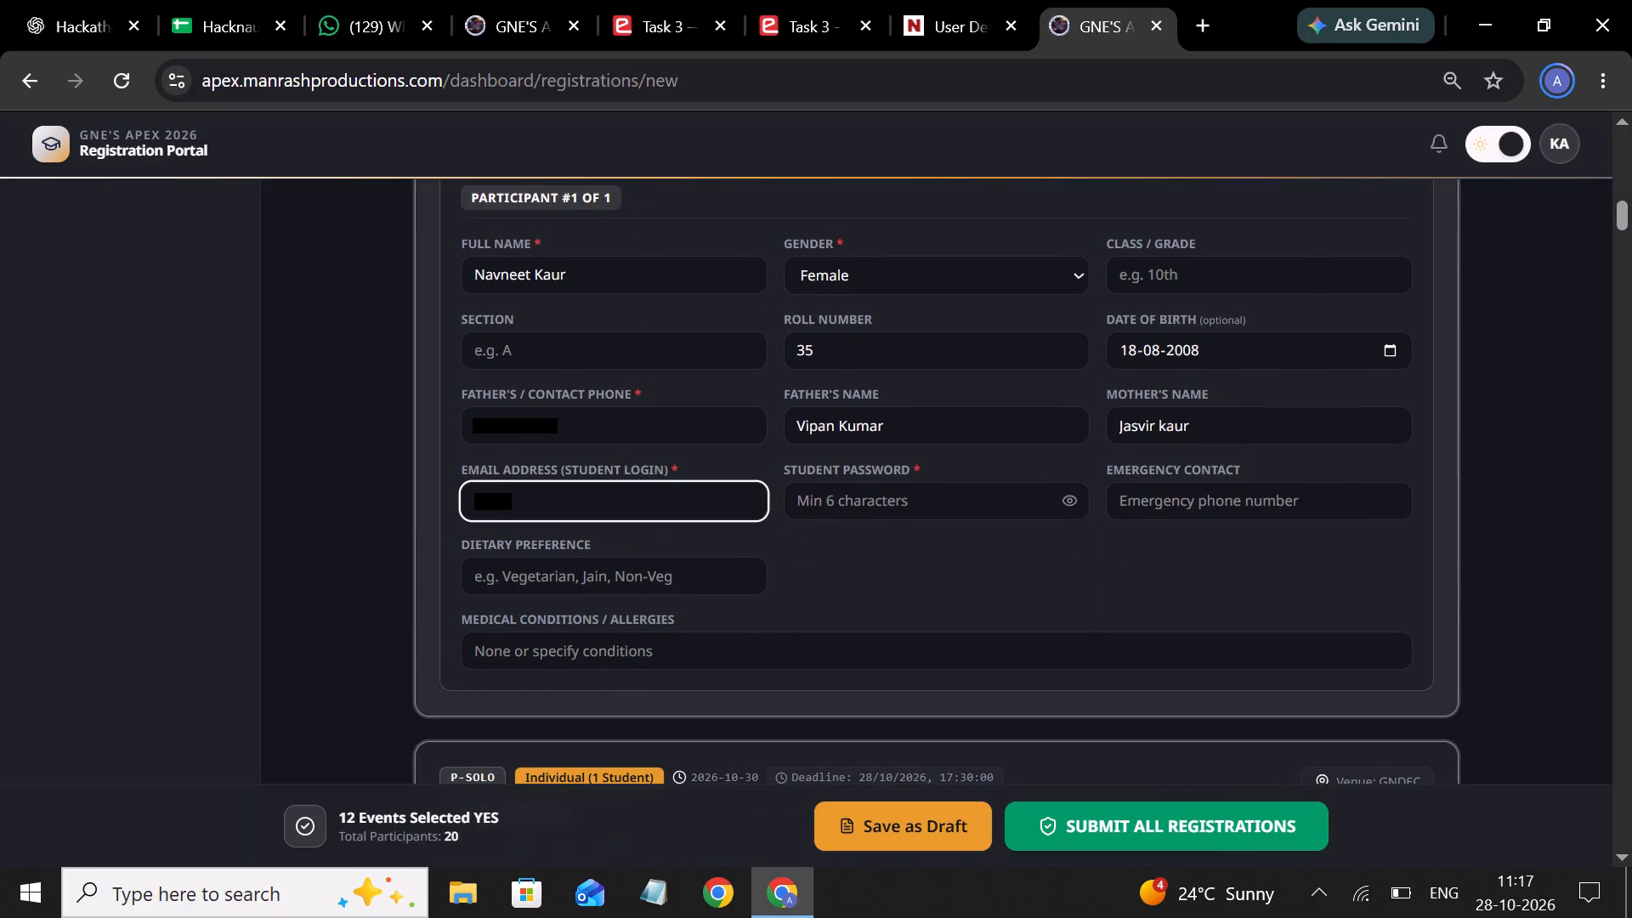
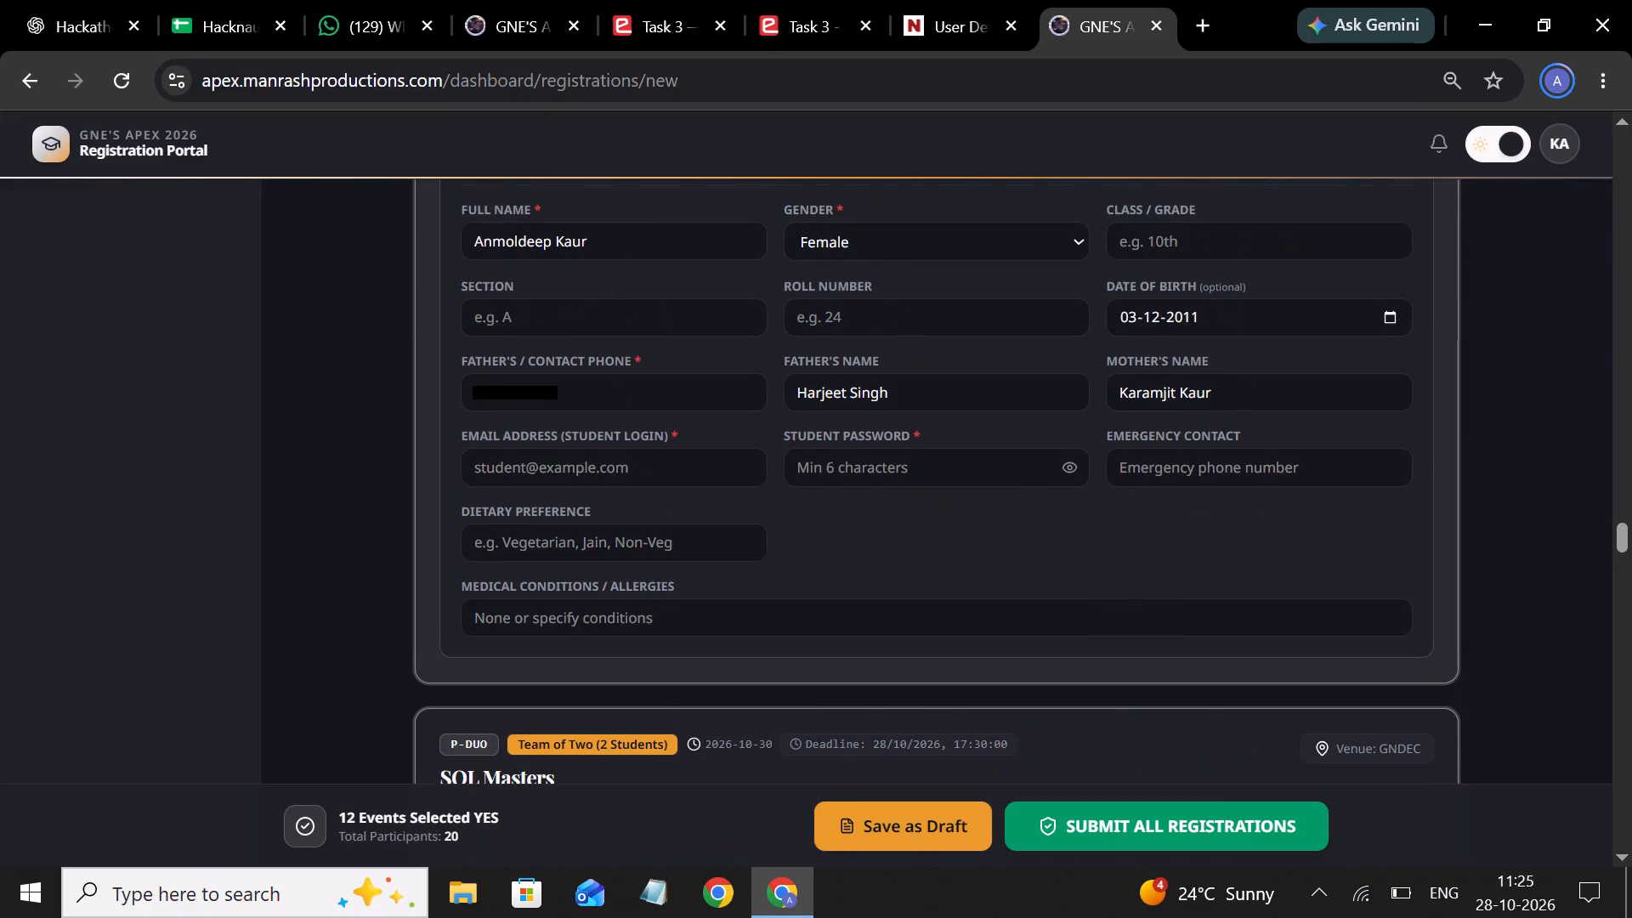
# Fill the empty student login email fields with the copied address, from the participant preceding SQL Masters upward through The Logic Challenge participant.
pyautogui.click(589, 470)
pyautogui.hotkey('ctrl', 'v')
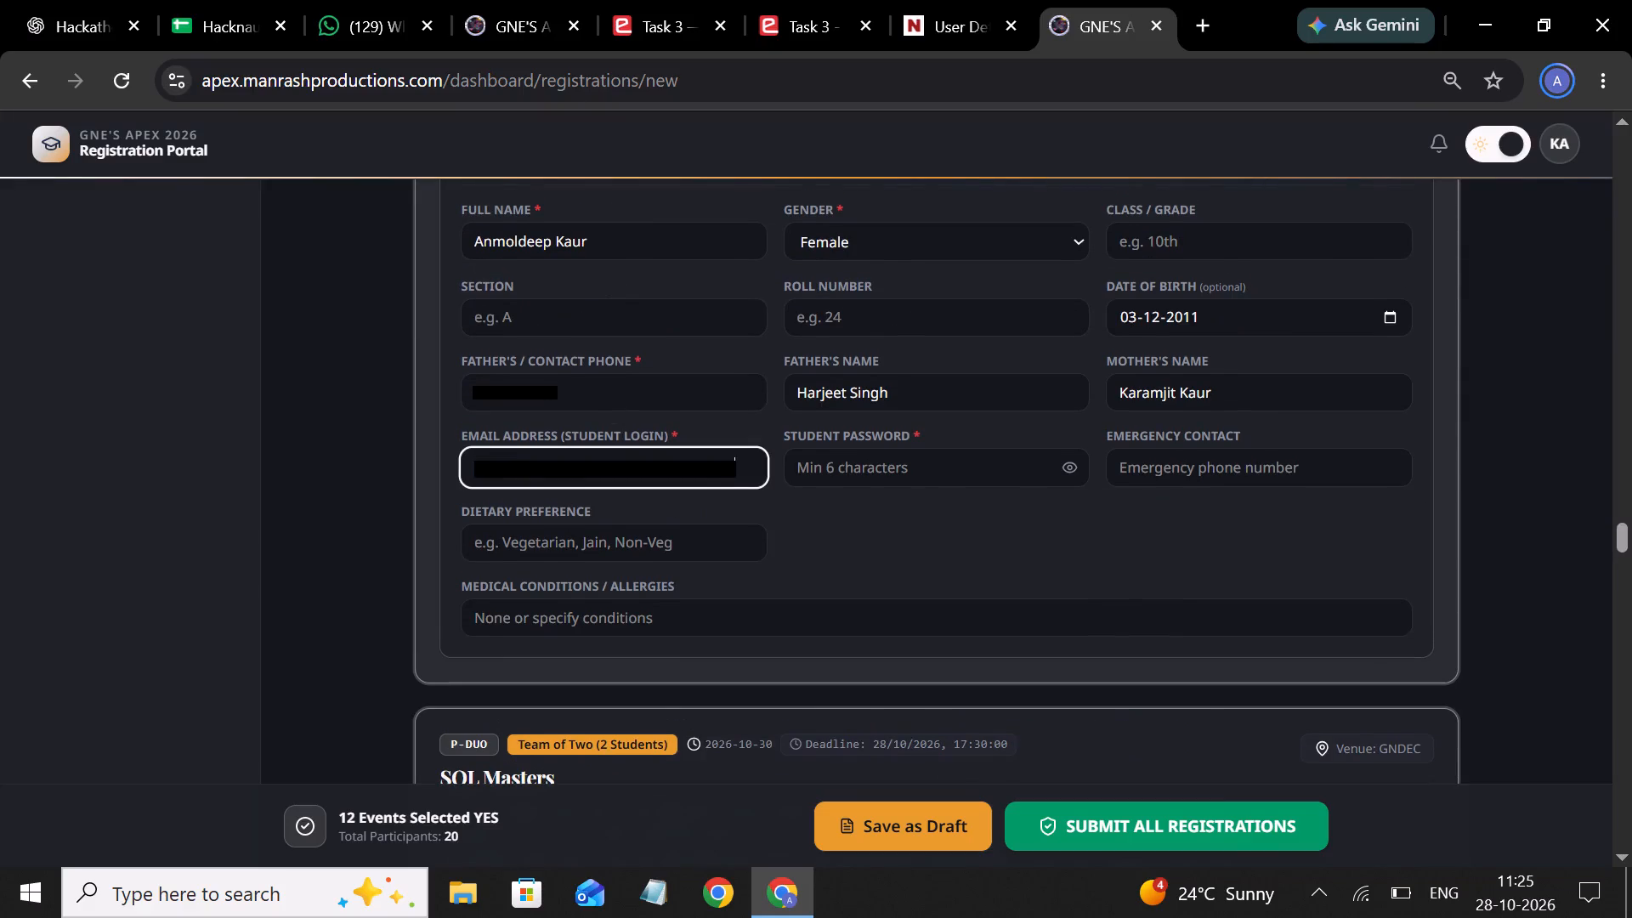
pyautogui.scroll(6, 589, 470)
pyautogui.scroll(1, 588, 335)
pyautogui.click(599, 347)
pyautogui.hotkey('ctrl', 'v')
pyautogui.scroll(1, 599, 347)
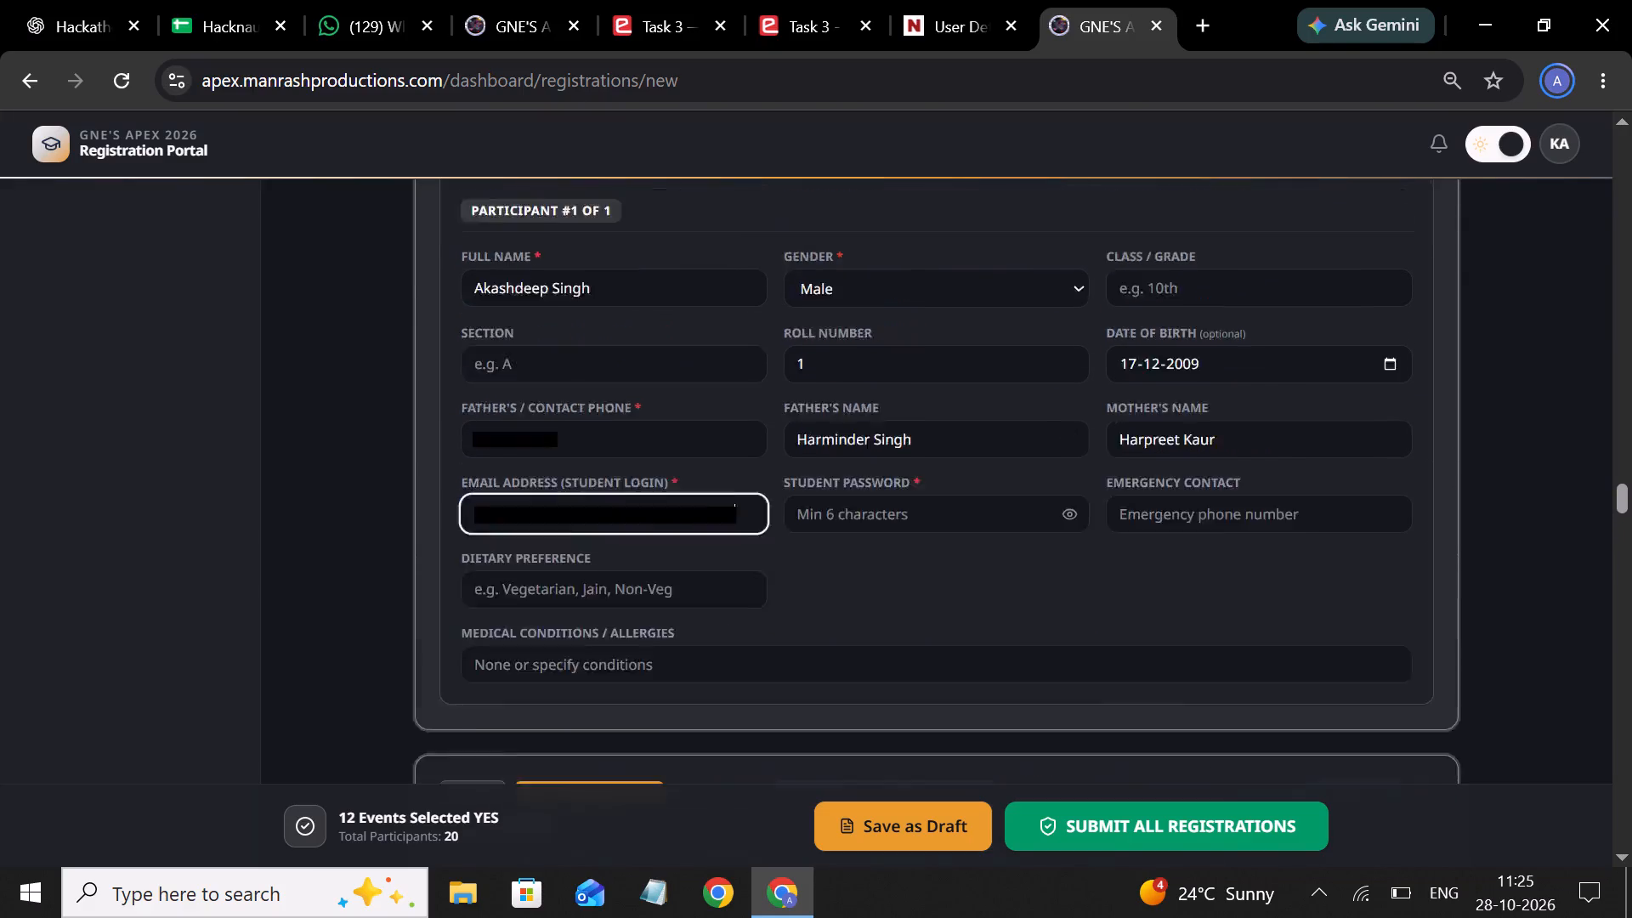
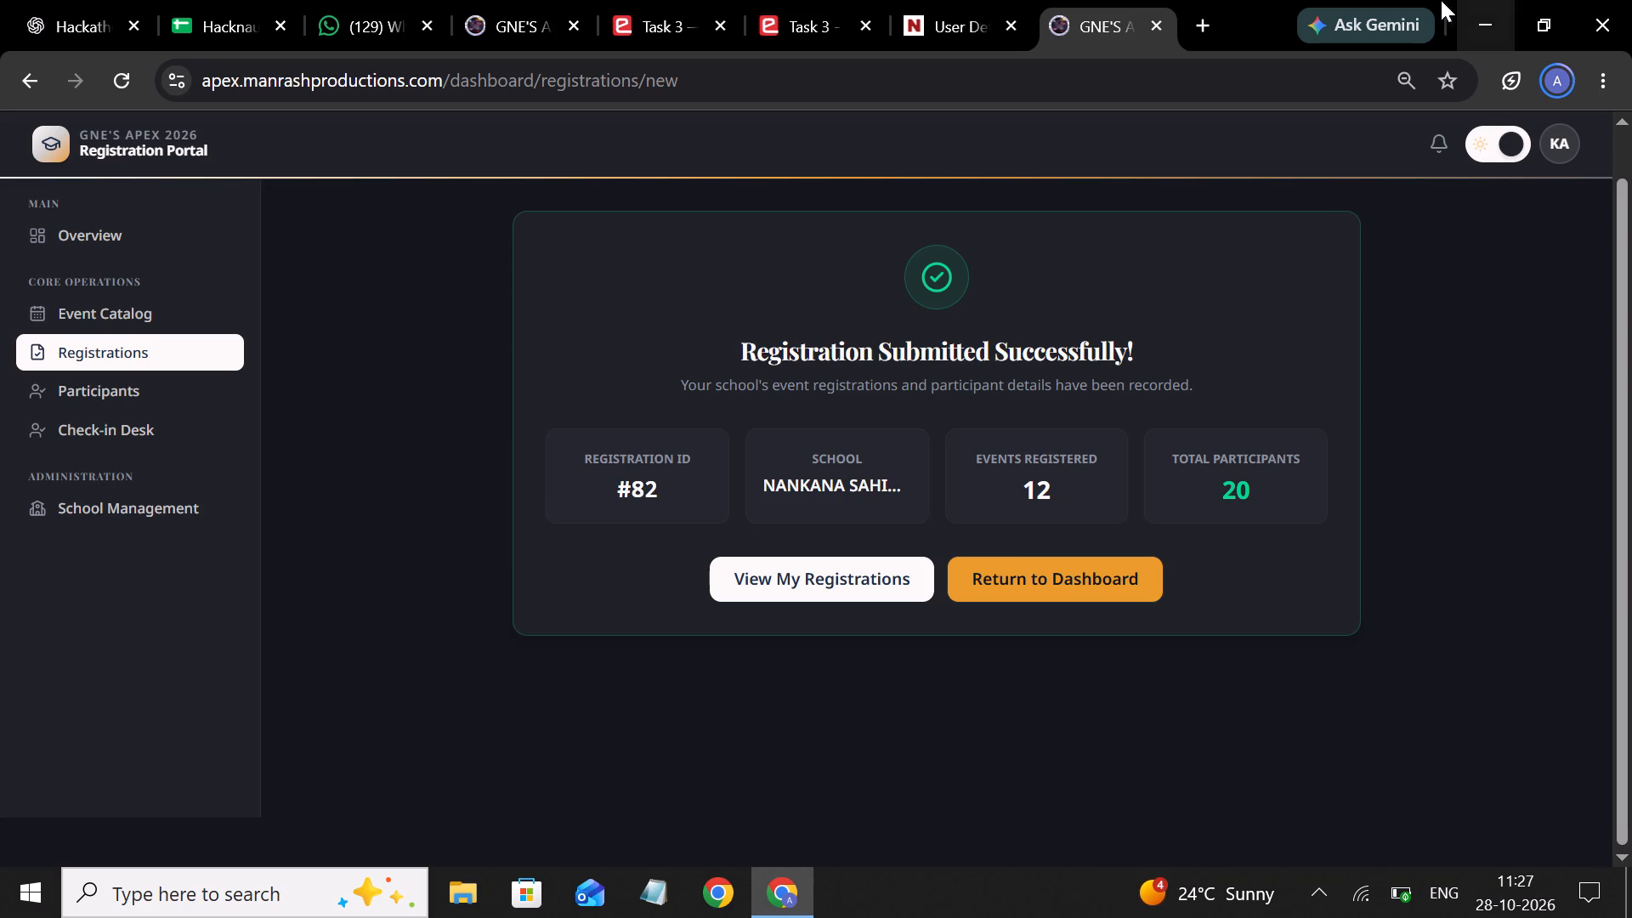
# Minimize the browser window holding the submitted registration to return to the desktop.
pyautogui.click(1480, 17)
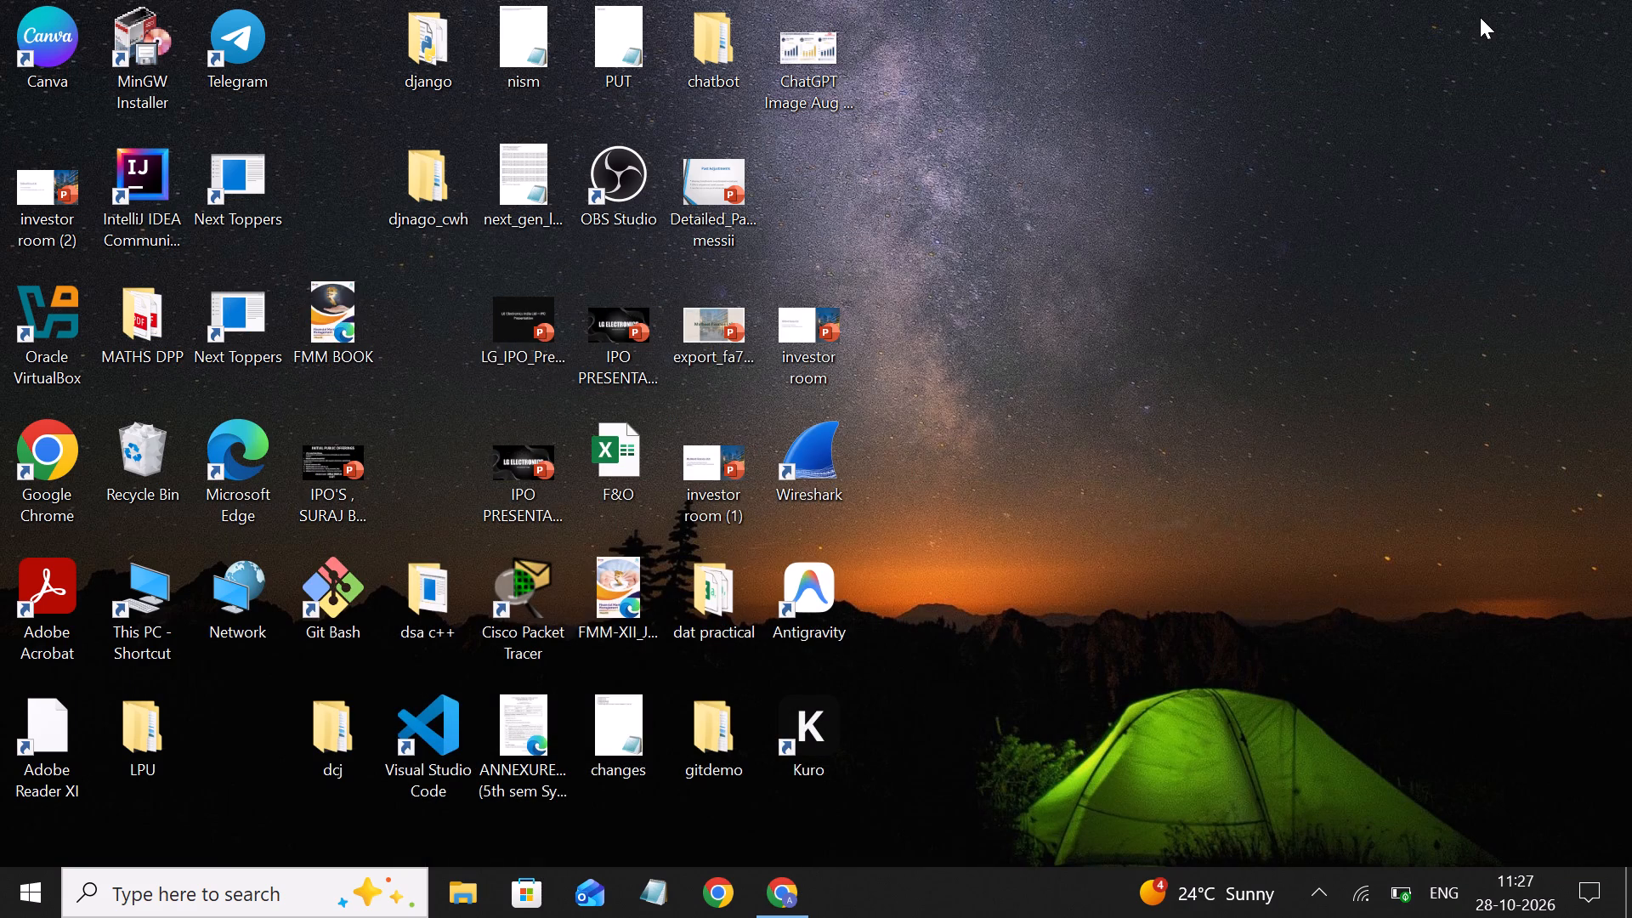